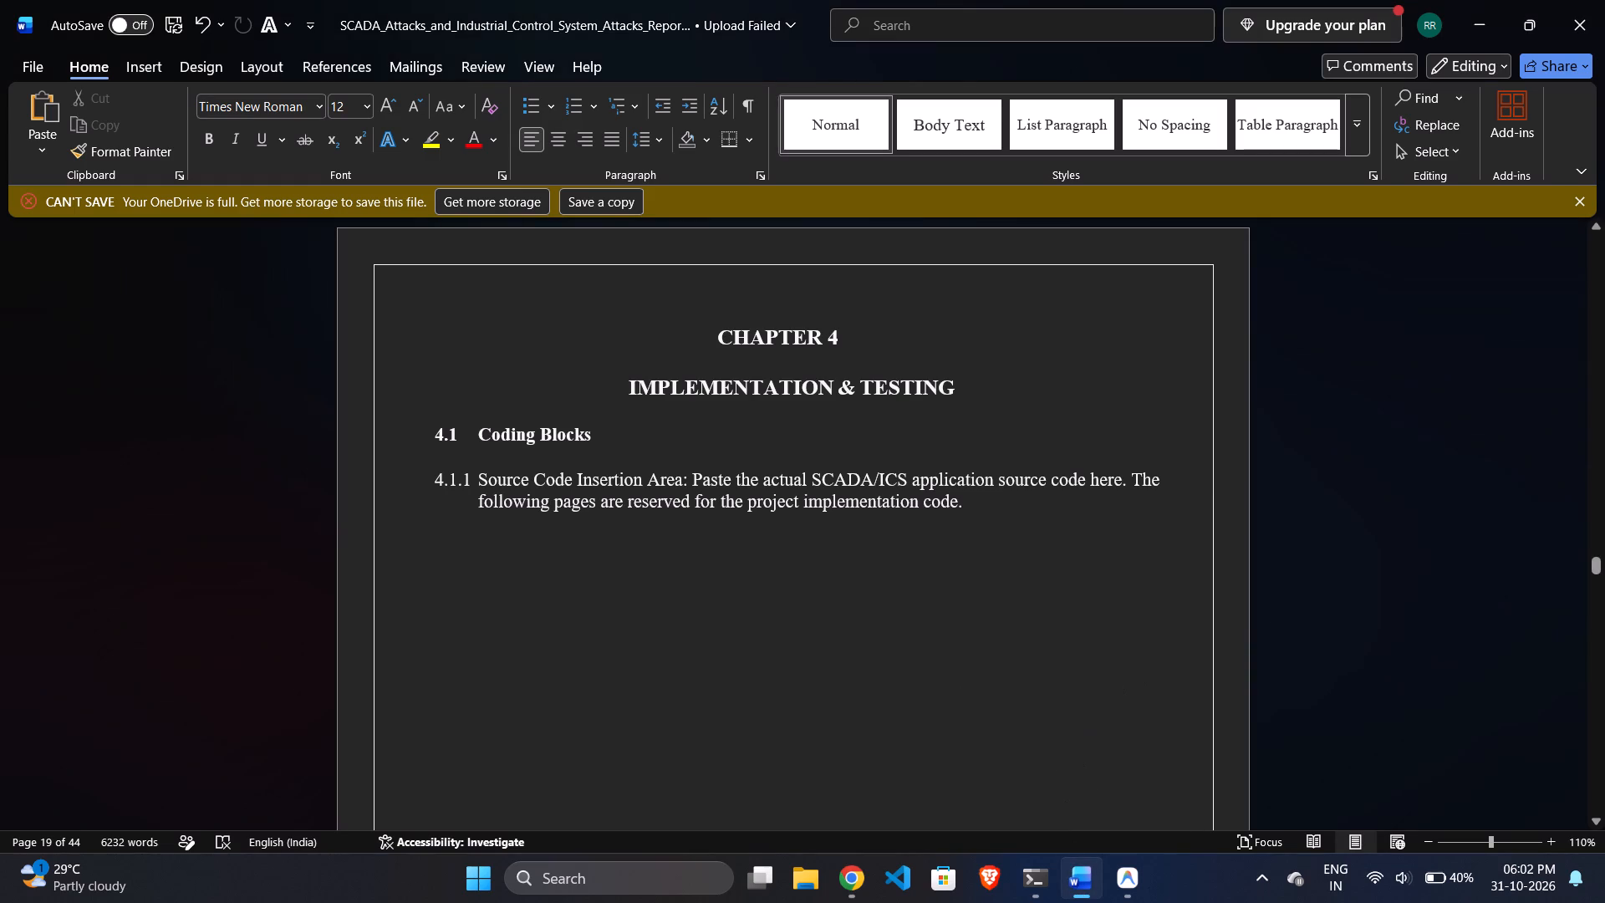
Switch to Chrome and open FINAL REPORT -1.docx from the full download history.
{"action": "left_click", "coordinate": [845, 882]}
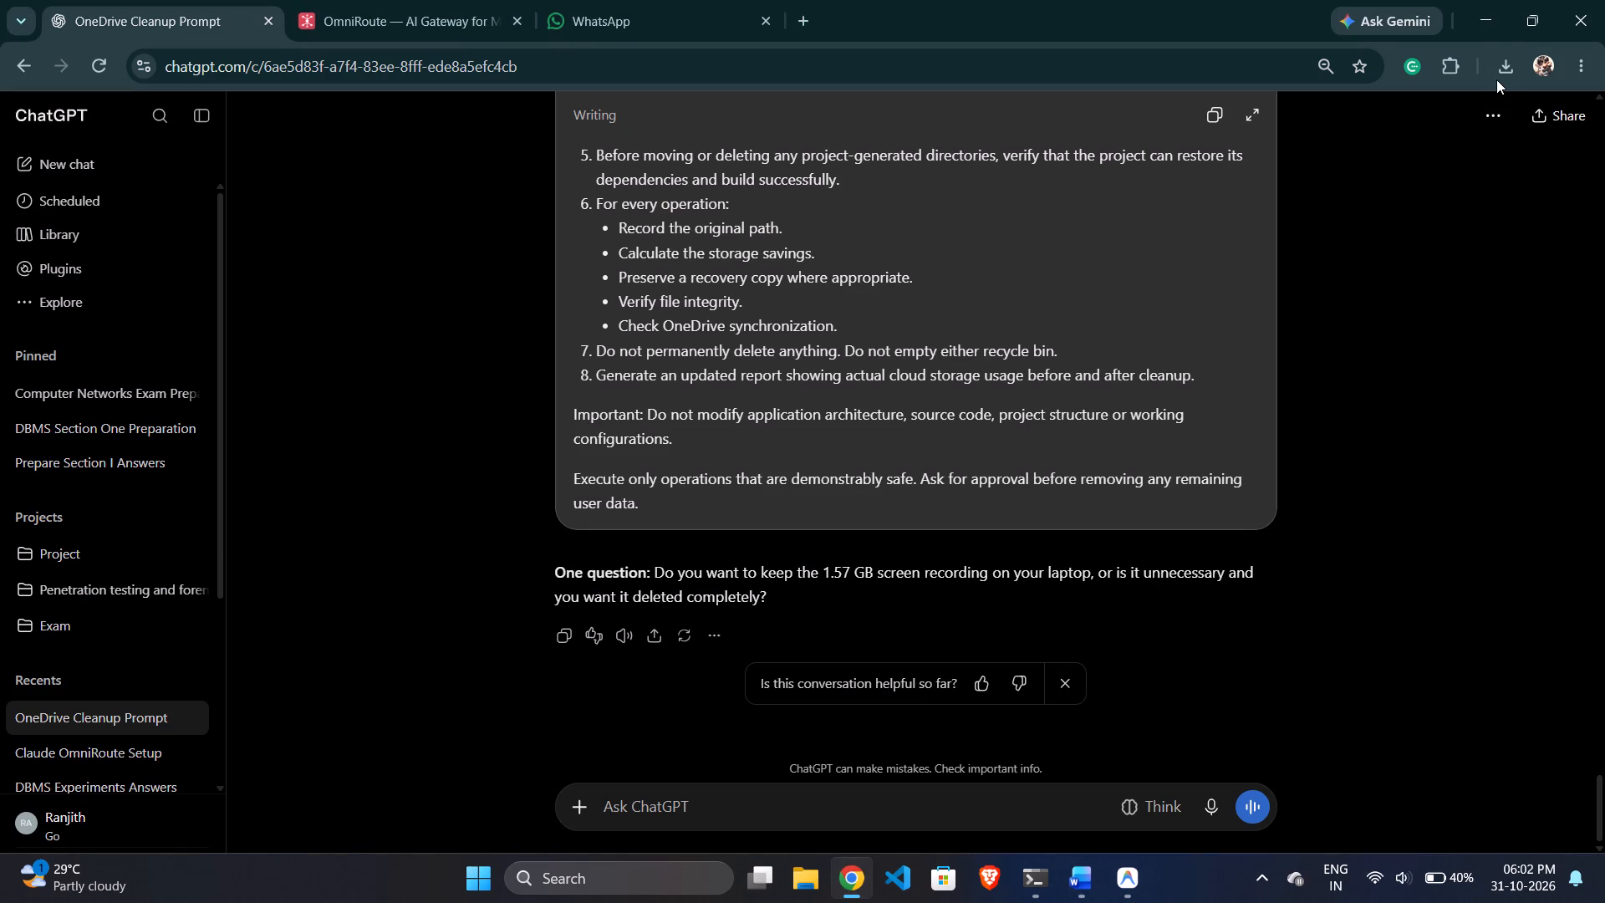
{"action": "left_click", "coordinate": [1499, 76]}
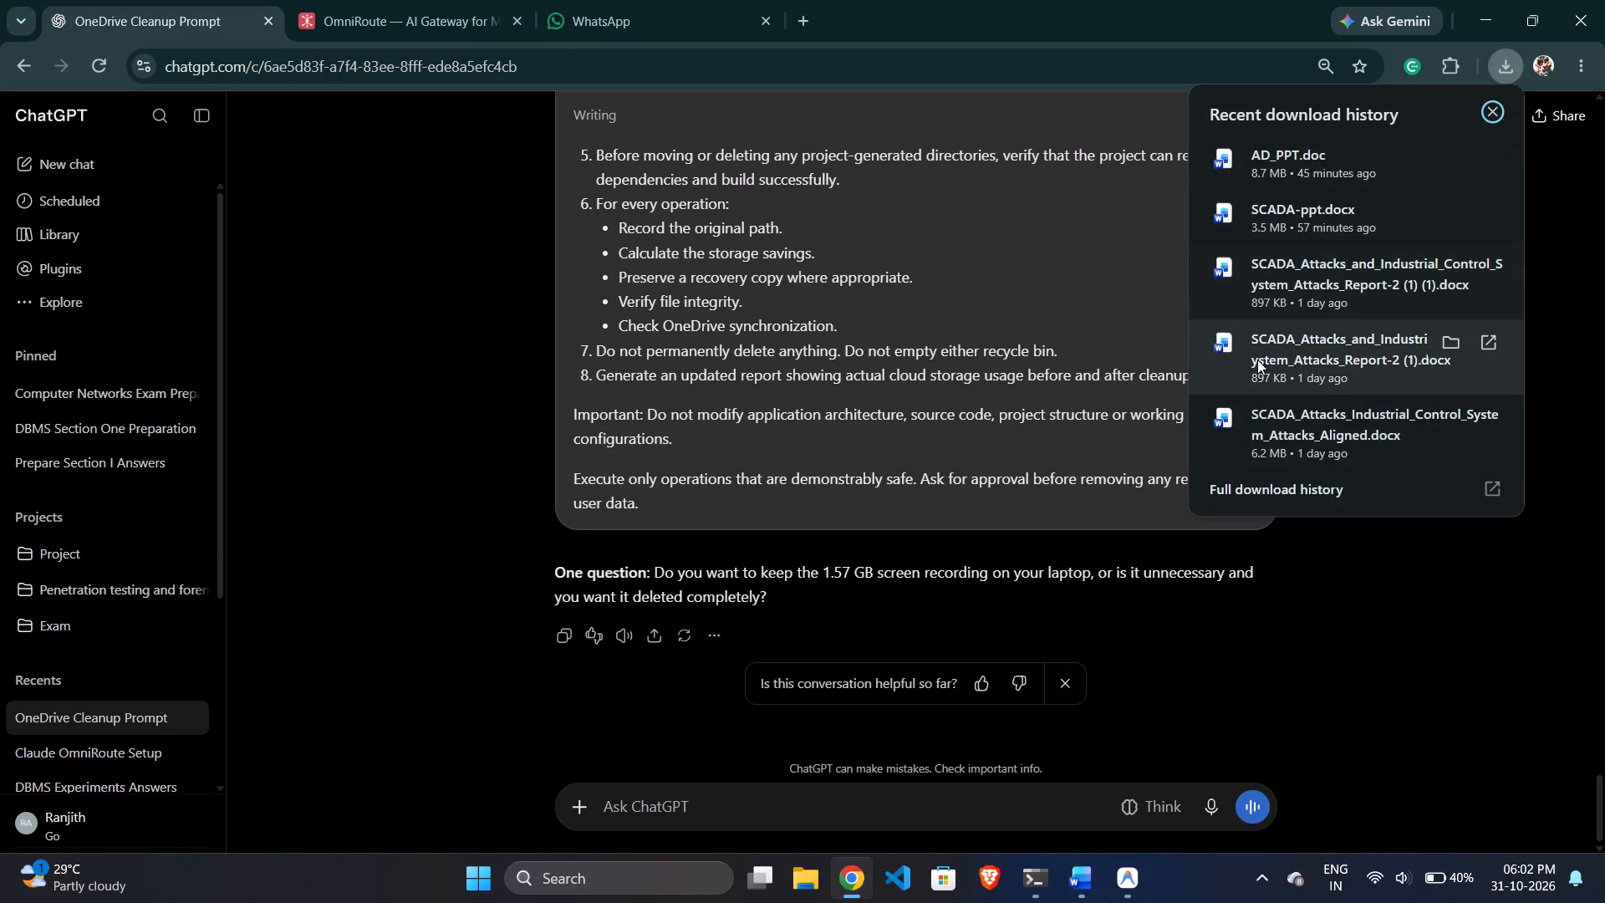
{"action": "scroll", "coordinate": [1261, 381], "scroll_direction": "down", "scroll_amount": 3}
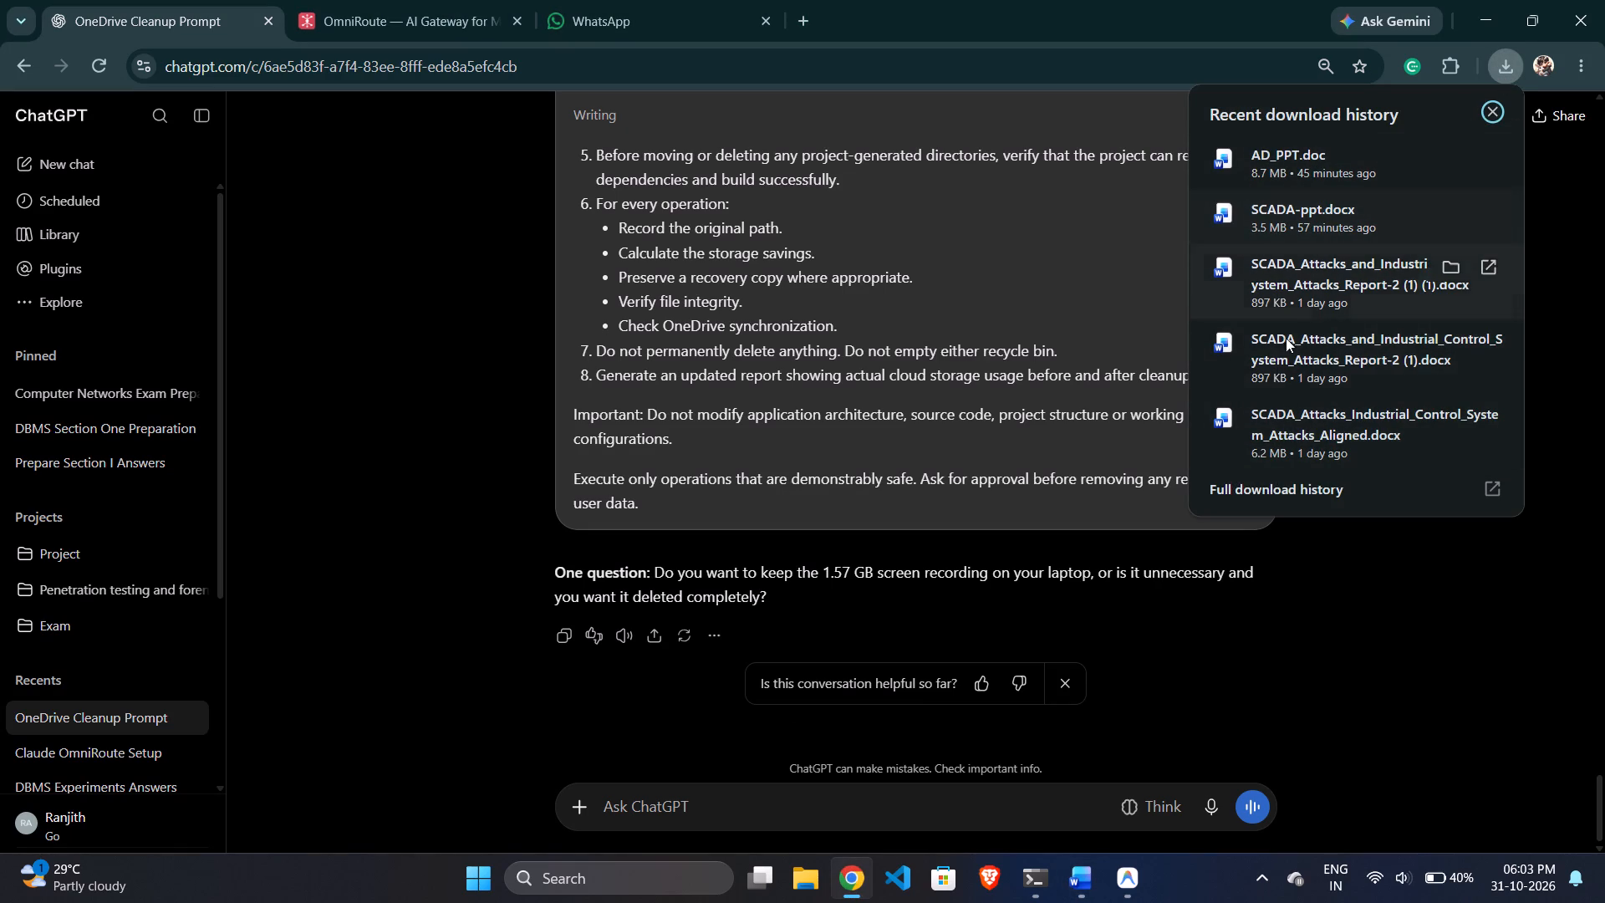
{"action": "scroll", "coordinate": [1297, 399], "scroll_direction": "down", "scroll_amount": 3}
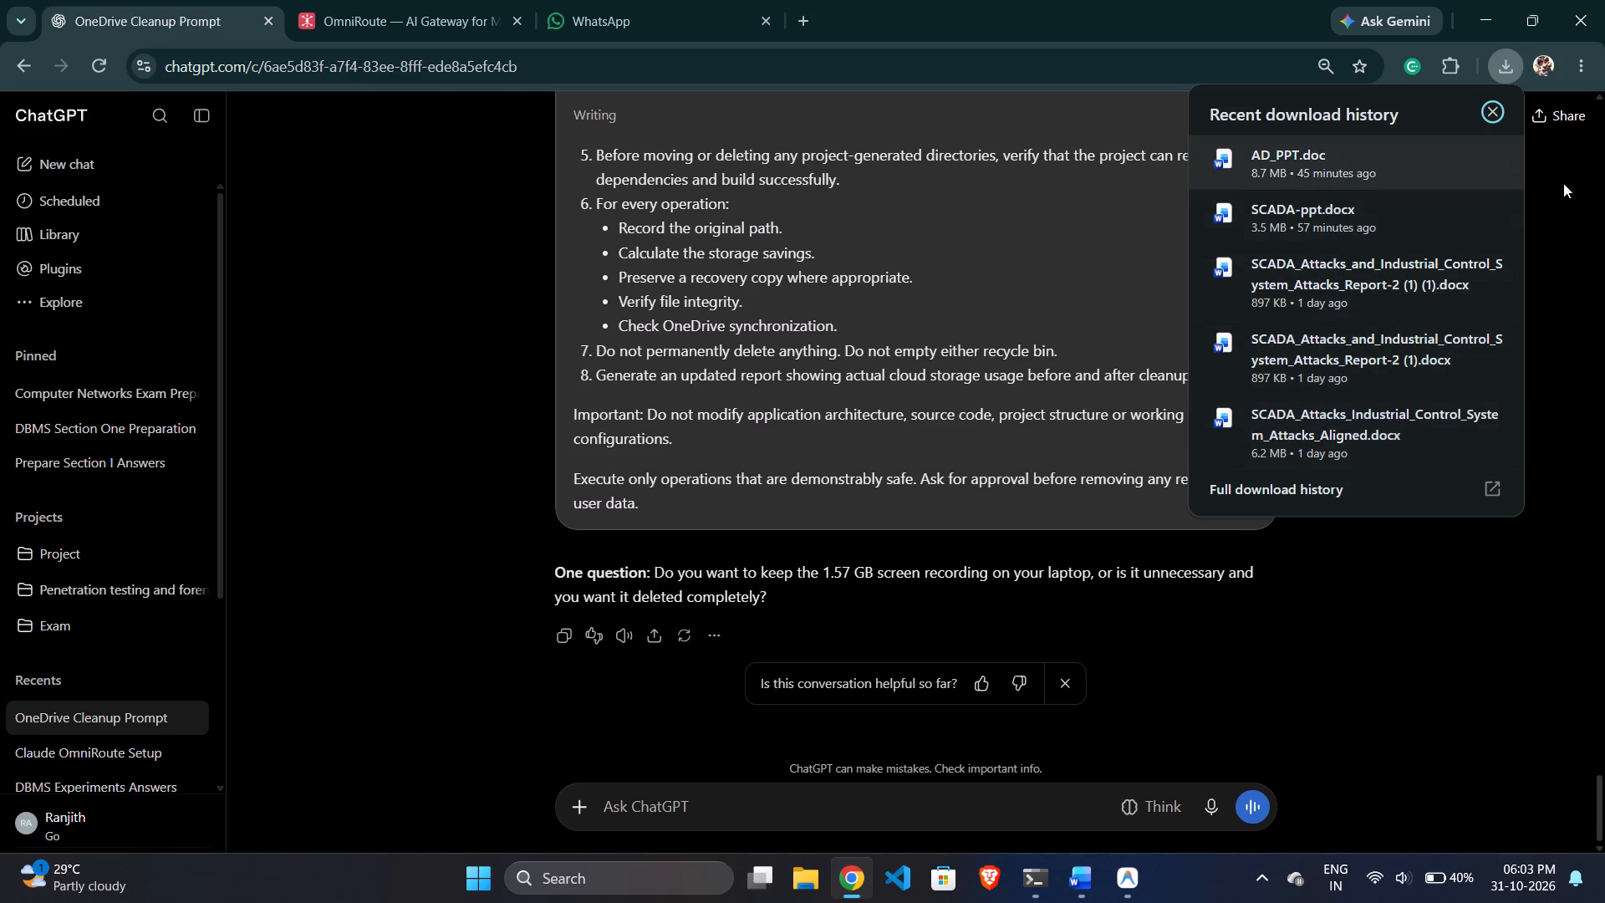
{"action": "left_click", "coordinate": [1565, 186]}
{"action": "left_click", "coordinate": [1574, 81]}
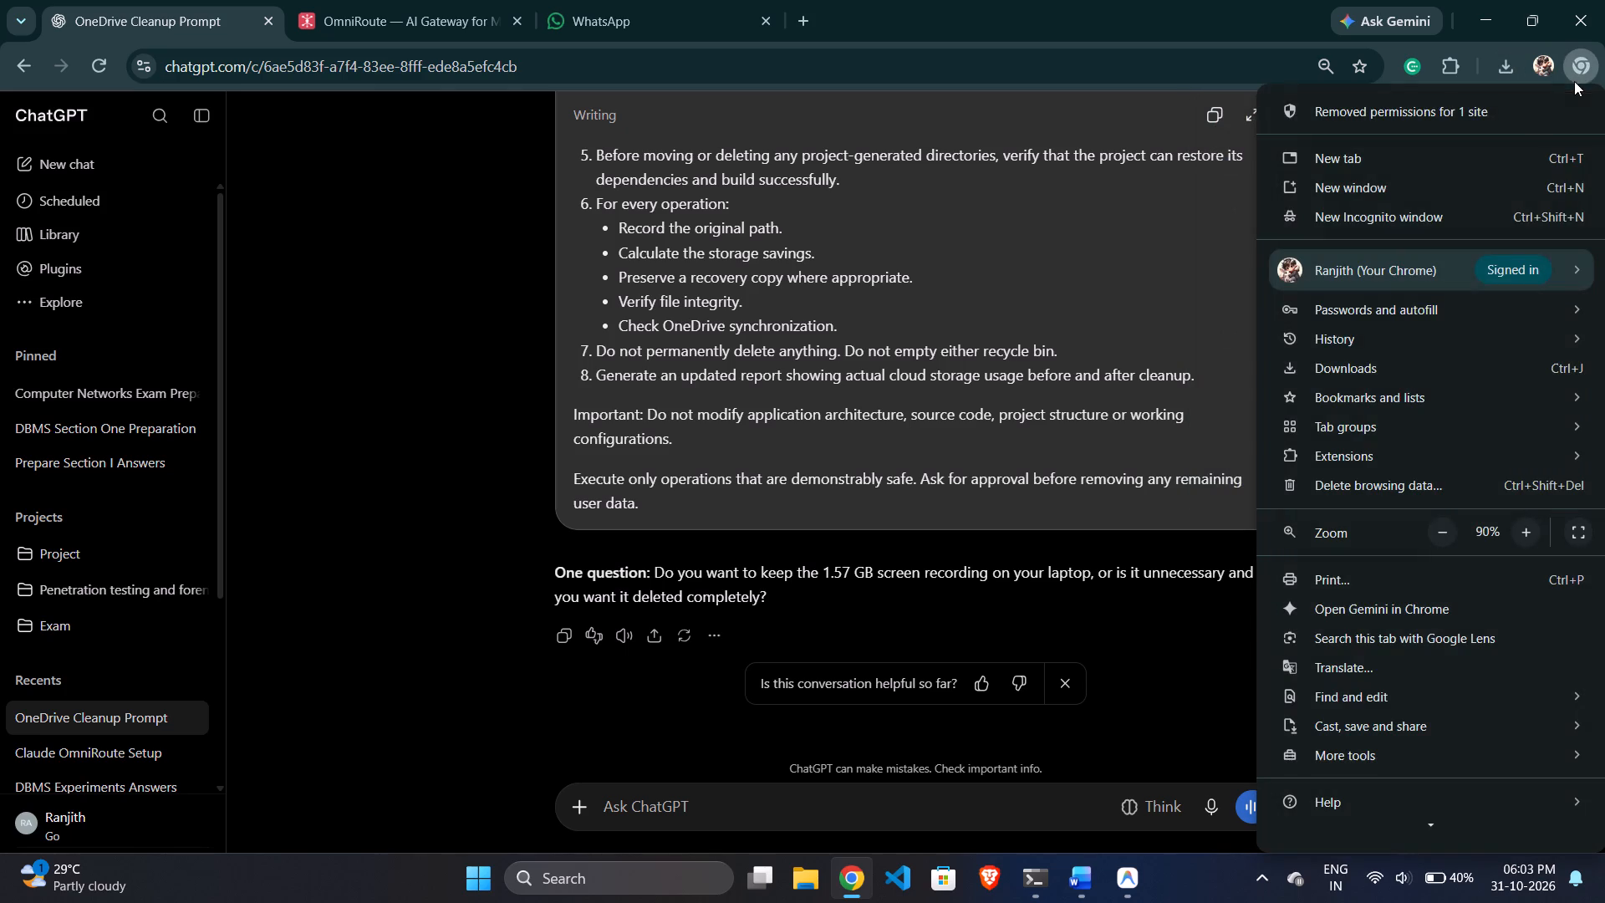
{"action": "left_click", "coordinate": [1372, 363]}
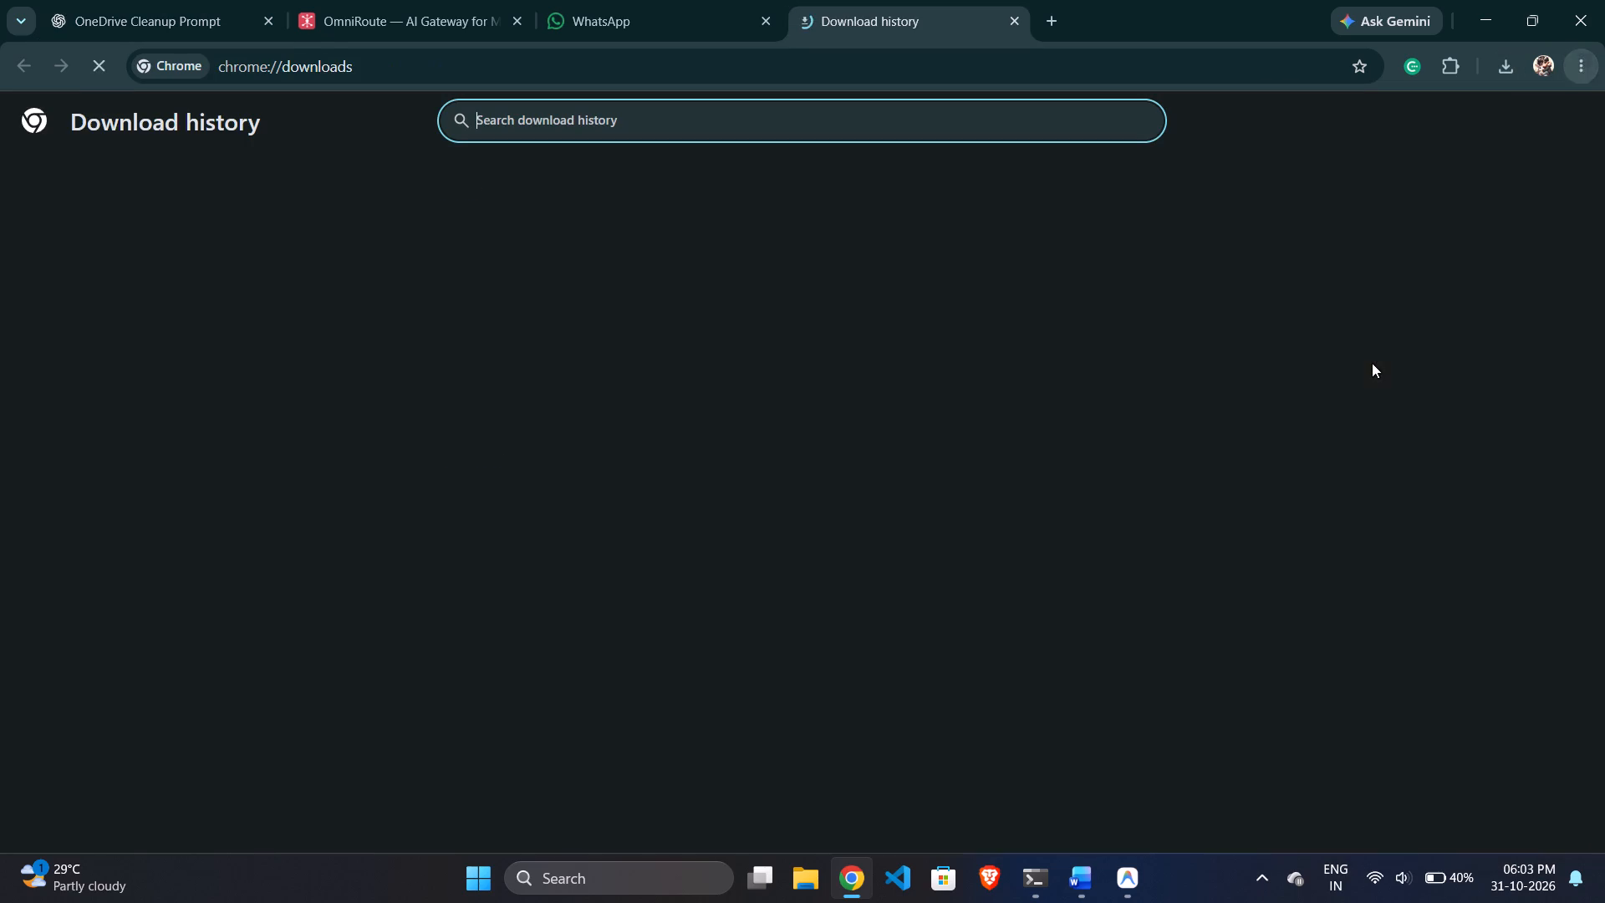
{"action": "scroll", "coordinate": [787, 620], "scroll_direction": "down", "scroll_amount": 2}
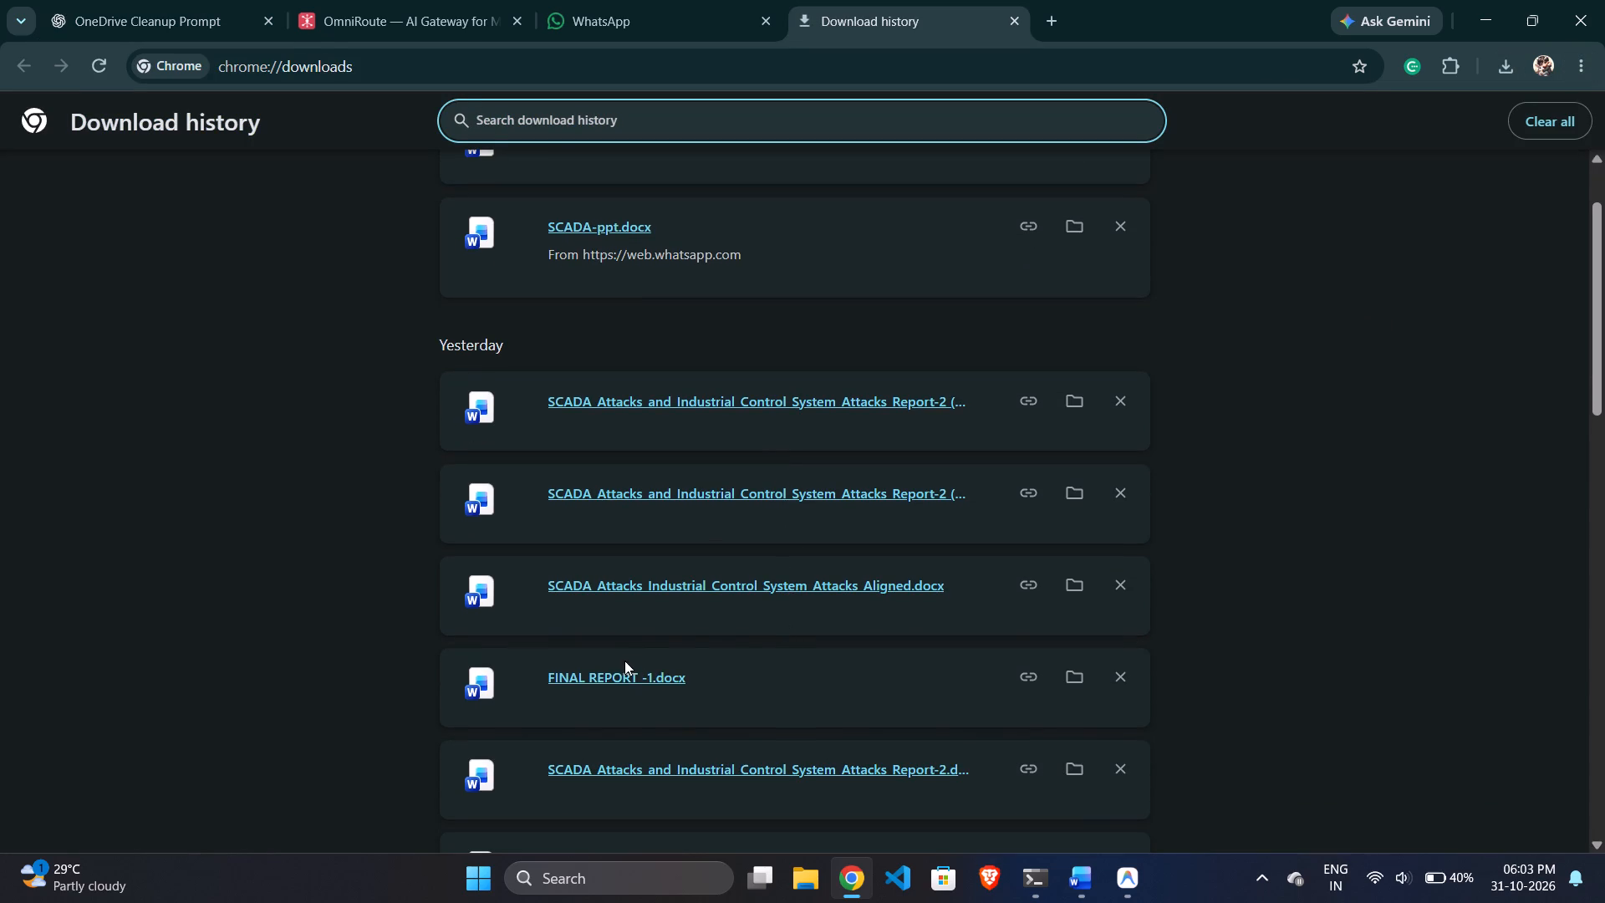
{"action": "left_click", "coordinate": [612, 676]}
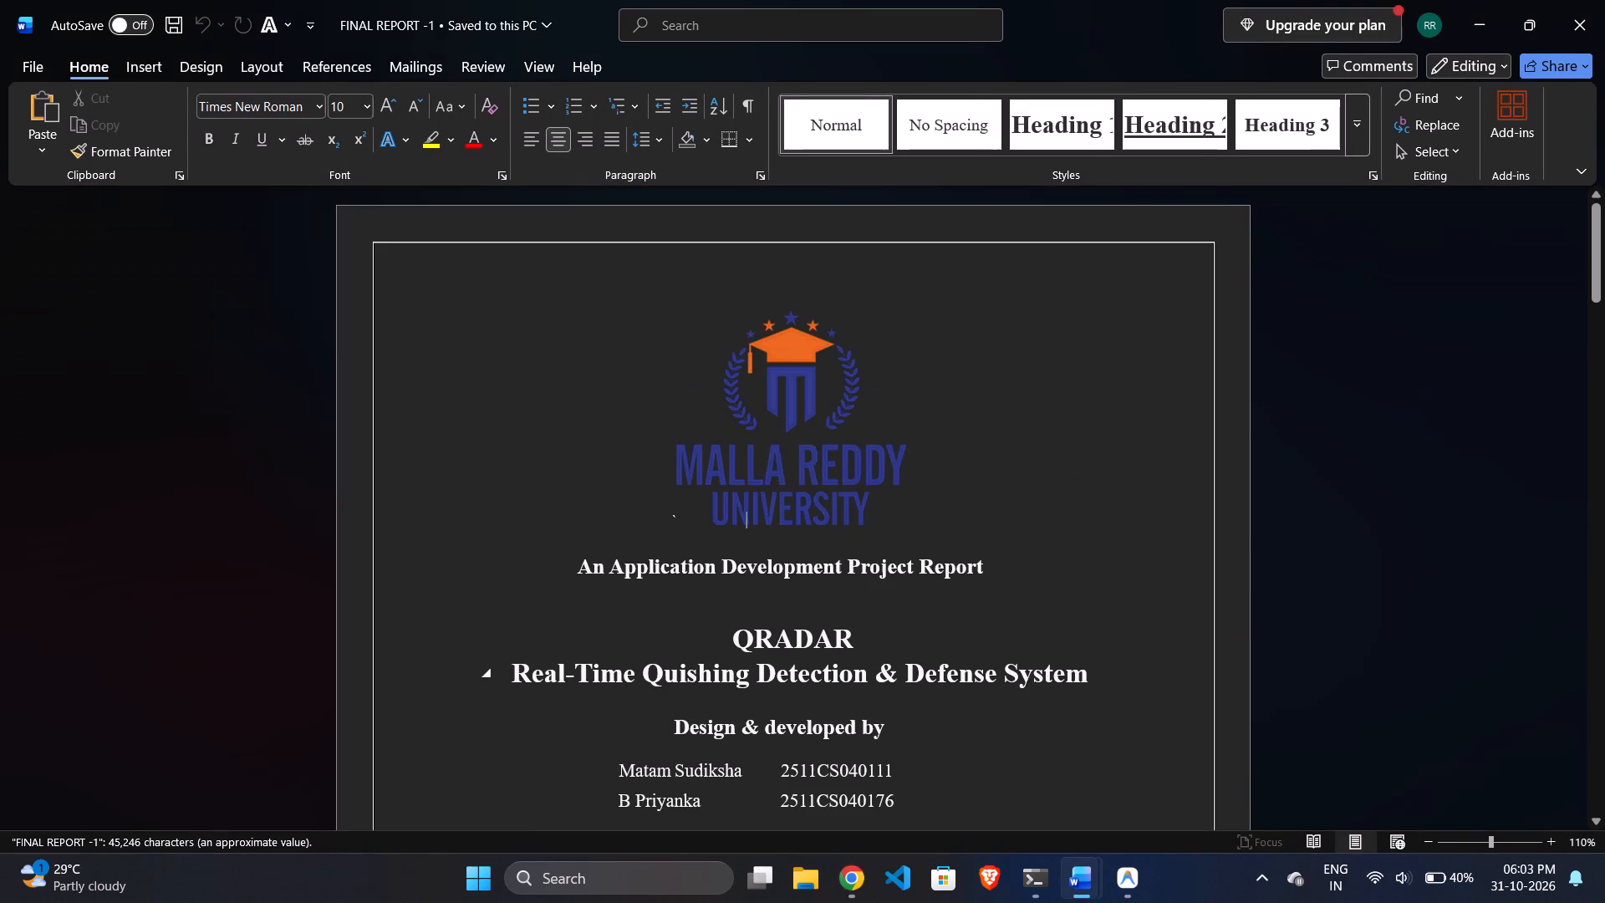
Look through the QRadar final report from the cover page and contents to the Chapter 3 data flow diagram.
{"action": "scroll", "coordinate": [612, 676], "scroll_direction": "down", "scroll_amount": 12}
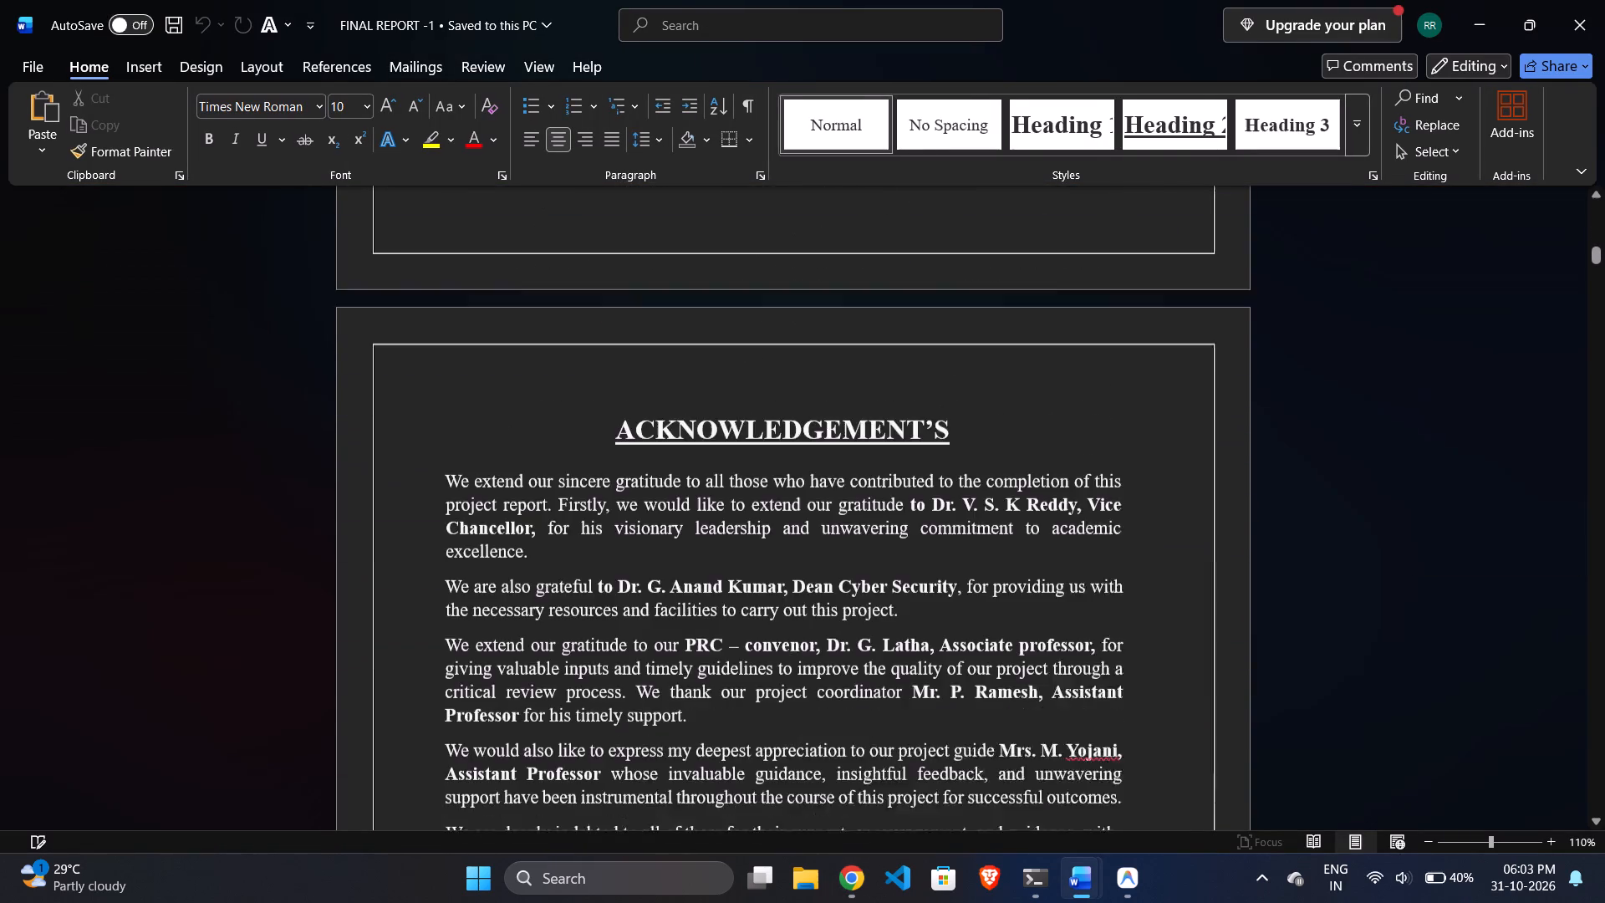
{"action": "scroll", "coordinate": [612, 676], "scroll_direction": "down", "scroll_amount": 9}
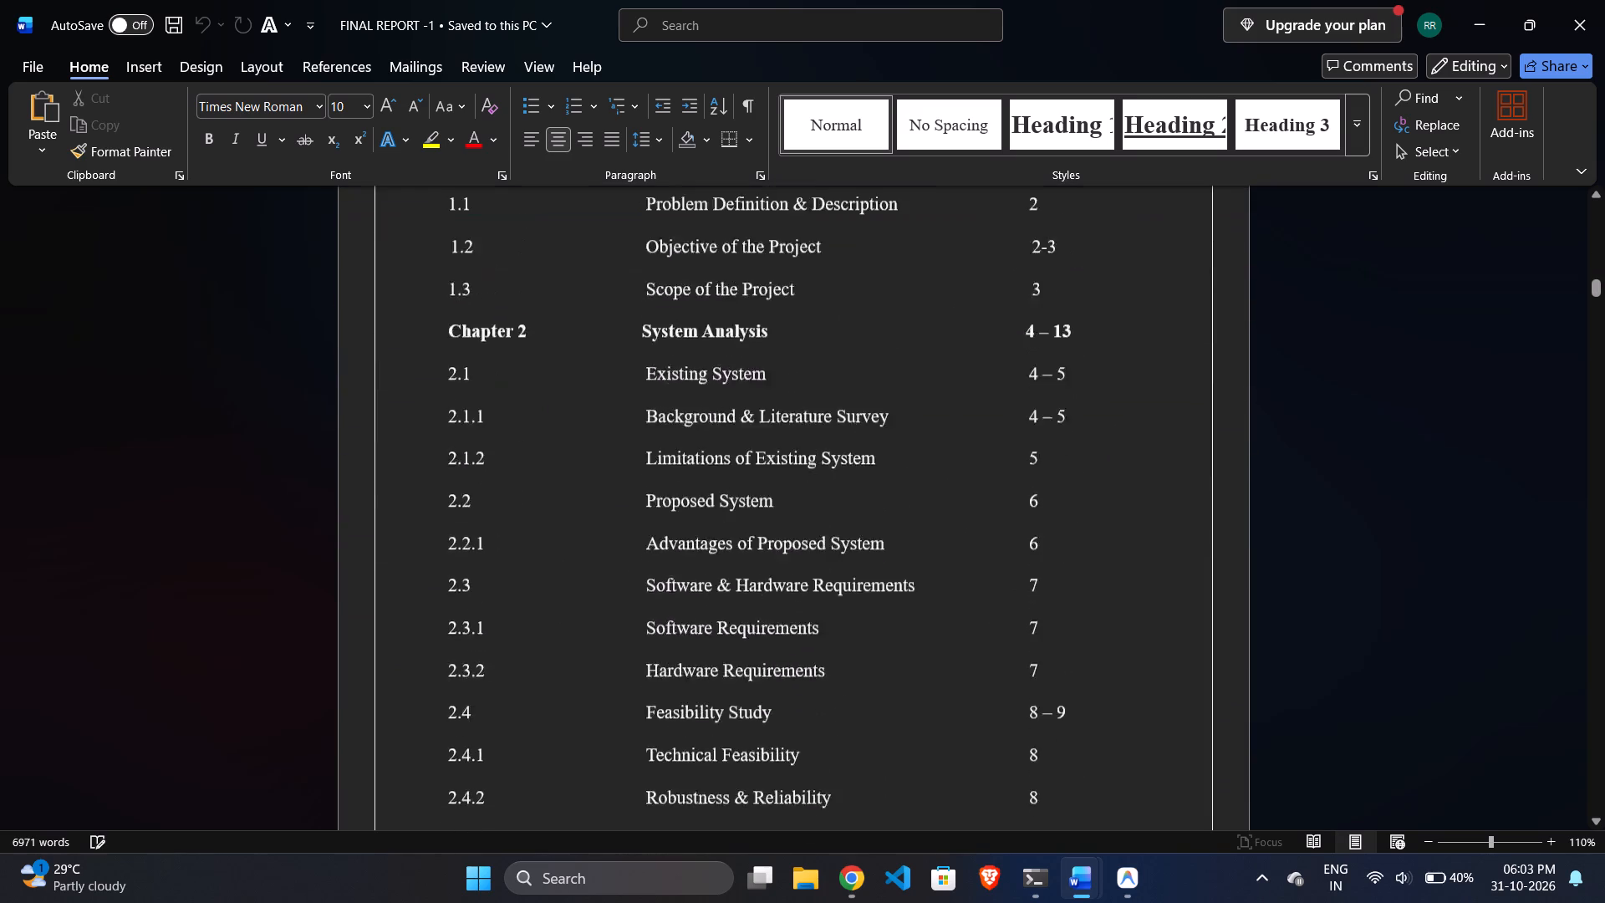
{"action": "scroll", "coordinate": [612, 676], "scroll_direction": "down", "scroll_amount": 8}
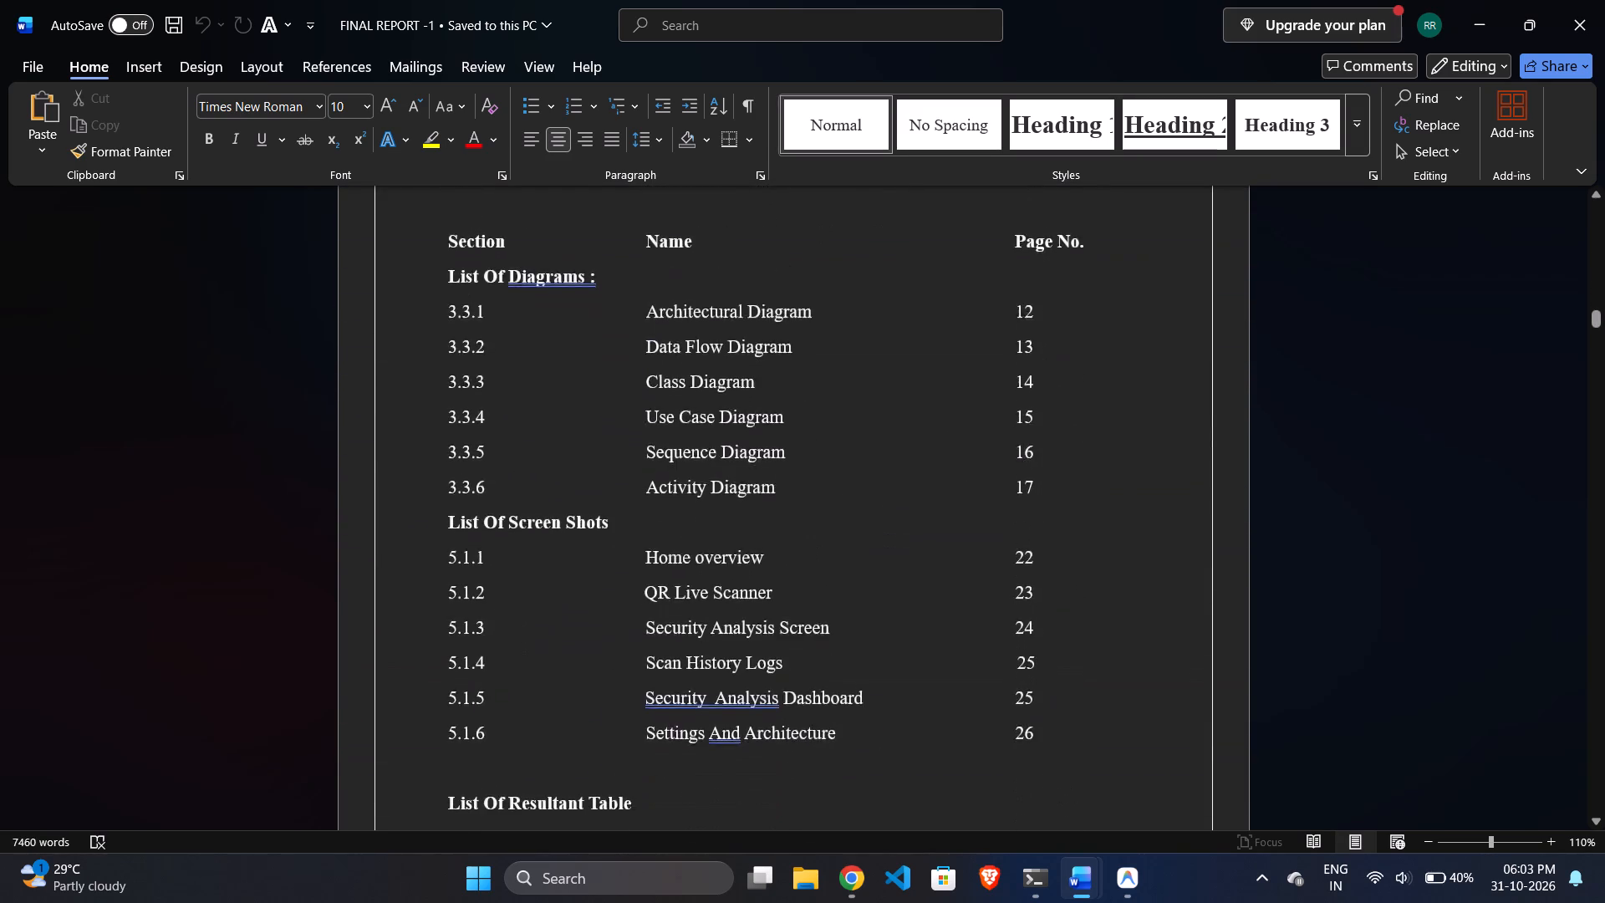
{"action": "scroll", "coordinate": [612, 676], "scroll_direction": "down", "scroll_amount": 5}
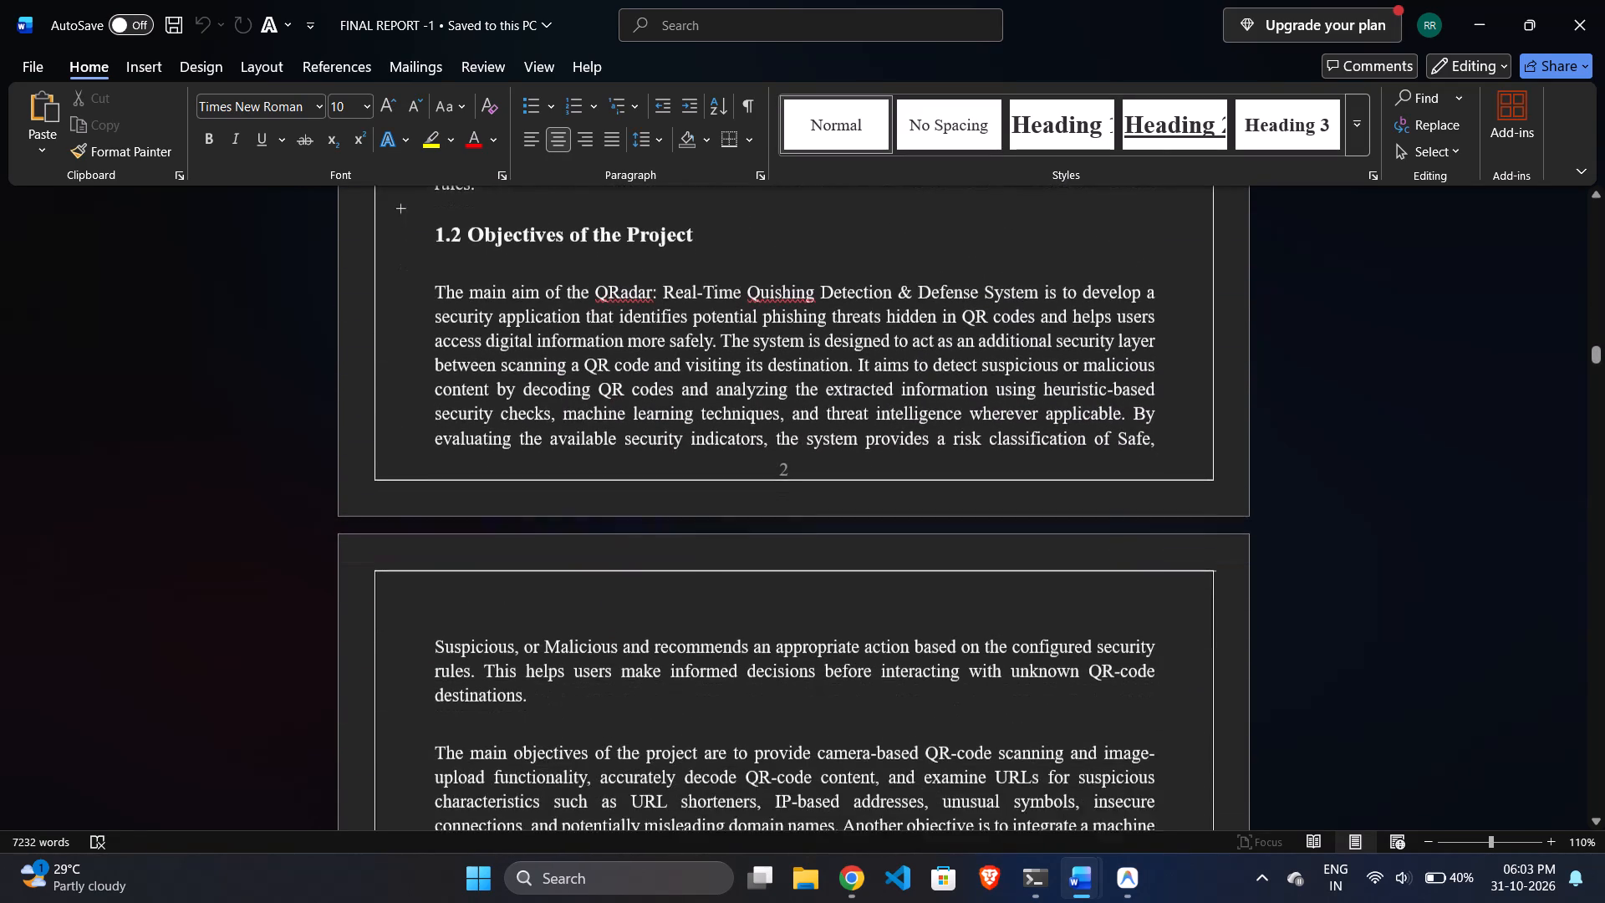
{"action": "scroll", "coordinate": [612, 676], "scroll_direction": "down", "scroll_amount": 9}
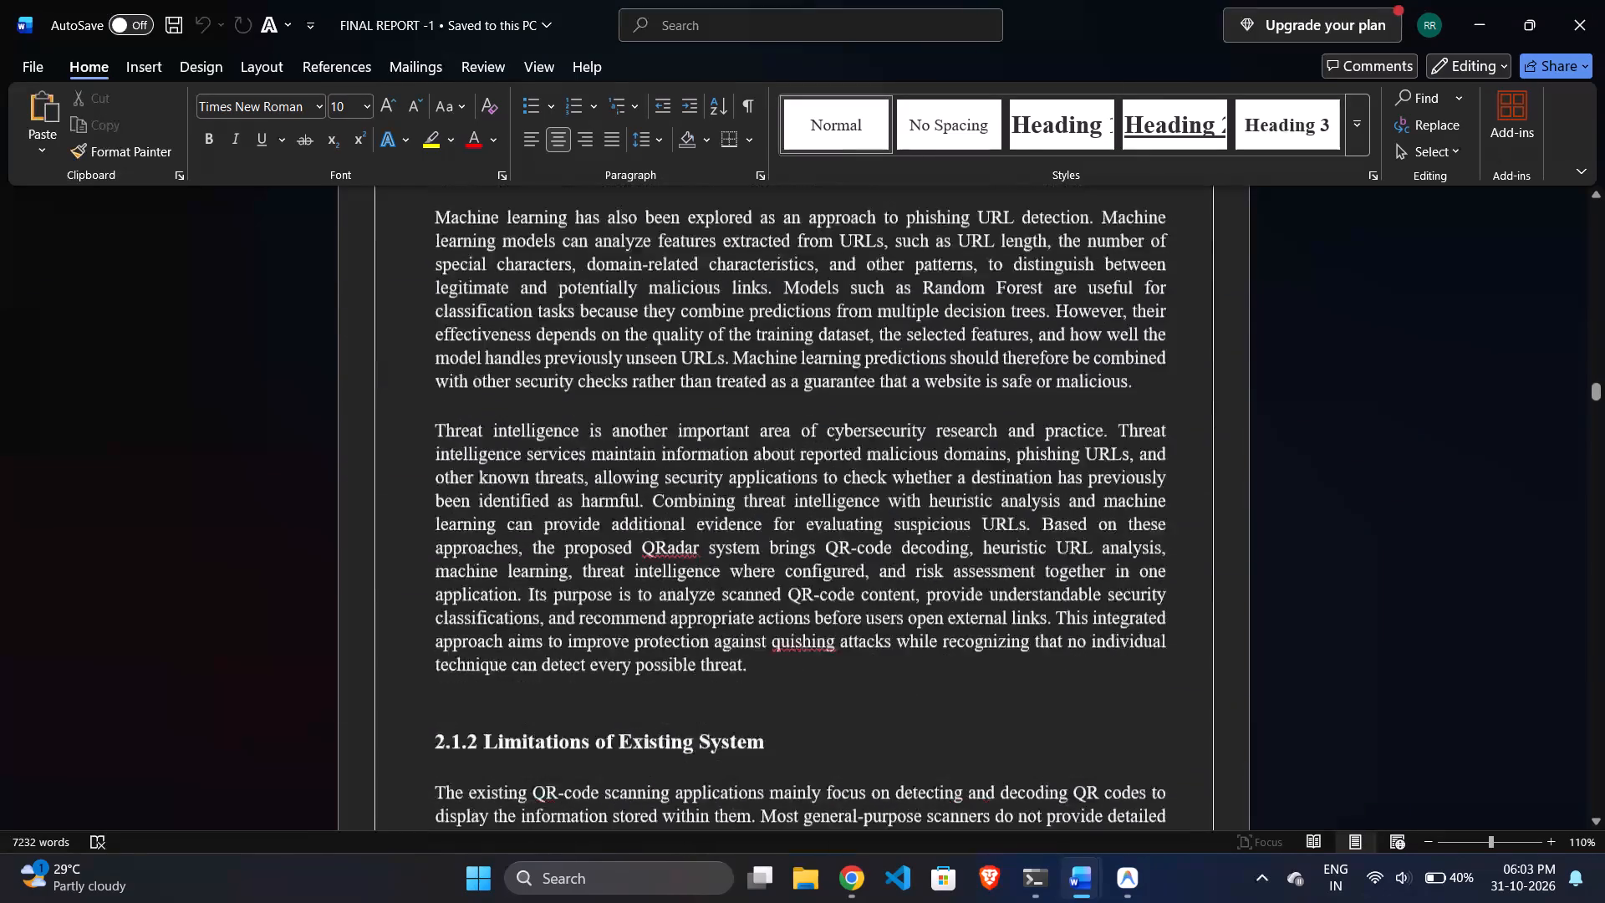
{"action": "scroll", "coordinate": [612, 676], "scroll_direction": "down", "scroll_amount": 12}
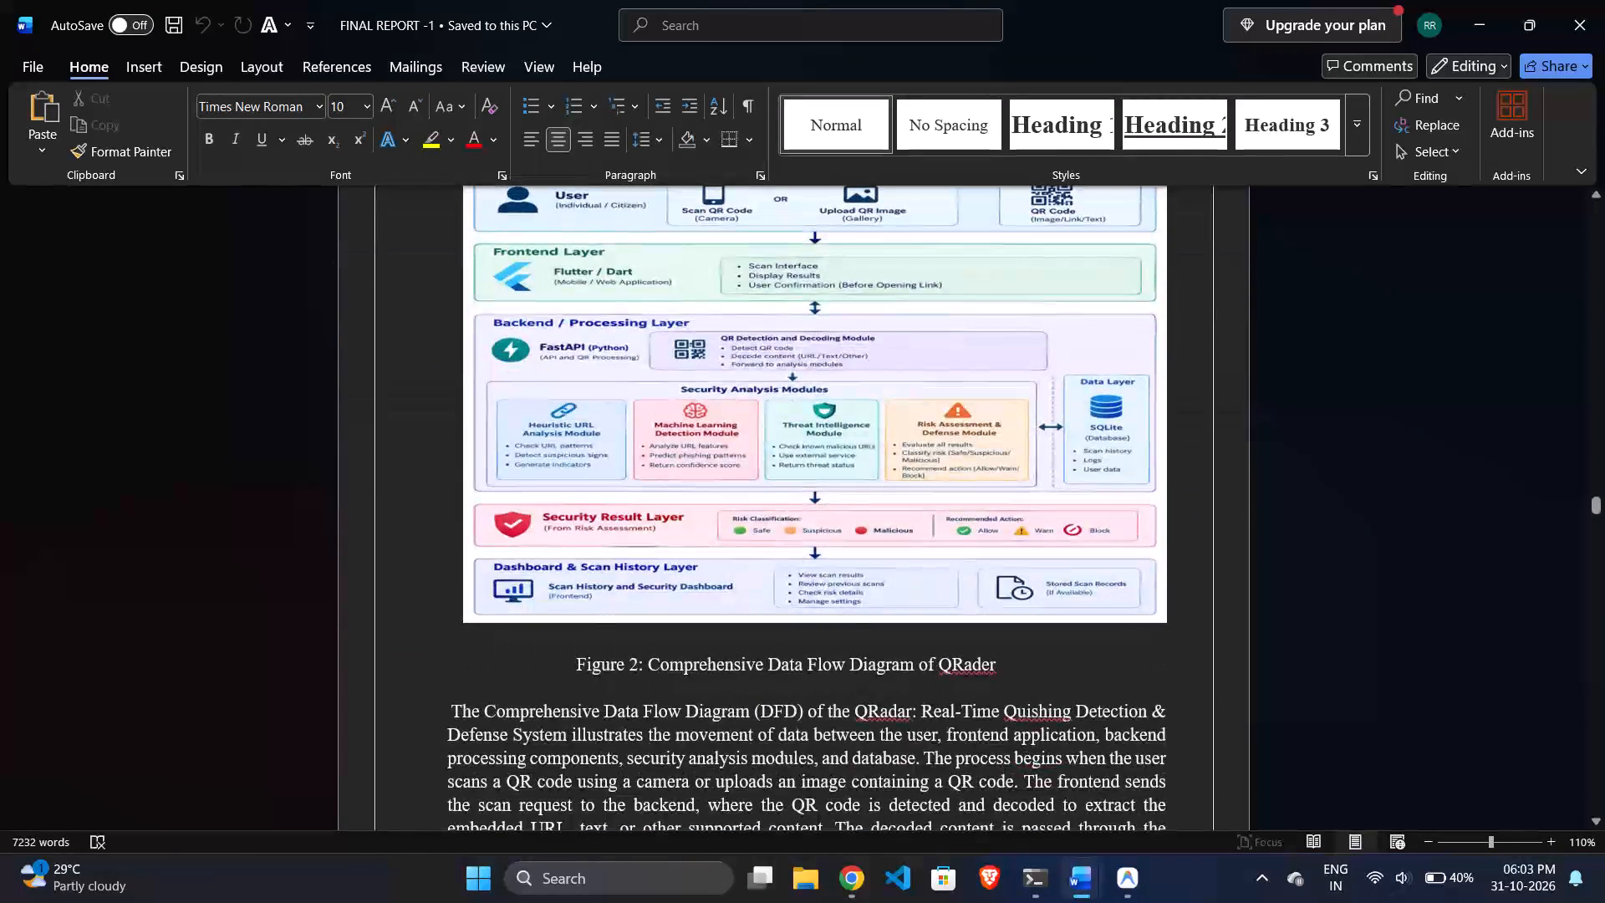
{"action": "scroll", "coordinate": [612, 676], "scroll_direction": "down", "scroll_amount": 4}
Go back over the Chapter 3 module descriptions, methods and overall algorithm in the QRadar report.
{"action": "scroll", "coordinate": [612, 676], "scroll_direction": "up", "scroll_amount": 5}
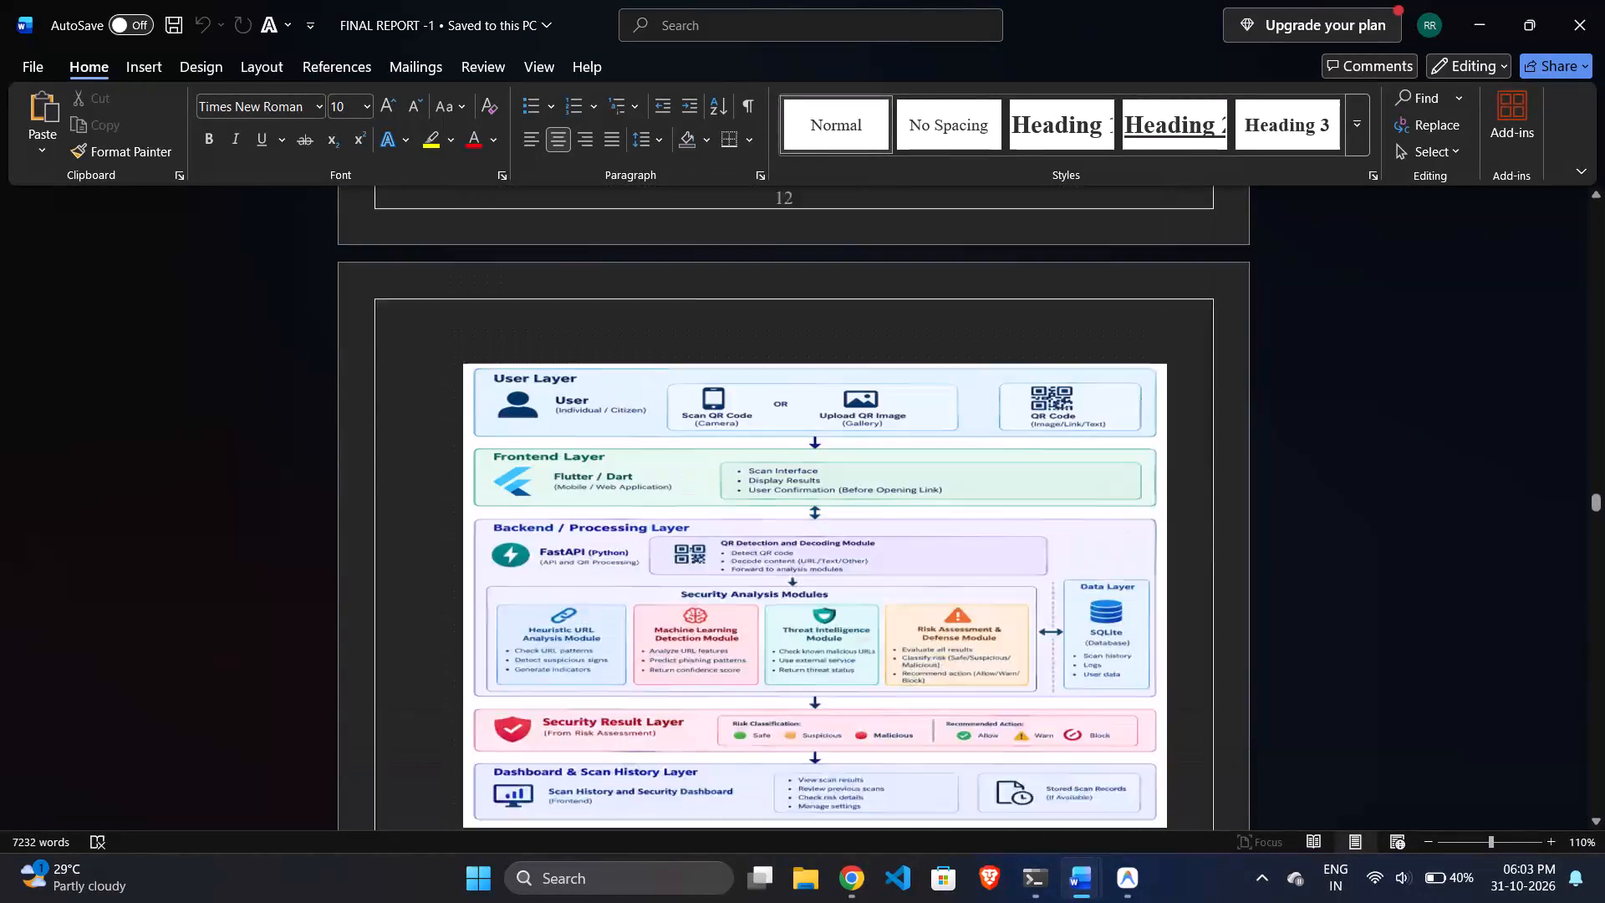
{"action": "scroll", "coordinate": [612, 676], "scroll_direction": "up", "scroll_amount": 8}
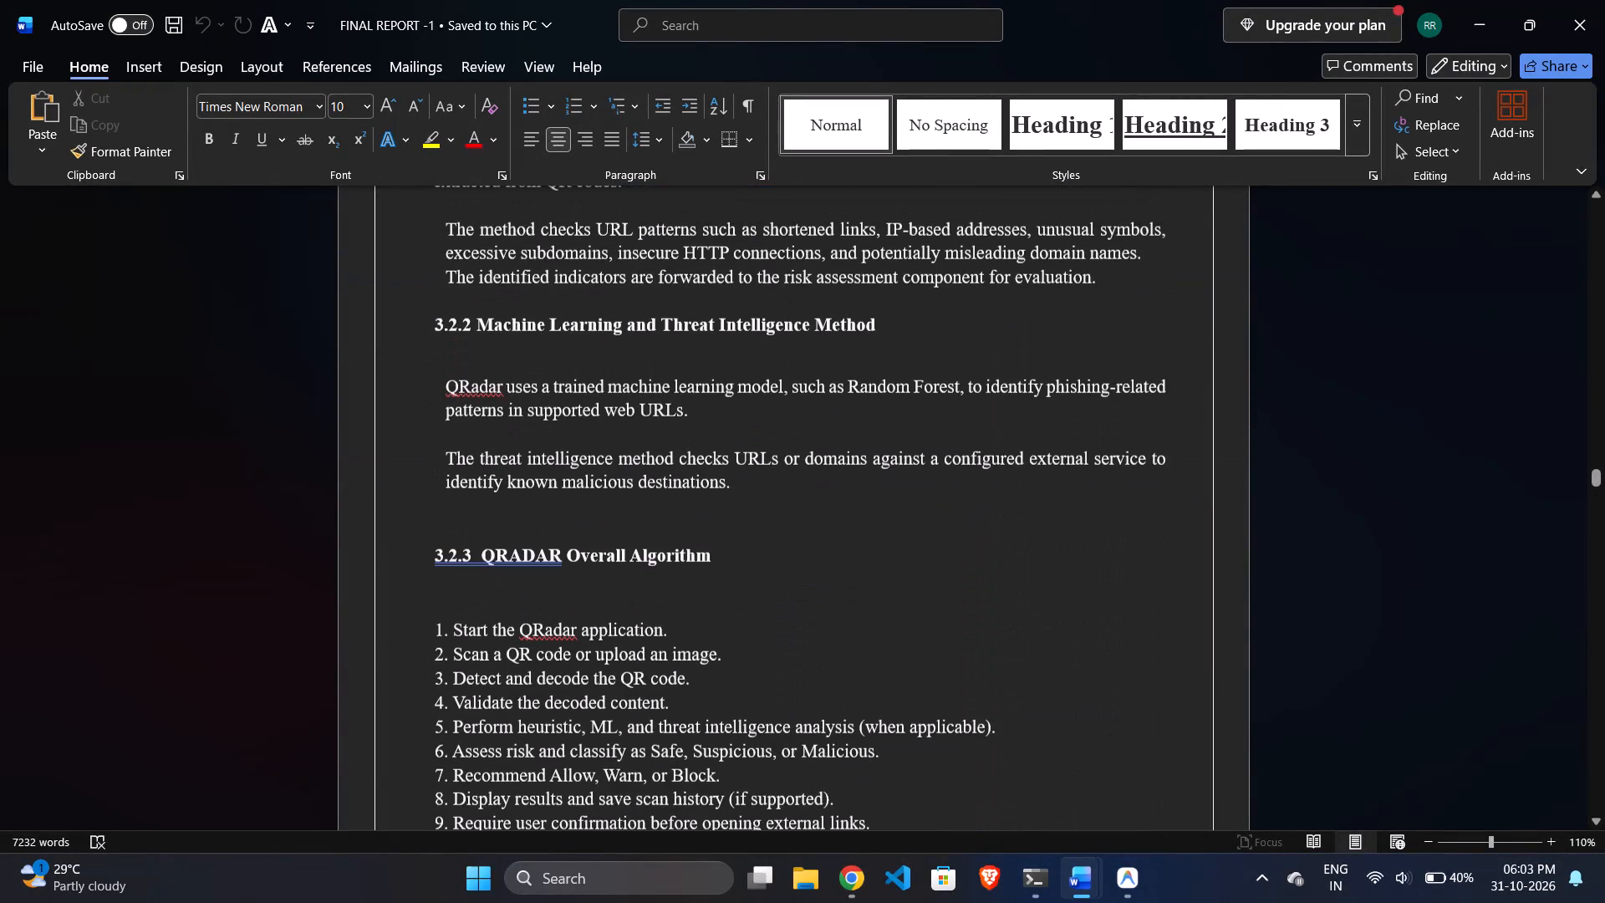
{"action": "scroll", "coordinate": [612, 676], "scroll_direction": "up", "scroll_amount": 8}
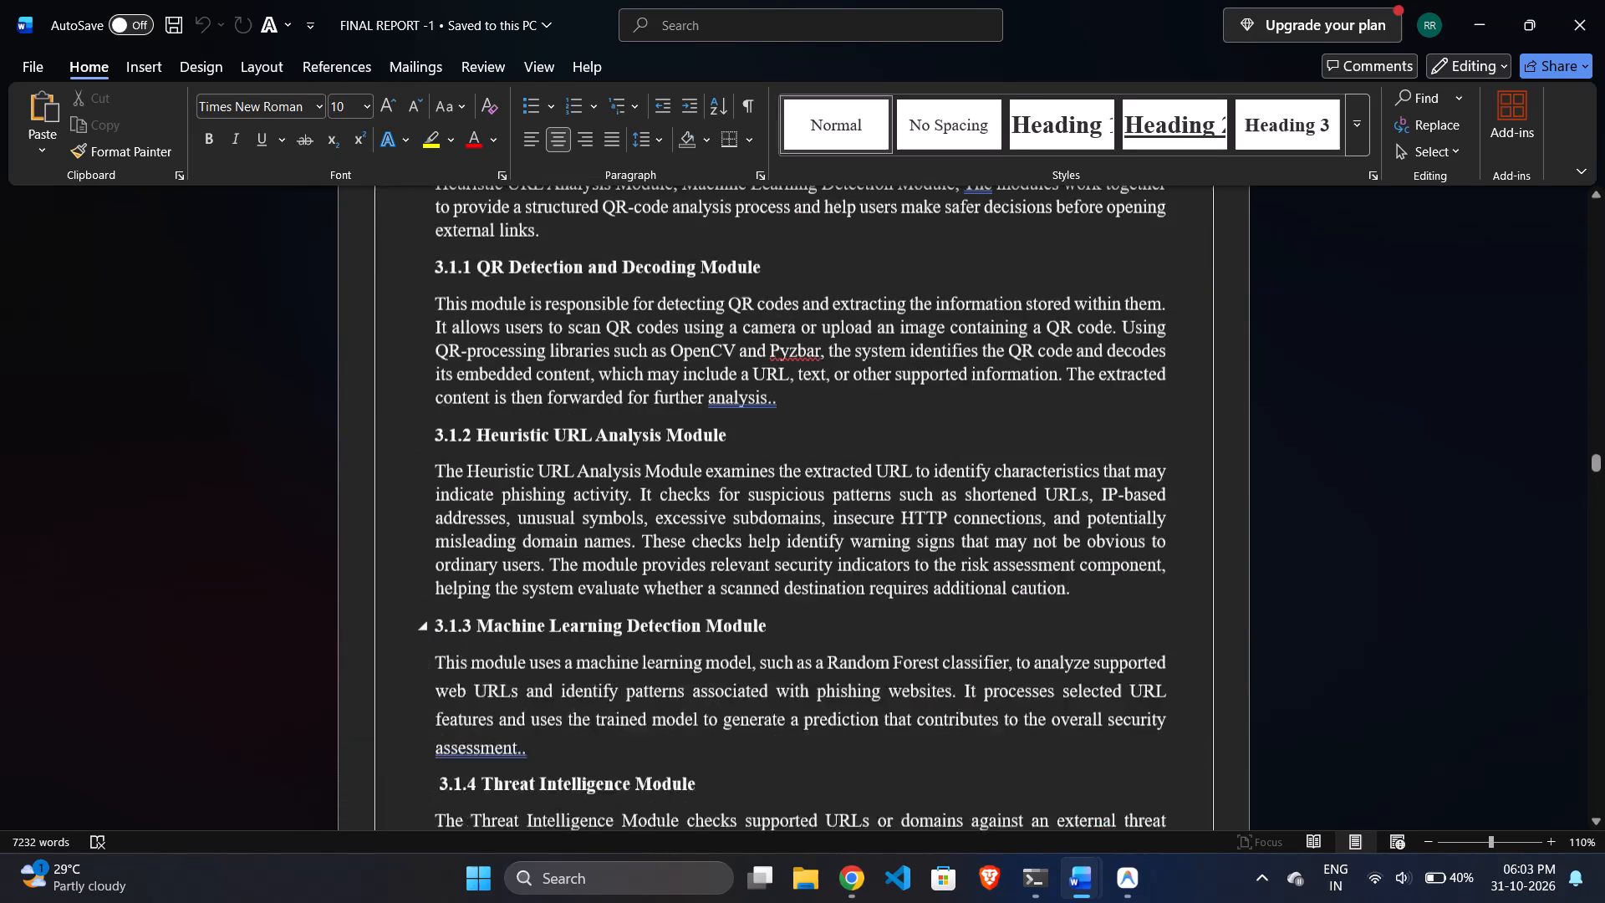
{"action": "scroll", "coordinate": [612, 676], "scroll_direction": "up", "scroll_amount": 7}
{"action": "scroll", "coordinate": [612, 676], "scroll_direction": "down", "scroll_amount": 9}
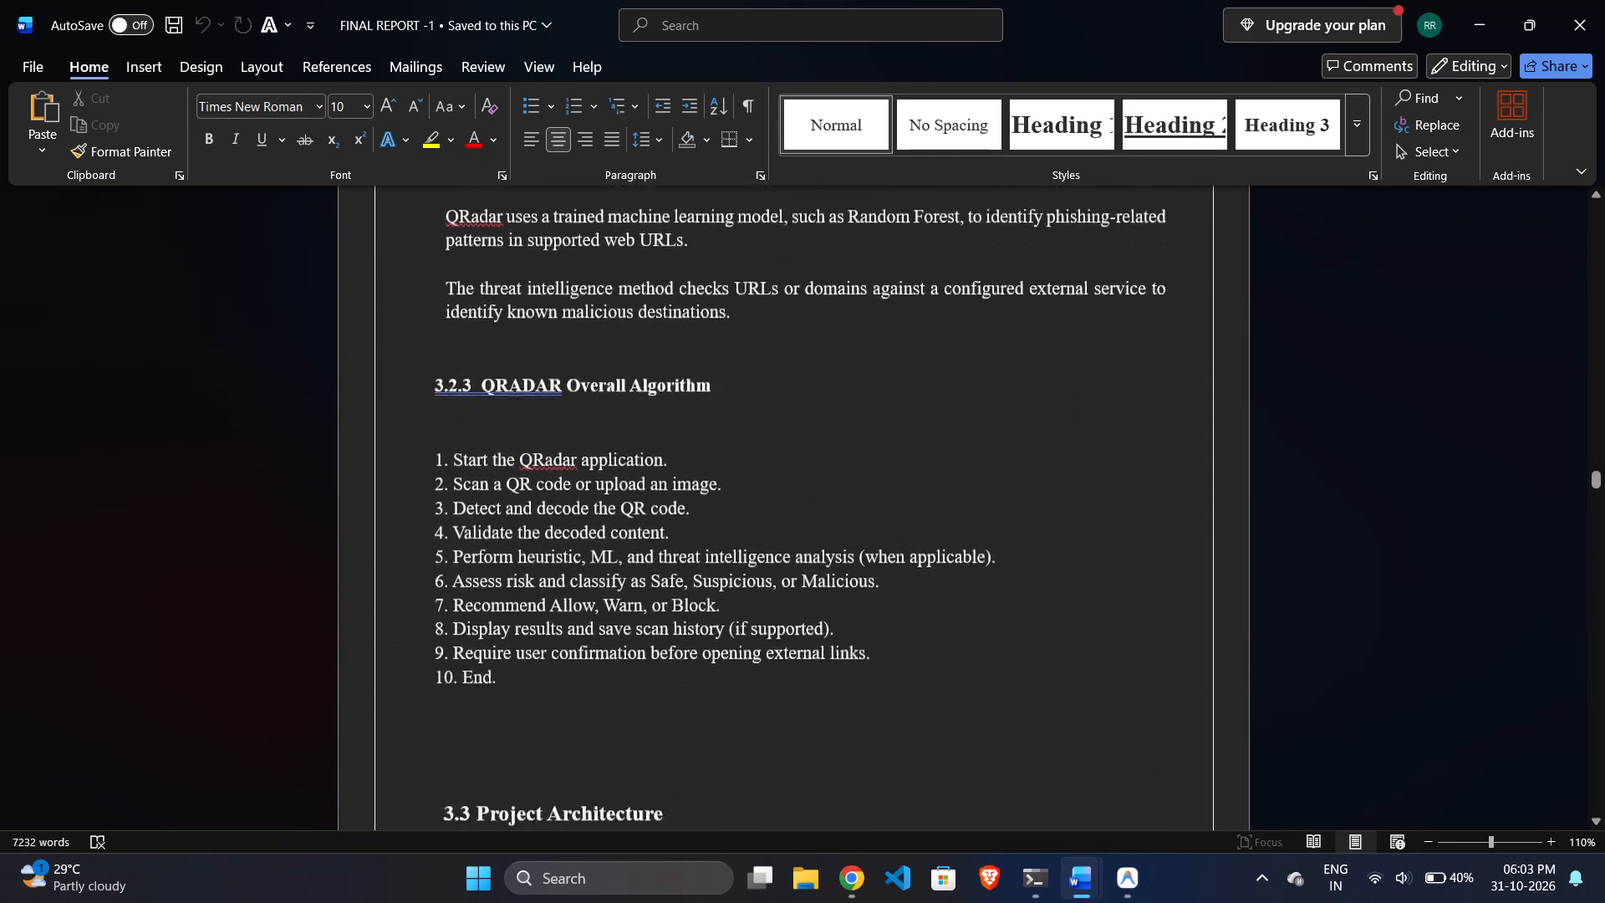
Find Chapter 4, Implementation & Testing, with its coding blocks in the QRadar report.
{"action": "scroll", "coordinate": [612, 676], "scroll_direction": "down", "scroll_amount": 2}
{"action": "scroll", "coordinate": [612, 676], "scroll_direction": "down", "scroll_amount": 20}
{"action": "scroll", "coordinate": [612, 676], "scroll_direction": "down", "scroll_amount": 5}
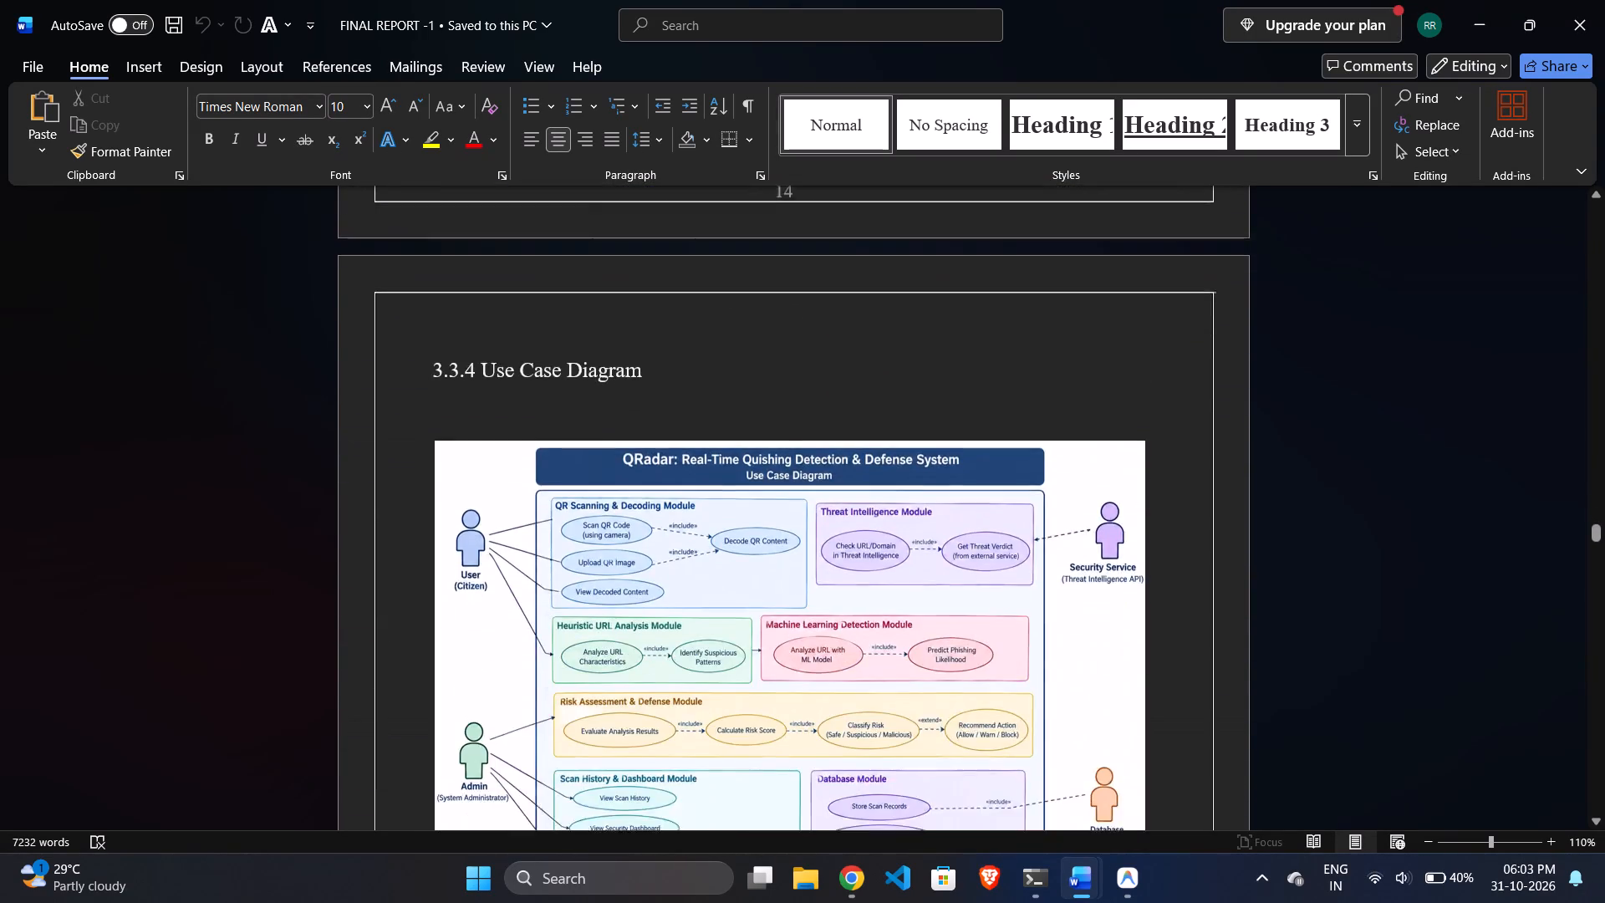
{"action": "scroll", "coordinate": [612, 676], "scroll_direction": "down", "scroll_amount": 9}
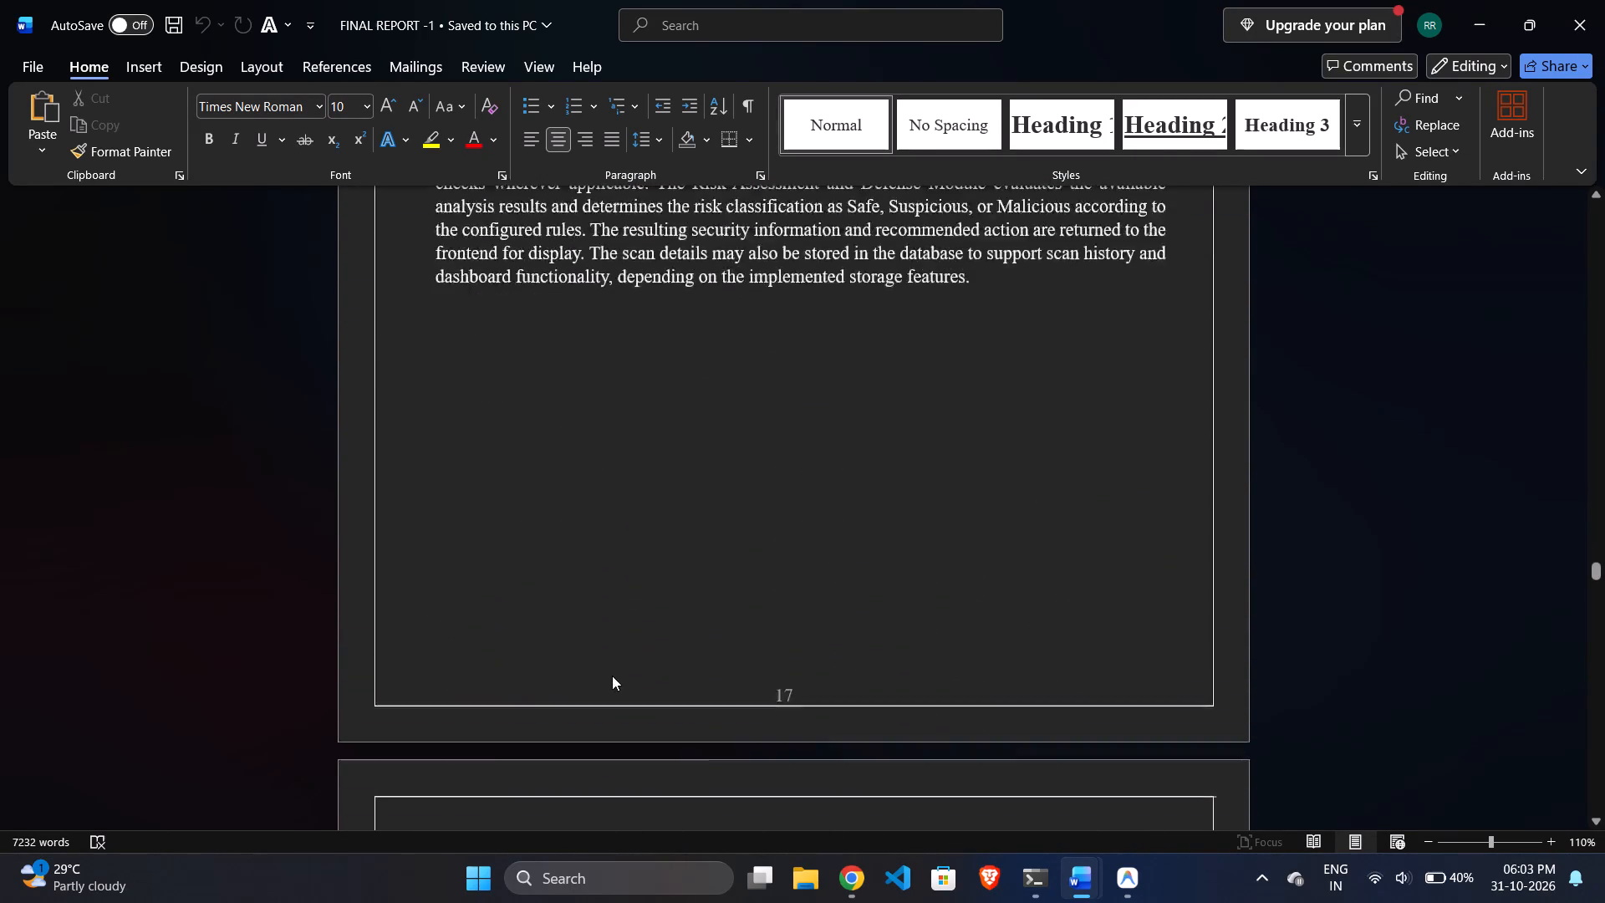
{"action": "scroll", "coordinate": [612, 676], "scroll_direction": "down", "scroll_amount": 3}
{"action": "scroll", "coordinate": [612, 676], "scroll_direction": "up", "scroll_amount": 3}
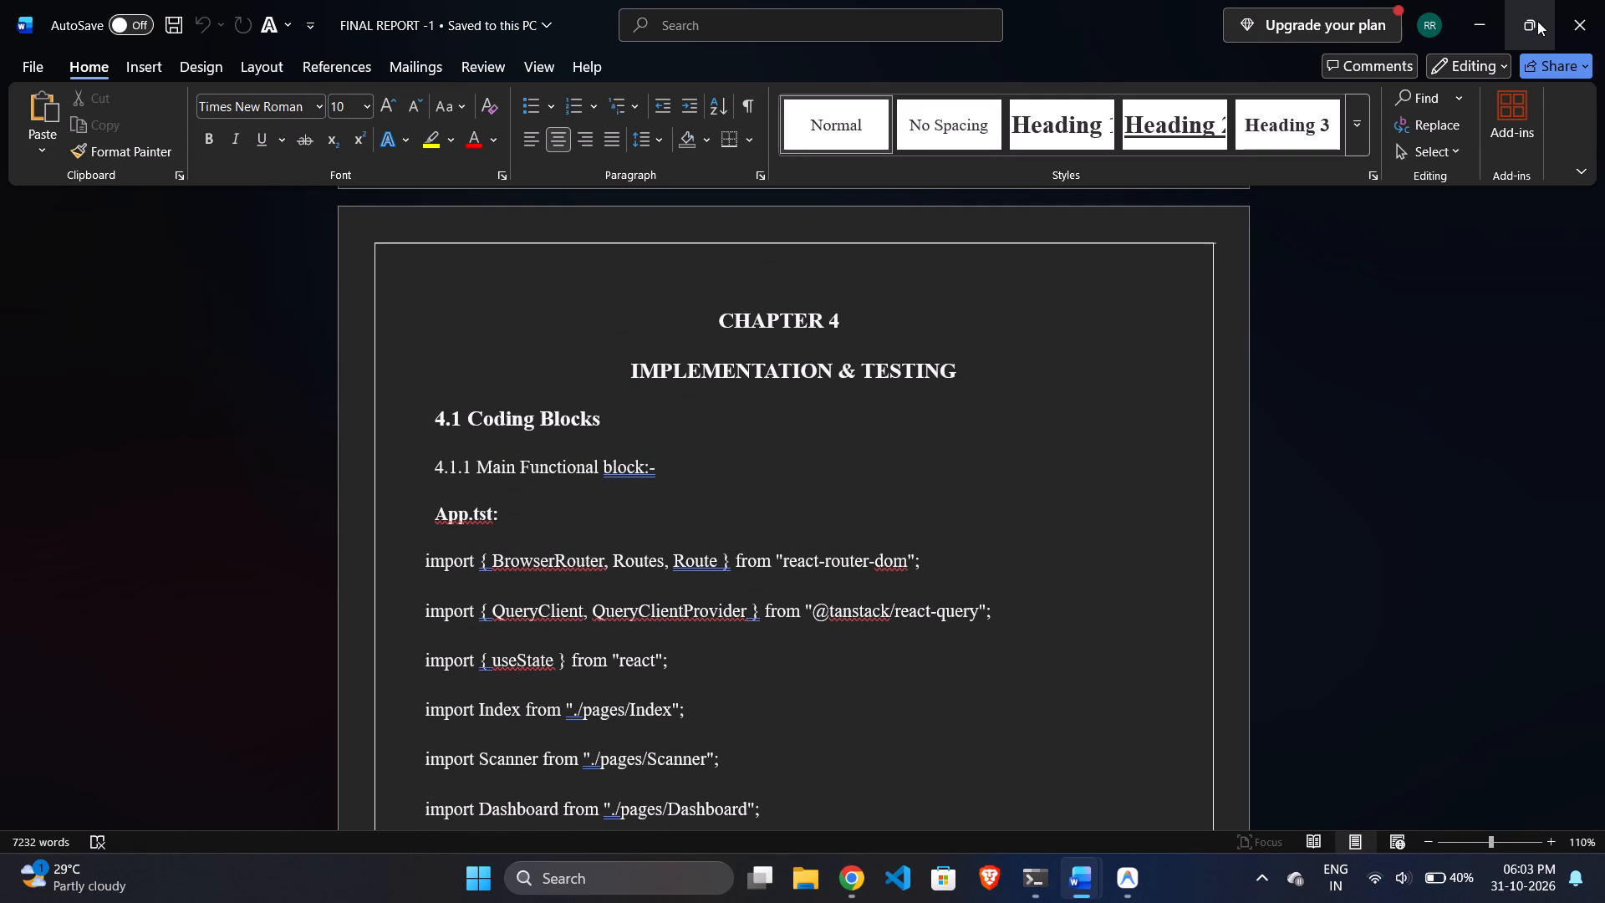
Place FINAL REPORT -1 and the SCADA attacks report side by side, both at Chapter 4 and 90% zoom.
{"action": "left_click", "coordinate": [1459, 157]}
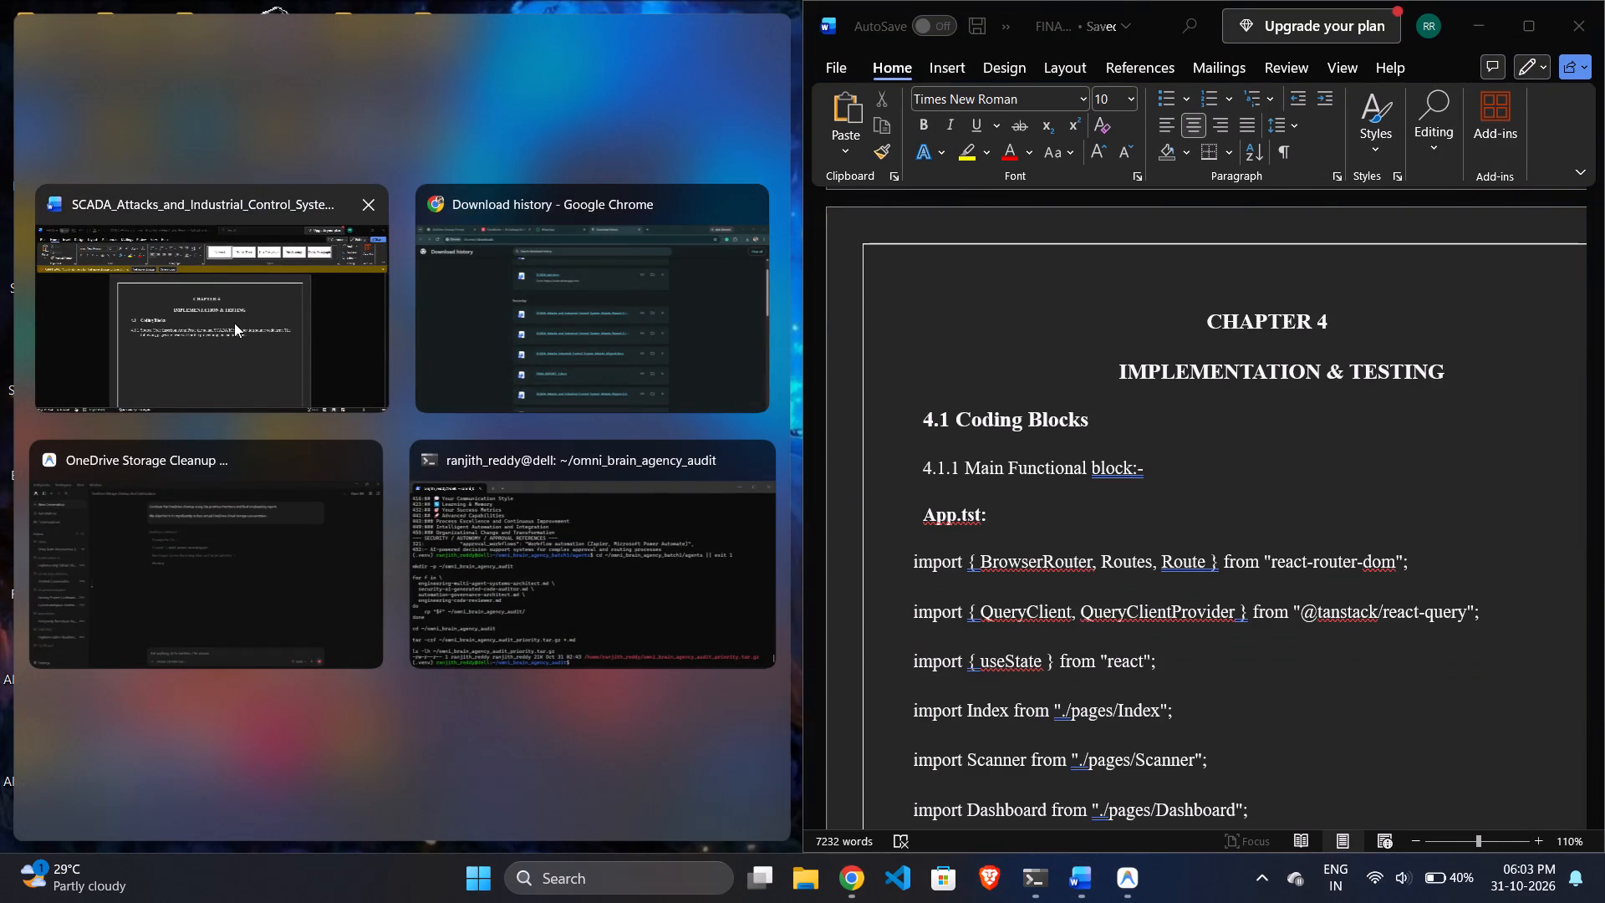
{"action": "left_click", "coordinate": [234, 323]}
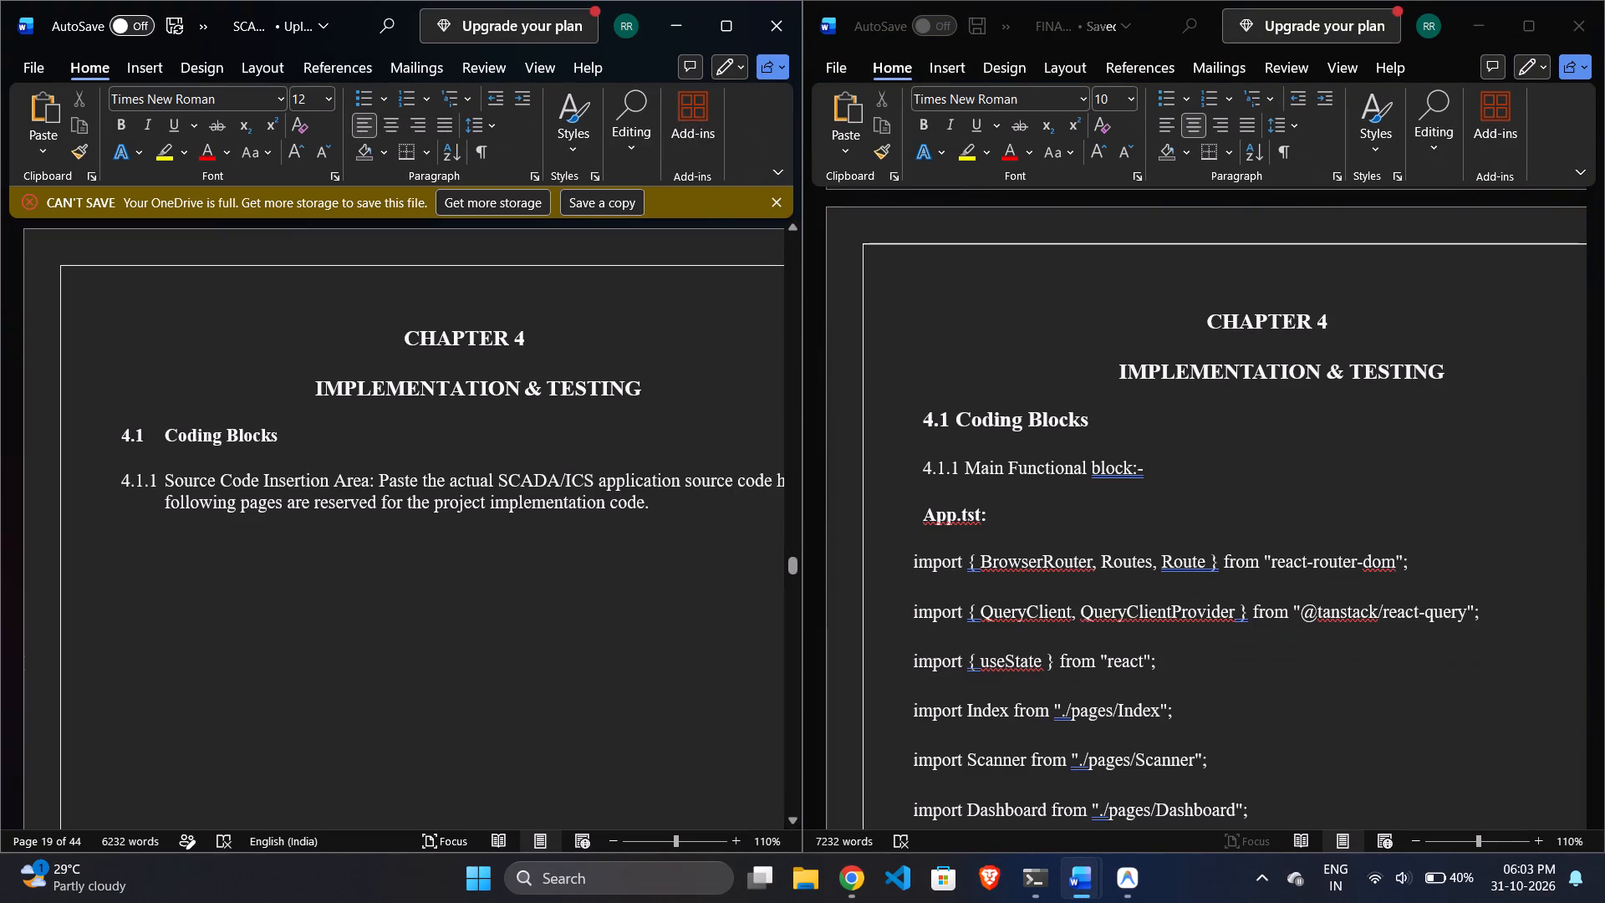
{"action": "scroll", "coordinate": [443, 567], "scroll_direction": "down", "scroll_amount": 2, "text": "ctrl"}
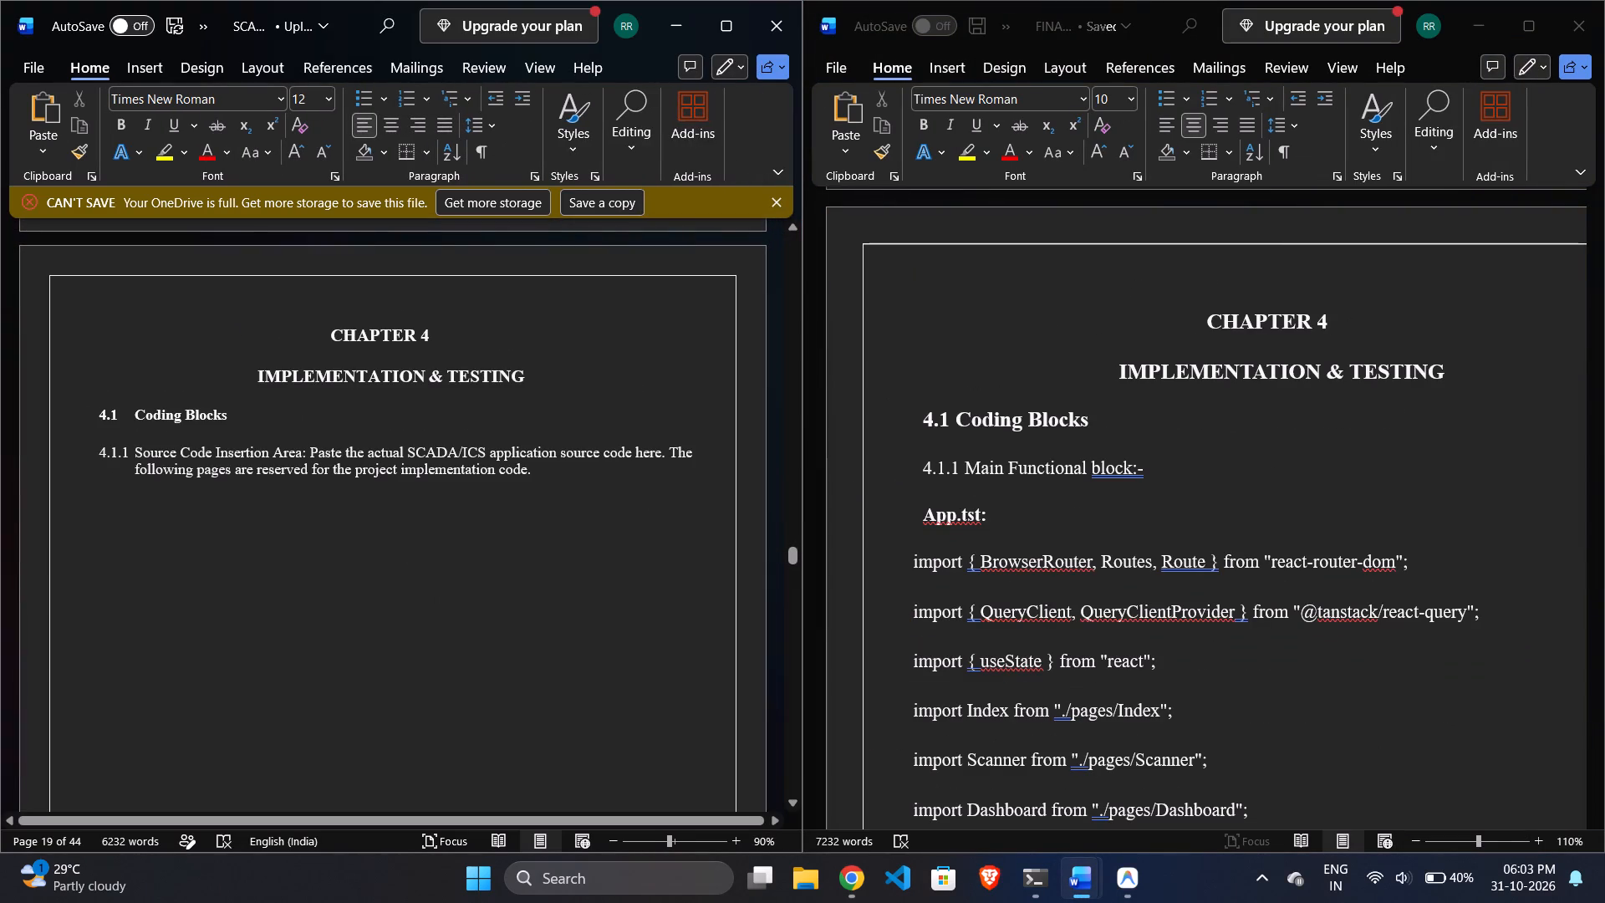
{"action": "scroll", "coordinate": [443, 567], "scroll_direction": "down", "scroll_amount": 1}
{"action": "scroll", "coordinate": [443, 567], "scroll_direction": "left", "scroll_amount": 1}
{"action": "scroll", "coordinate": [443, 567], "scroll_direction": "right", "scroll_amount": 1}
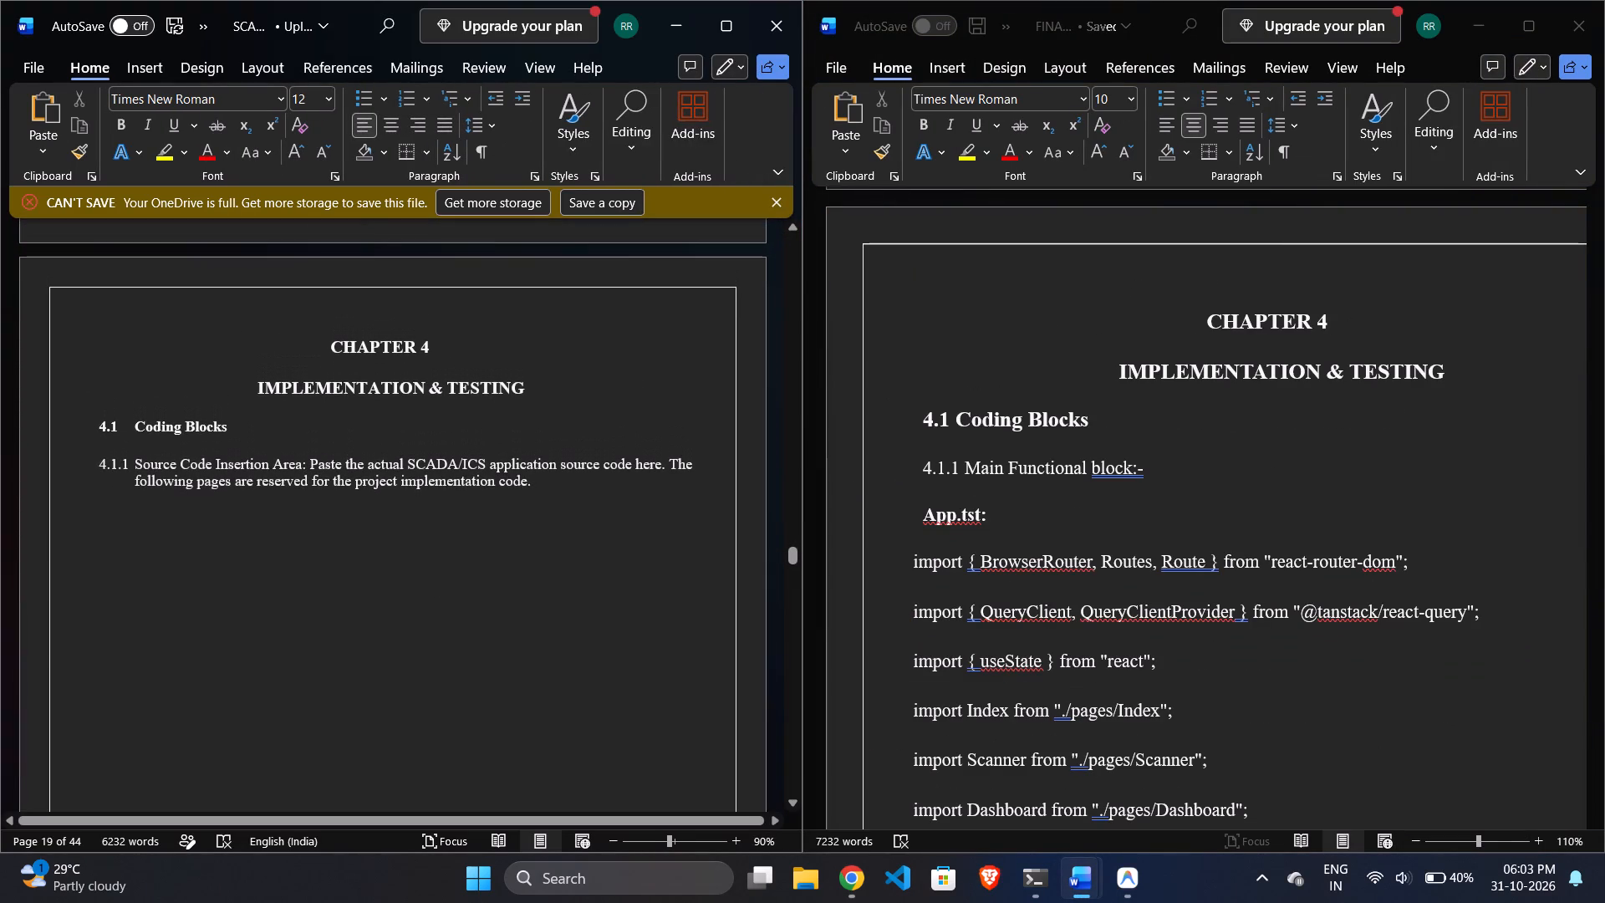
{"action": "scroll", "coordinate": [443, 567], "scroll_direction": "right", "scroll_amount": 1}
{"action": "scroll", "coordinate": [1049, 526], "scroll_direction": "down", "scroll_amount": 3, "text": "ctrl"}
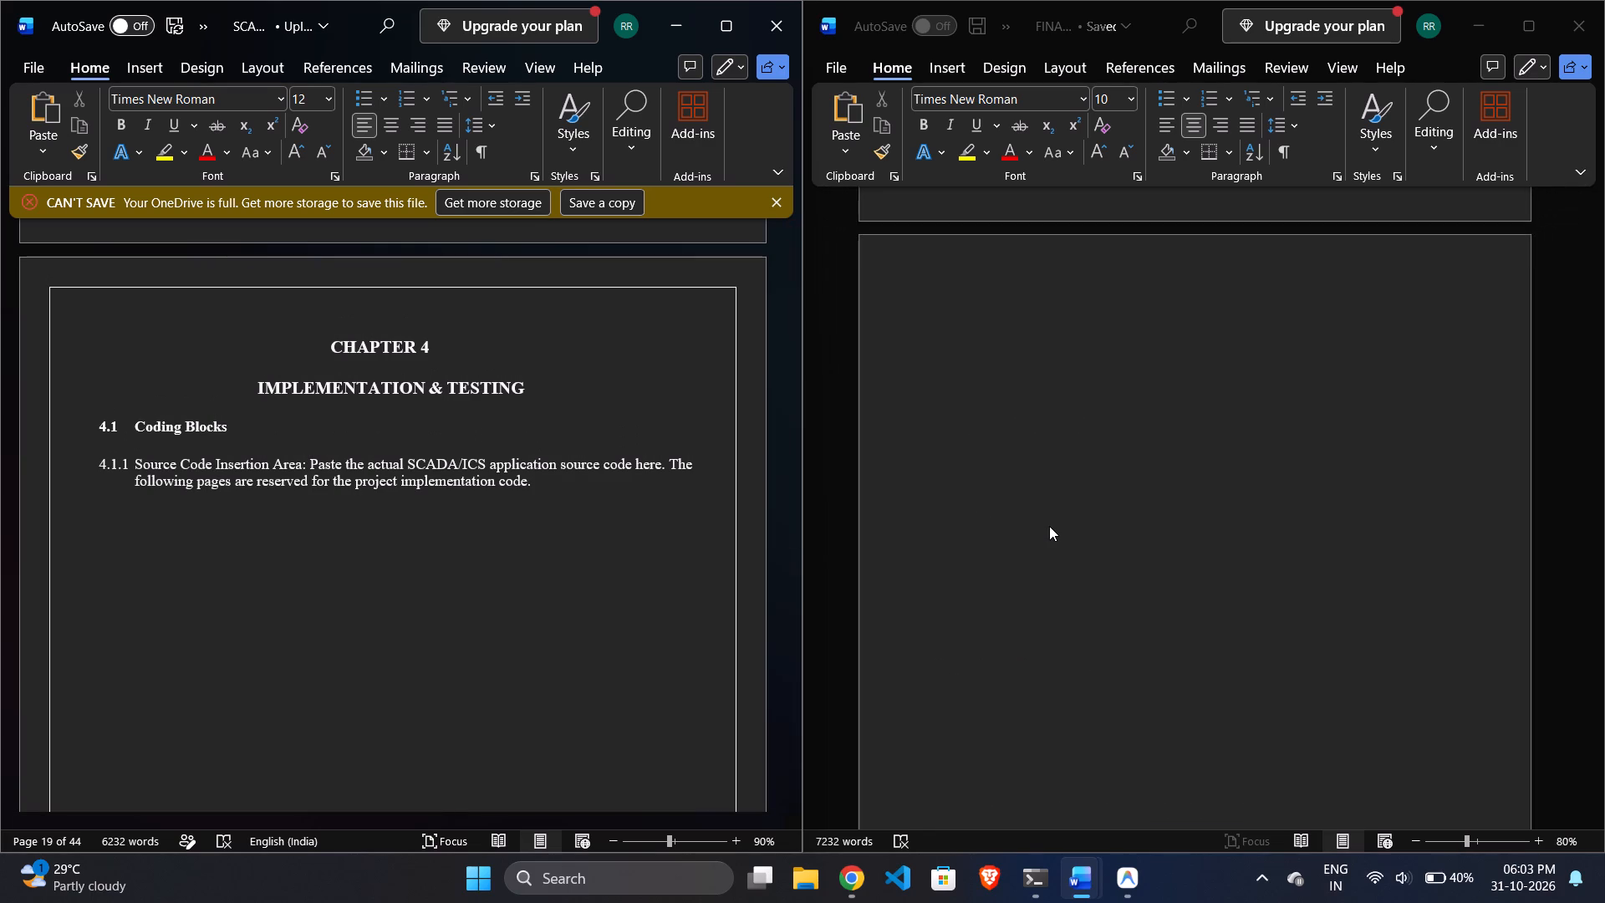
{"action": "scroll", "coordinate": [1049, 526], "scroll_direction": "up", "scroll_amount": 2, "text": "ctrl"}
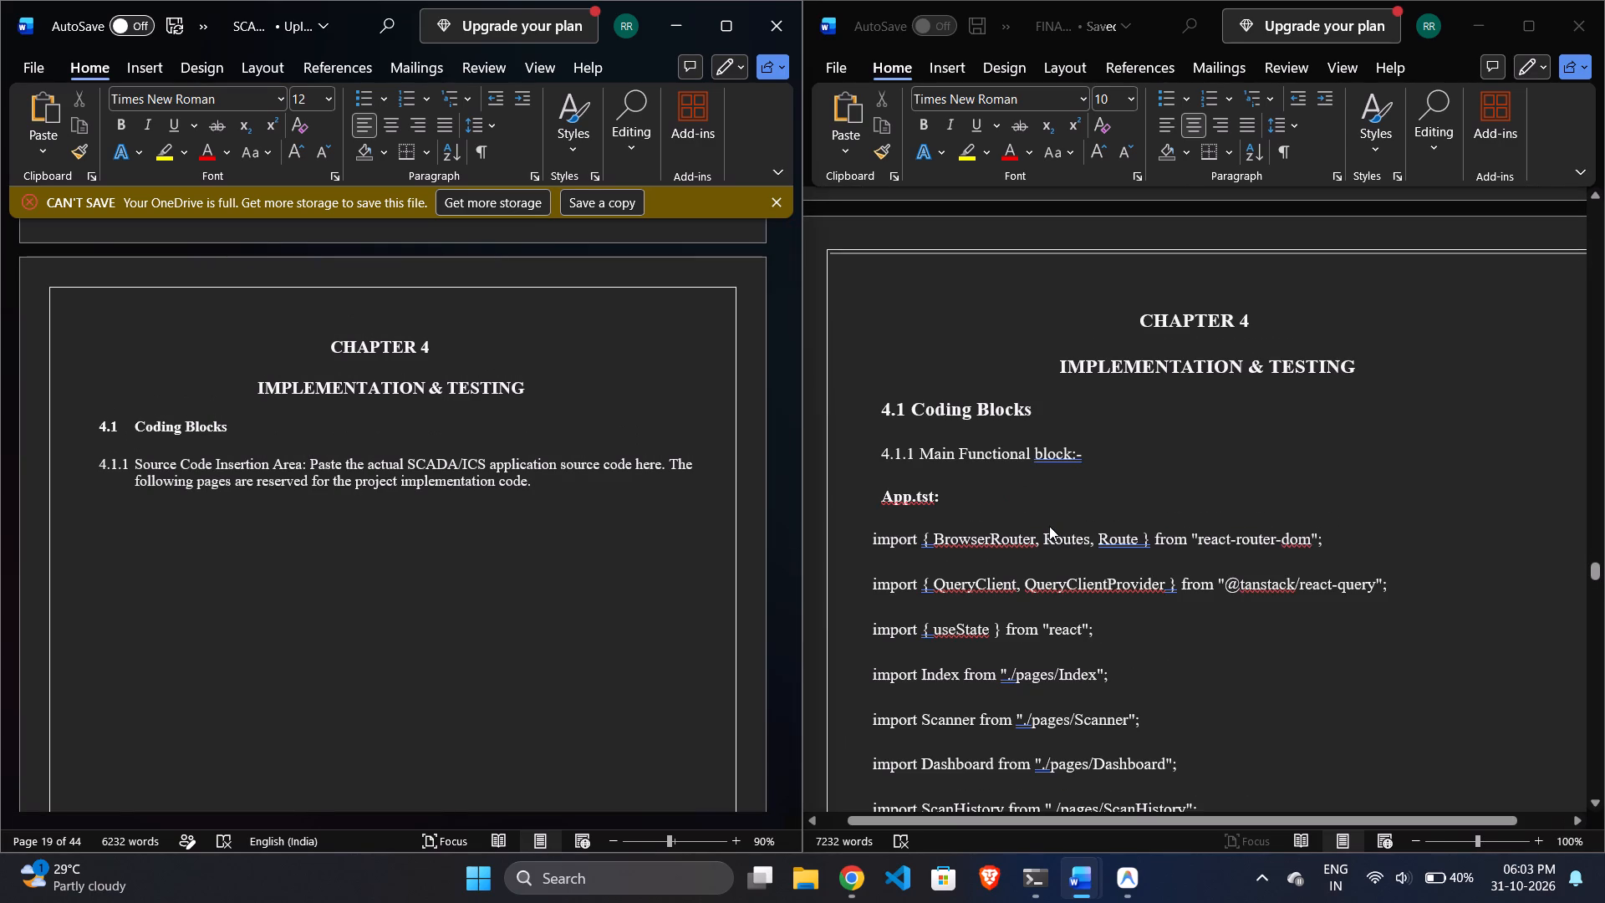
{"action": "scroll", "coordinate": [1049, 526], "scroll_direction": "down", "scroll_amount": 1, "text": "ctrl"}
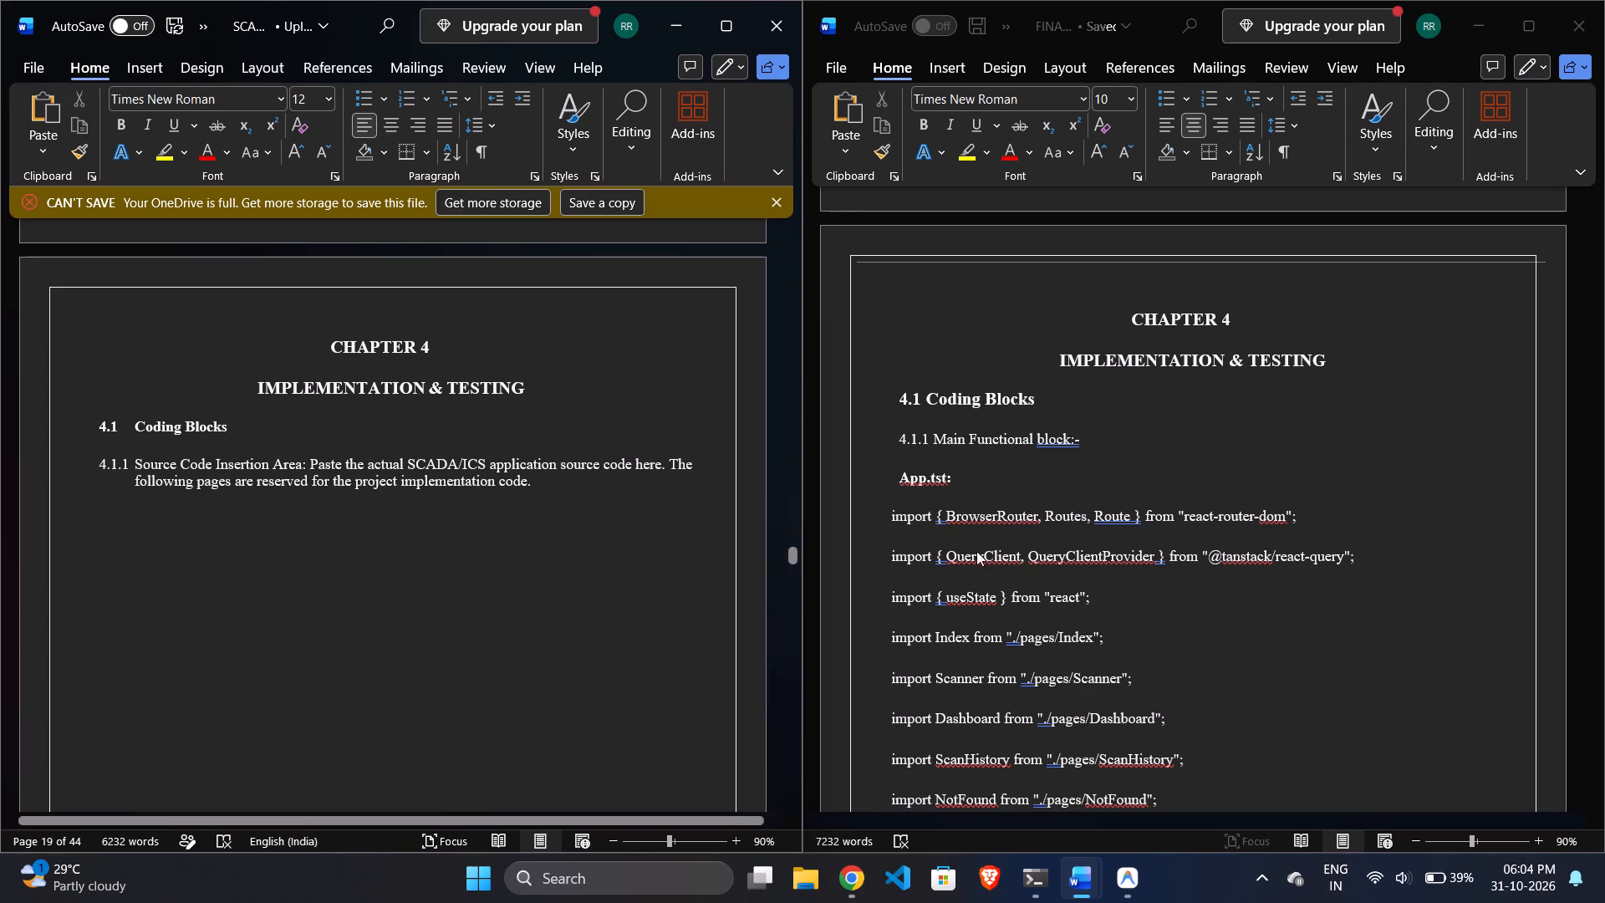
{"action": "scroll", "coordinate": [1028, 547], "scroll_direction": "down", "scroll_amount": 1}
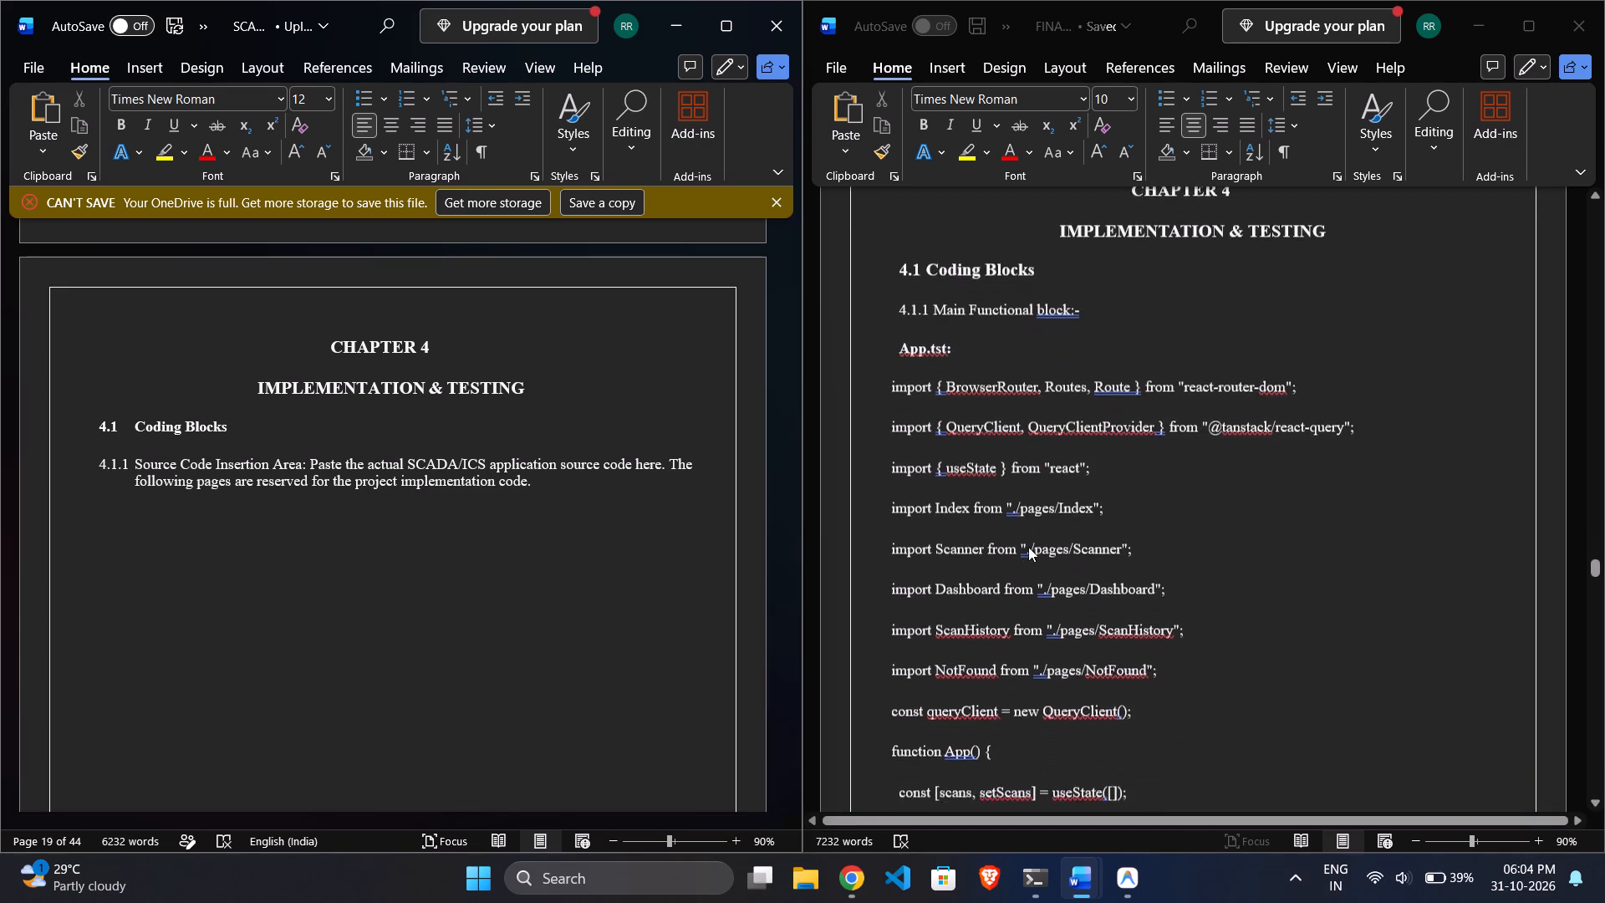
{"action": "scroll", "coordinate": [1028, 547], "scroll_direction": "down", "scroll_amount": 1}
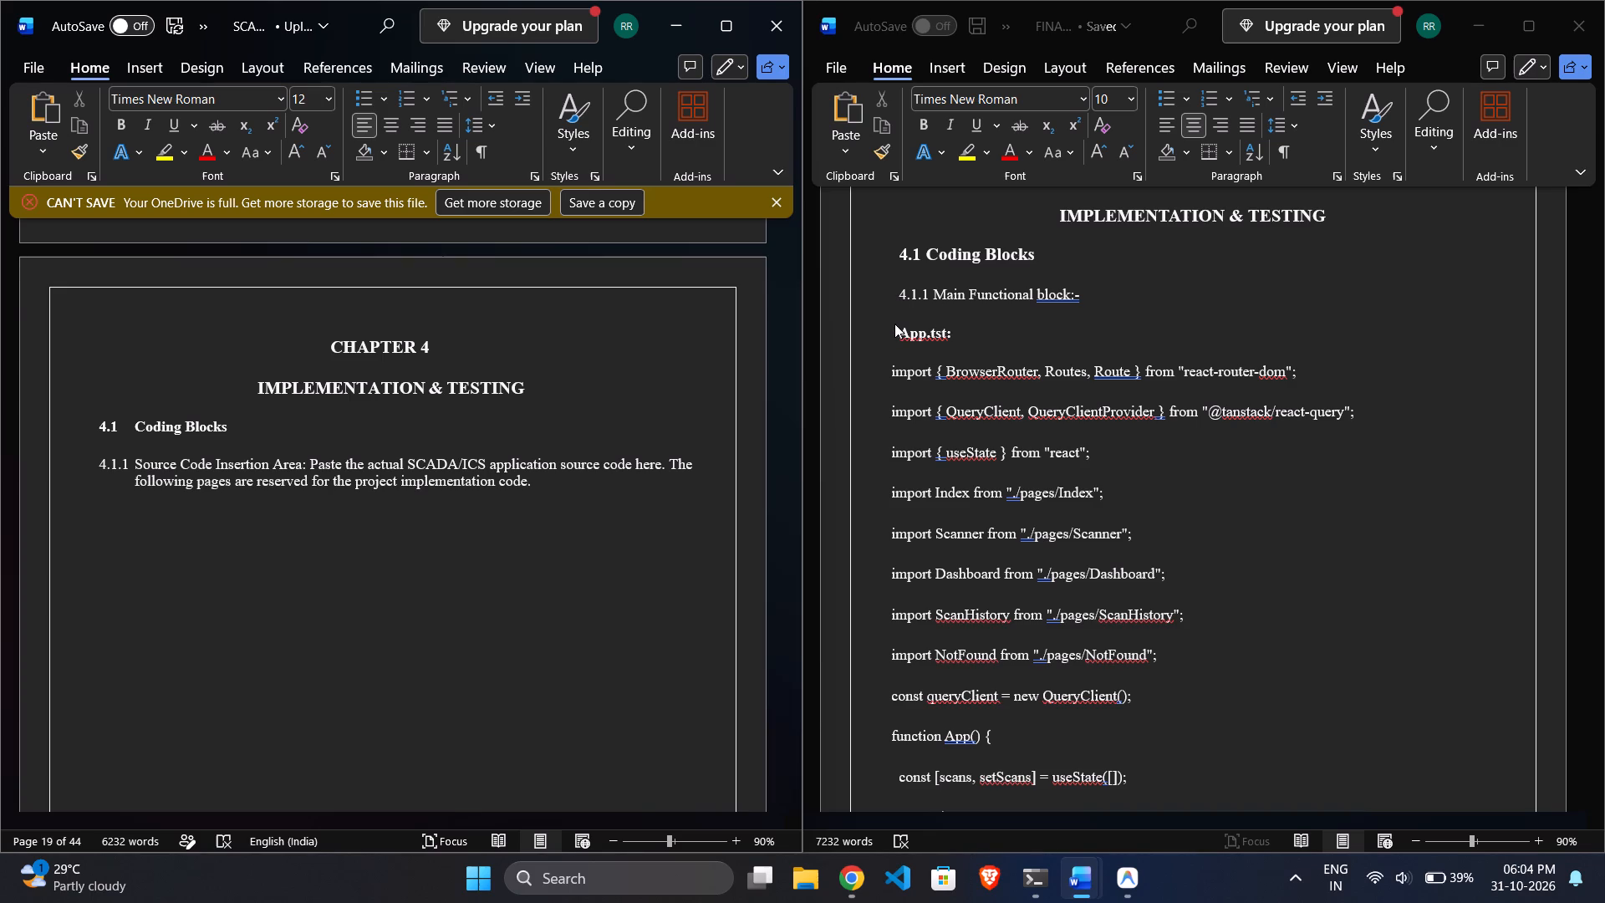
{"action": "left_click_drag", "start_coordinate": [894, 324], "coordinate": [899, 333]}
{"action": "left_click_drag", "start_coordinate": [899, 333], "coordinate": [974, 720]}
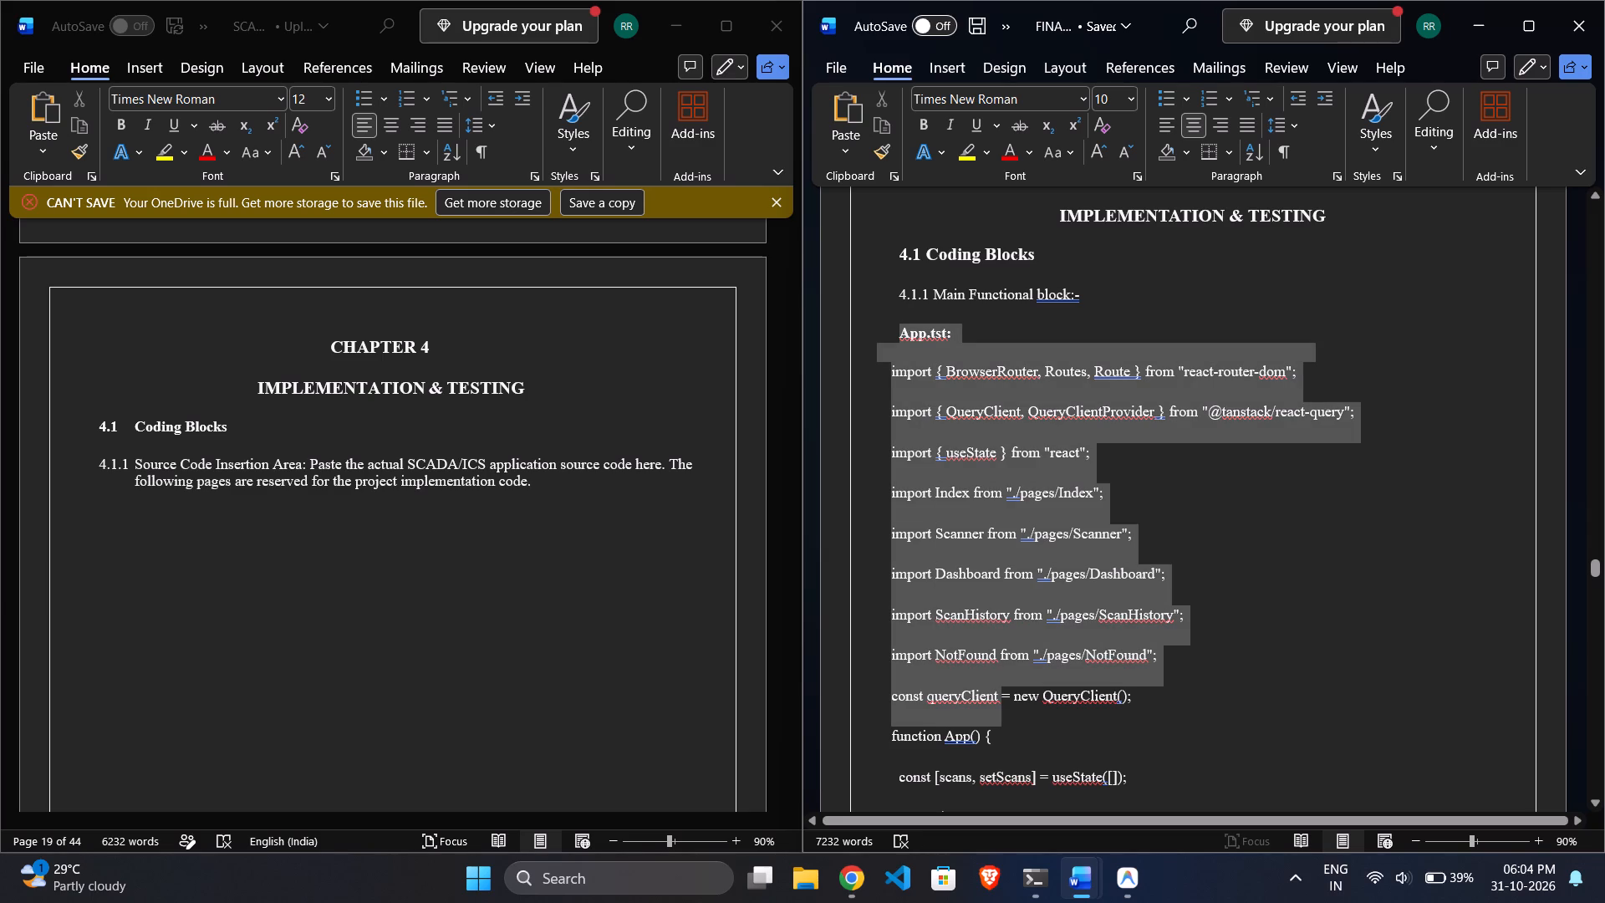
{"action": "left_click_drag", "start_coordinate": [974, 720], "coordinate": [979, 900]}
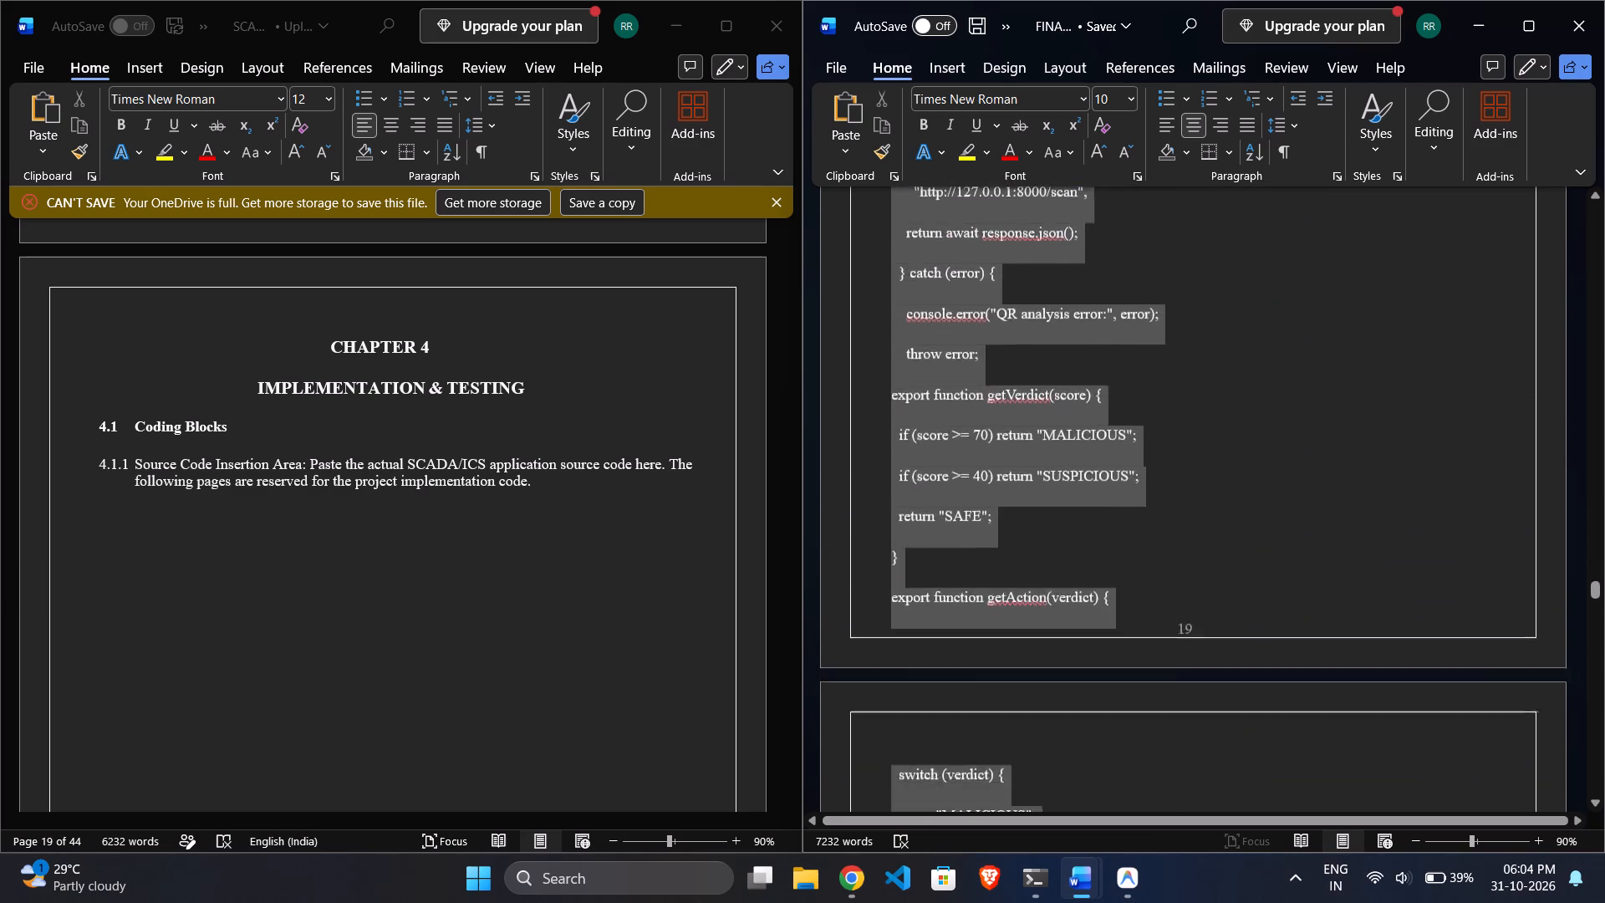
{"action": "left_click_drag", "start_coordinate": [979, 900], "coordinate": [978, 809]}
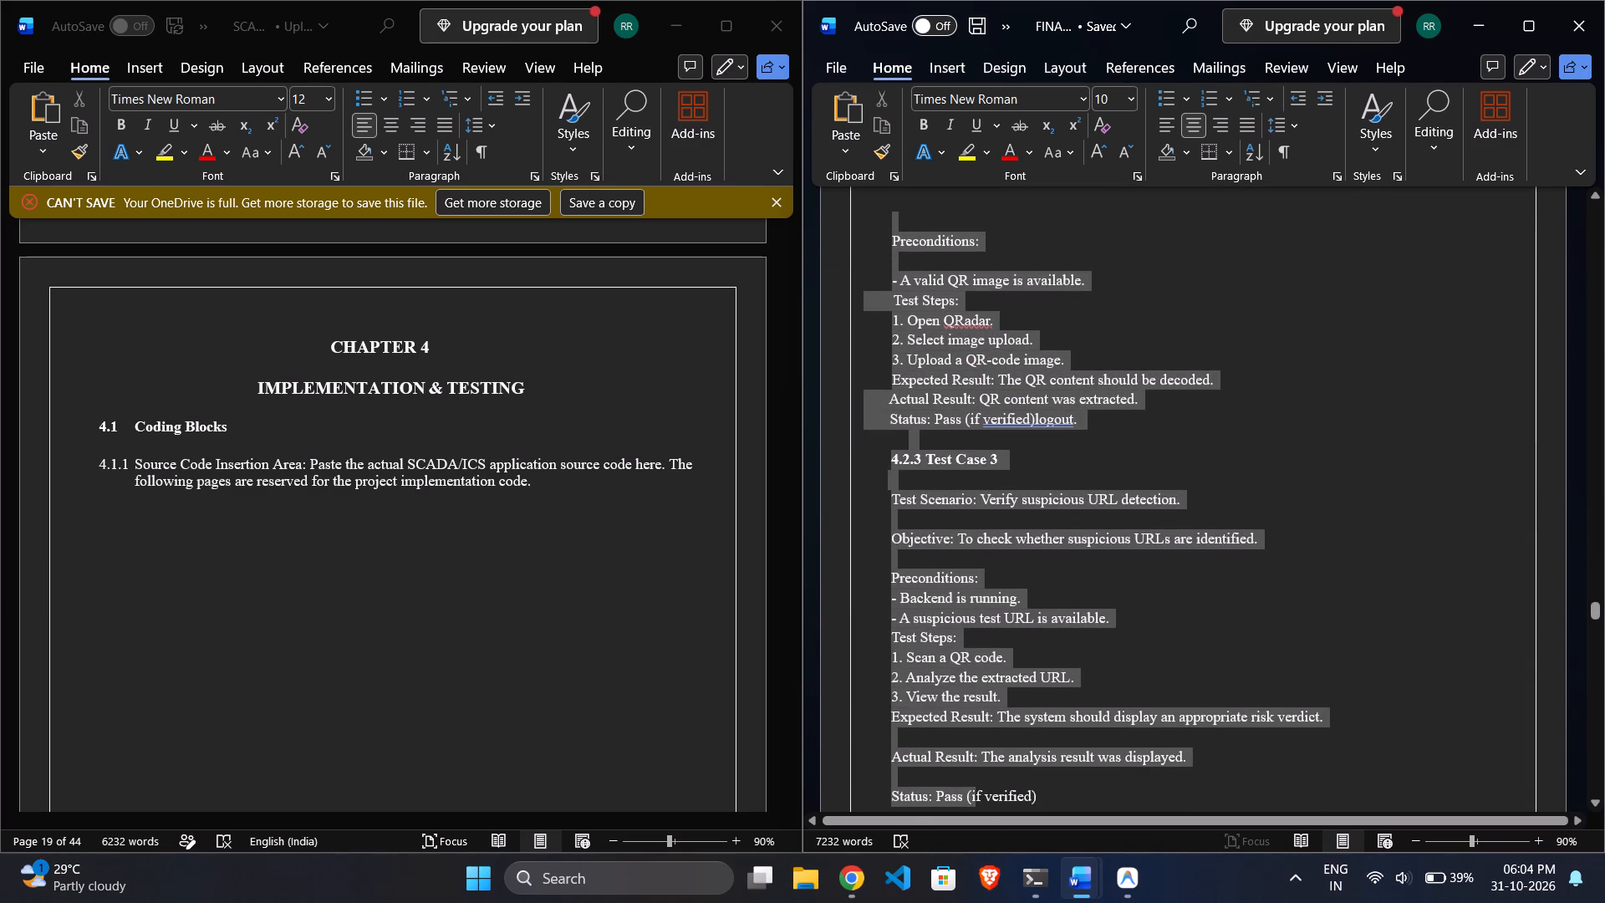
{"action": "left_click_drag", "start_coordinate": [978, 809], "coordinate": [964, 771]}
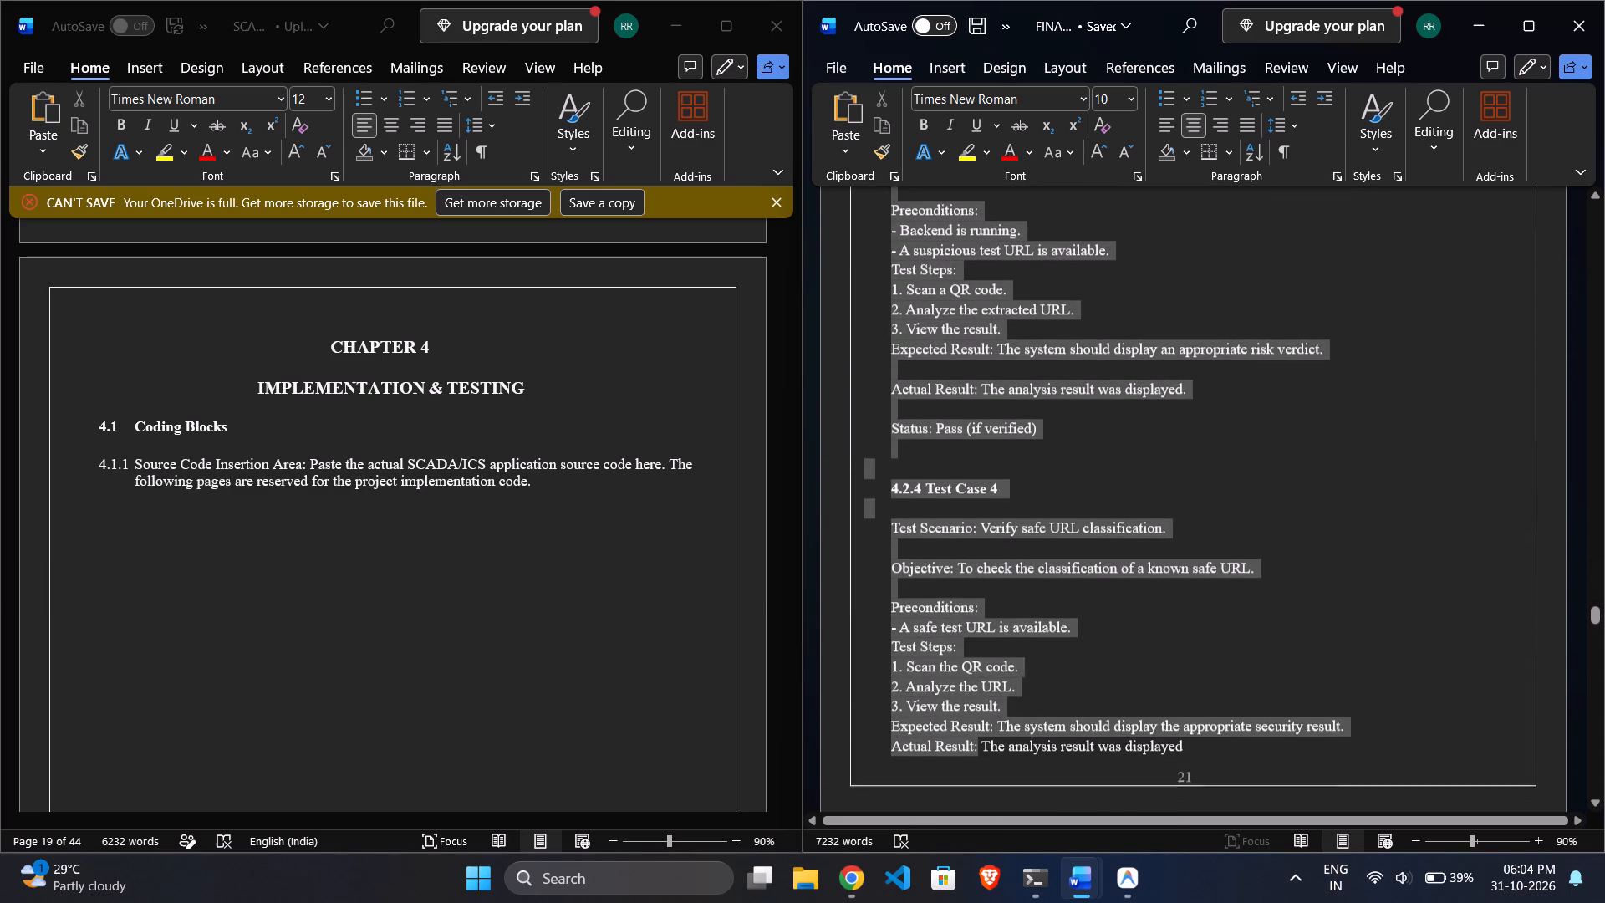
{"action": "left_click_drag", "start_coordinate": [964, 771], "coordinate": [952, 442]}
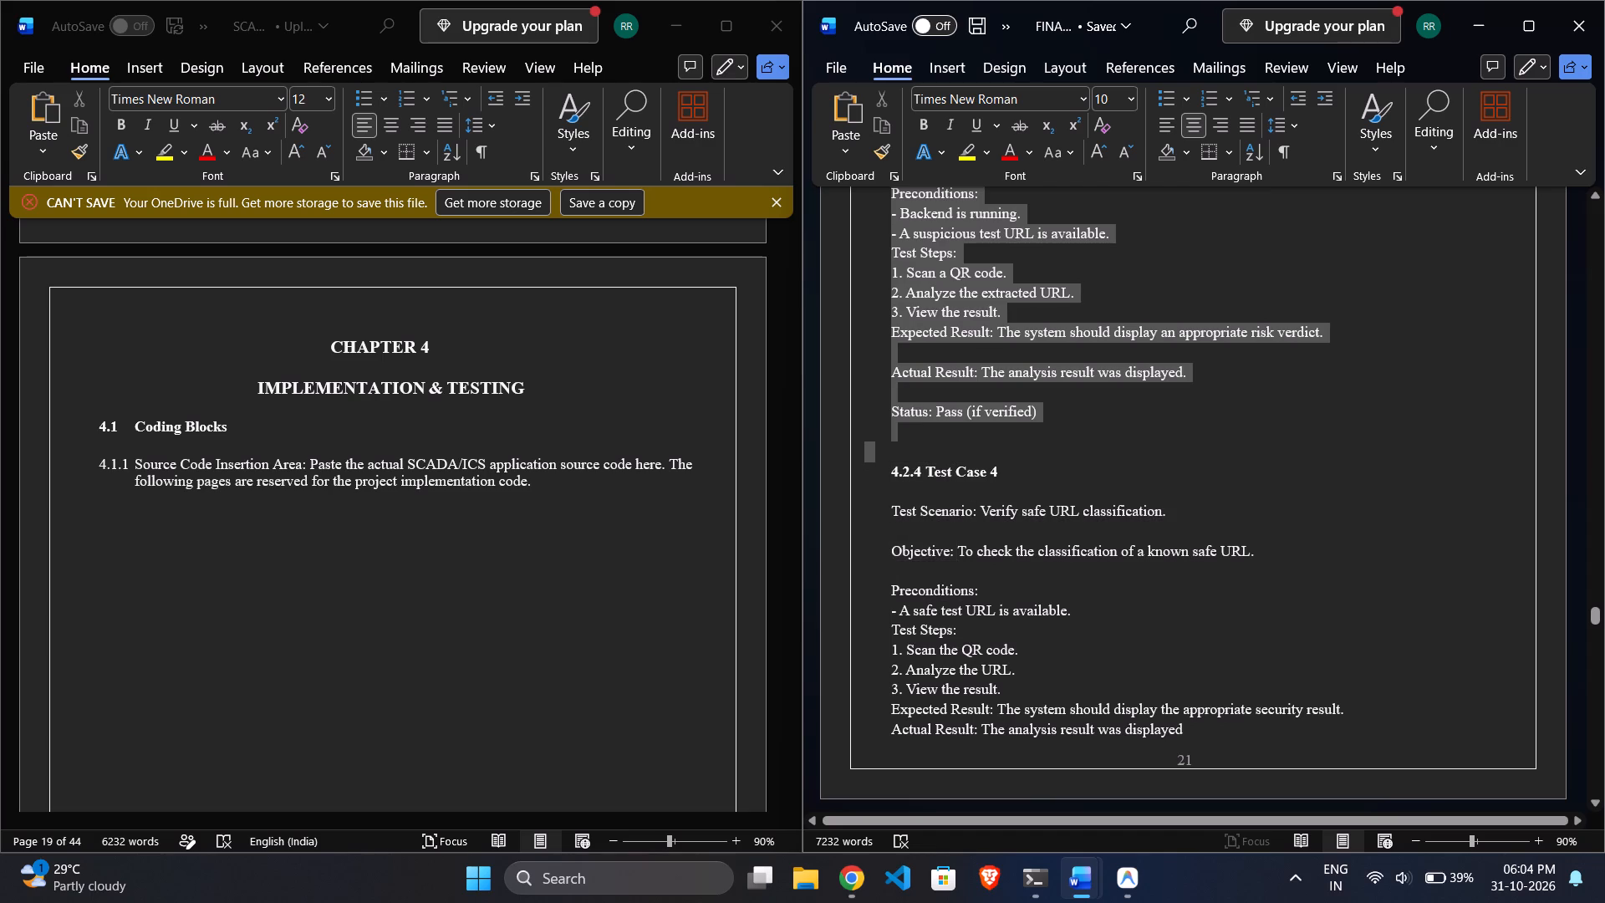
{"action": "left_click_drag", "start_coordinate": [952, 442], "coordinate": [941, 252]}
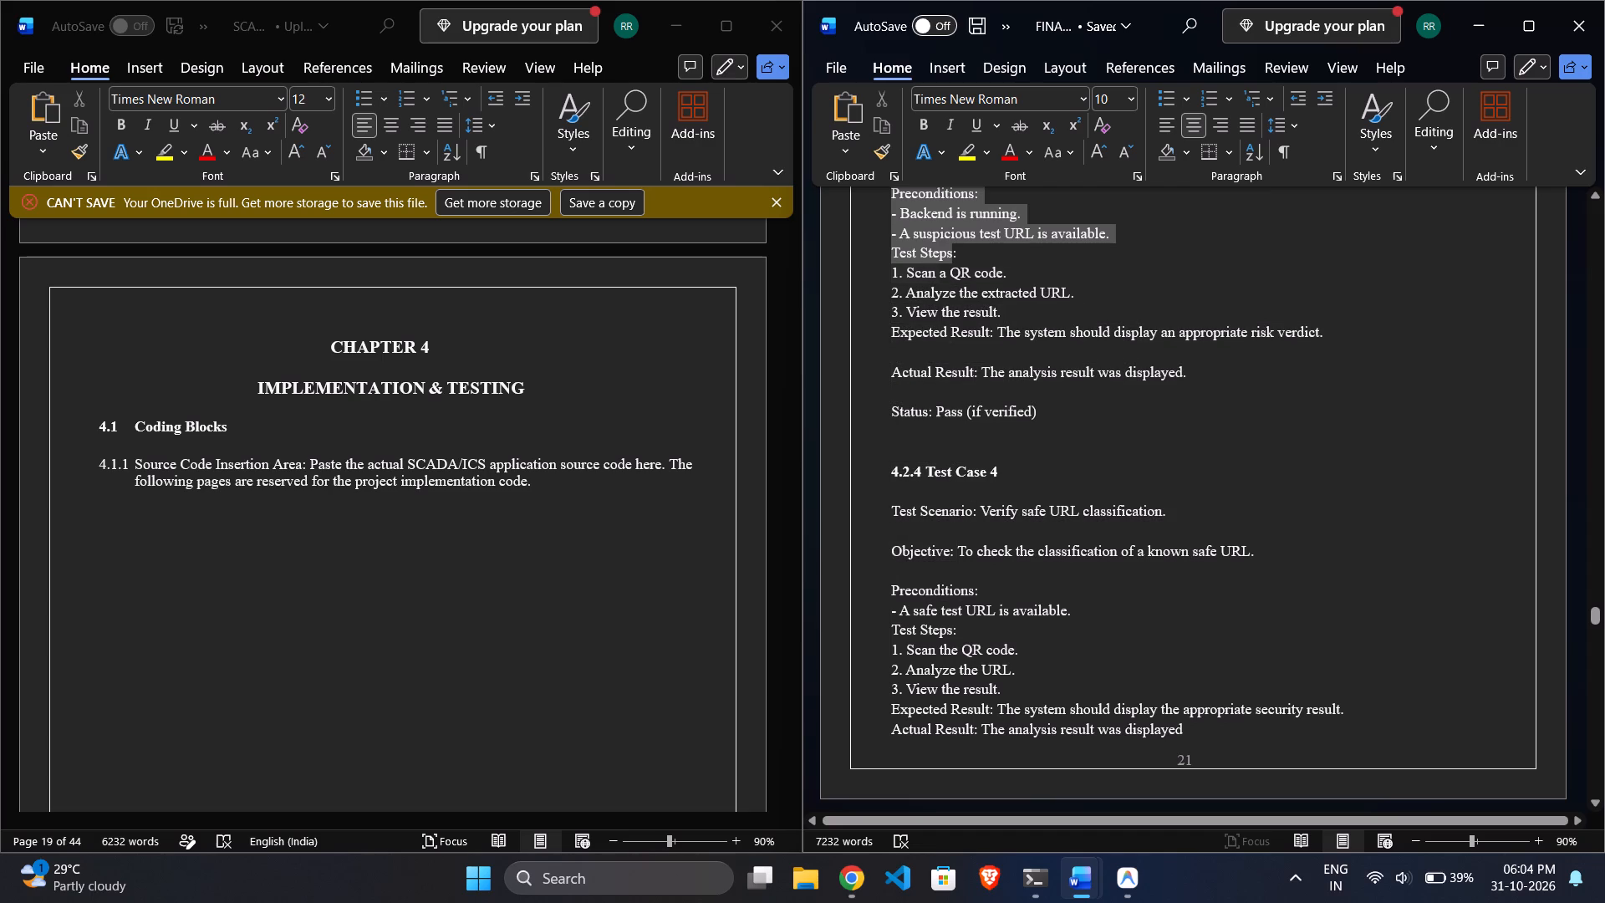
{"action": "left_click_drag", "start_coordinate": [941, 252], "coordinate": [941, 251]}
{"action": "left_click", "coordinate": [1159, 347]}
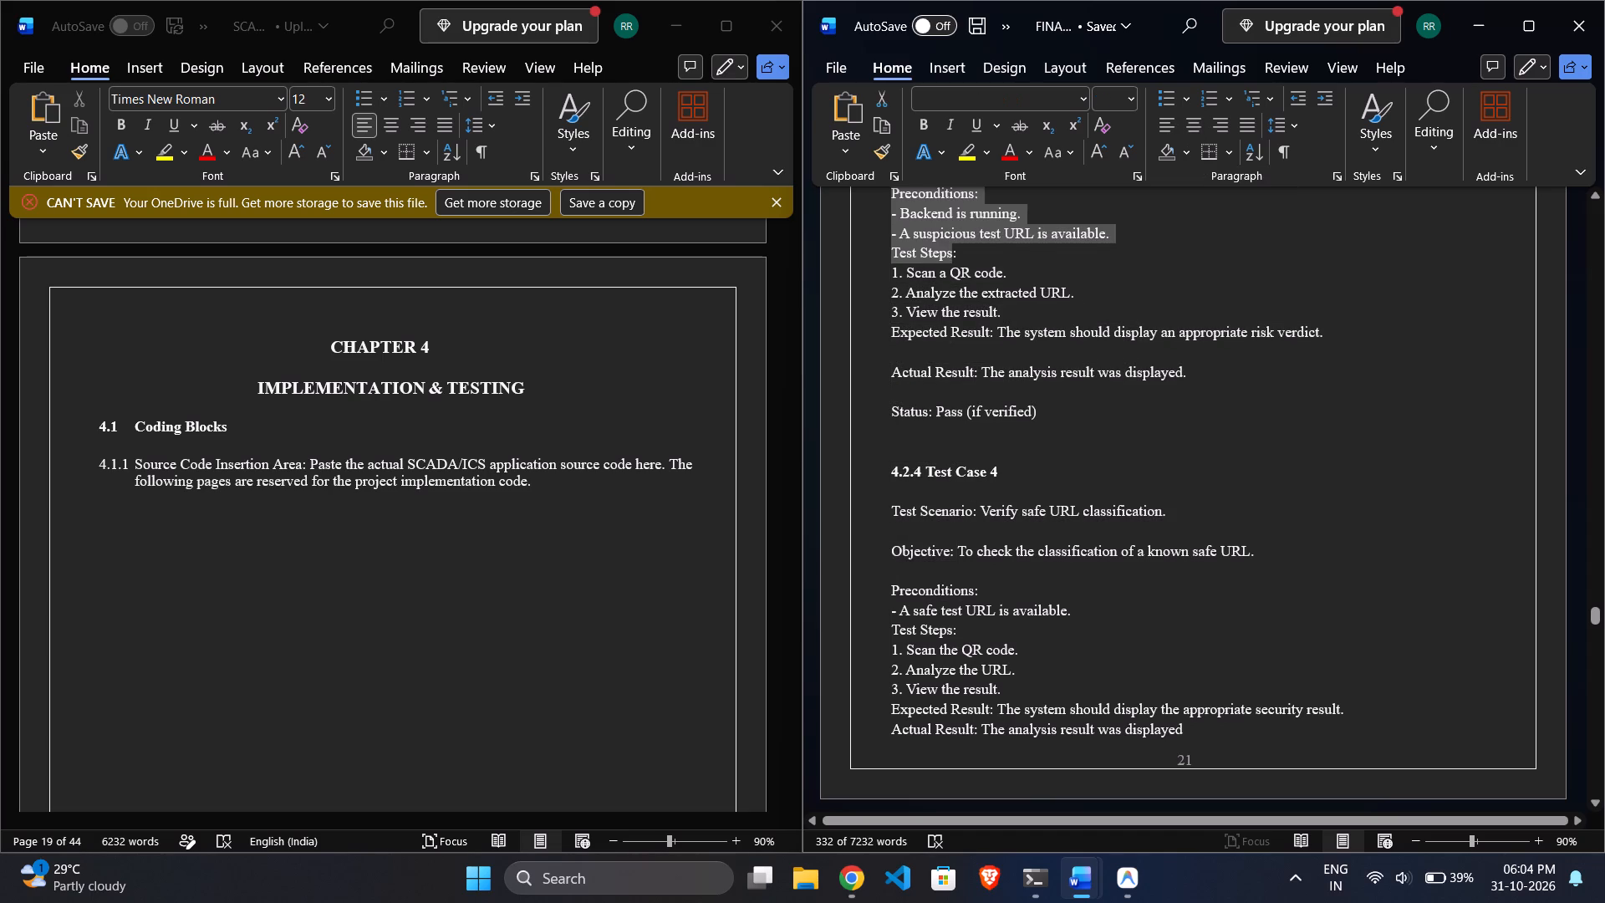
Copy the QRadar report's Chapter 4 code from the App.tst heading through the final closing brace before the Github link.
{"action": "scroll", "coordinate": [1159, 347], "scroll_direction": "down", "scroll_amount": 5}
{"action": "scroll", "coordinate": [1159, 347], "scroll_direction": "up", "scroll_amount": 5}
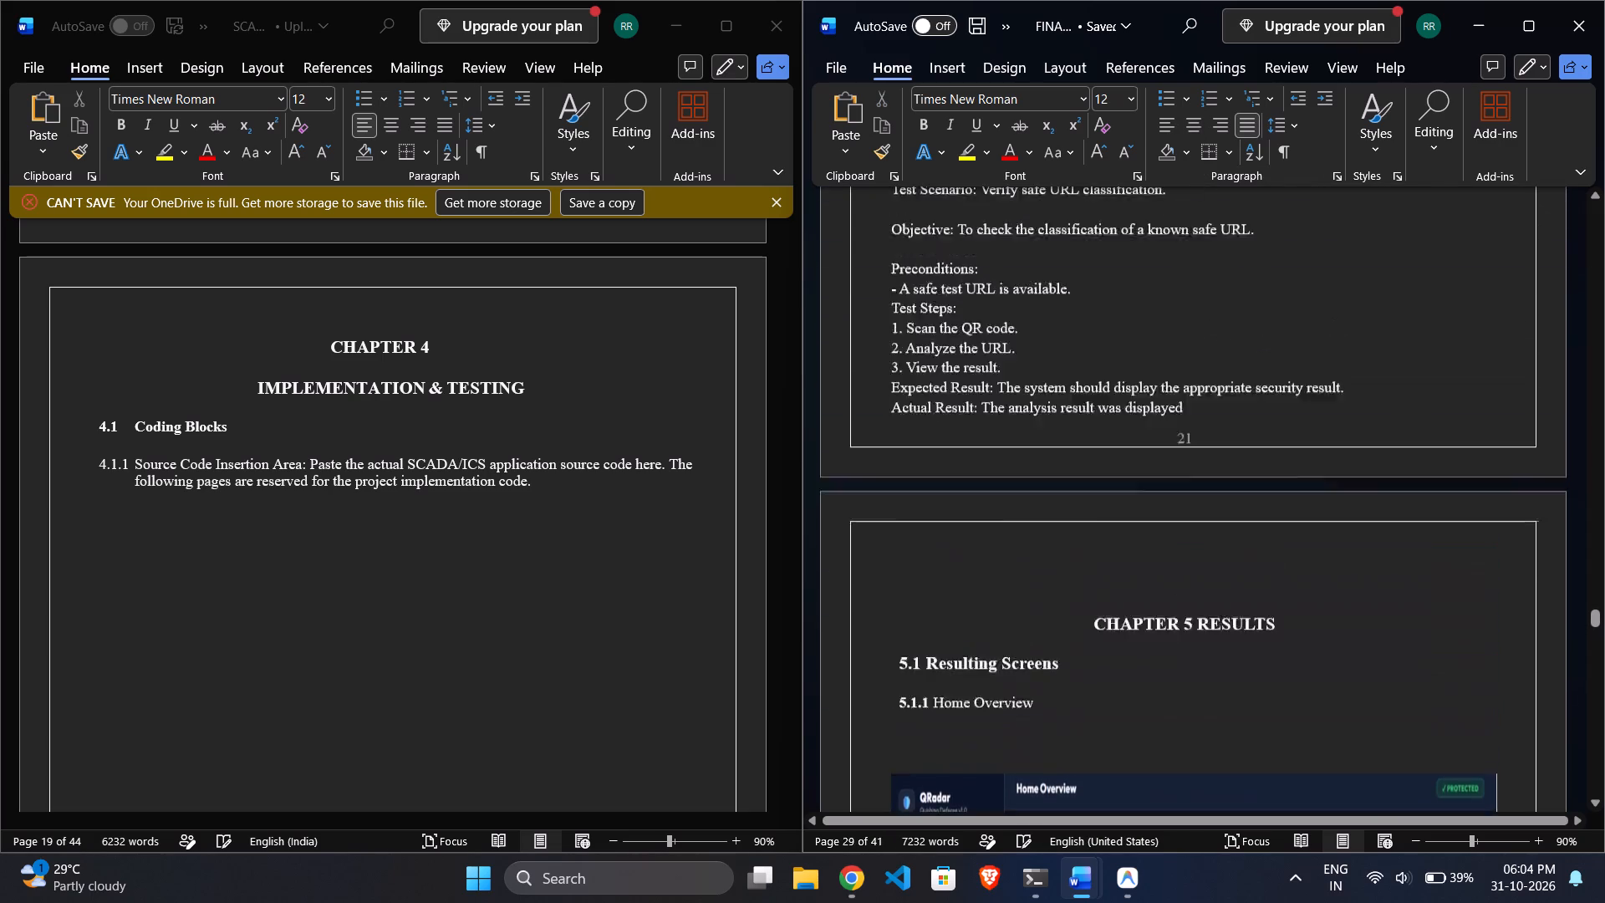
{"action": "scroll", "coordinate": [1159, 347], "scroll_direction": "up", "scroll_amount": 7}
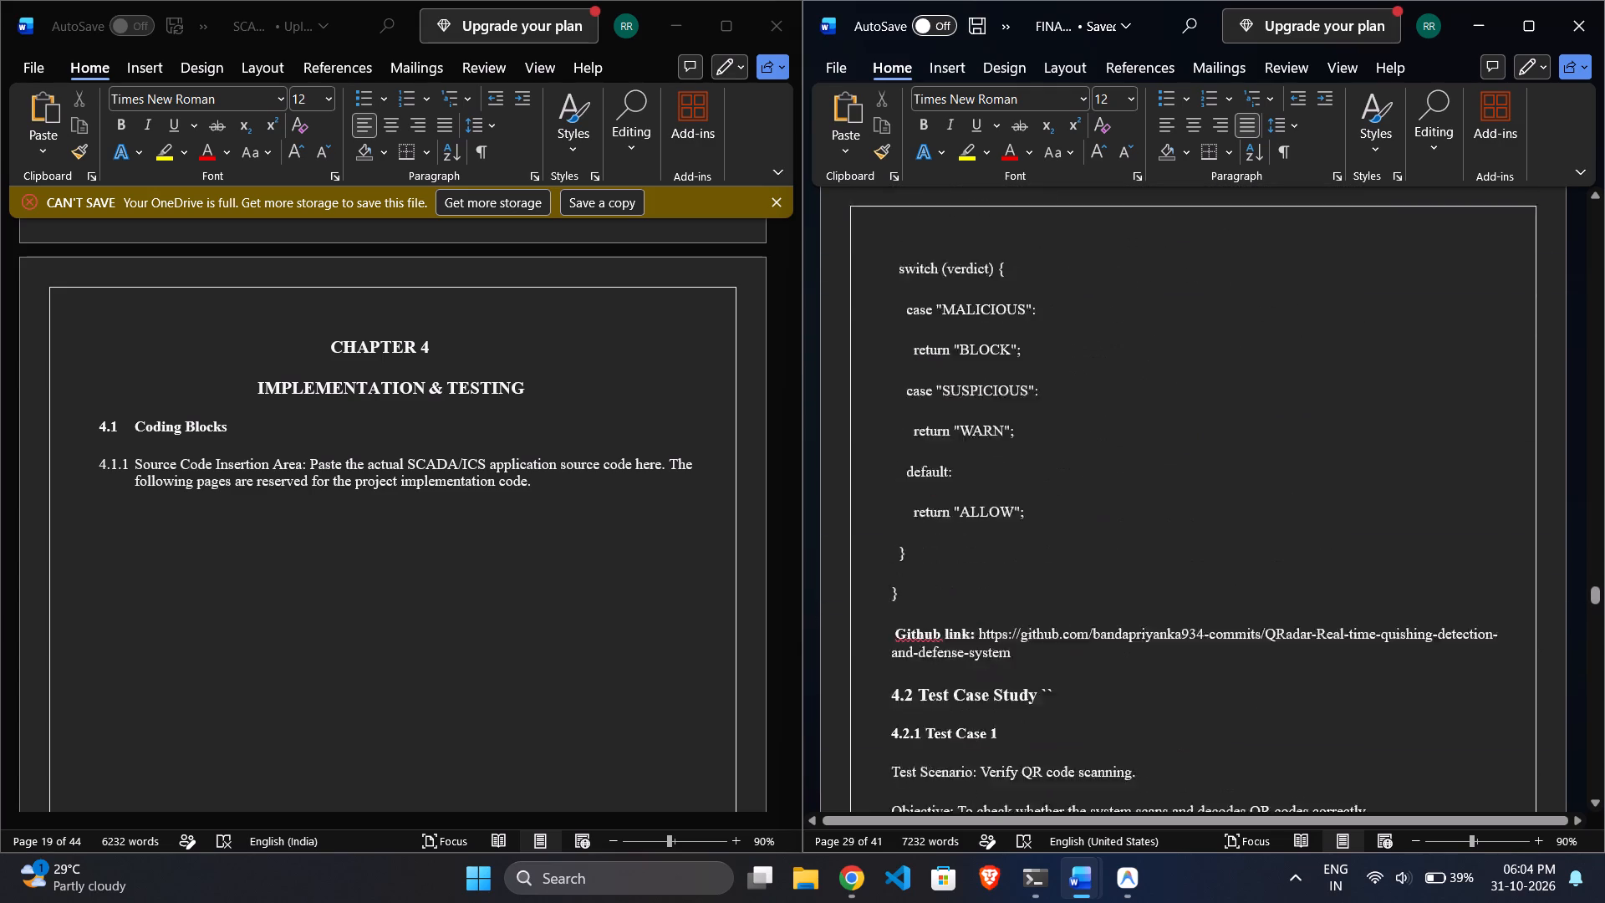
{"action": "scroll", "coordinate": [1159, 347], "scroll_direction": "up", "scroll_amount": 7}
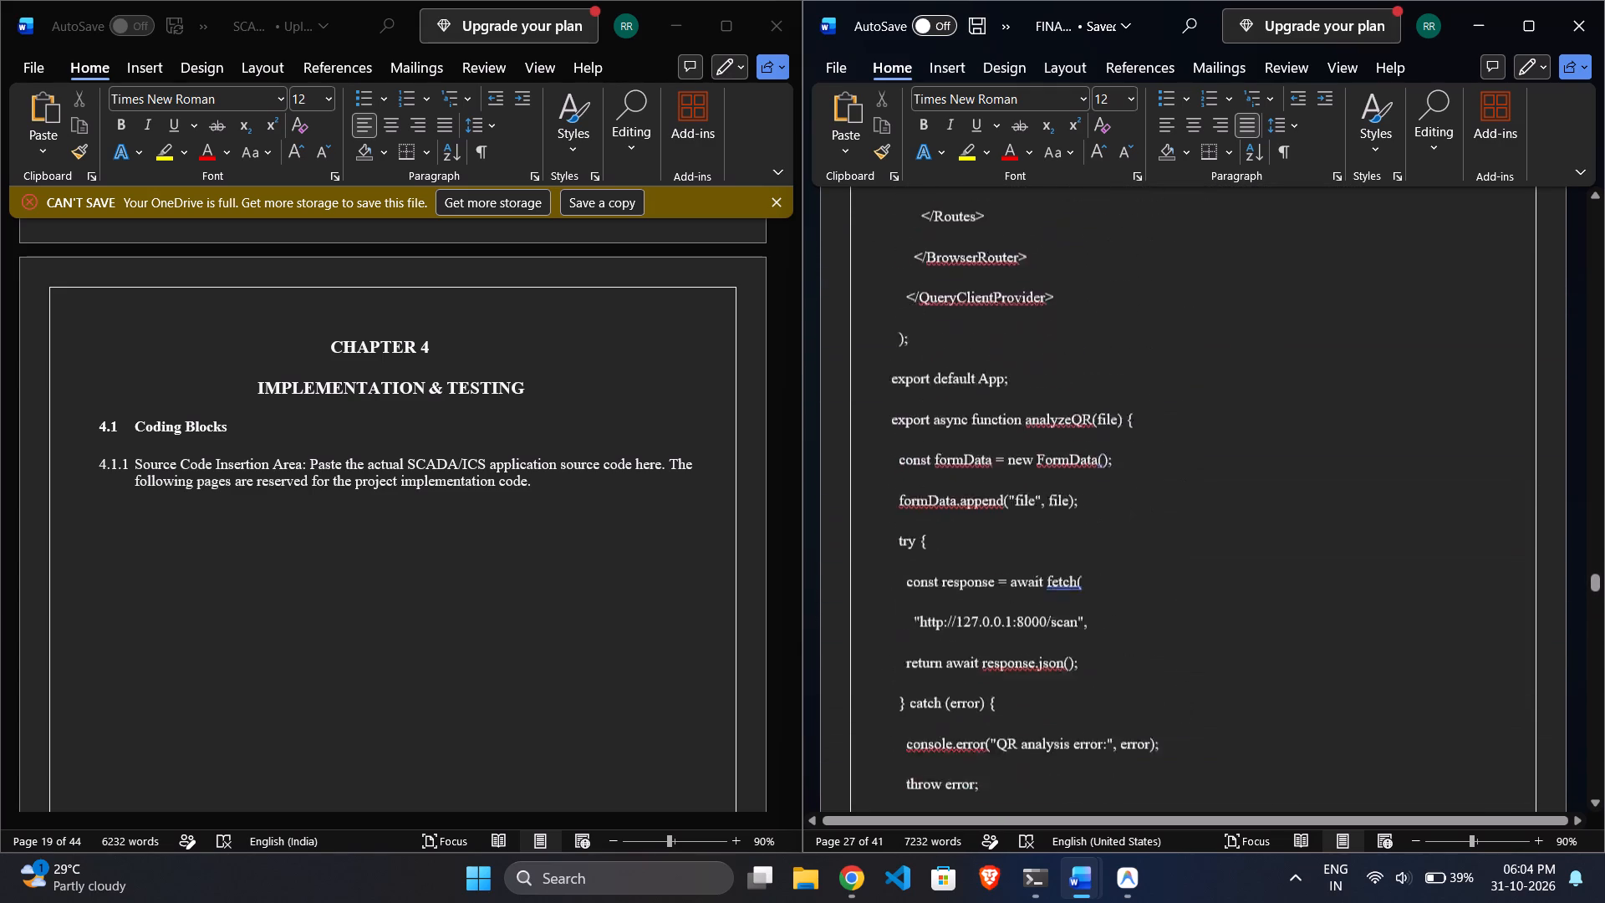
{"action": "scroll", "coordinate": [1159, 347], "scroll_direction": "up", "scroll_amount": 5}
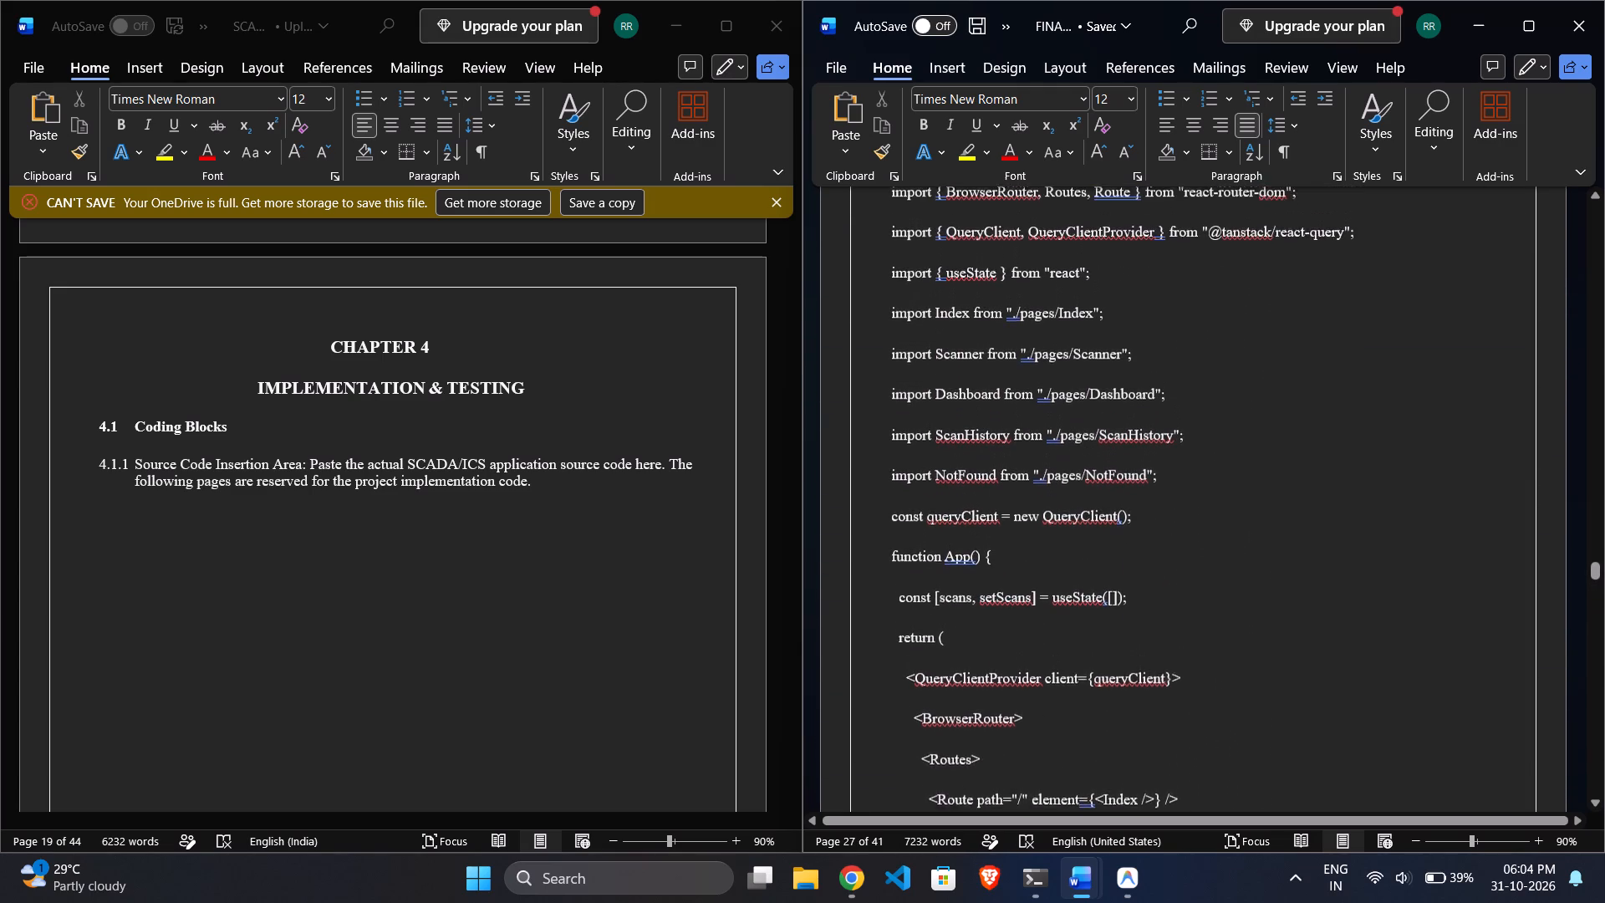
{"action": "scroll", "coordinate": [1159, 347], "scroll_direction": "up", "scroll_amount": 3}
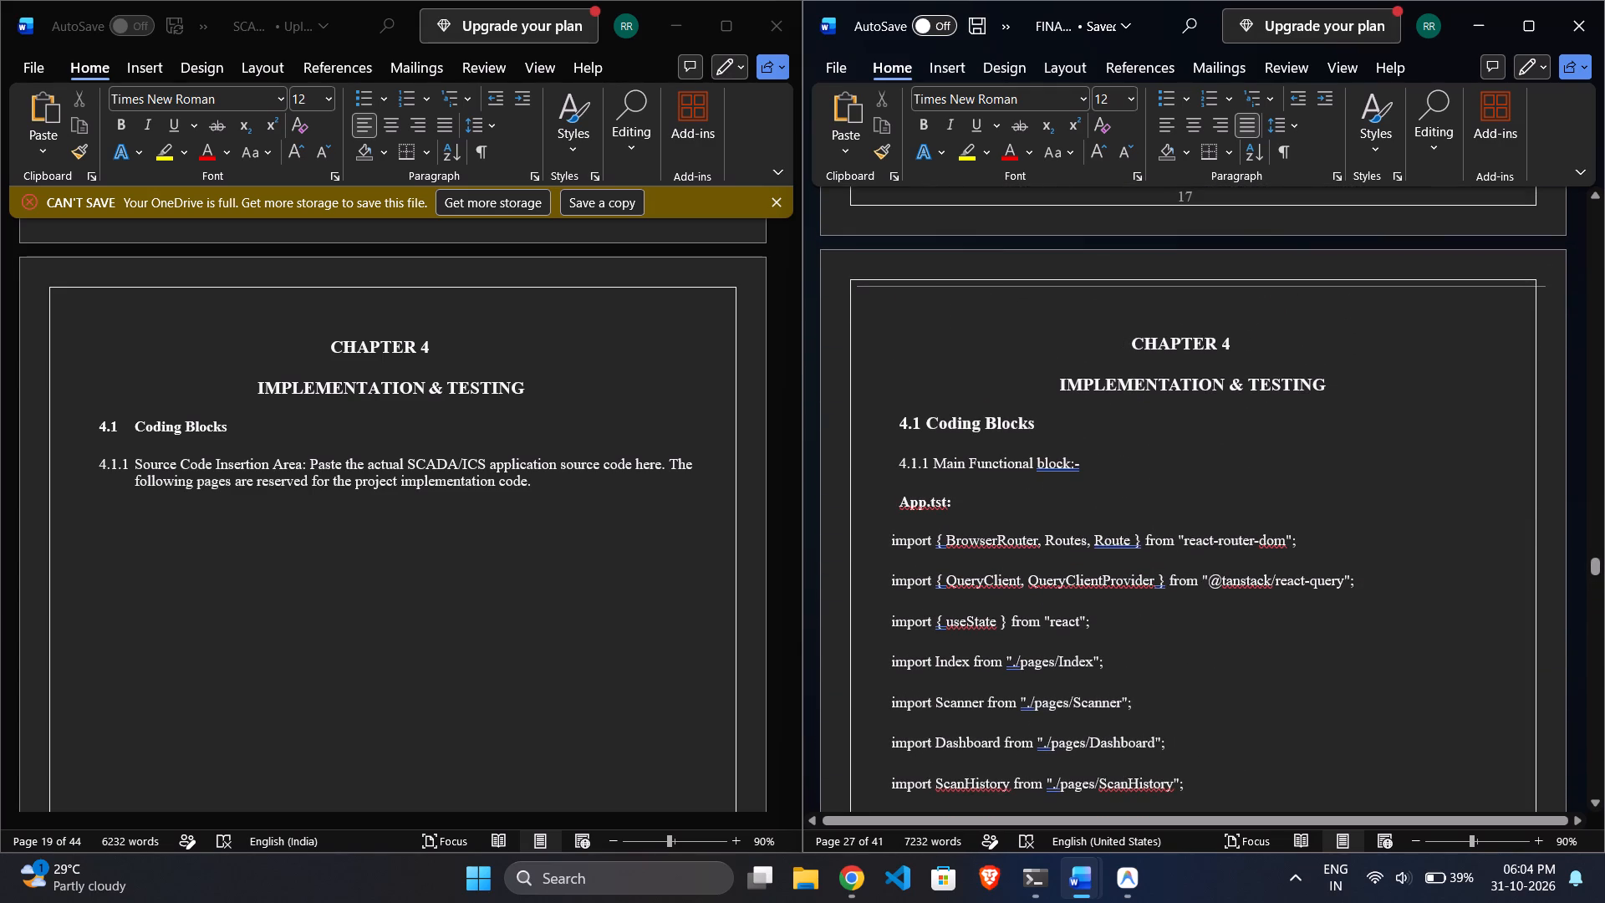
{"action": "left_click", "coordinate": [894, 503]}
{"action": "left_click_drag", "start_coordinate": [899, 496], "coordinate": [939, 784]}
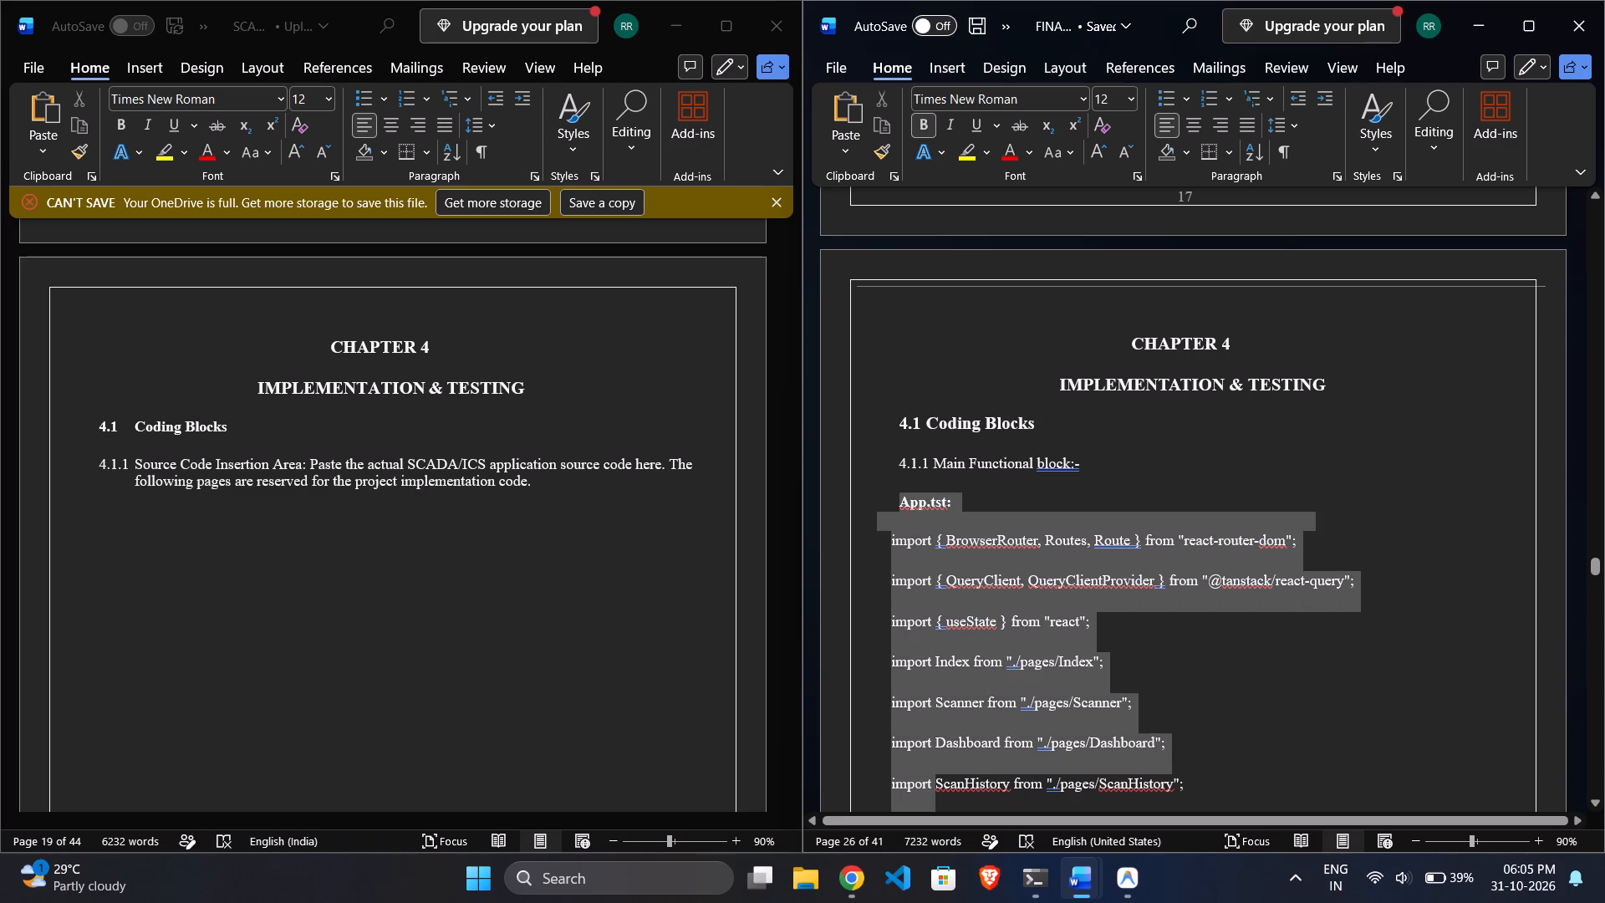
{"action": "left_click_drag", "start_coordinate": [939, 784], "coordinate": [955, 823]}
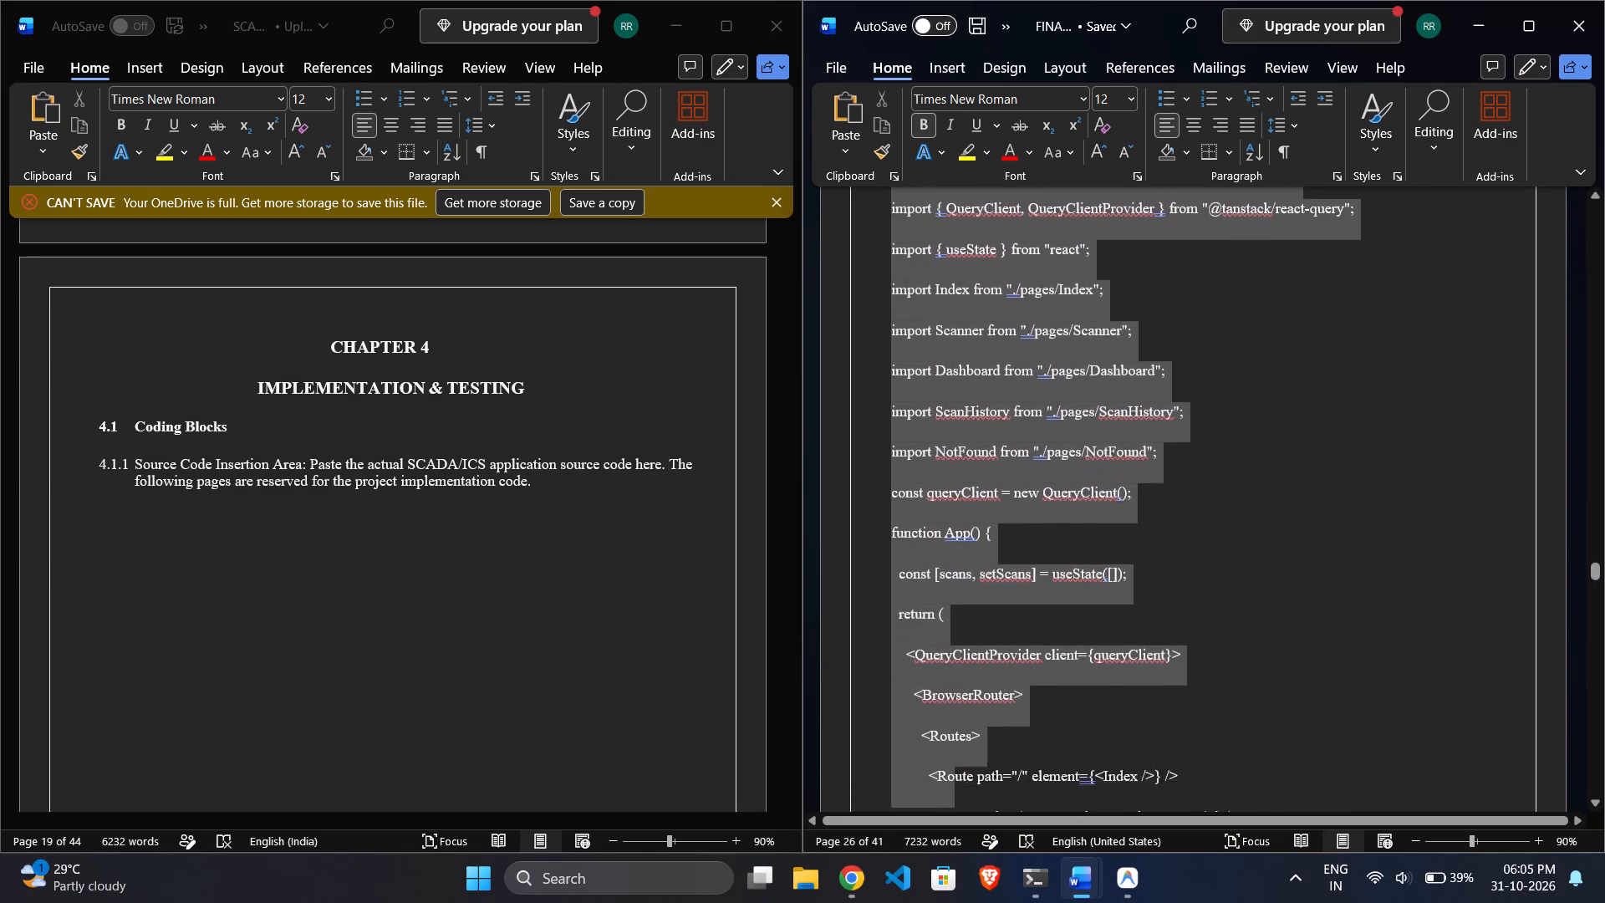
{"action": "left_click_drag", "start_coordinate": [955, 823], "coordinate": [954, 828]}
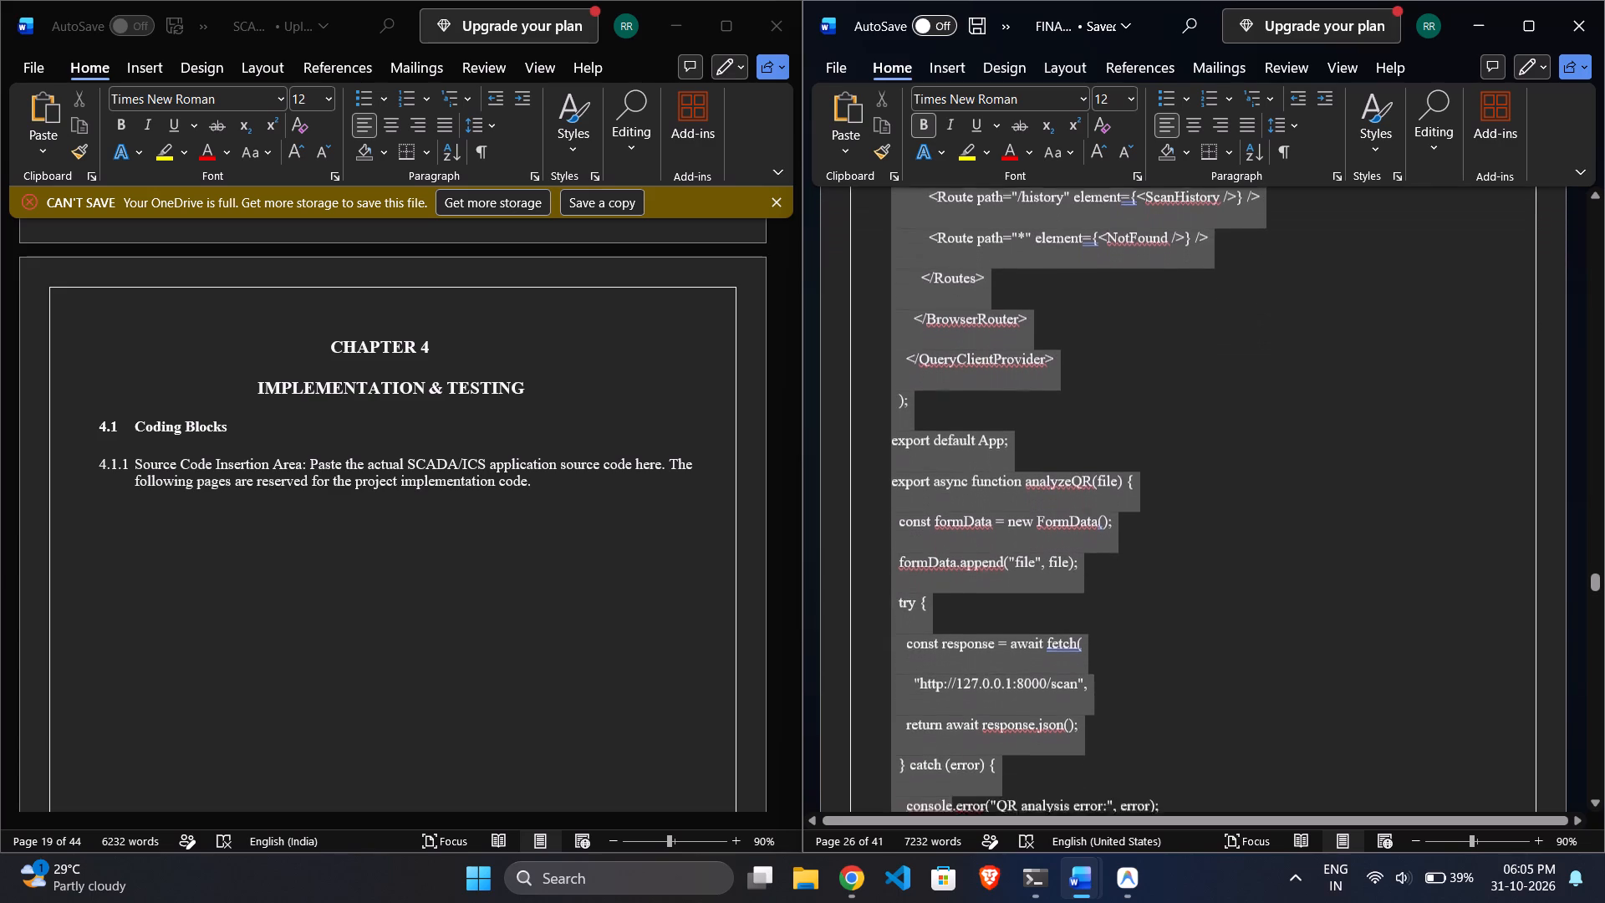
{"action": "left_click_drag", "start_coordinate": [954, 828], "coordinate": [954, 825]}
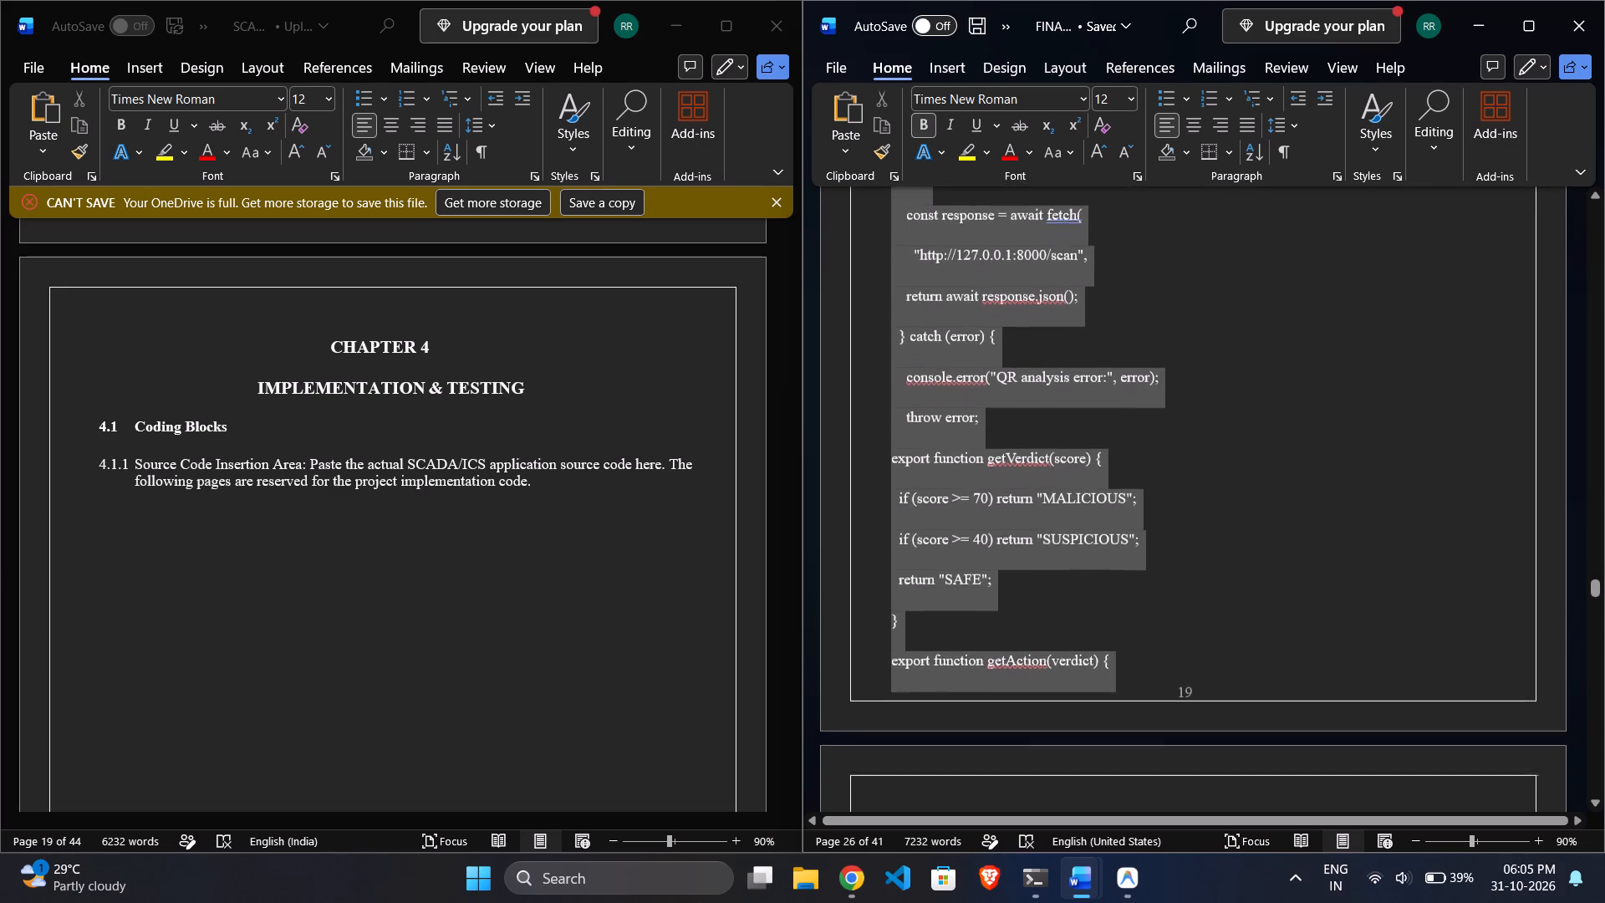
{"action": "left_click_drag", "start_coordinate": [954, 825], "coordinate": [954, 824]}
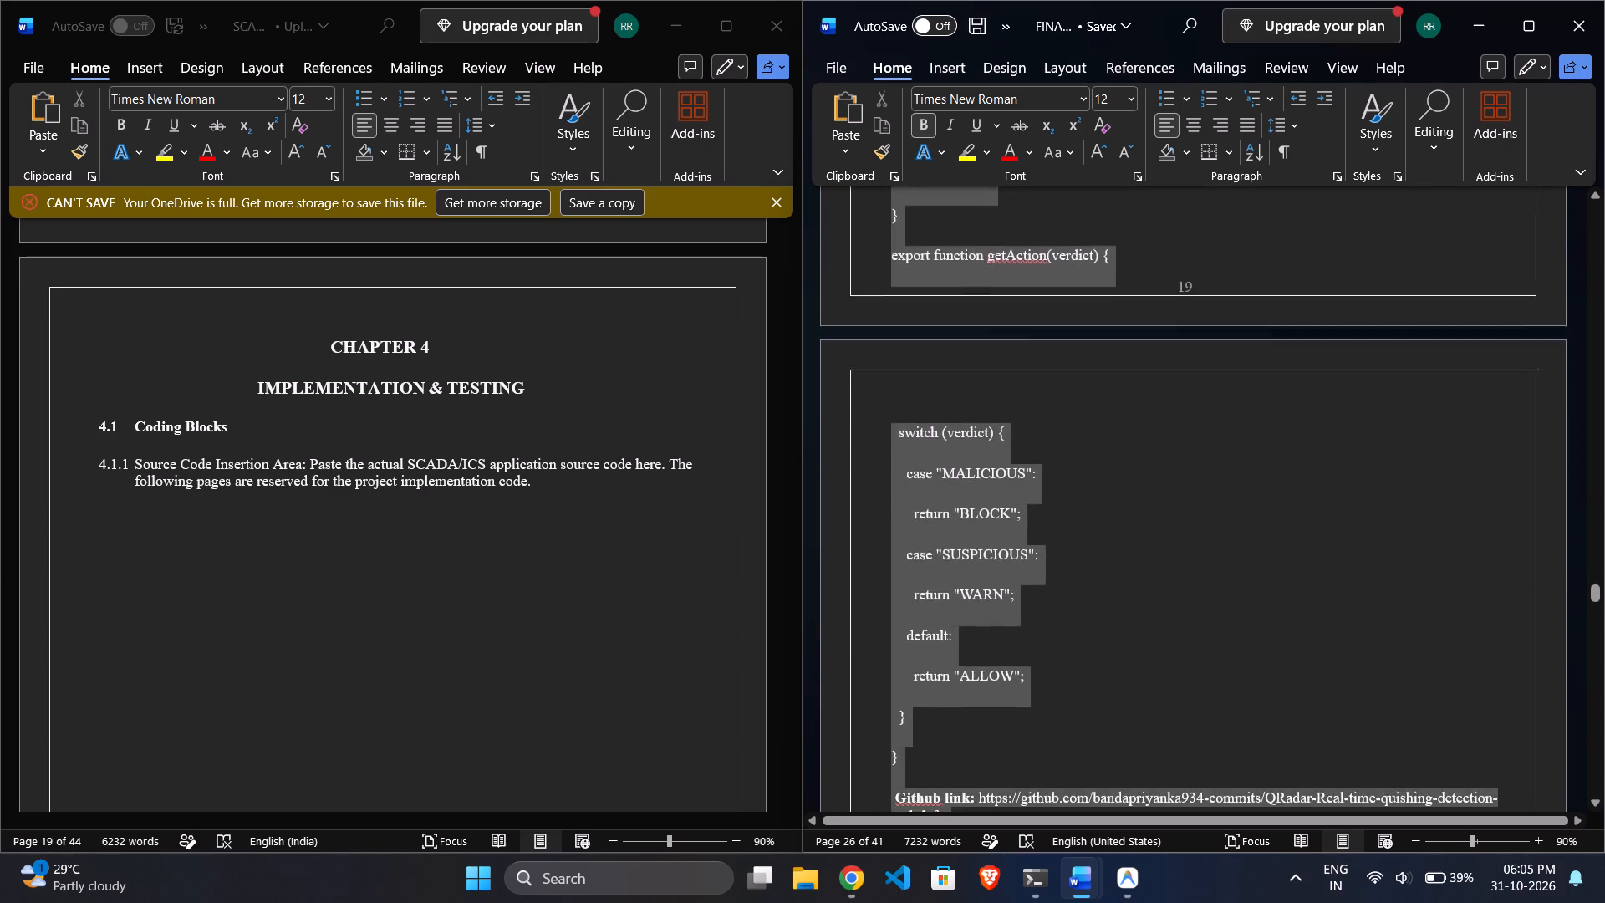
{"action": "left_click_drag", "start_coordinate": [954, 824], "coordinate": [915, 565]}
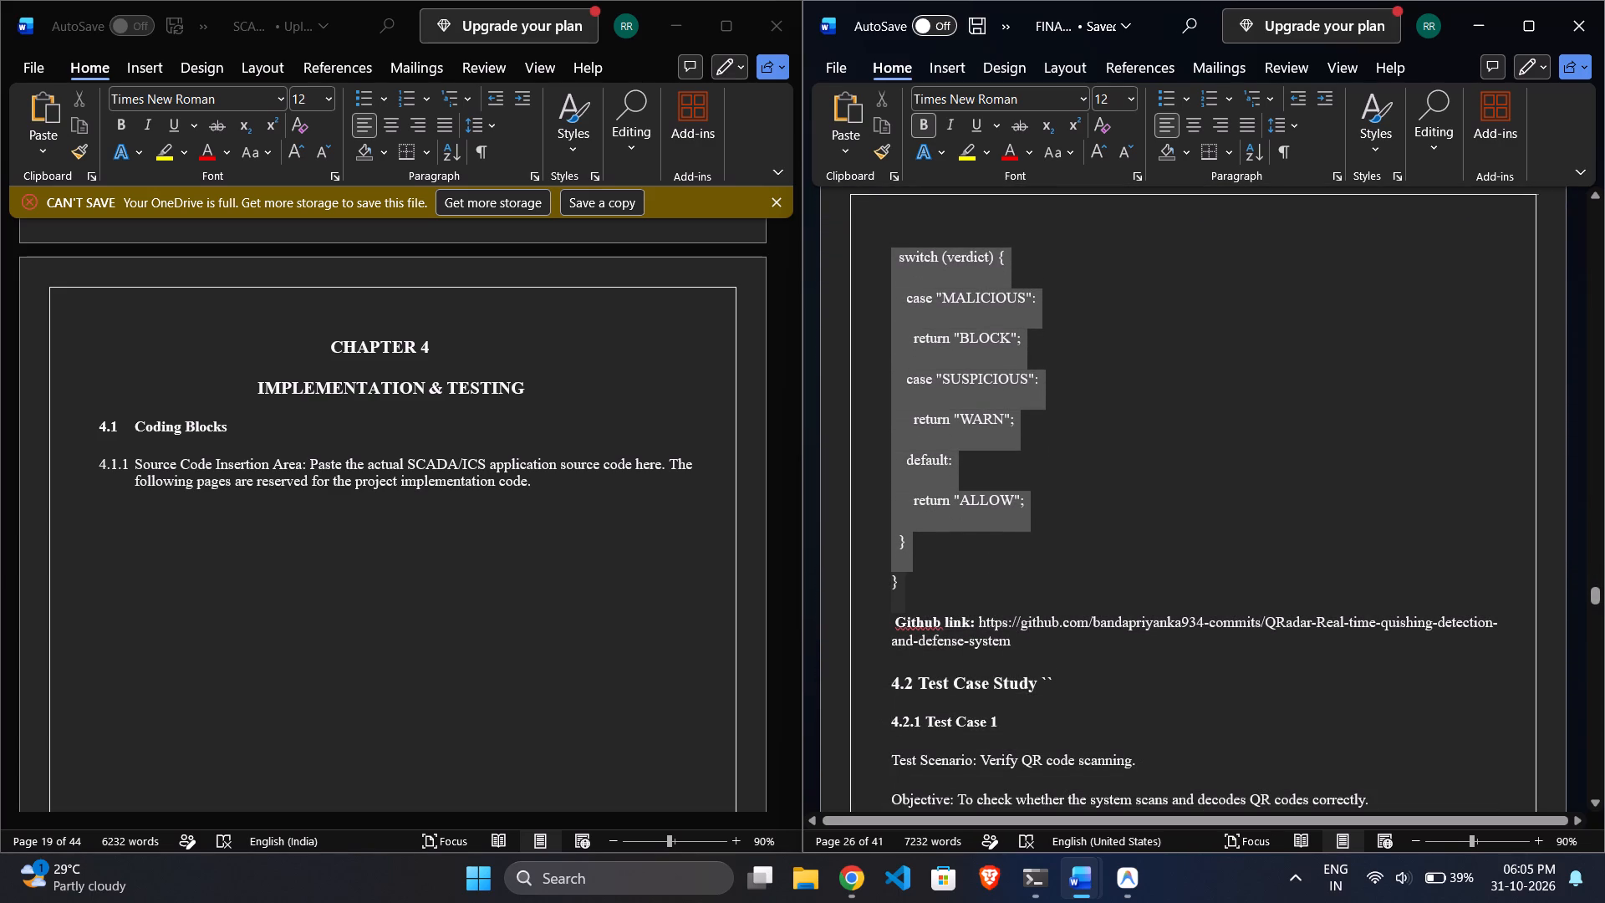
{"action": "left_click_drag", "start_coordinate": [915, 565], "coordinate": [912, 577]}
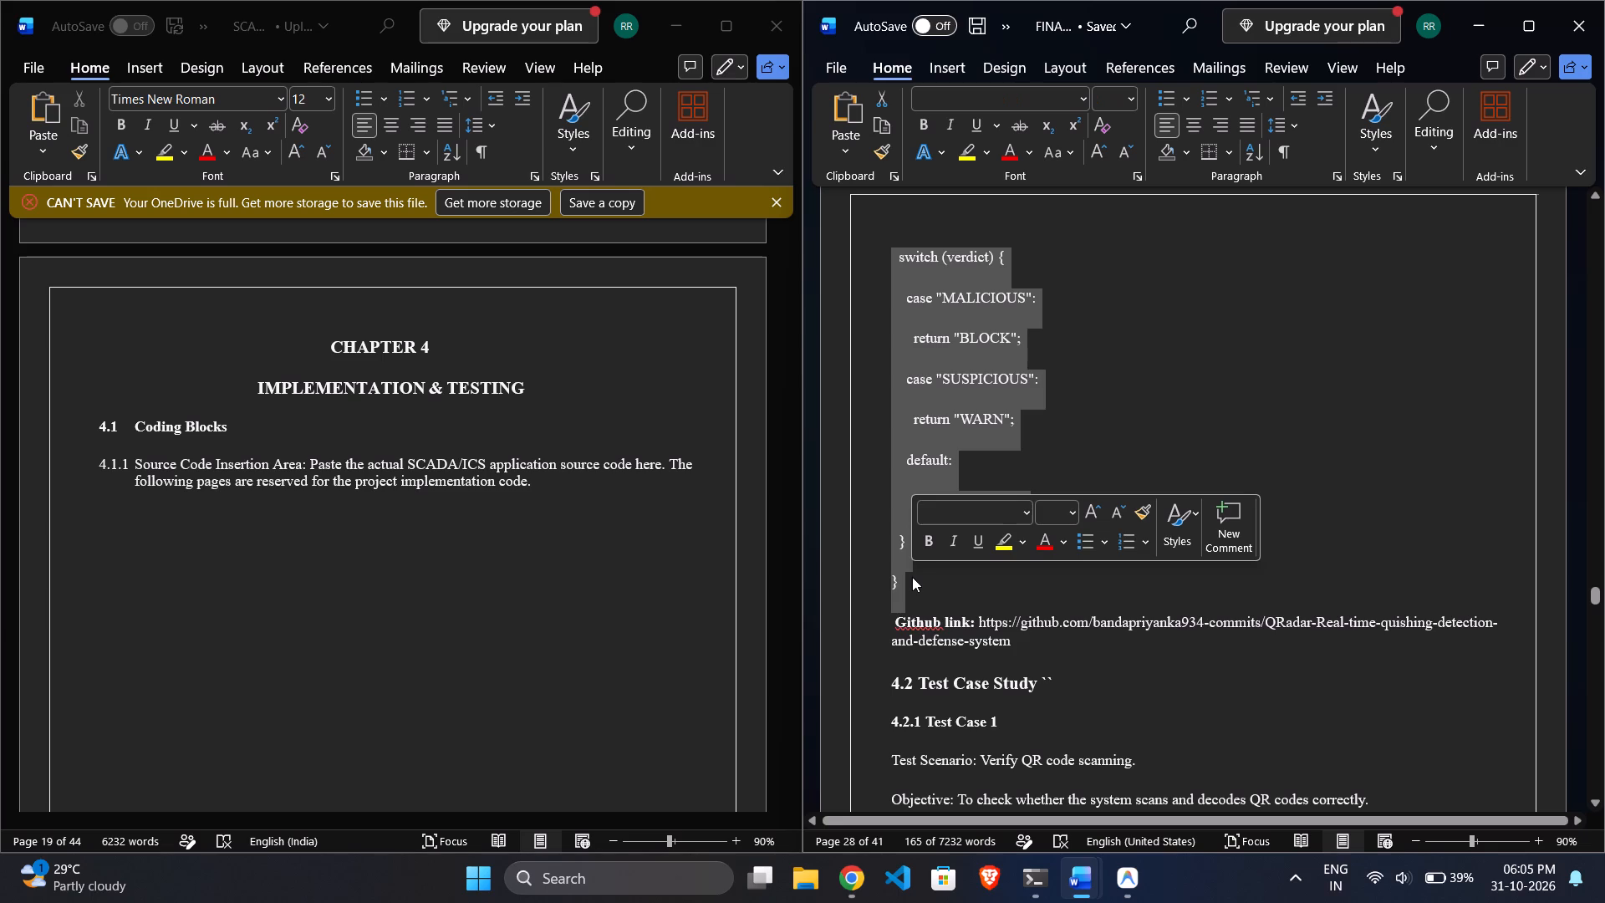
{"action": "right_click", "coordinate": [912, 577]}
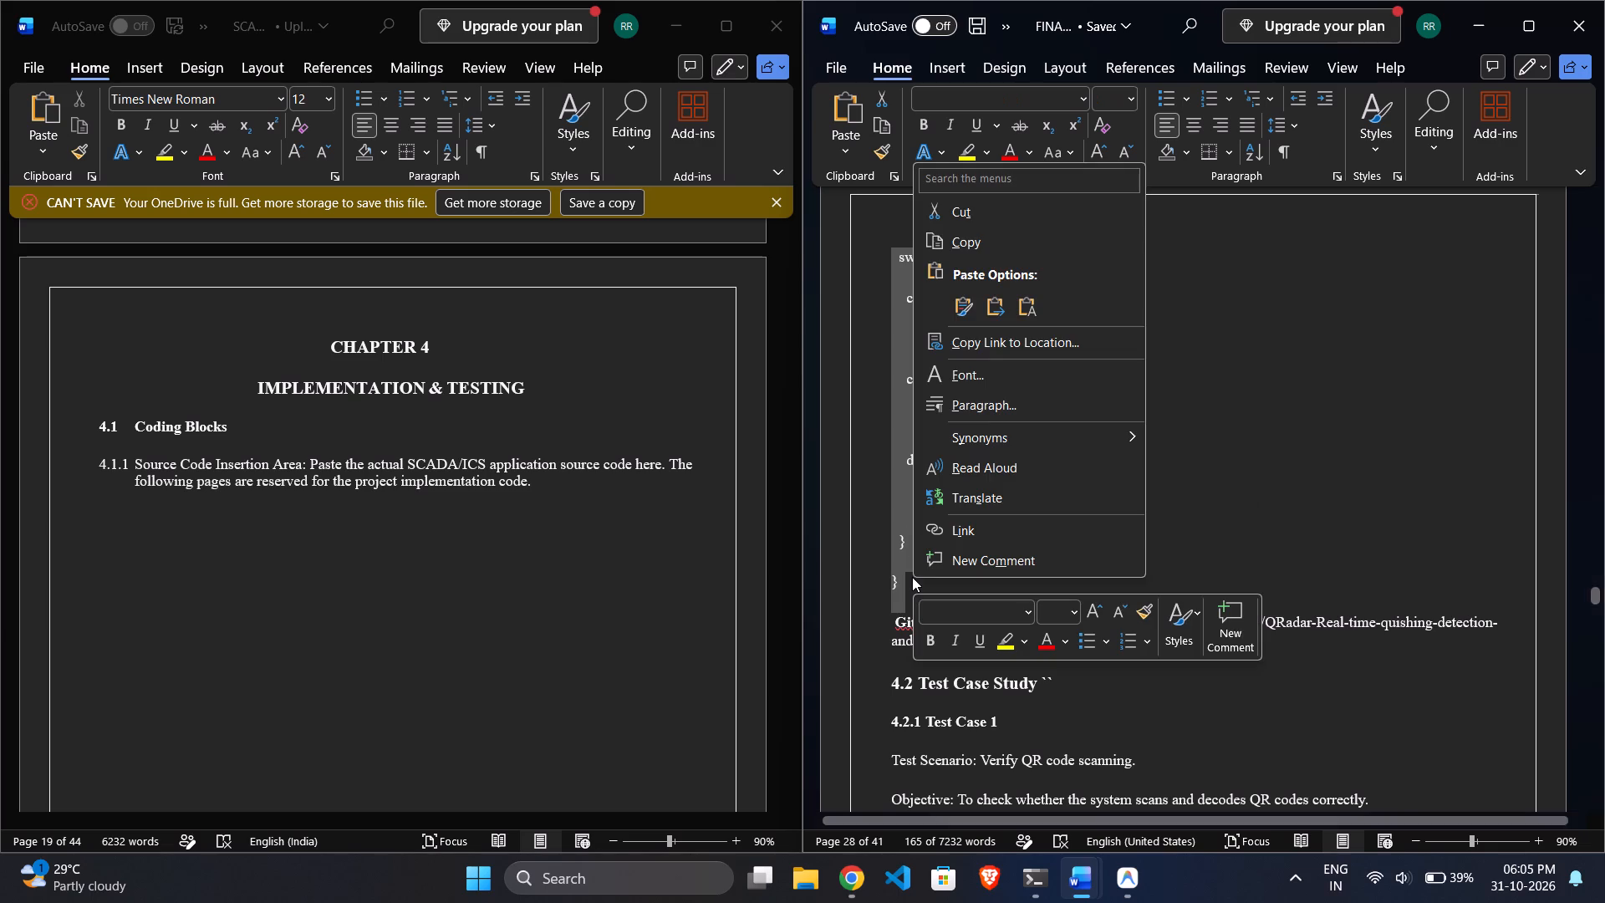
{"action": "left_click", "coordinate": [967, 240]}
{"action": "left_click", "coordinate": [1024, 431]}
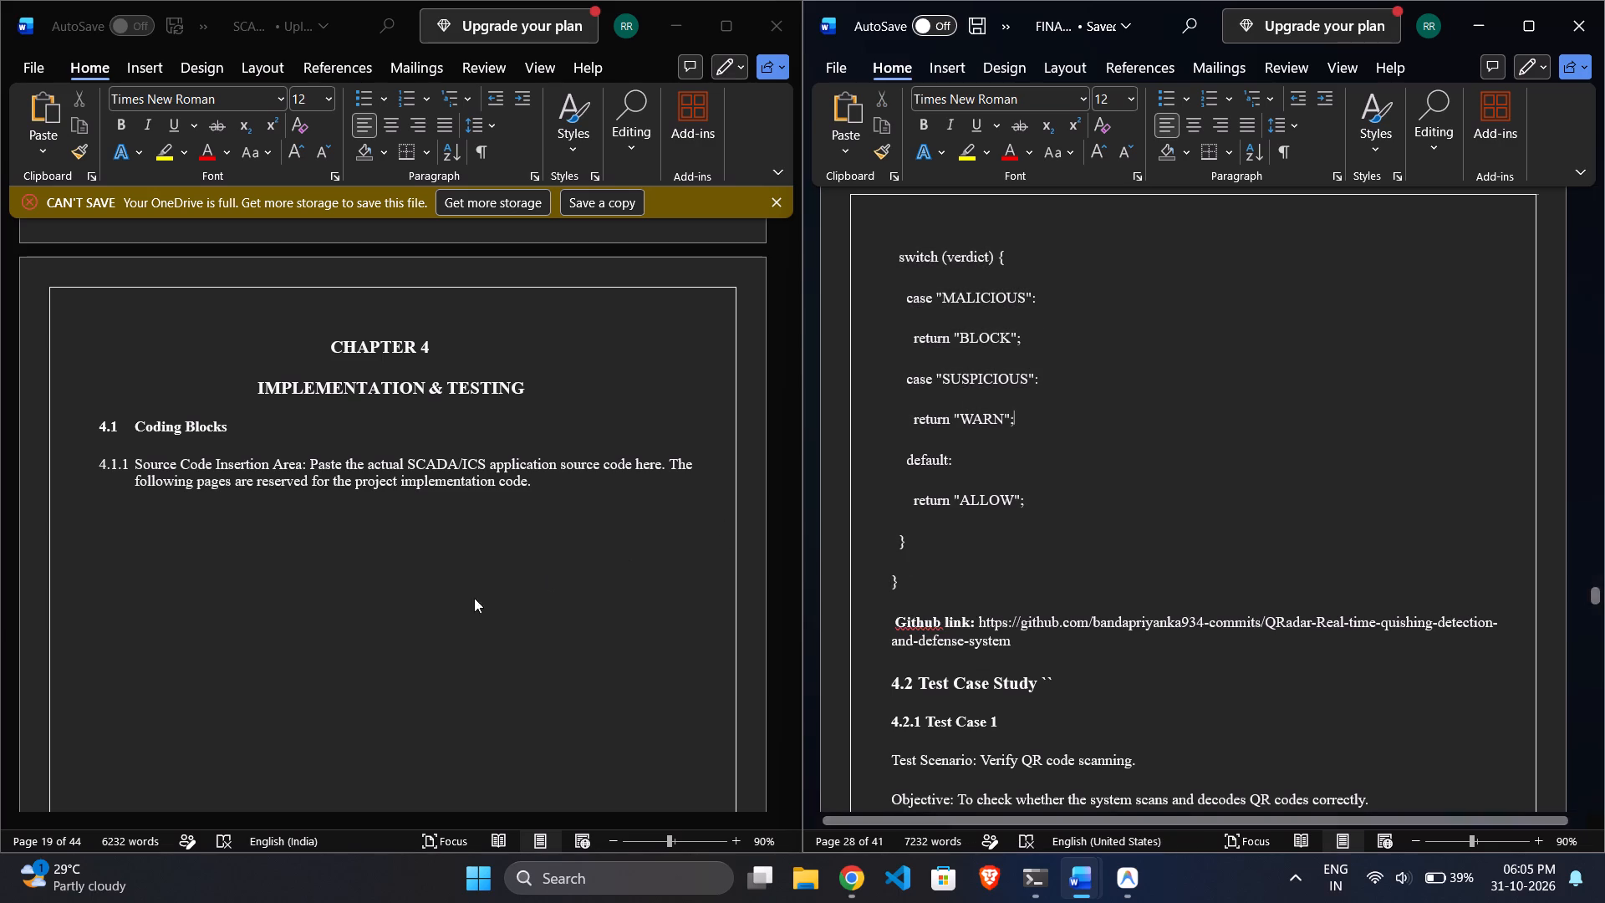
Paste the copied code into the SCADA report on the empty line below the 4.1.1 Source Code Insertion Area paragraph.
{"action": "left_click", "coordinate": [150, 547]}
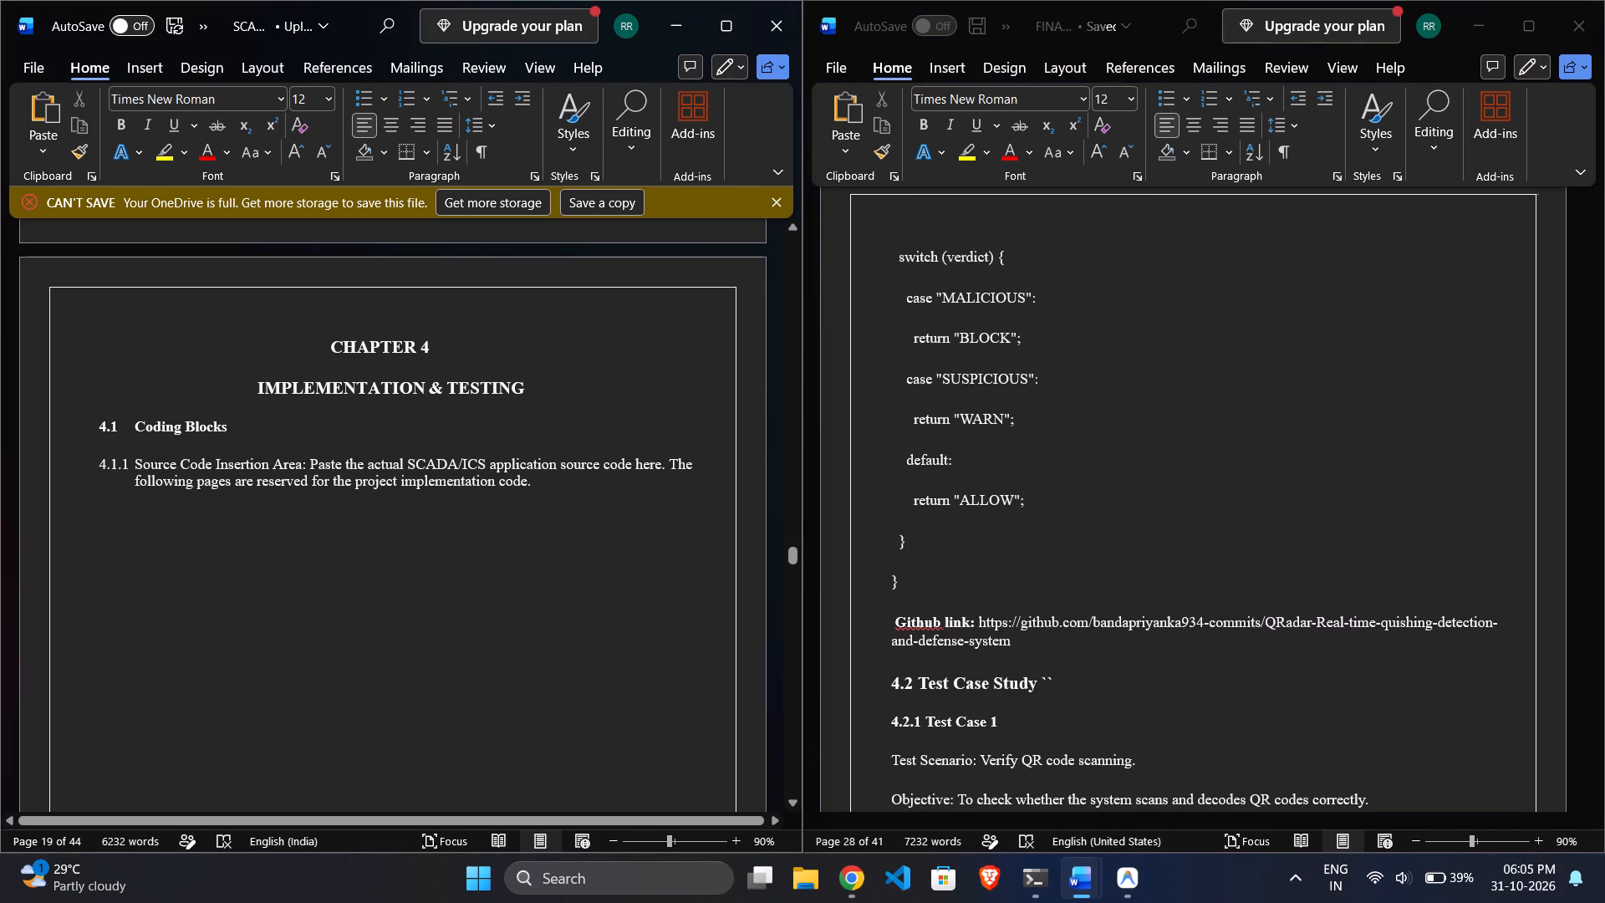
{"action": "left_click", "coordinate": [132, 519]}
{"action": "key", "text": "ctrl+End"}
{"action": "key", "text": "ctrl+v"}
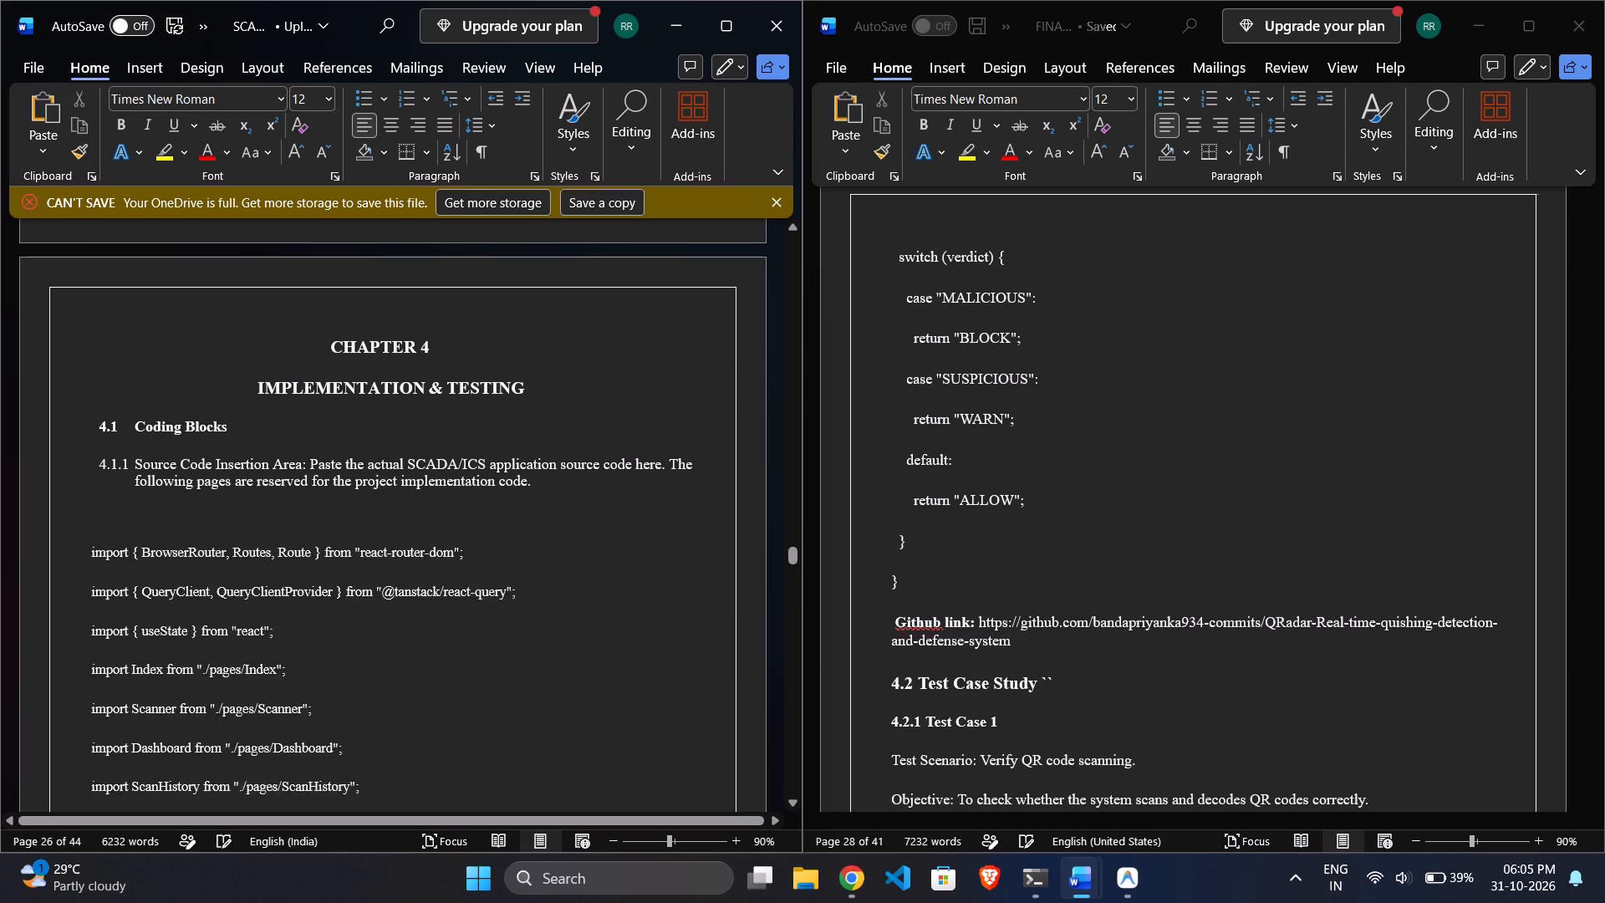
Check the pasted code in the SCADA report and the pages after it up to 4.2 Test Case Study.
{"action": "scroll", "coordinate": [132, 519], "scroll_direction": "up", "scroll_amount": 11}
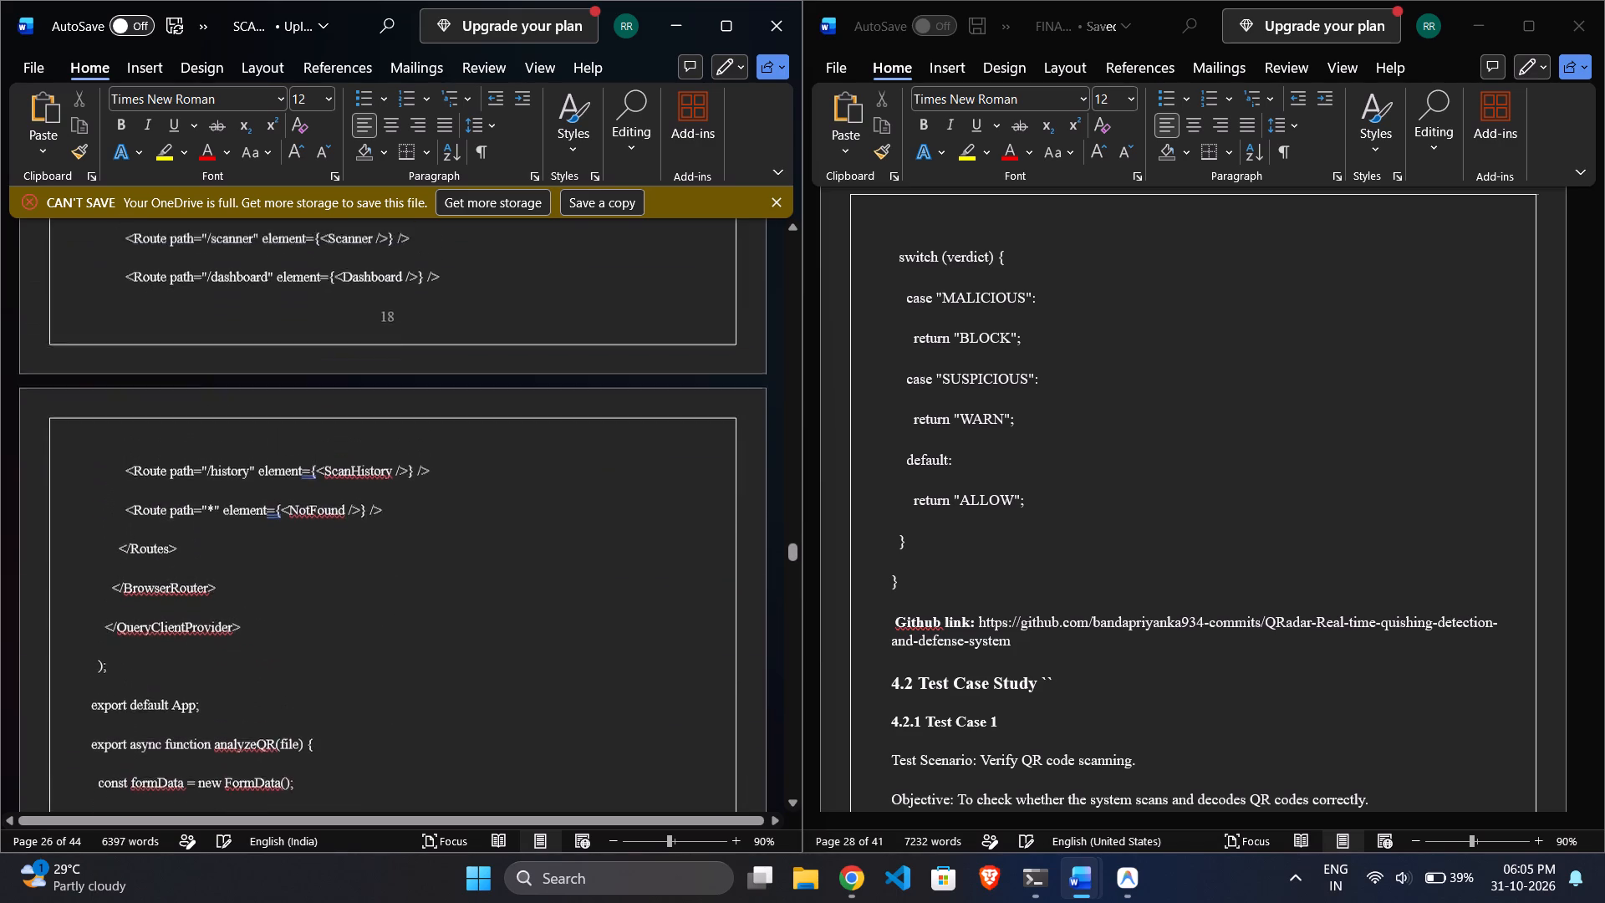
{"action": "scroll", "coordinate": [132, 519], "scroll_direction": "up", "scroll_amount": 8}
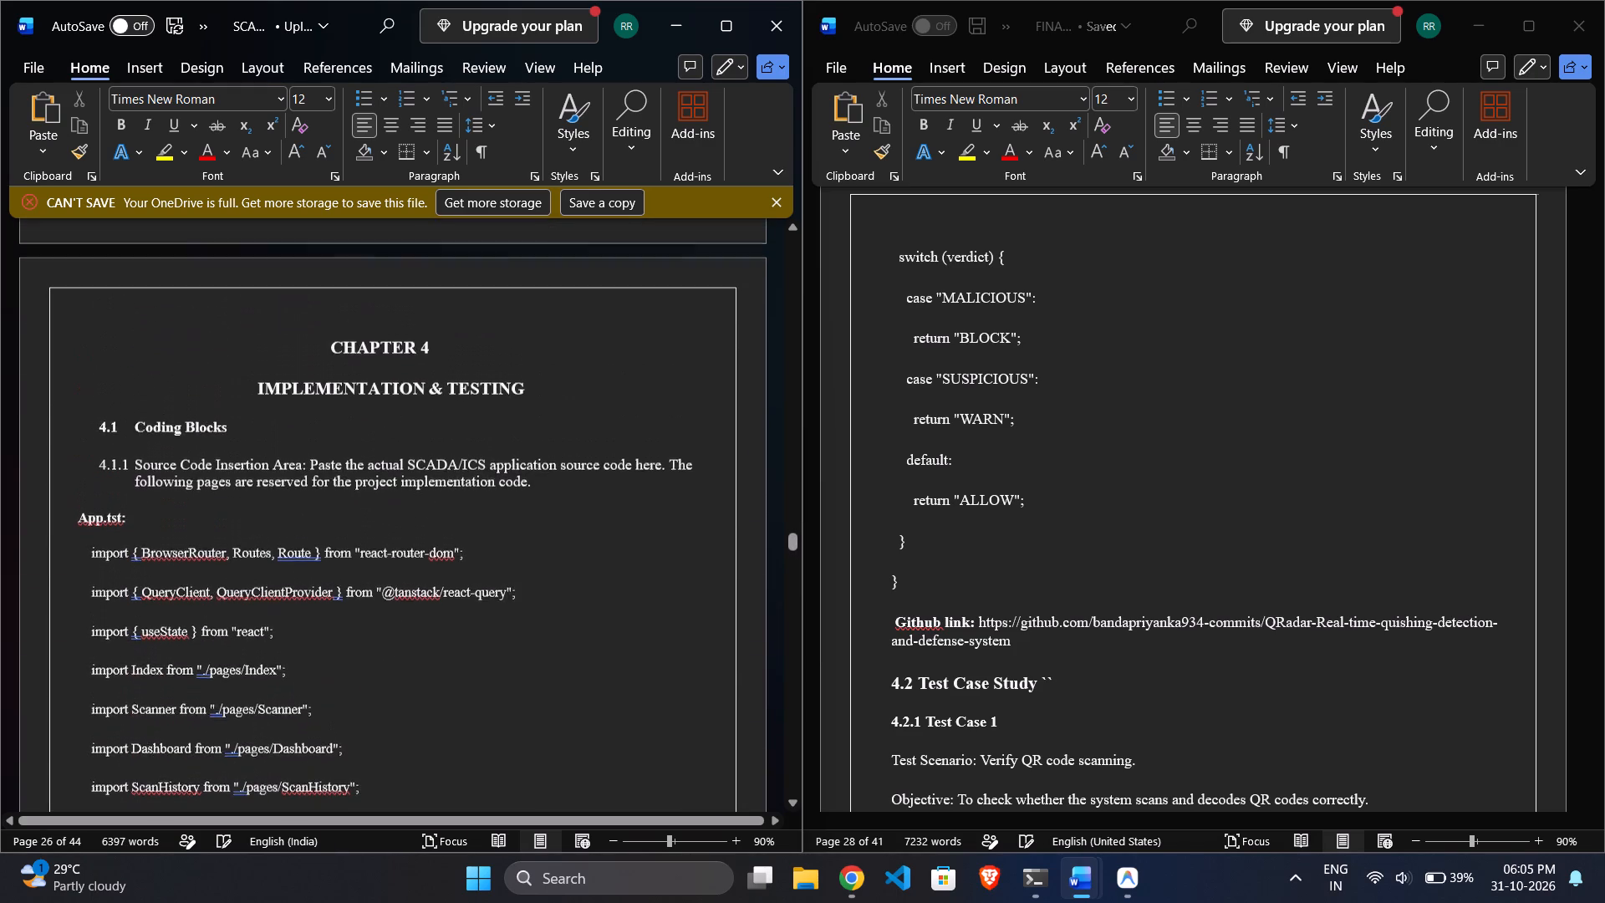
{"action": "scroll", "coordinate": [132, 519], "scroll_direction": "up", "scroll_amount": 2}
{"action": "scroll", "coordinate": [132, 519], "scroll_direction": "down", "scroll_amount": 8}
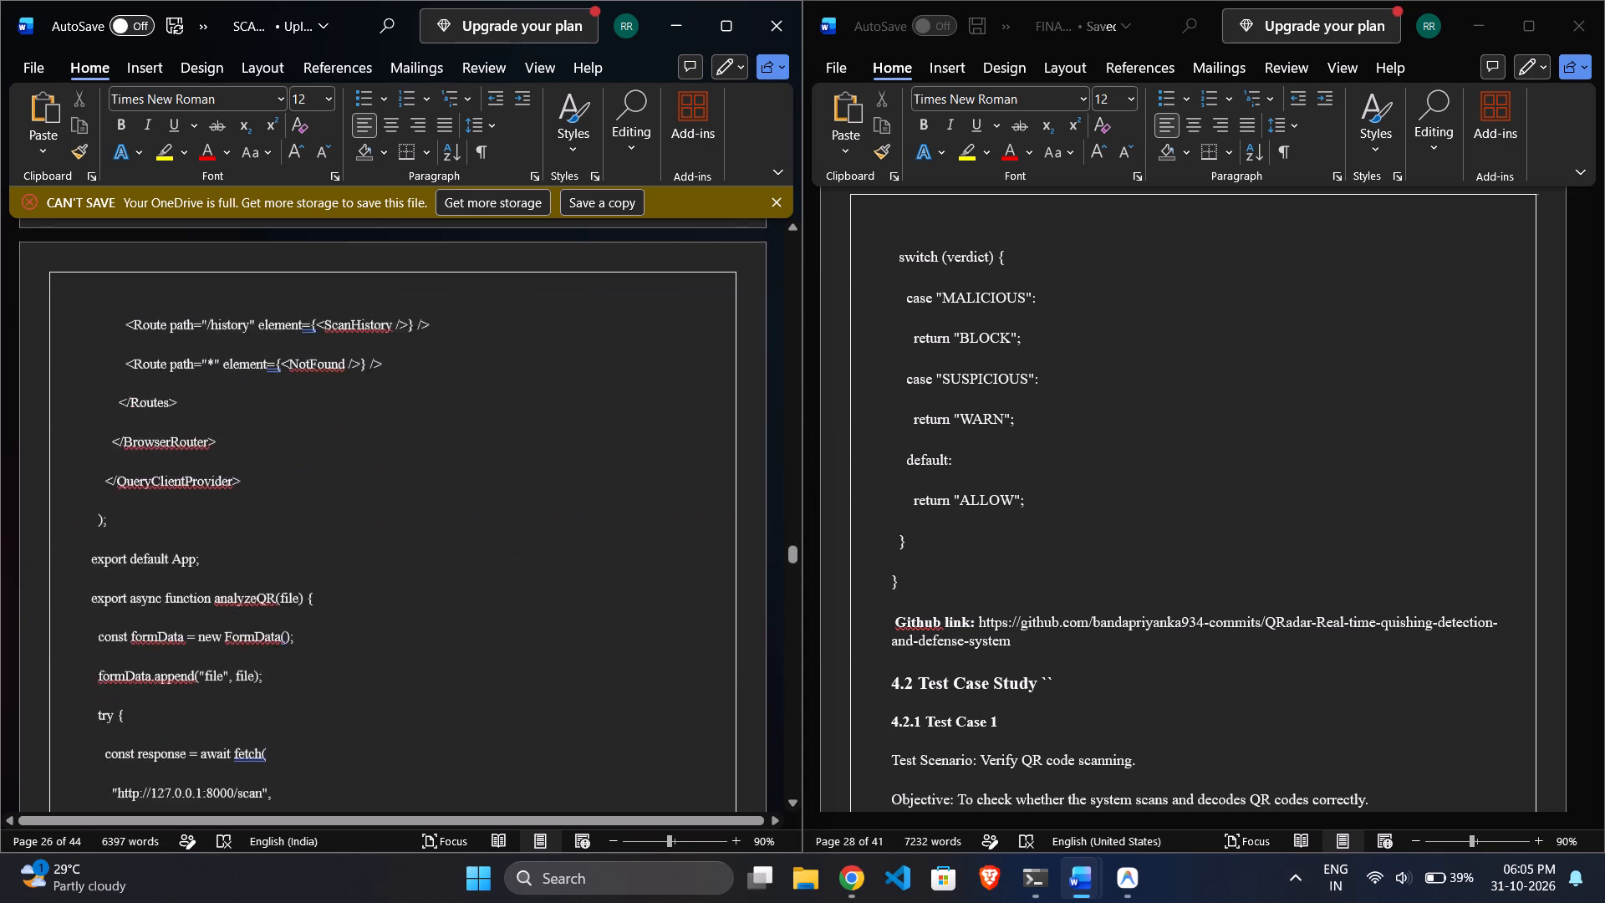
{"action": "scroll", "coordinate": [132, 519], "scroll_direction": "down", "scroll_amount": 8}
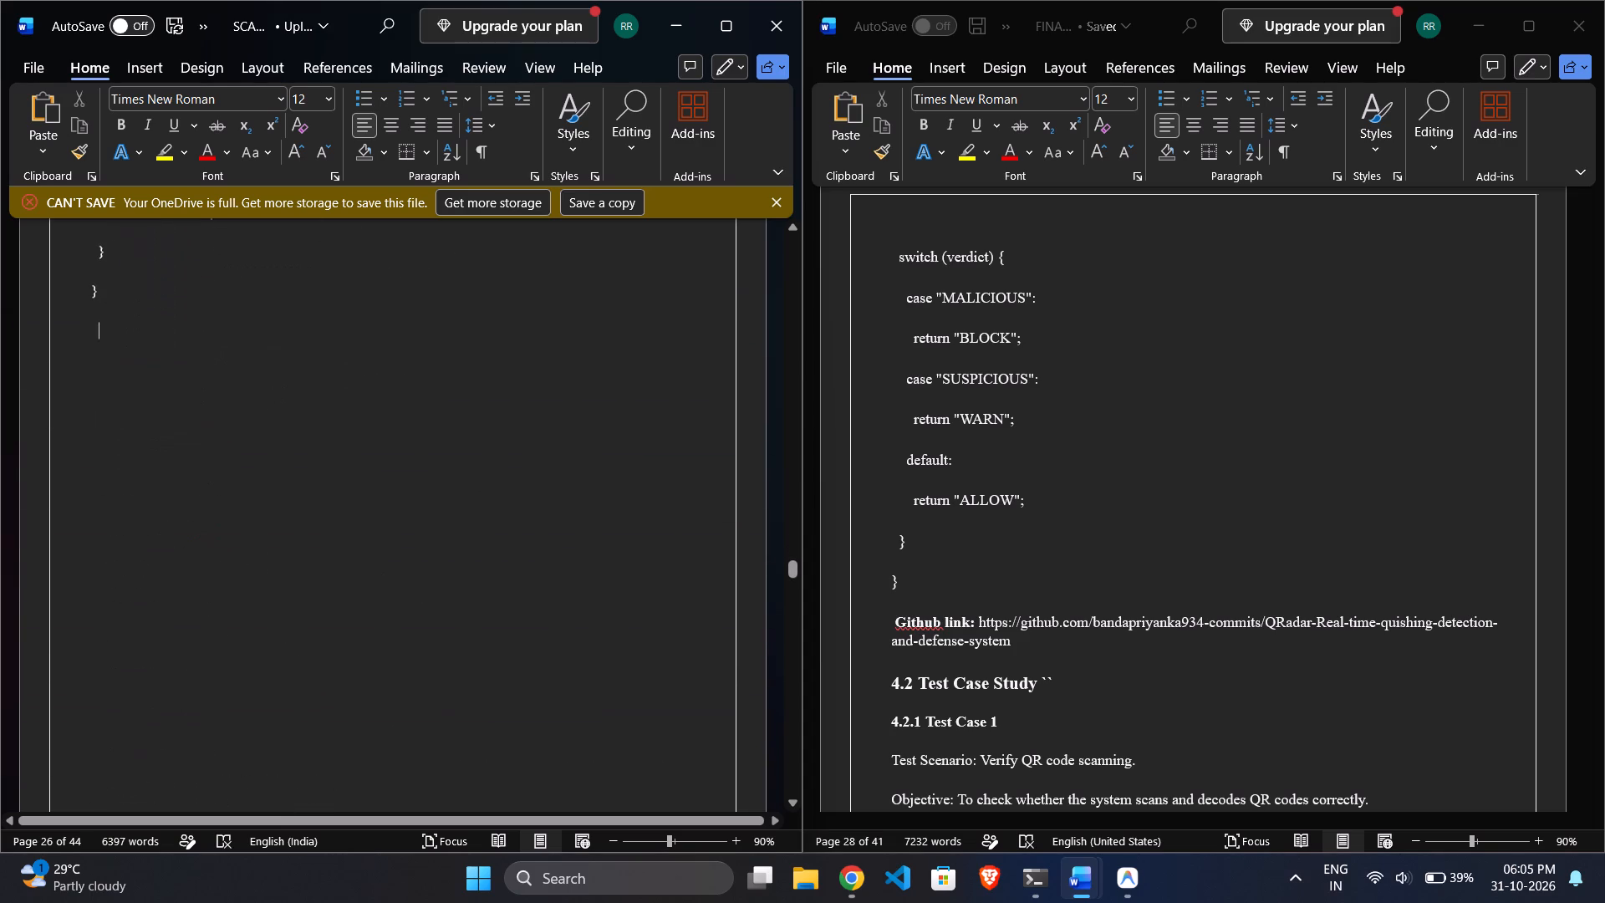
{"action": "scroll", "coordinate": [132, 519], "scroll_direction": "down", "scroll_amount": 5}
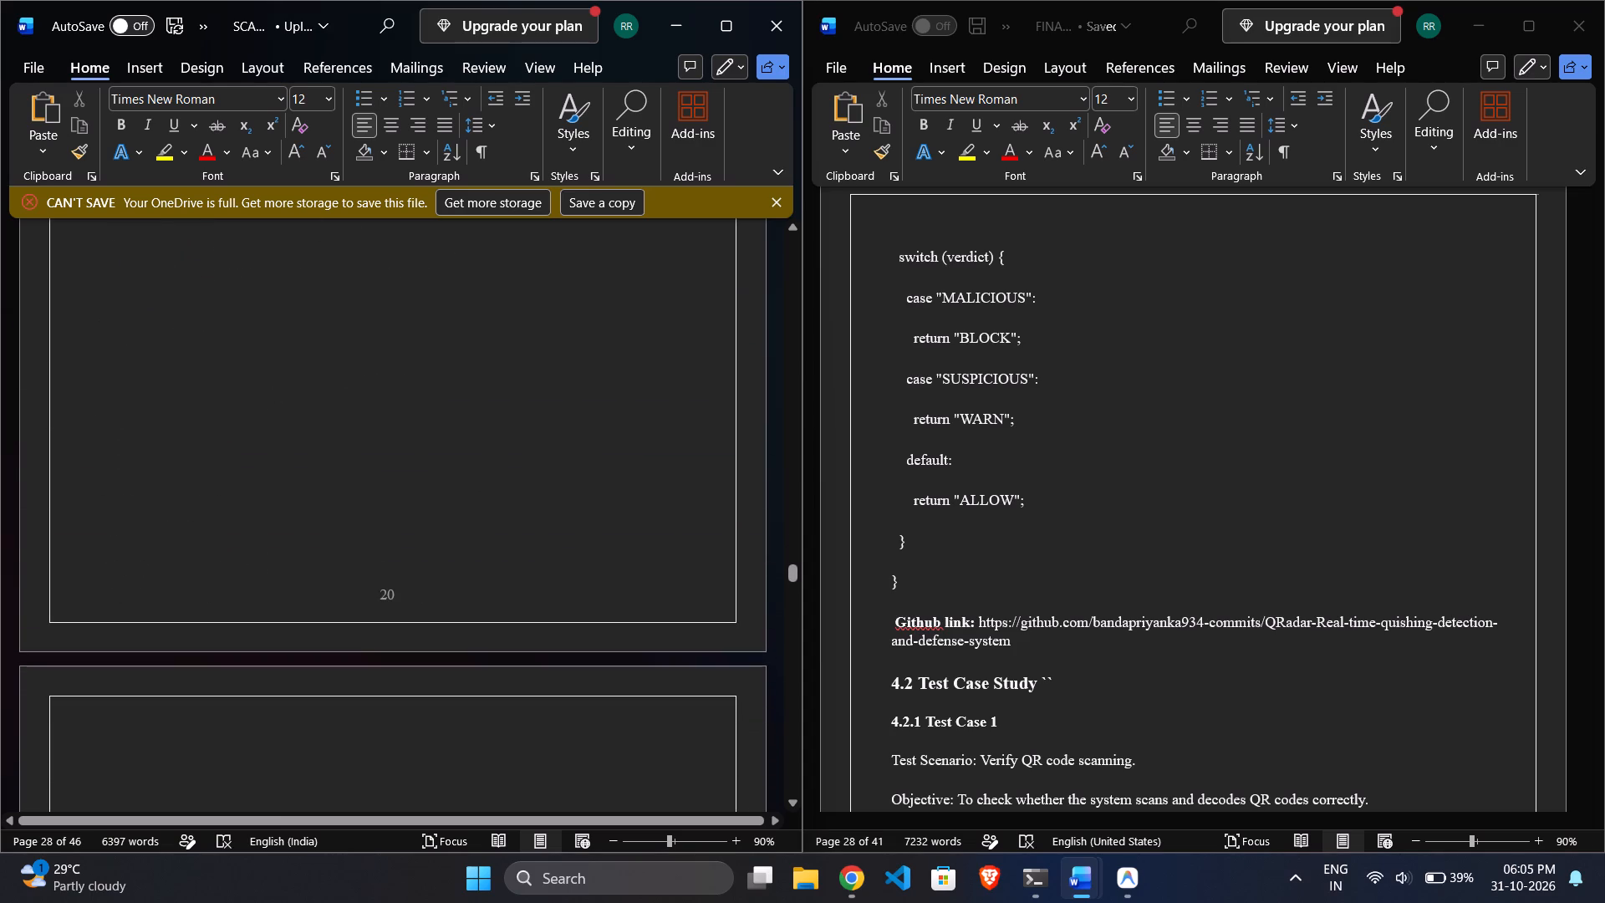
{"action": "scroll", "coordinate": [132, 519], "scroll_direction": "down", "scroll_amount": 3}
{"action": "scroll", "coordinate": [137, 624], "scroll_direction": "down", "scroll_amount": 4}
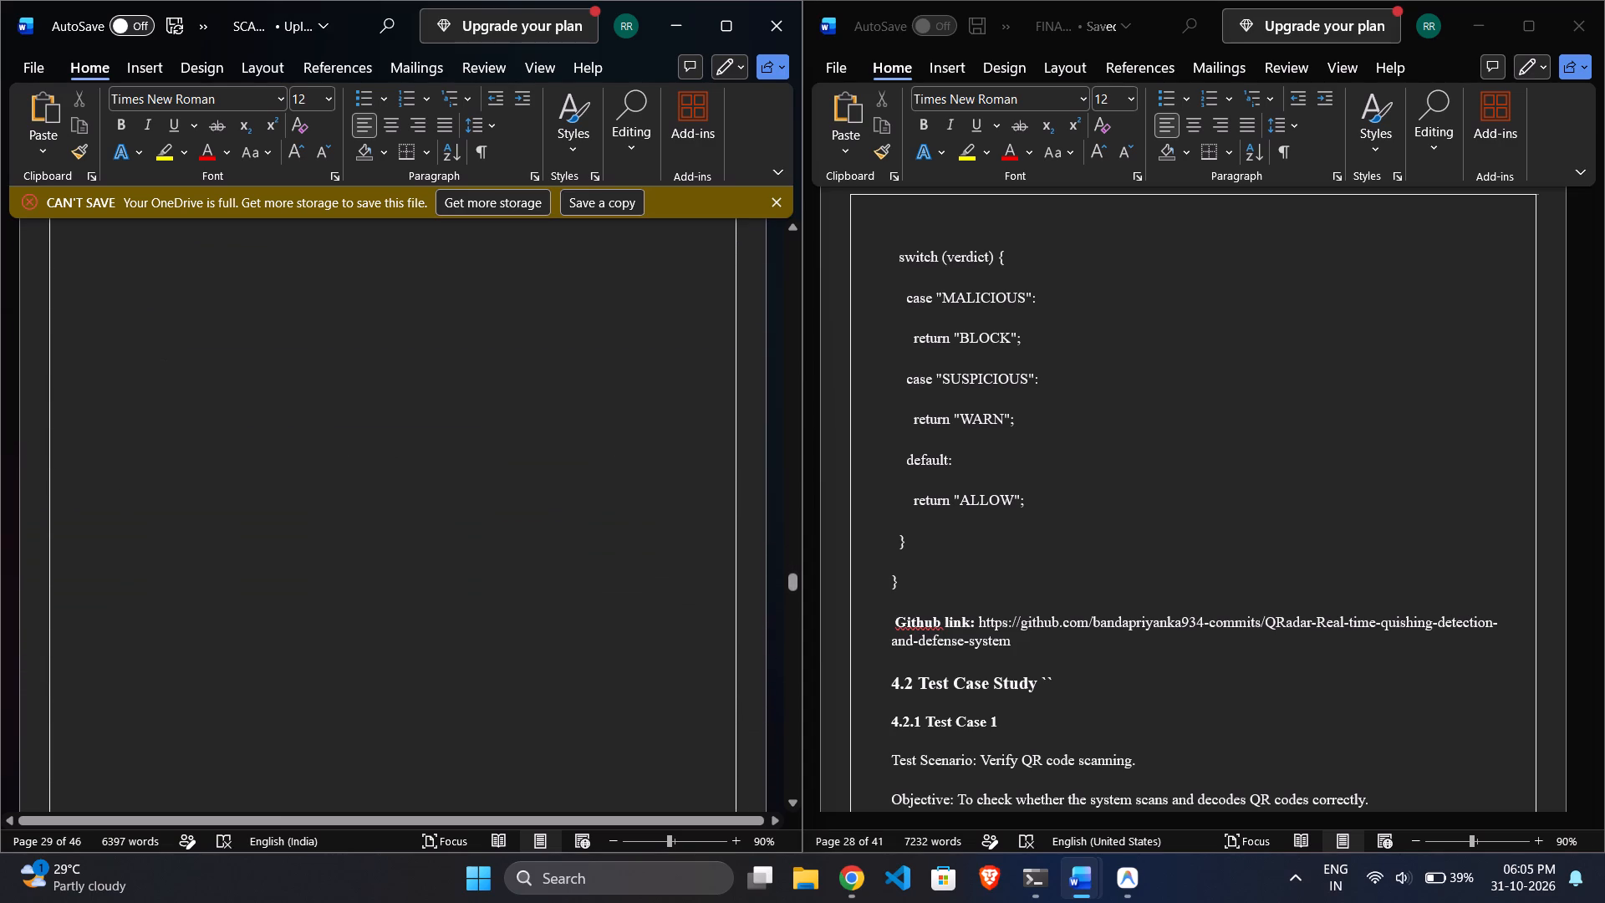
{"action": "scroll", "coordinate": [137, 624], "scroll_direction": "down", "scroll_amount": 13}
{"action": "scroll", "coordinate": [137, 624], "scroll_direction": "up", "scroll_amount": 4}
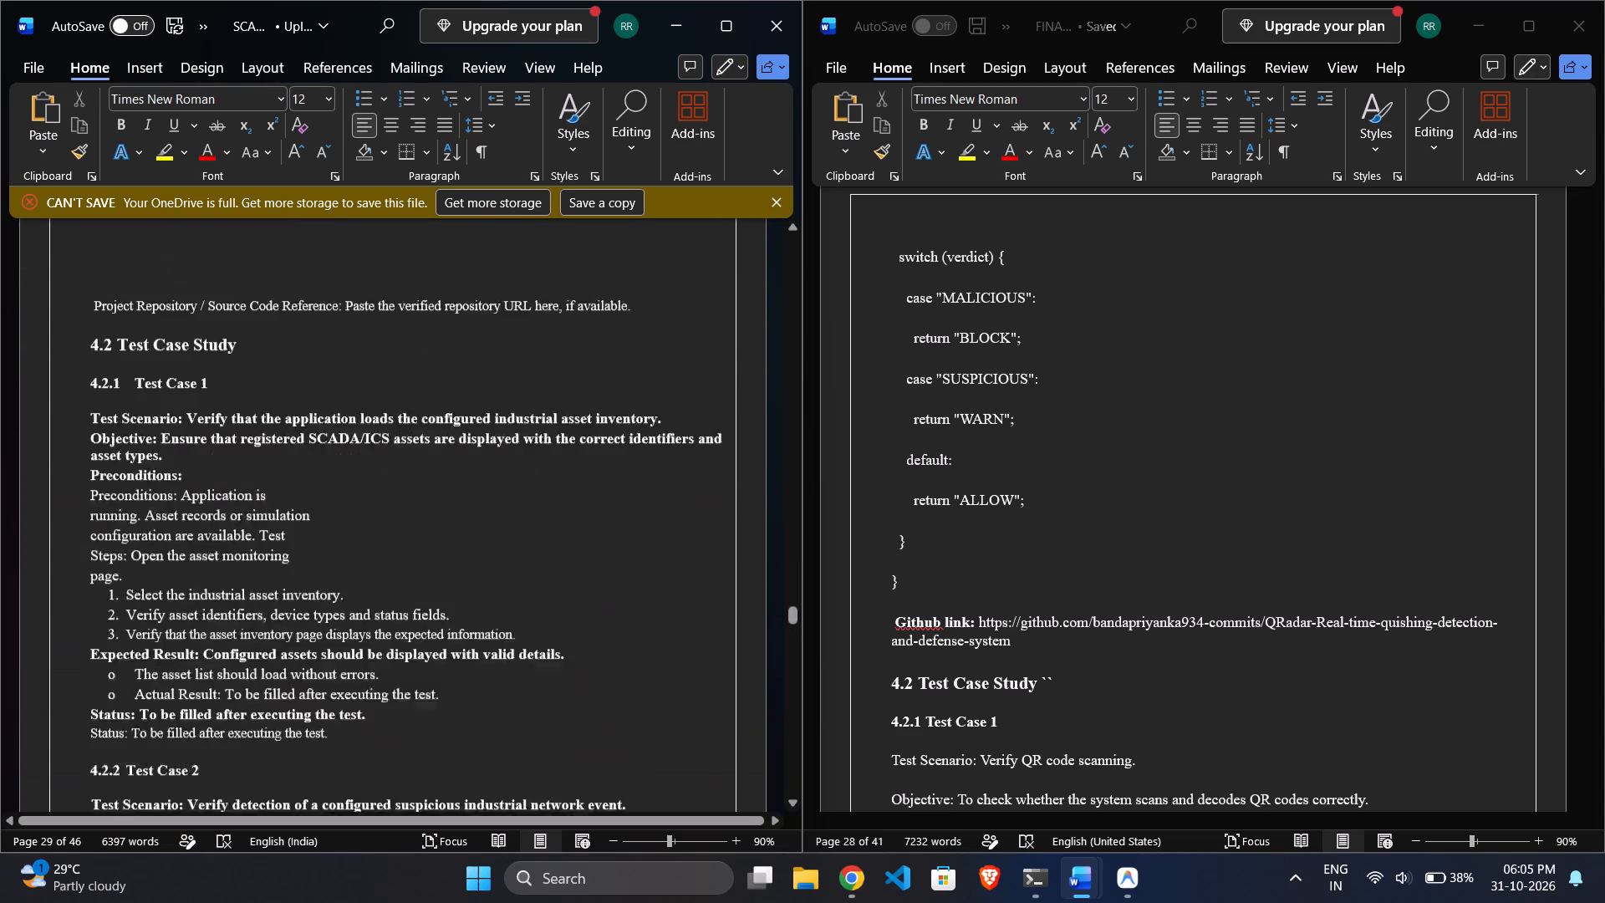
Delete the empty lines and blank pages in the SCADA report between the pasted code's final closing brace and the Project Repository / Source Code Reference line.
{"action": "scroll", "coordinate": [137, 624], "scroll_direction": "up", "scroll_amount": 2}
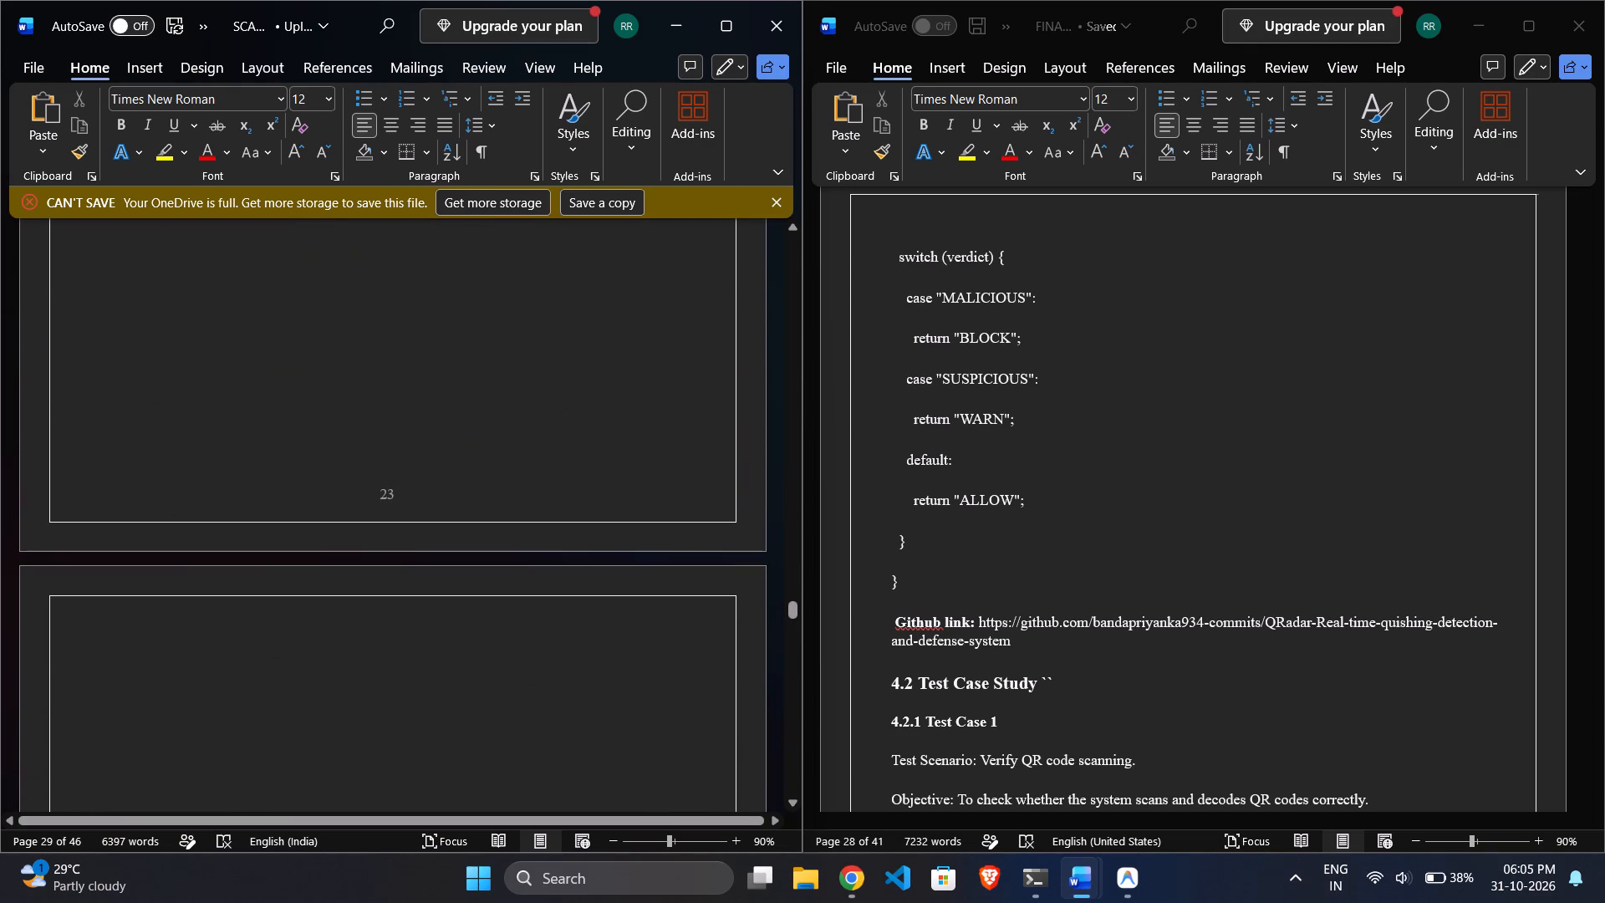
{"action": "left_click", "coordinate": [176, 483]}
{"action": "key", "text": "BackSpace"}
{"action": "key", "text": "BackSpace"}
{"action": "key", "text": "BackSpace"}
{"action": "key", "text": "BackSpace"}
{"action": "key", "text": "BackSpace"}
{"action": "key", "text": "BackSpace"}
{"action": "key", "text": "BackSpace"}
{"action": "key", "text": "BackSpace"}
{"action": "key", "text": "BackSpace"}
{"action": "key", "text": "BackSpace"}
{"action": "key", "text": "BackSpace"}
{"action": "key", "text": "BackSpace"}
{"action": "key", "text": "BackSpace"}
{"action": "key", "text": "BackSpace"}
{"action": "key", "text": "BackSpace"}
{"action": "key", "text": "BackSpace"}
{"action": "key", "text": "BackSpace"}
{"action": "key", "text": "BackSpace"}
{"action": "key", "text": "BackSpace"}
{"action": "key", "text": "BackSpace"}
{"action": "key", "text": "BackSpace"}
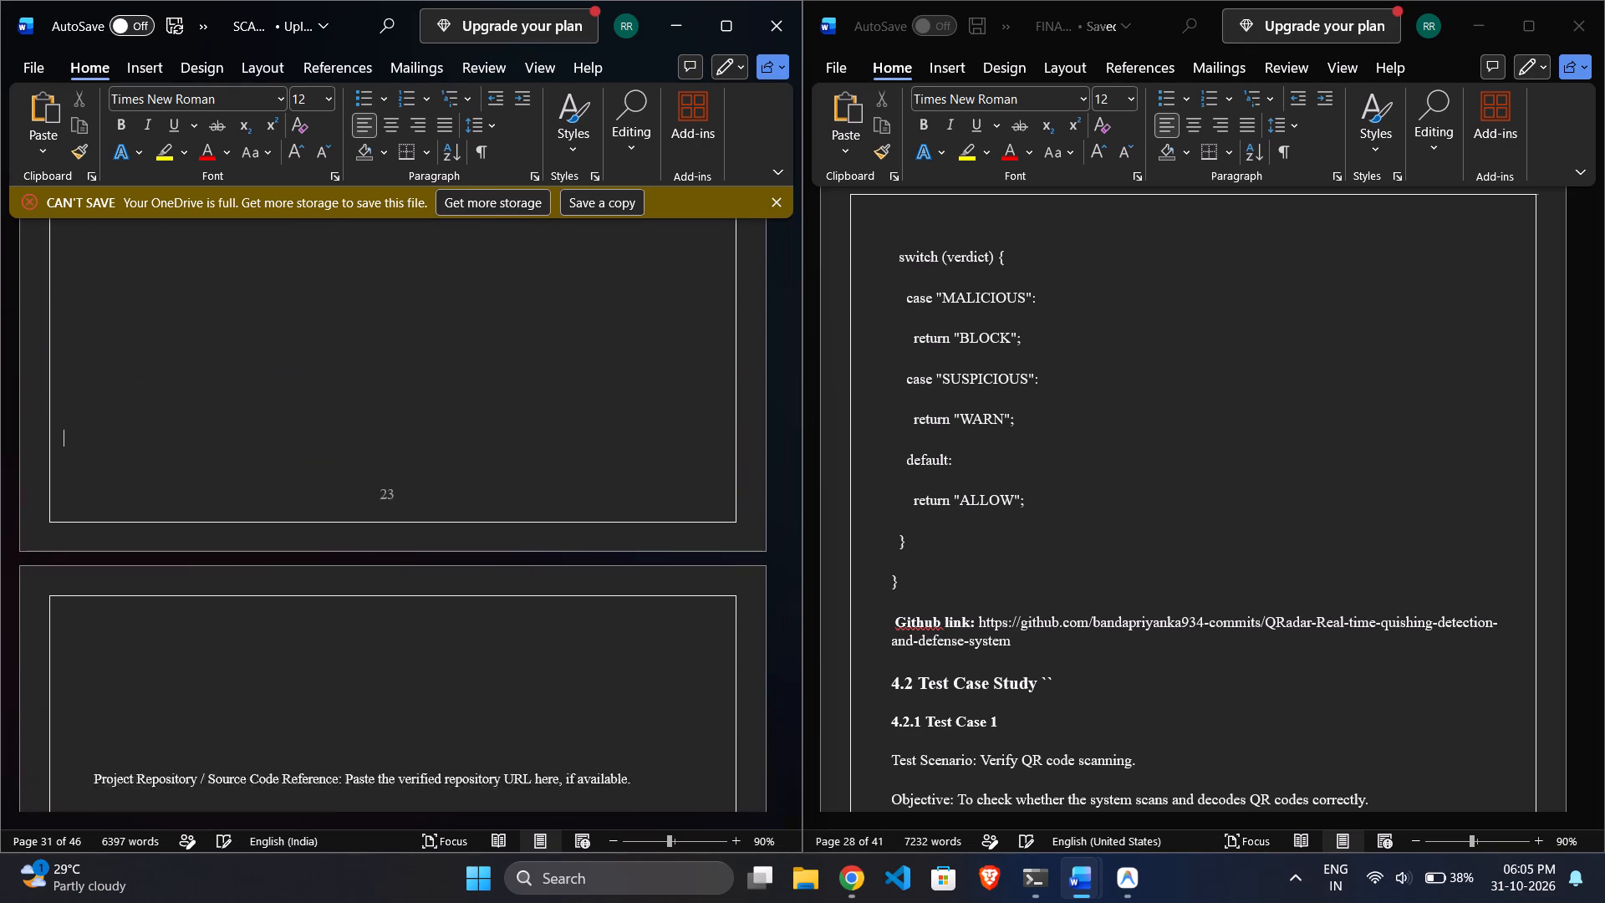
{"action": "key", "text": "BackSpace"}
{"action": "key", "text": "BackSpace"}
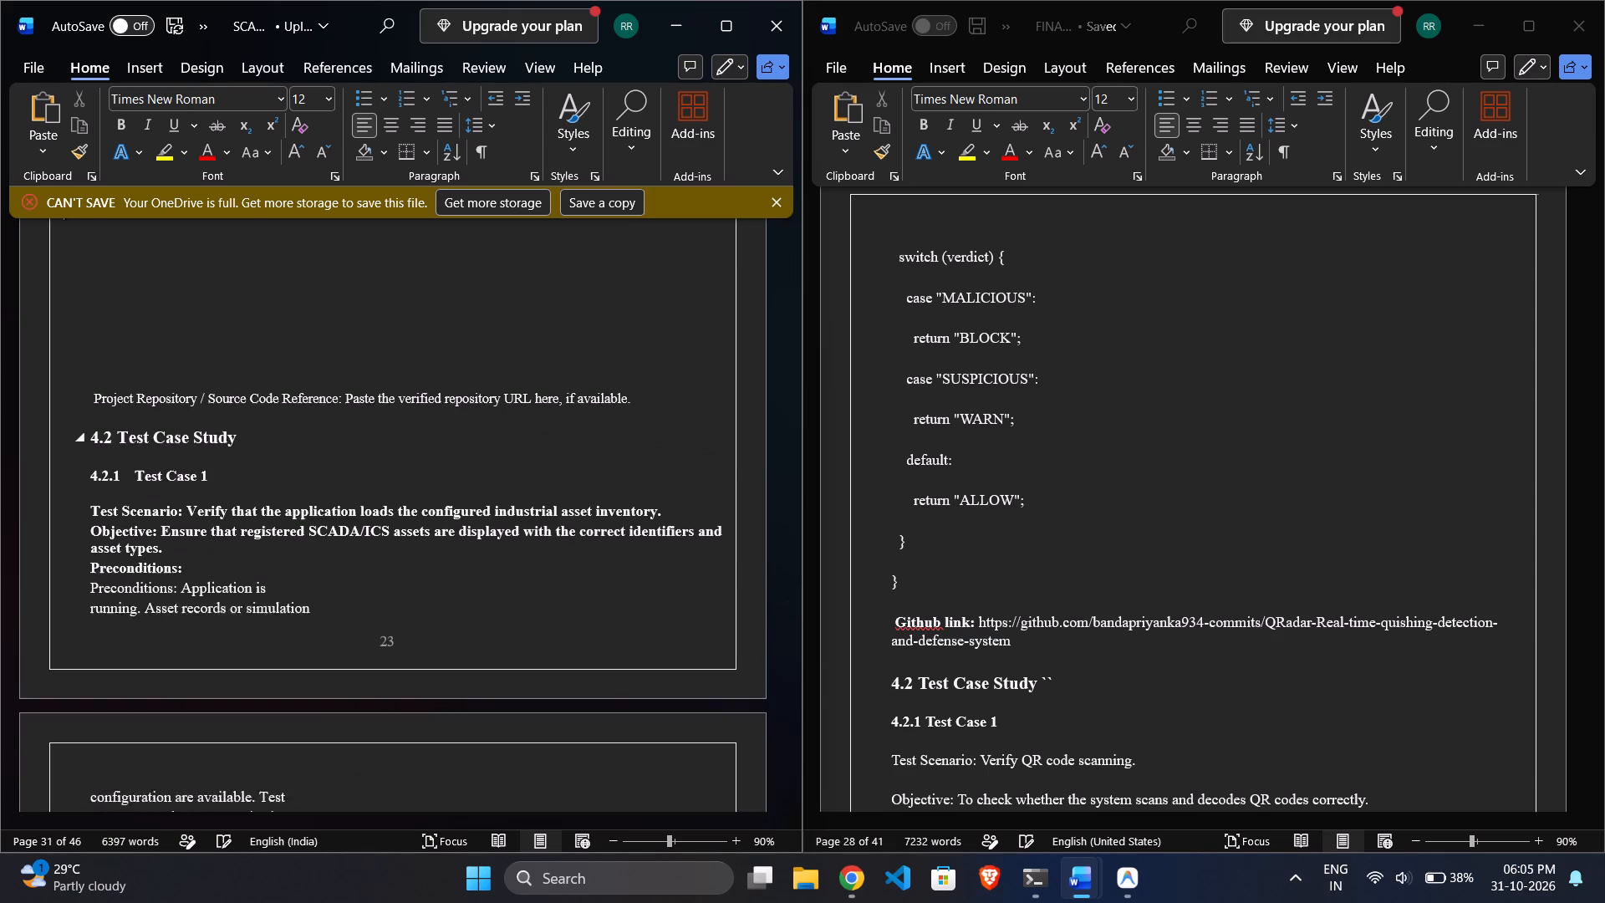
{"action": "key", "text": "BackSpace"}
{"action": "key", "text": "BackSpace"}
{"action": "key", "text": "BackSpace"}
{"action": "key", "text": "BackSpace"}
{"action": "key", "text": "BackSpace"}
{"action": "scroll", "coordinate": [176, 483], "scroll_direction": "up", "scroll_amount": 4}
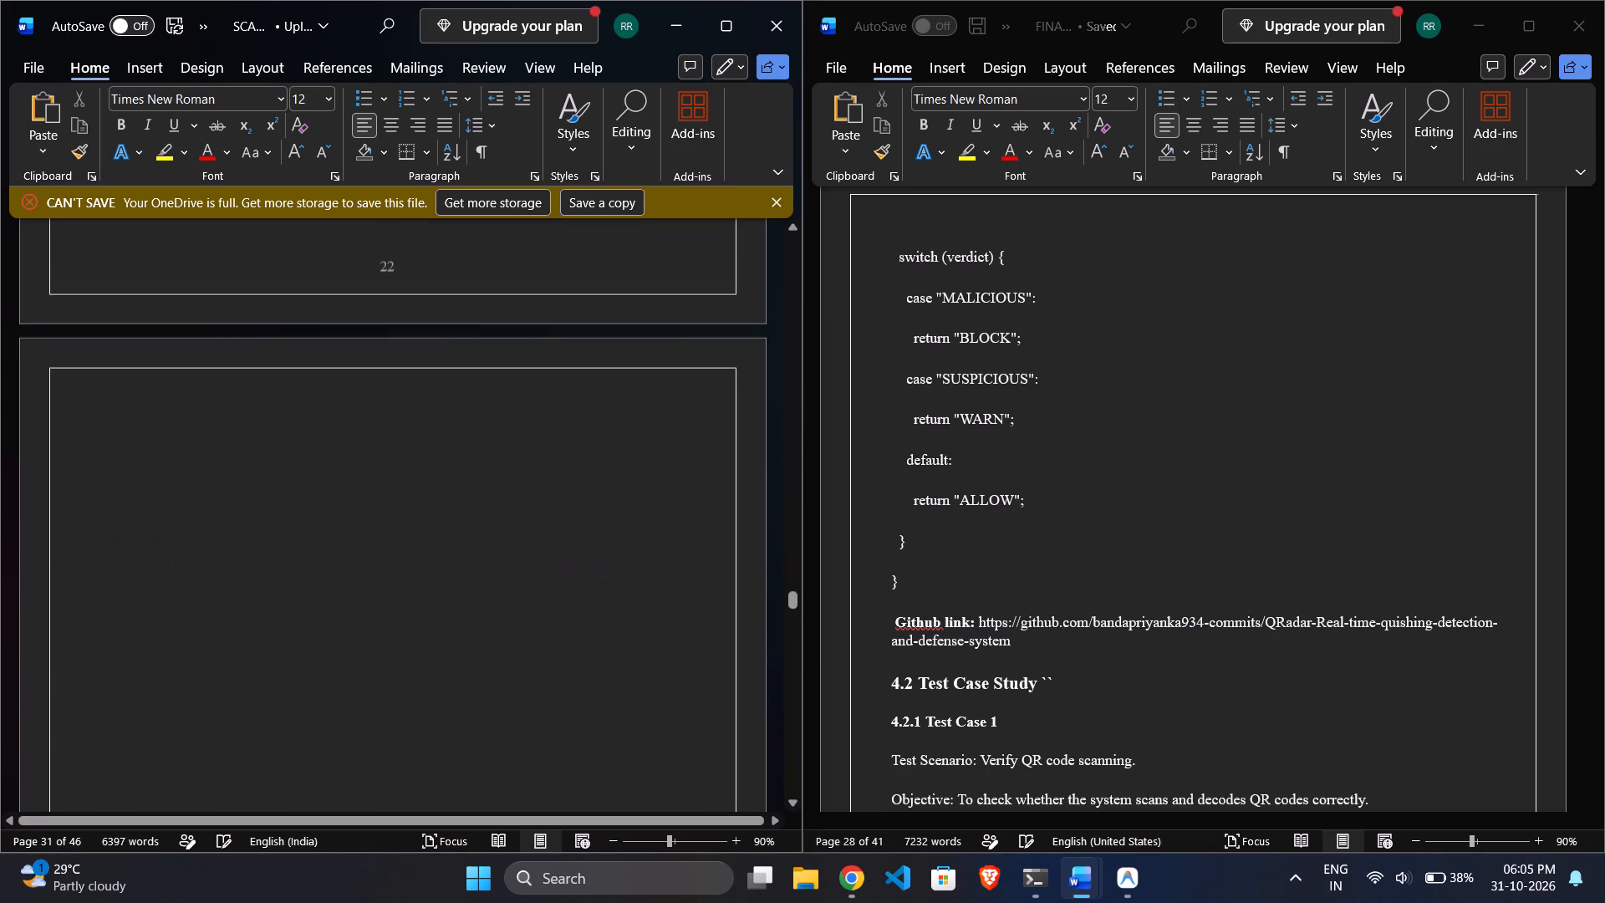
{"action": "key", "text": "BackSpace"}
{"action": "key", "text": "BackSpace"}
{"action": "key", "text": "BackSpace"}
{"action": "key", "text": "BackSpace"}
{"action": "key", "text": "BackSpace"}
{"action": "key", "text": "BackSpace"}
{"action": "key", "text": "BackSpace"}
{"action": "key", "text": "BackSpace"}
{"action": "key", "text": "BackSpace"}
{"action": "key", "text": "BackSpace"}
{"action": "key", "text": "BackSpace"}
{"action": "key", "text": "BackSpace"}
{"action": "key", "text": "BackSpace"}
{"action": "key", "text": "BackSpace"}
{"action": "key", "text": "BackSpace"}
{"action": "key", "text": "BackSpace"}
{"action": "key", "text": "BackSpace"}
{"action": "key", "text": "BackSpace"}
{"action": "key", "text": "BackSpace"}
{"action": "key", "text": "BackSpace"}
{"action": "key", "text": "BackSpace"}
{"action": "key", "text": "BackSpace"}
{"action": "key", "text": "BackSpace"}
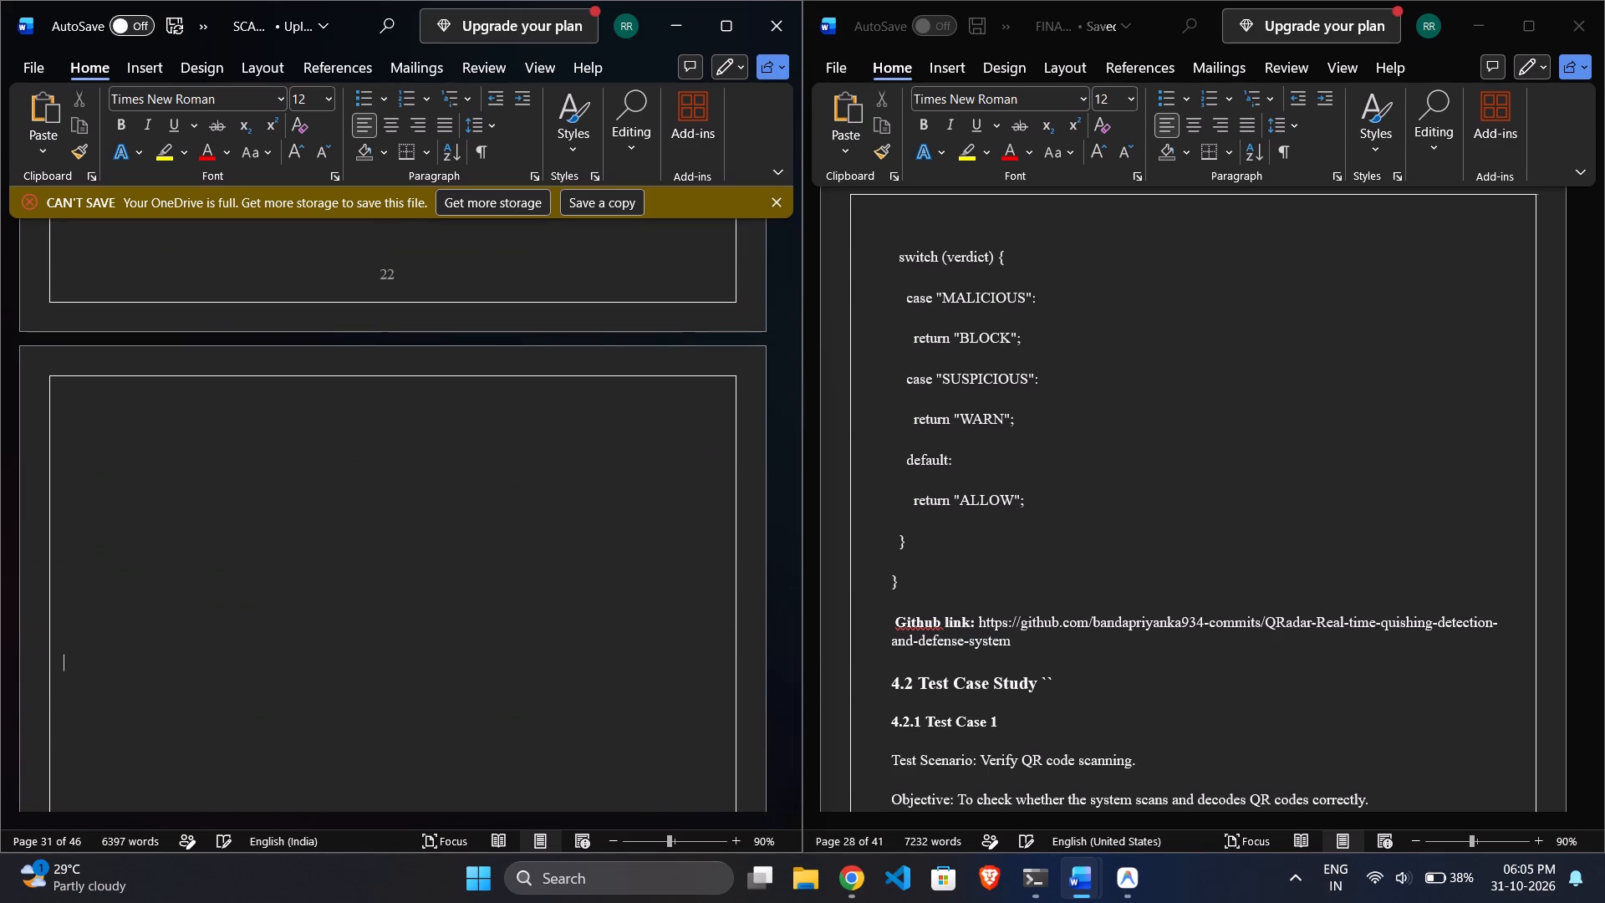
{"action": "scroll", "coordinate": [176, 483], "scroll_direction": "up", "scroll_amount": 6}
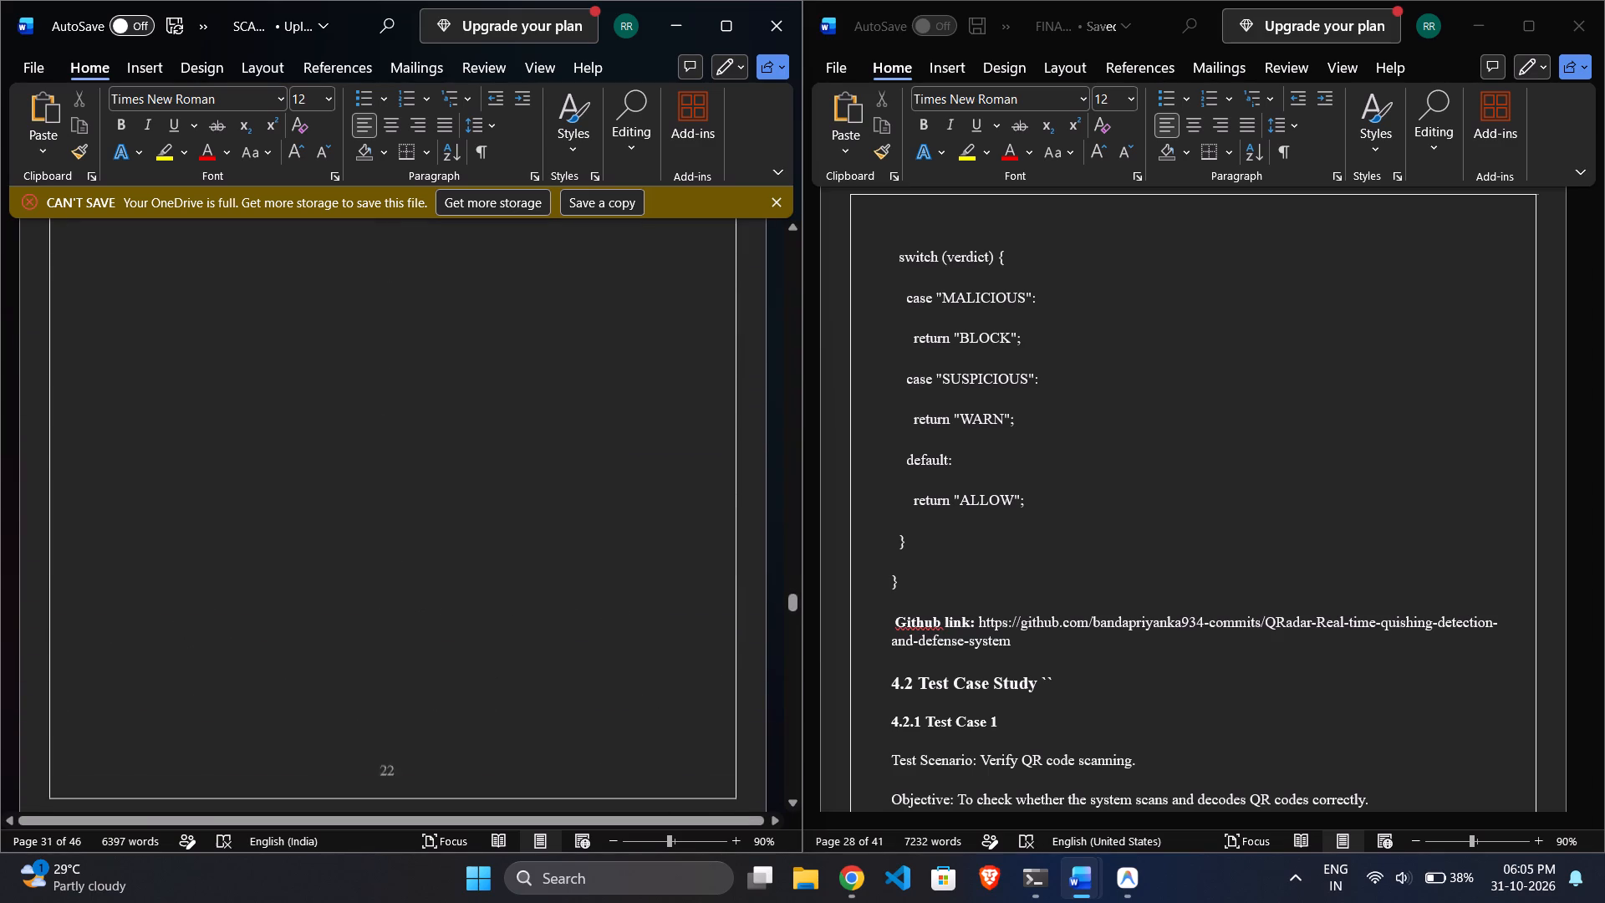
{"action": "key", "text": "BackSpace"}
{"action": "key", "text": "BackSpace"}
{"action": "key", "text": "BackSpace"}
{"action": "key", "text": "BackSpace"}
{"action": "key", "text": "BackSpace"}
{"action": "key", "text": "BackSpace"}
{"action": "key", "text": "BackSpace"}
{"action": "key", "text": "BackSpace"}
{"action": "key", "text": "BackSpace"}
{"action": "key", "text": "BackSpace"}
{"action": "key", "text": "BackSpace"}
{"action": "key", "text": "BackSpace"}
{"action": "key", "text": "BackSpace"}
{"action": "key", "text": "BackSpace"}
{"action": "key", "text": "BackSpace"}
{"action": "key", "text": "BackSpace"}
{"action": "key", "text": "BackSpace"}
{"action": "key", "text": "BackSpace"}
{"action": "key", "text": "BackSpace"}
{"action": "key", "text": "BackSpace"}
{"action": "key", "text": "BackSpace"}
{"action": "key", "text": "BackSpace"}
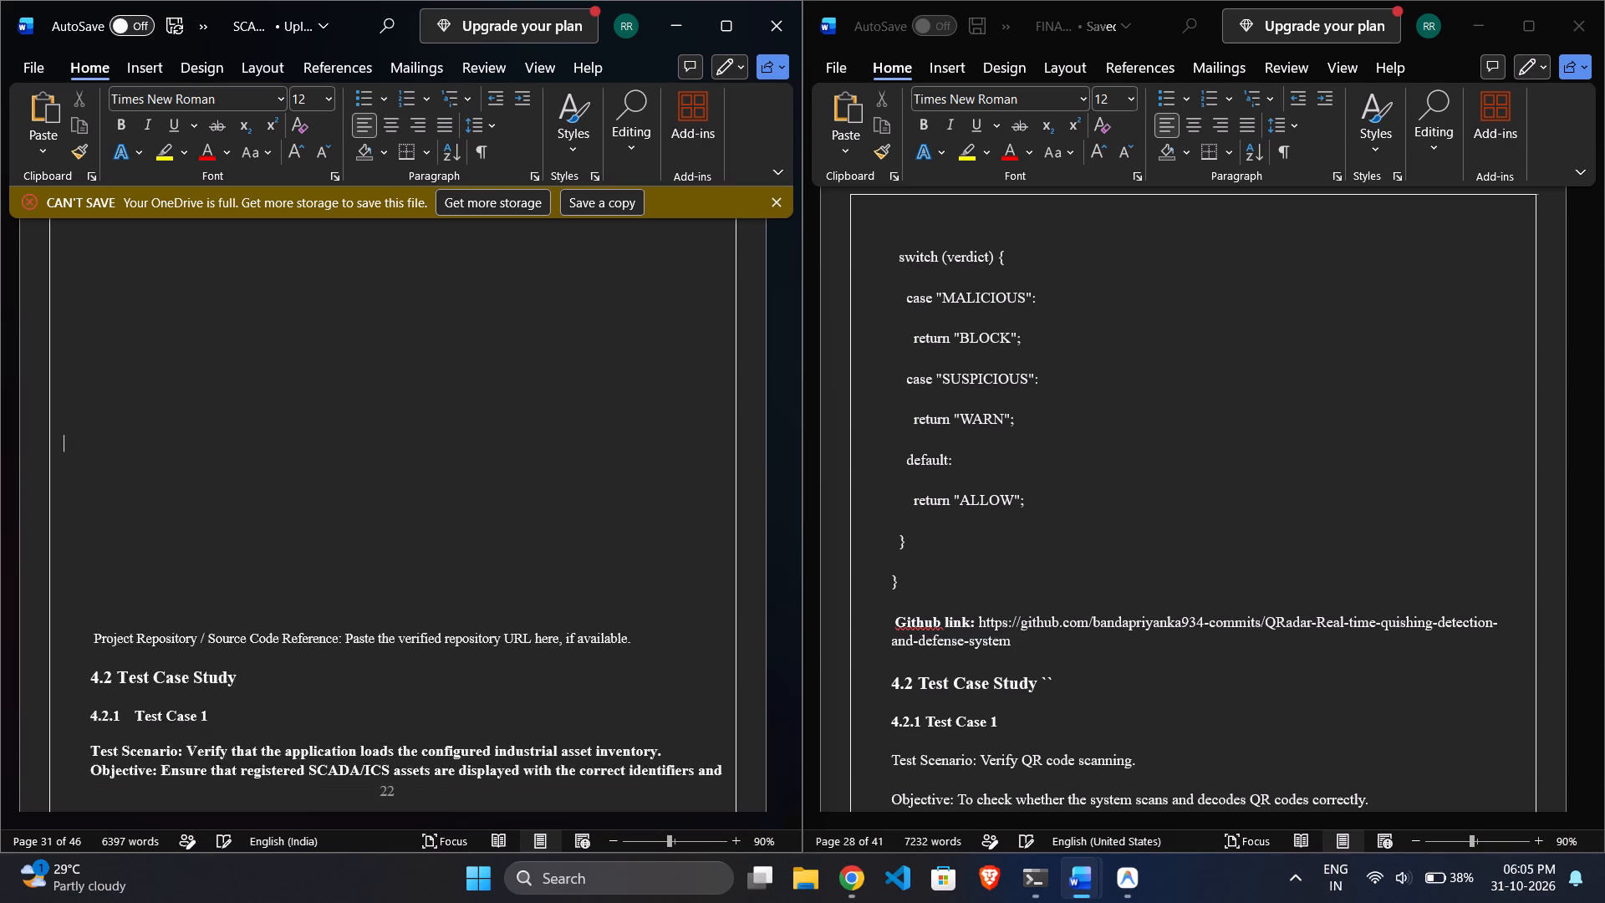
{"action": "scroll", "coordinate": [176, 483], "scroll_direction": "up", "scroll_amount": 7}
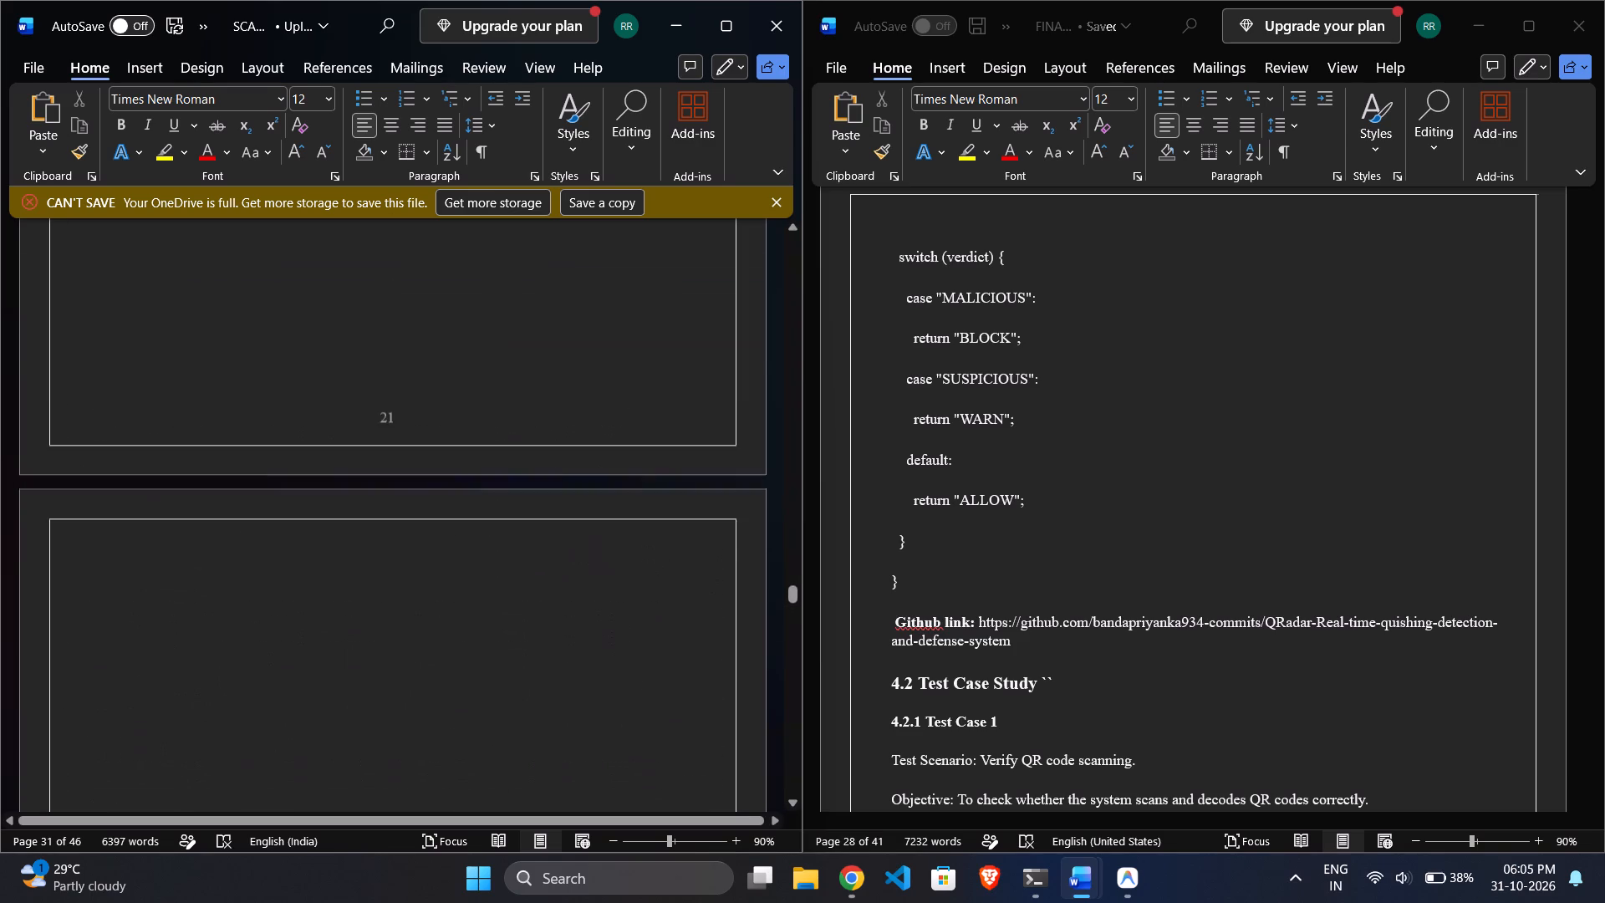
{"action": "key", "text": "BackSpace"}
{"action": "key", "text": "BackSpace"}
{"action": "key", "text": "BackSpace"}
{"action": "key", "text": "BackSpace"}
{"action": "key", "text": "BackSpace"}
{"action": "key", "text": "BackSpace"}
{"action": "key", "text": "BackSpace"}
{"action": "key", "text": "BackSpace"}
{"action": "key", "text": "BackSpace"}
{"action": "key", "text": "BackSpace"}
{"action": "key", "text": "BackSpace"}
{"action": "key", "text": "BackSpace"}
{"action": "key", "text": "BackSpace"}
{"action": "key", "text": "BackSpace"}
{"action": "key", "text": "BackSpace"}
{"action": "key", "text": "BackSpace"}
{"action": "key", "text": "BackSpace"}
{"action": "key", "text": "BackSpace"}
{"action": "key", "text": "BackSpace"}
{"action": "key", "text": "BackSpace"}
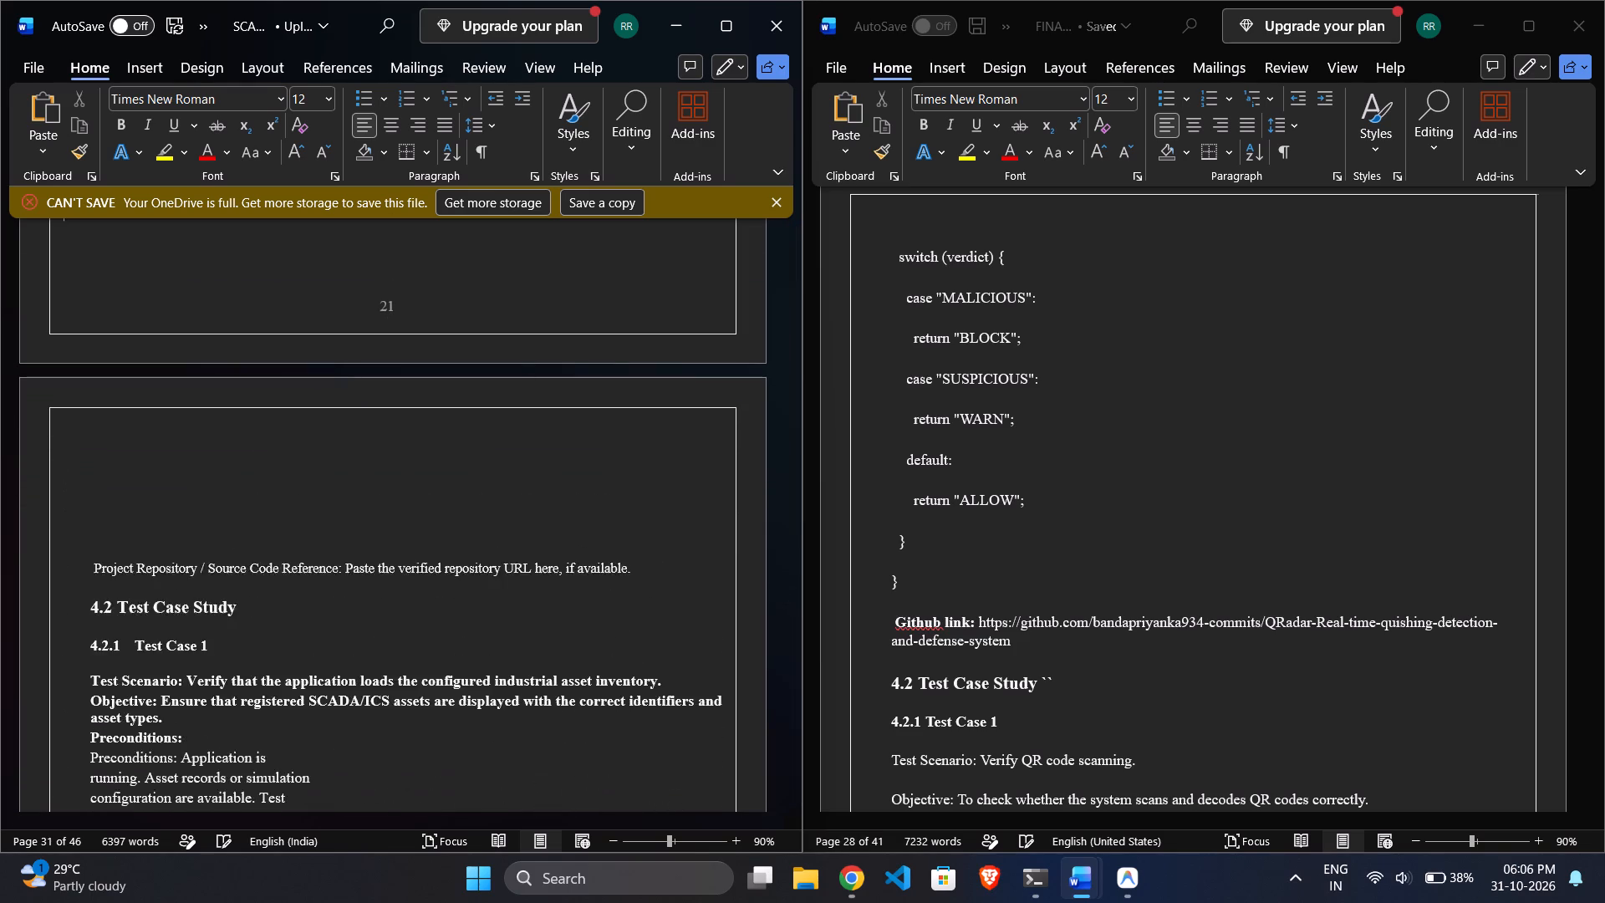
{"action": "scroll", "coordinate": [176, 483], "scroll_direction": "up", "scroll_amount": 5}
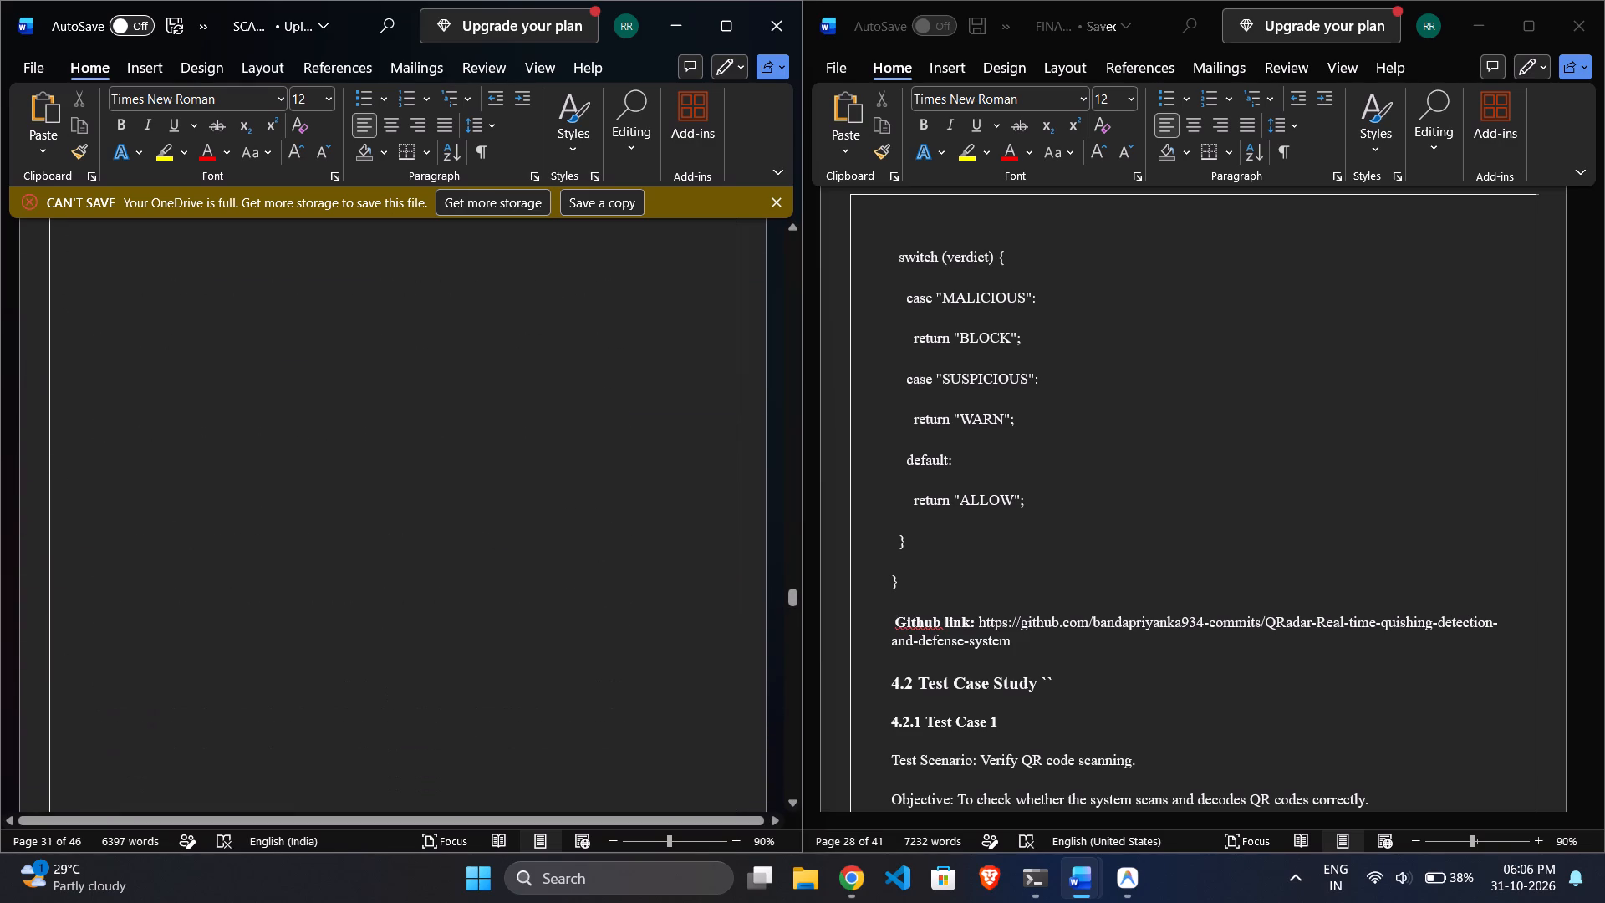
{"action": "key", "text": "BackSpace"}
{"action": "key", "text": "BackSpace"}
{"action": "key", "text": "BackSpace"}
{"action": "key", "text": "BackSpace"}
{"action": "key", "text": "BackSpace"}
{"action": "key", "text": "BackSpace"}
{"action": "key", "text": "BackSpace"}
{"action": "key", "text": "BackSpace"}
{"action": "key", "text": "BackSpace"}
{"action": "key", "text": "BackSpace"}
{"action": "key", "text": "BackSpace"}
{"action": "key", "text": "BackSpace"}
{"action": "key", "text": "BackSpace"}
{"action": "key", "text": "BackSpace"}
{"action": "key", "text": "BackSpace"}
{"action": "key", "text": "BackSpace"}
{"action": "key", "text": "BackSpace"}
{"action": "key", "text": "BackSpace"}
{"action": "key", "text": "BackSpace"}
{"action": "key", "text": "BackSpace"}
{"action": "key", "text": "BackSpace"}
{"action": "key", "text": "BackSpace"}
{"action": "key", "text": "BackSpace"}
{"action": "key", "text": "BackSpace"}
{"action": "key", "text": "BackSpace"}
{"action": "key", "text": "BackSpace"}
{"action": "key", "text": "BackSpace"}
{"action": "key", "text": "BackSpace"}
{"action": "key", "text": "BackSpace"}
{"action": "key", "text": "BackSpace"}
{"action": "key", "text": "BackSpace"}
{"action": "key", "text": "BackSpace"}
{"action": "key", "text": "BackSpace"}
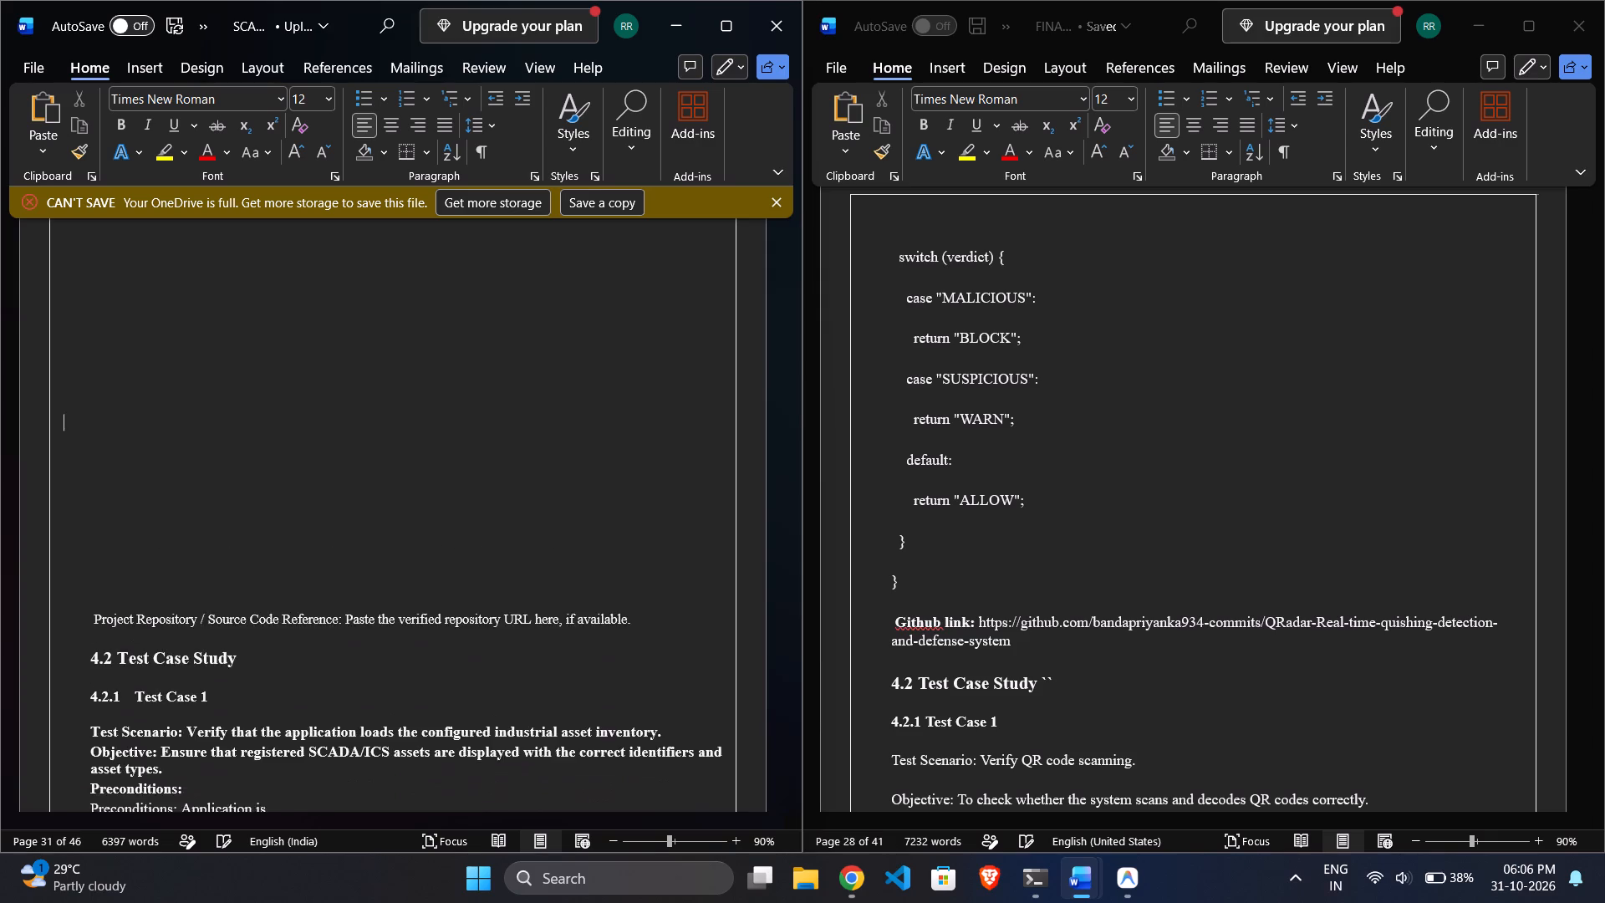
{"action": "scroll", "coordinate": [176, 483], "scroll_direction": "up", "scroll_amount": 6}
{"action": "key", "text": "BackSpace"}
{"action": "key", "text": "BackSpace"}
{"action": "key", "text": "BackSpace"}
{"action": "key", "text": "BackSpace"}
{"action": "key", "text": "BackSpace"}
{"action": "key", "text": "BackSpace"}
{"action": "key", "text": "BackSpace"}
{"action": "key", "text": "BackSpace"}
{"action": "key", "text": "BackSpace"}
{"action": "key", "text": "BackSpace"}
{"action": "key", "text": "BackSpace"}
{"action": "key", "text": "BackSpace"}
{"action": "key", "text": "BackSpace"}
{"action": "key", "text": "BackSpace"}
{"action": "key", "text": "BackSpace"}
{"action": "key", "text": "BackSpace"}
{"action": "key", "text": "BackSpace"}
{"action": "key", "text": "BackSpace"}
{"action": "key", "text": "BackSpace"}
{"action": "key", "text": "BackSpace"}
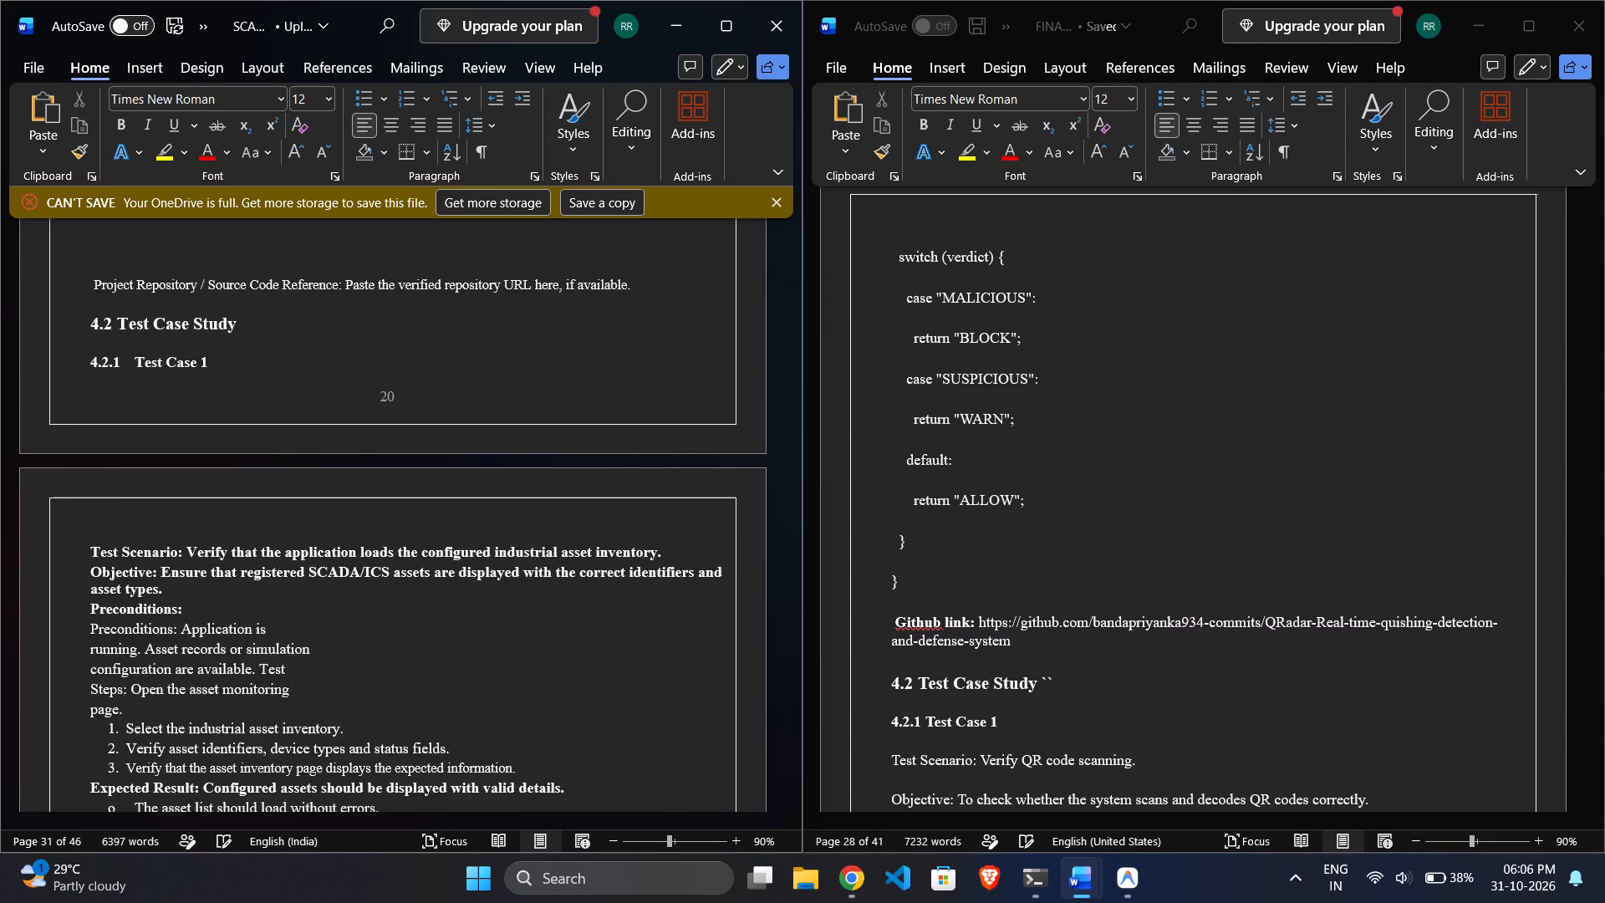
{"action": "scroll", "coordinate": [176, 483], "scroll_direction": "up", "scroll_amount": 5}
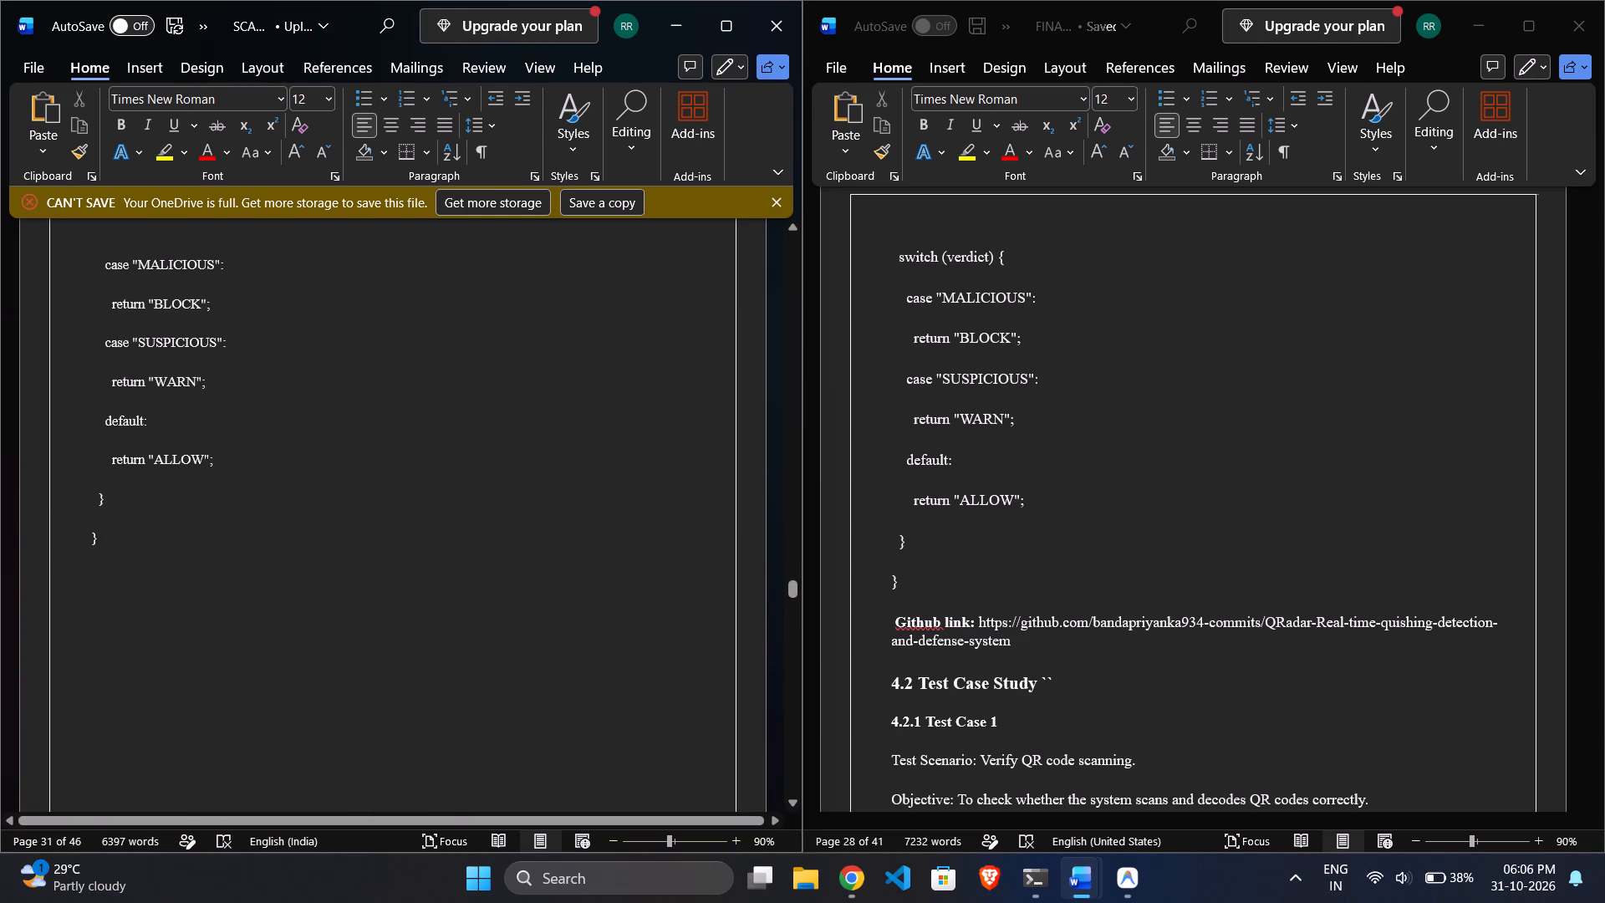
Delete more empty lines between the pasted code and the Project Repository / Source Code Reference line, along with the code's last closing brace.
{"action": "key", "text": "BackSpace"}
{"action": "key", "text": "BackSpace"}
{"action": "key", "text": "BackSpace"}
{"action": "key", "text": "BackSpace"}
{"action": "key", "text": "BackSpace"}
{"action": "key", "text": "BackSpace"}
{"action": "key", "text": "BackSpace"}
{"action": "key", "text": "BackSpace"}
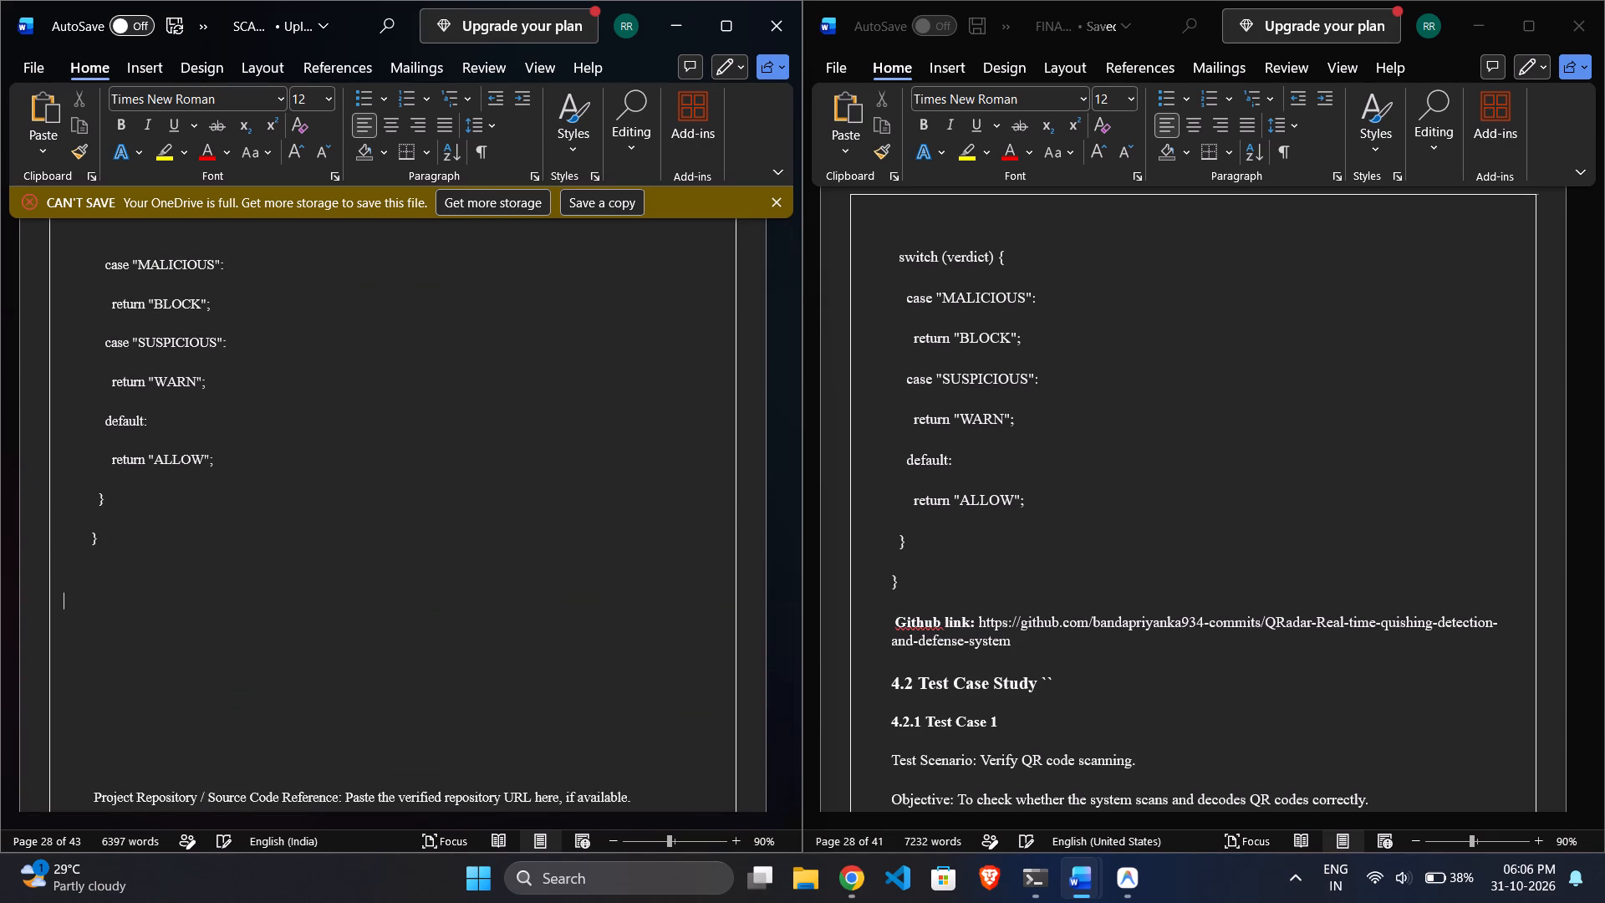
{"action": "key", "text": "BackSpace"}
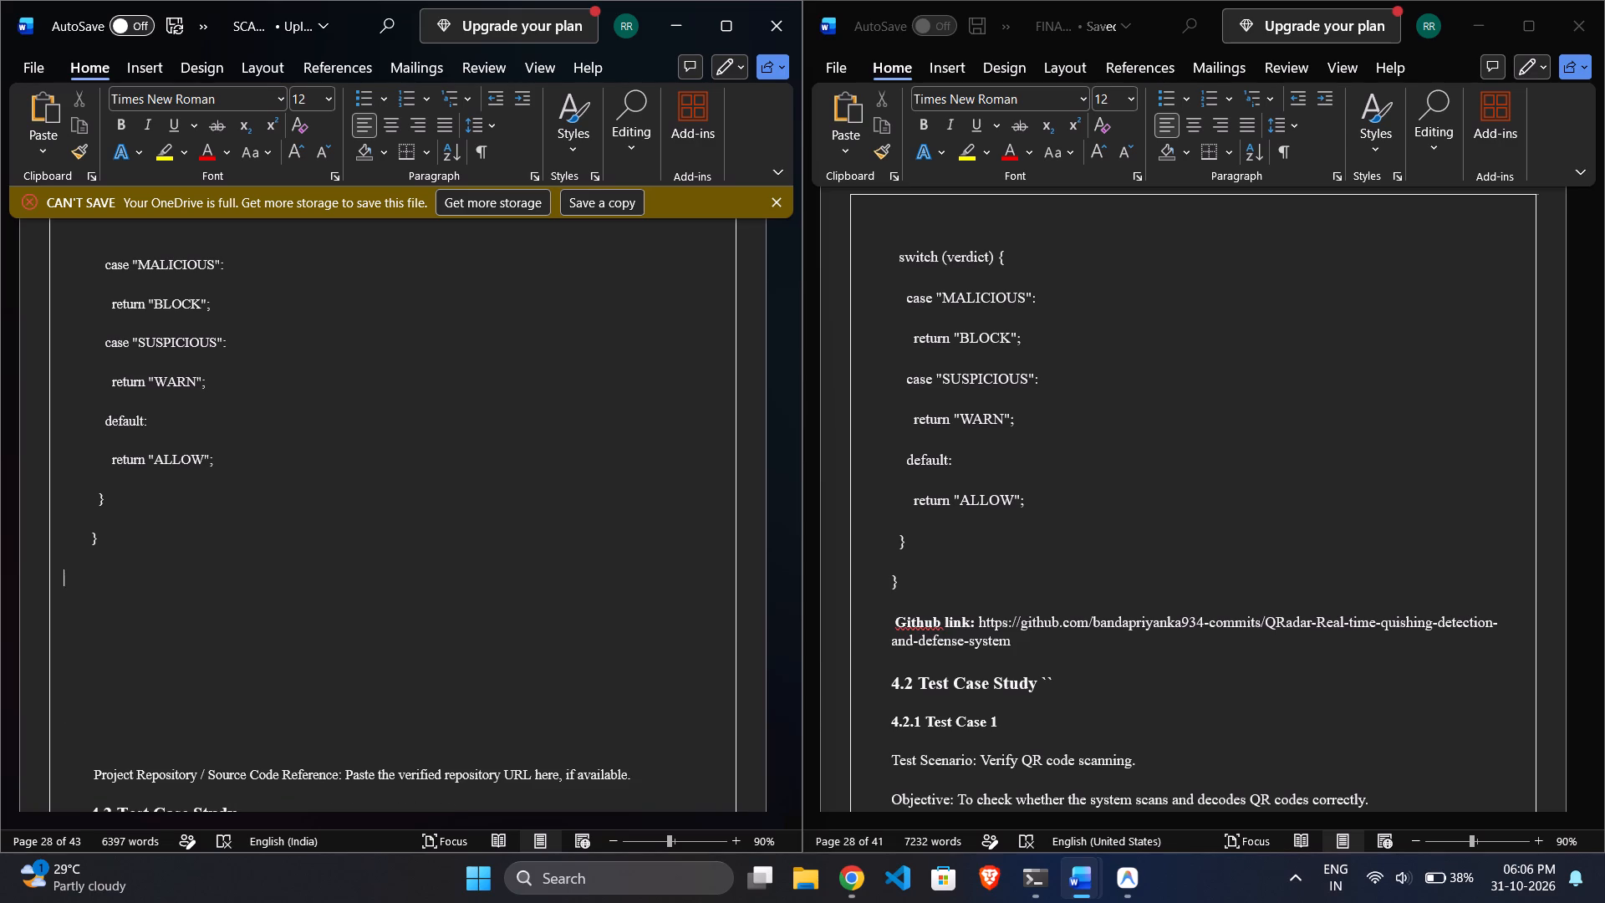
{"action": "key", "text": "BackSpace"}
{"action": "key", "text": "BackSpace"}
{"action": "key", "text": "BackSpace"}
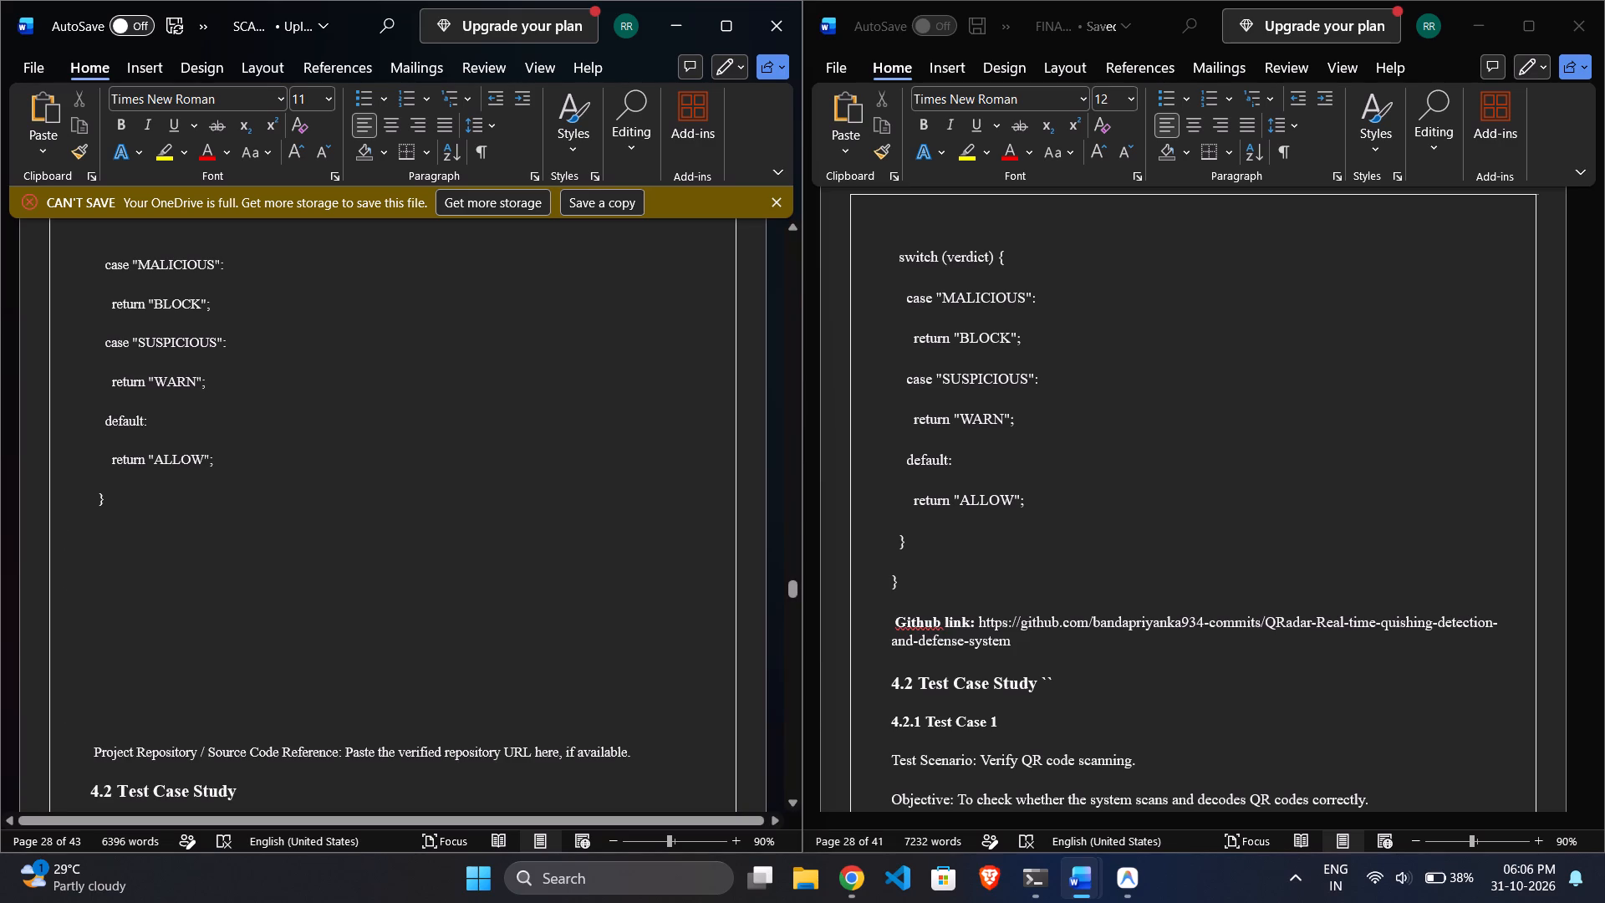
Select the Project Repository / Source Code Reference line above the 4.2 Test Case Study heading in the SCADA report.
{"action": "left_click_drag", "start_coordinate": [92, 751], "coordinate": [351, 772]}
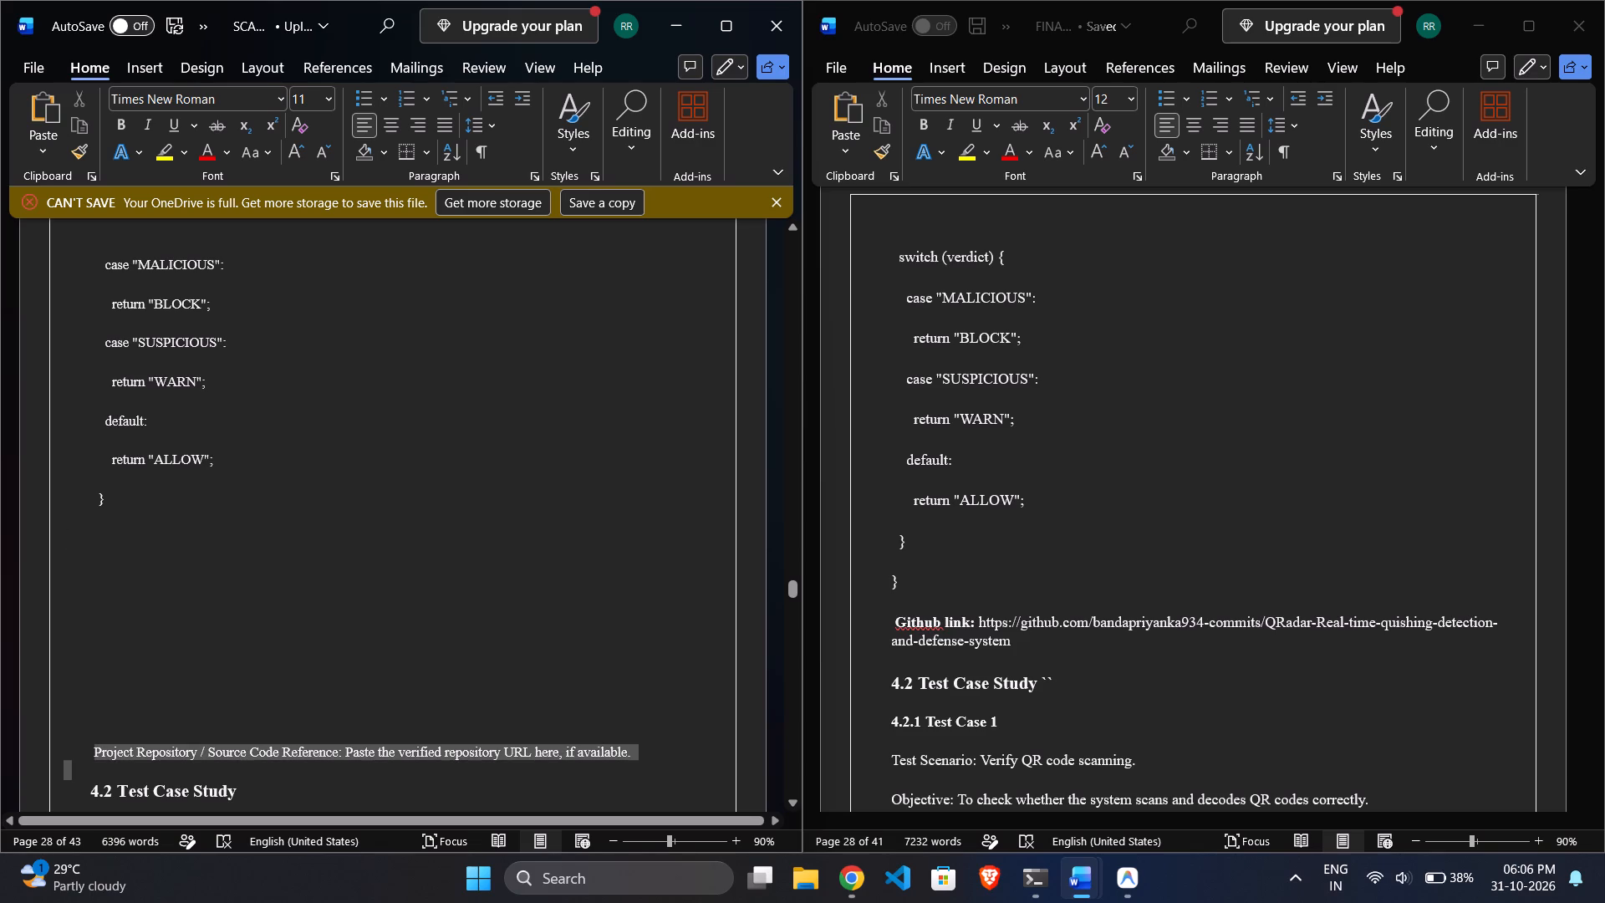
Delete the Project Repository / Source Code Reference placeholder line above the 4.2 Test Case Study heading in the SCADA report.
{"action": "left_click_drag", "start_coordinate": [351, 772], "coordinate": [619, 769]}
{"action": "key", "text": "BackSpace"}
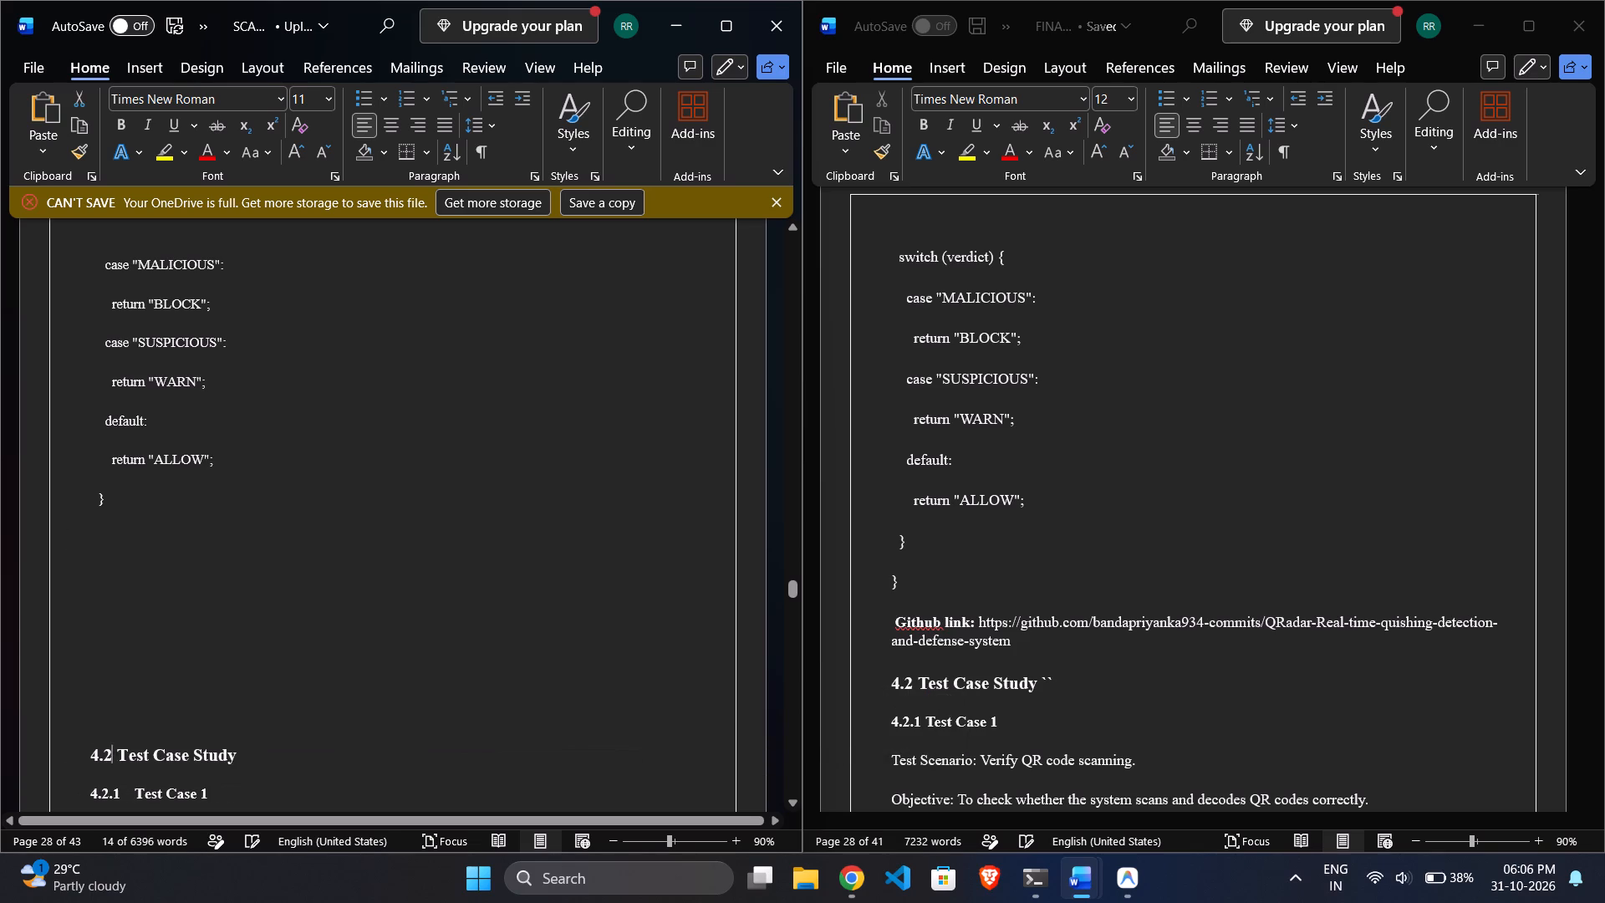
Delete the empty lines between the end of the pasted code and the 4.2 Test Case Study heading in the SCADA report.
{"action": "left_click", "coordinate": [115, 676]}
{"action": "key", "text": "BackSpace"}
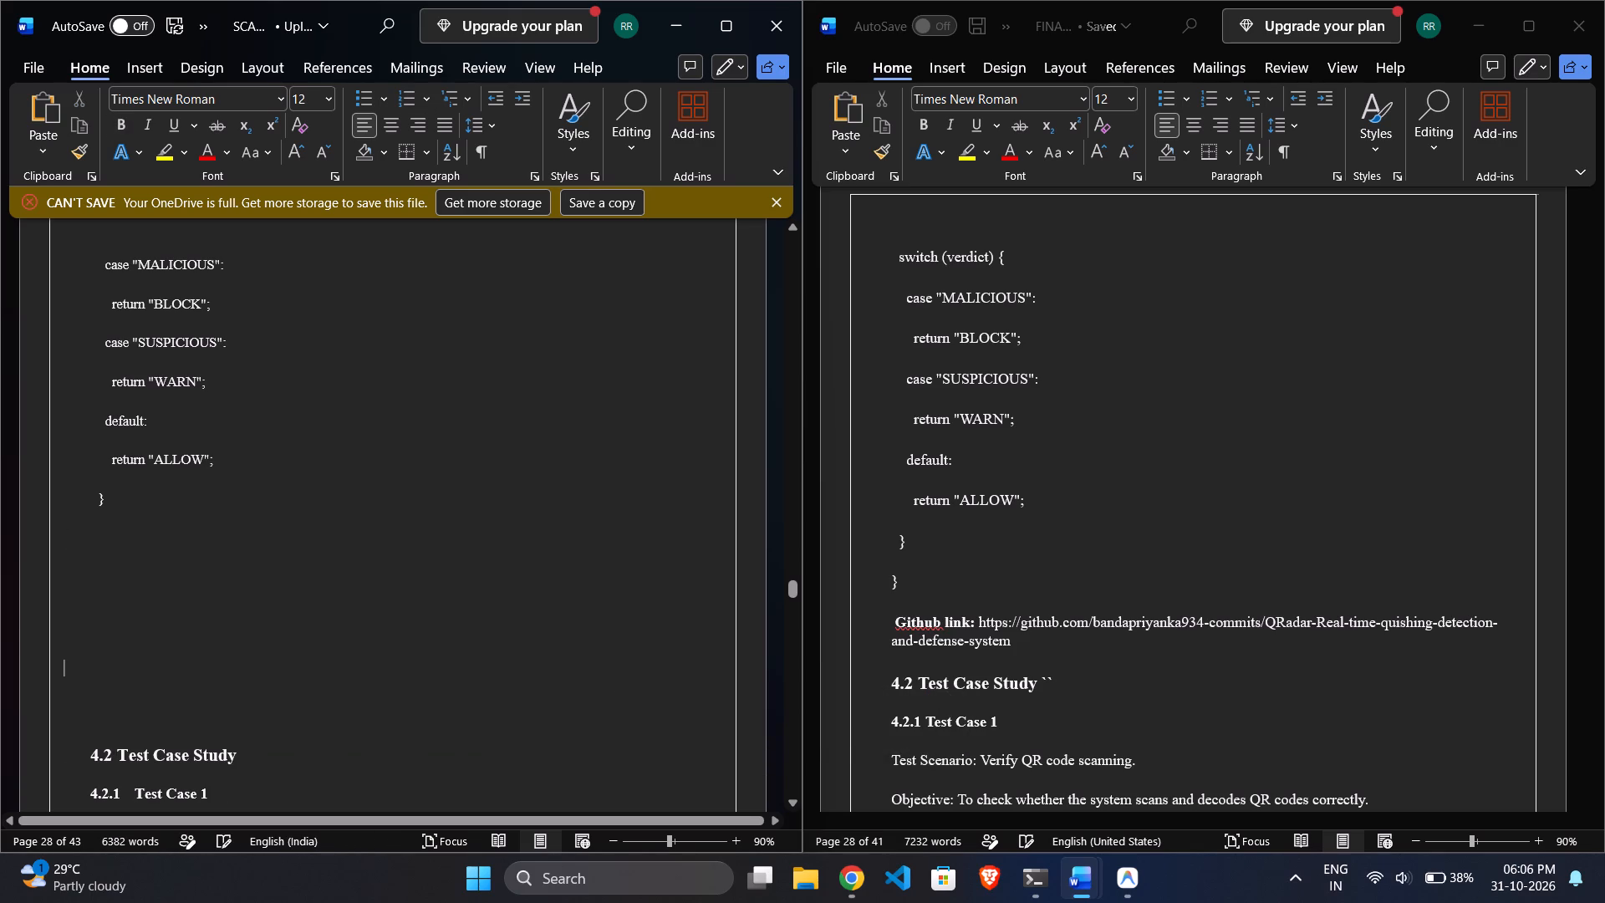
{"action": "key", "text": "BackSpace"}
{"action": "key", "text": "BackSpace"}
{"action": "key", "text": "BackSpace"}
{"action": "key", "text": "BackSpace"}
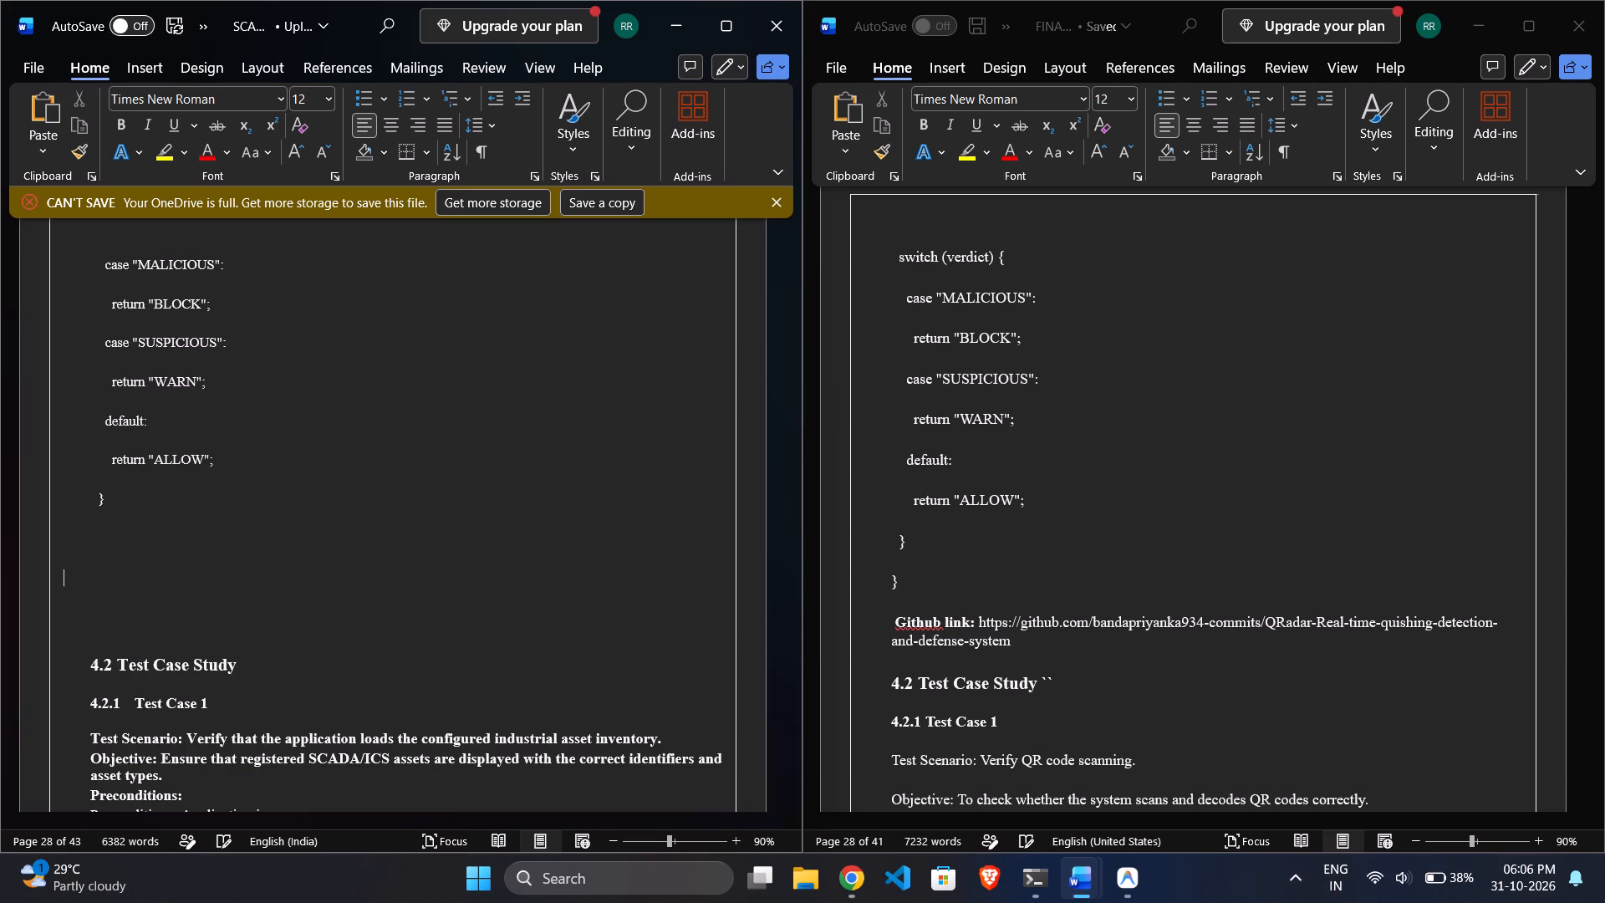
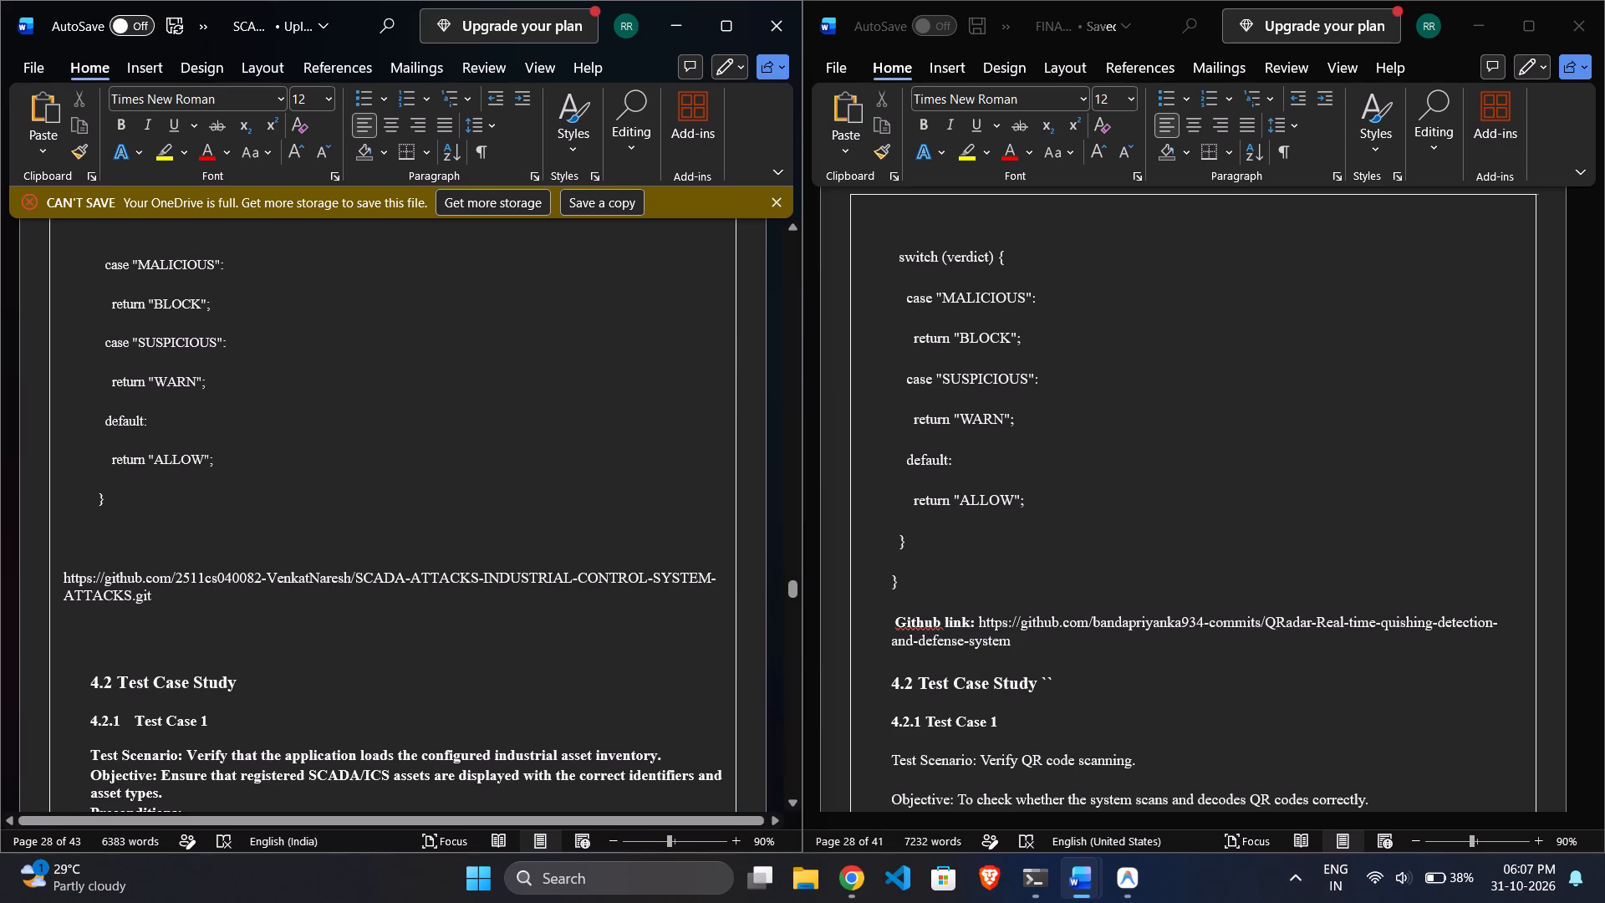
Indent the GitHub repository link above the 4.2 Test Case Study heading in the SCADA report with three leading spaces.
{"action": "left_click", "coordinate": [59, 576]}
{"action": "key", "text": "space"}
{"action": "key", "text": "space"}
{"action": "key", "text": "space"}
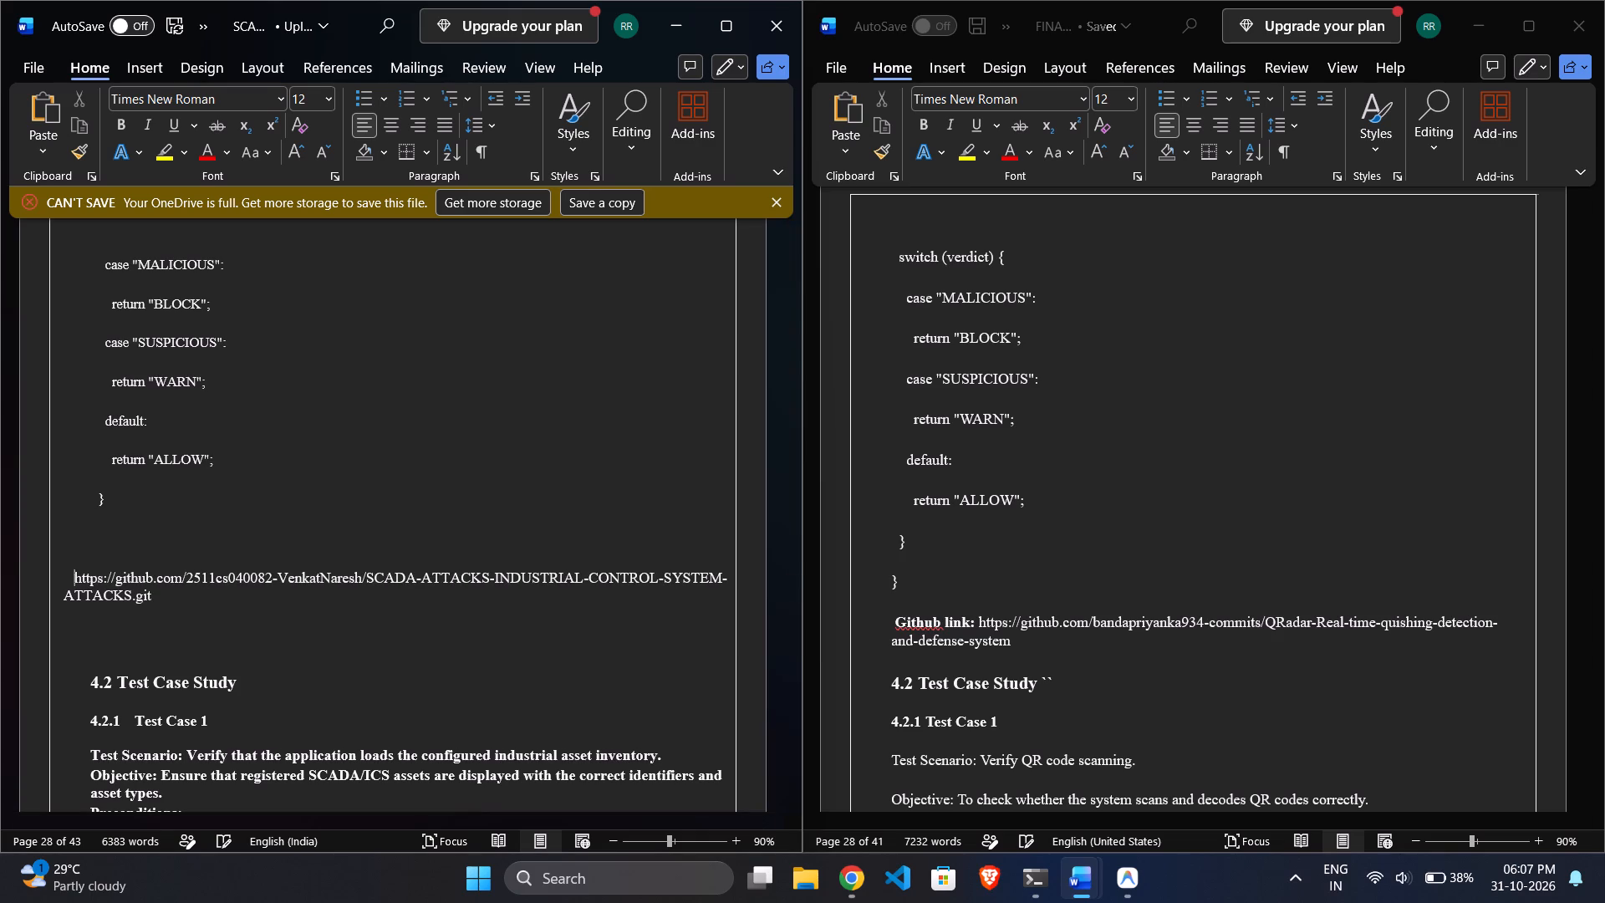
Insert the label "Github link: " before the repository URL above the 4.2 Test Case Study heading in the SCADA report.
{"action": "key", "text": "space"}
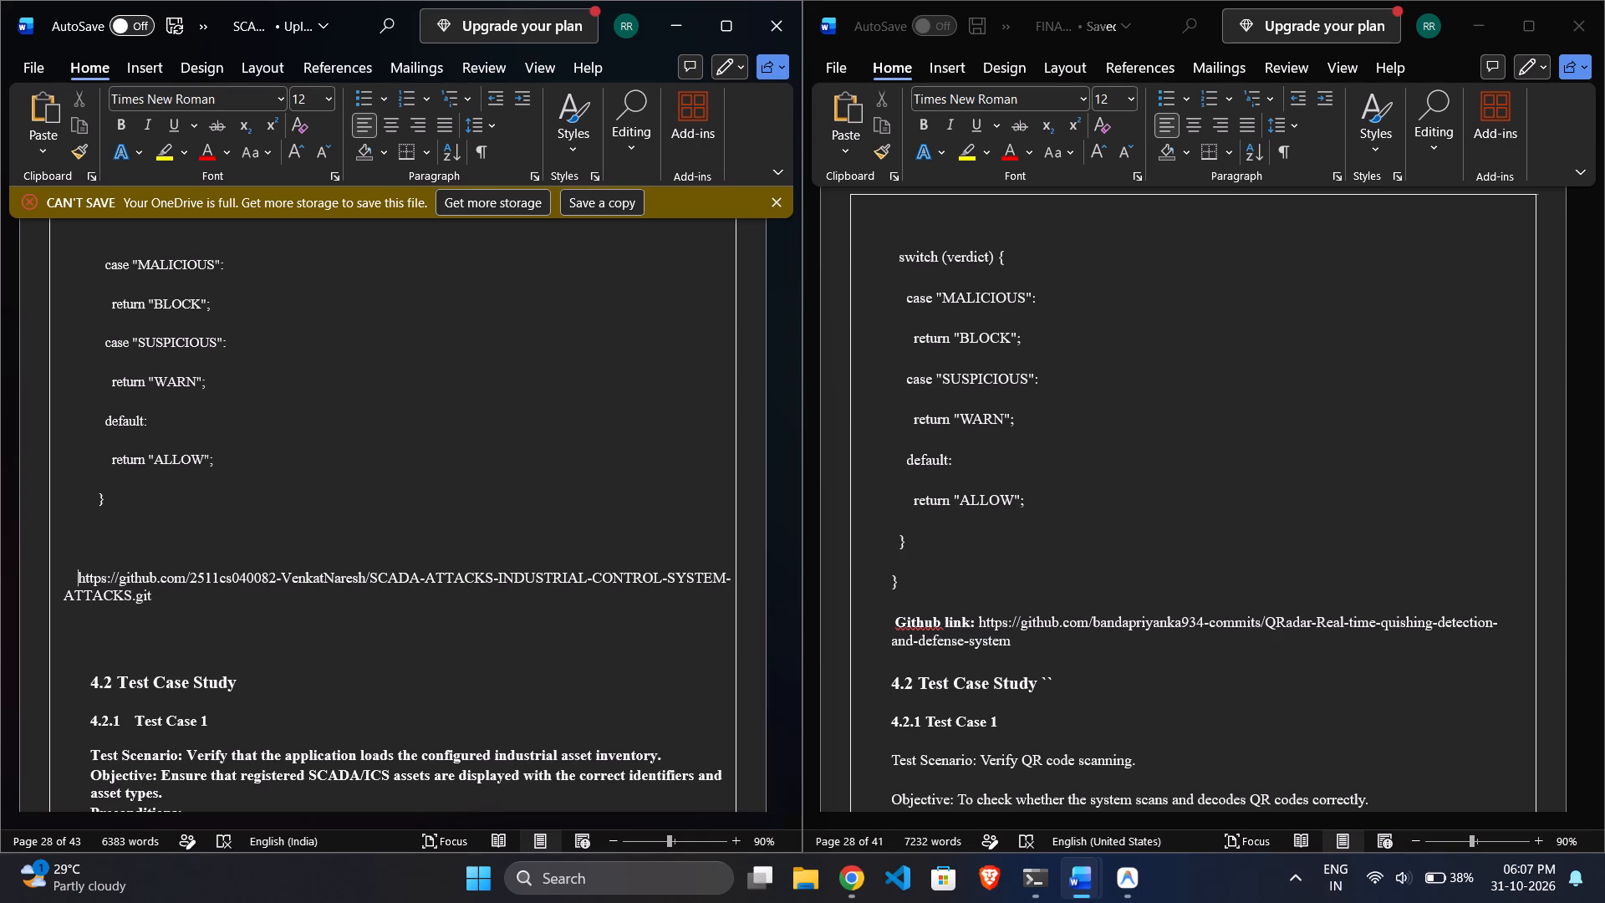
{"action": "key", "text": "space"}
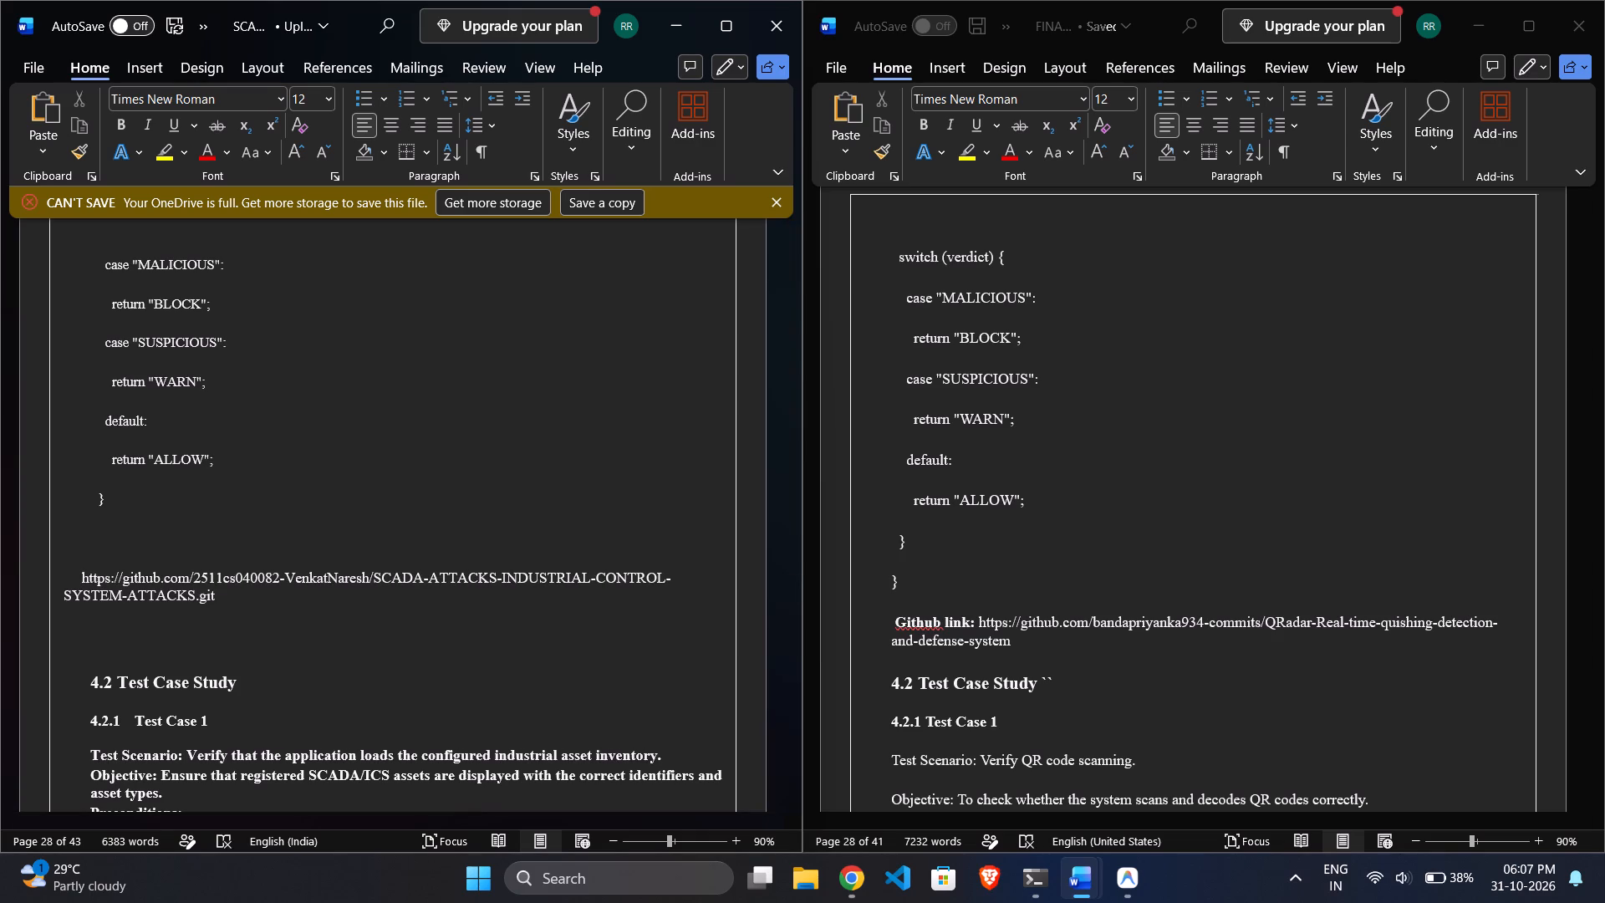
{"action": "type", "text": "GIT"}
{"action": "key", "text": "BackSpace"}
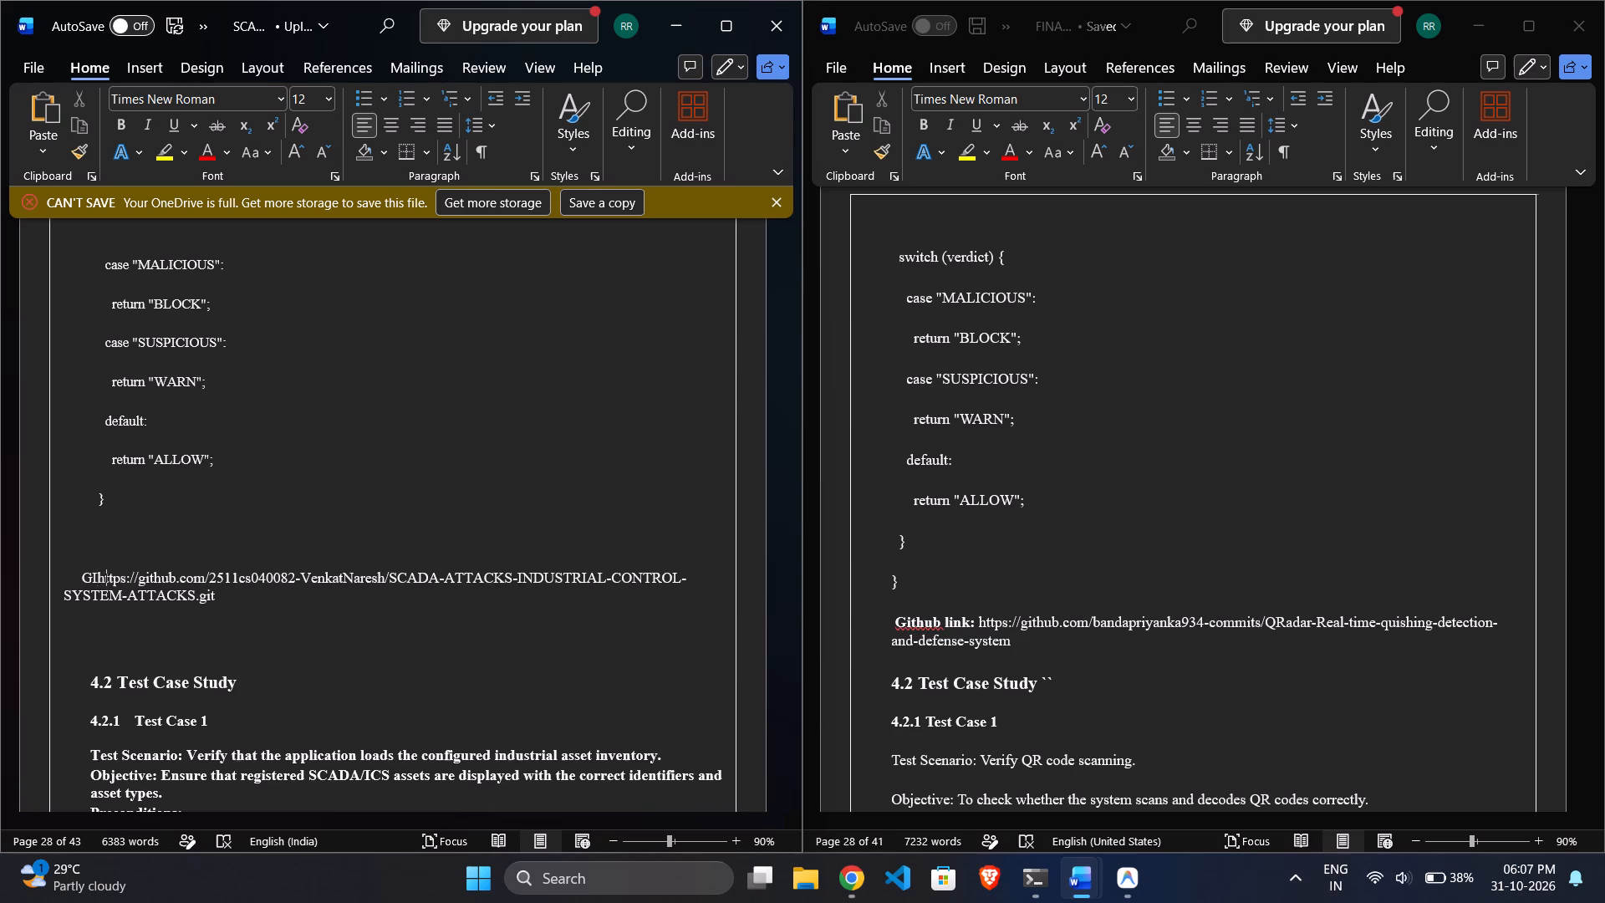
{"action": "key", "text": "BackSpace"}
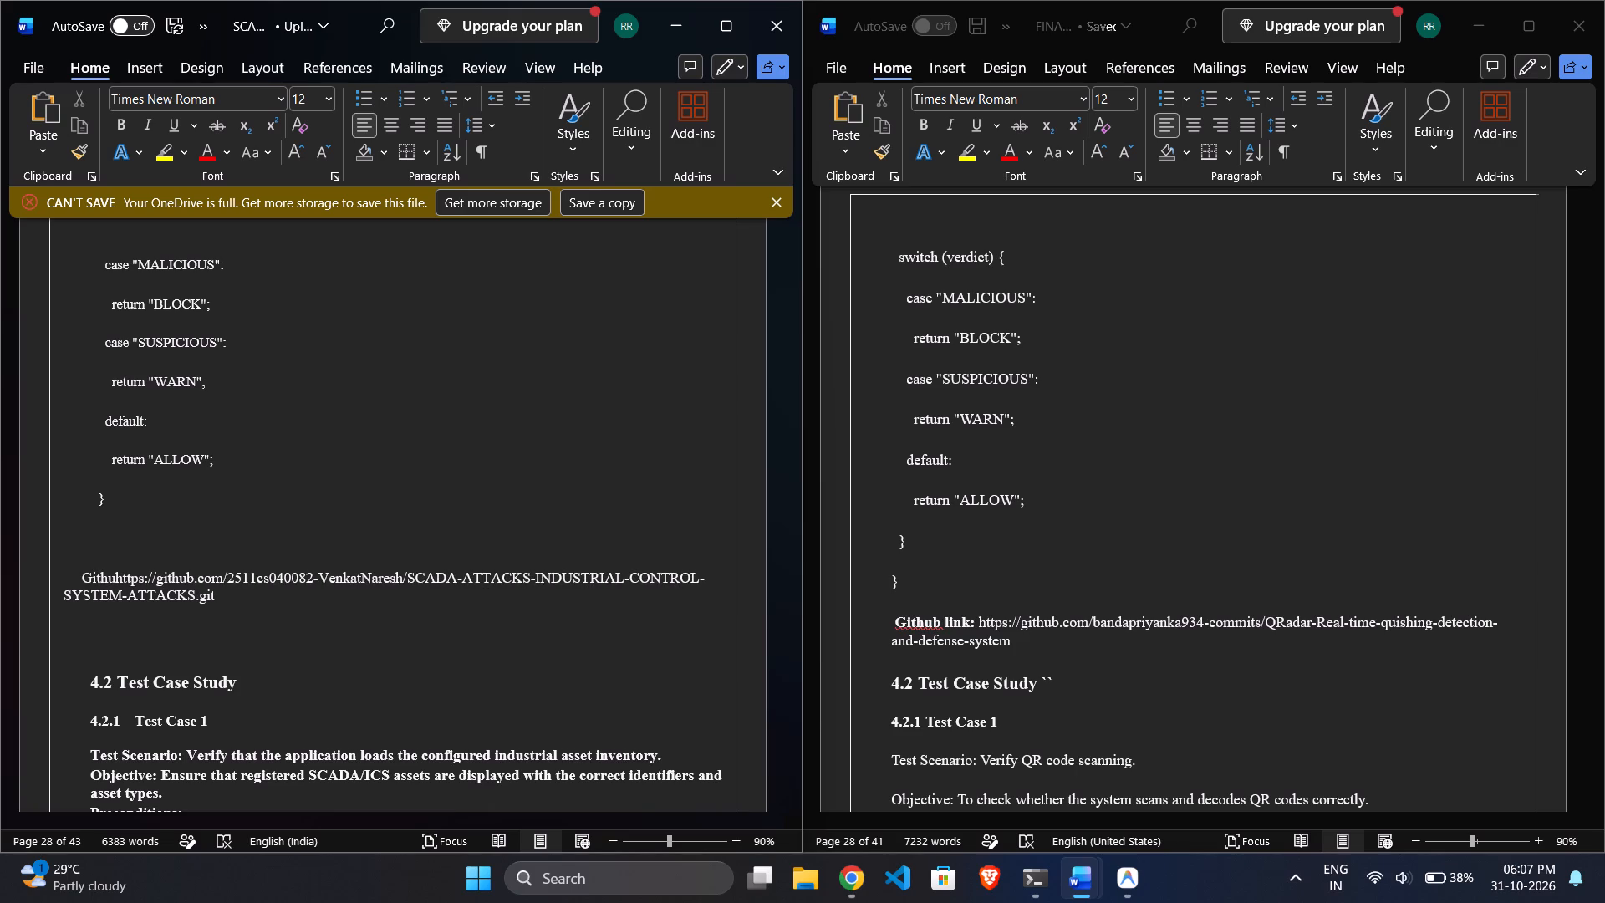
{"action": "key", "text": "b"}
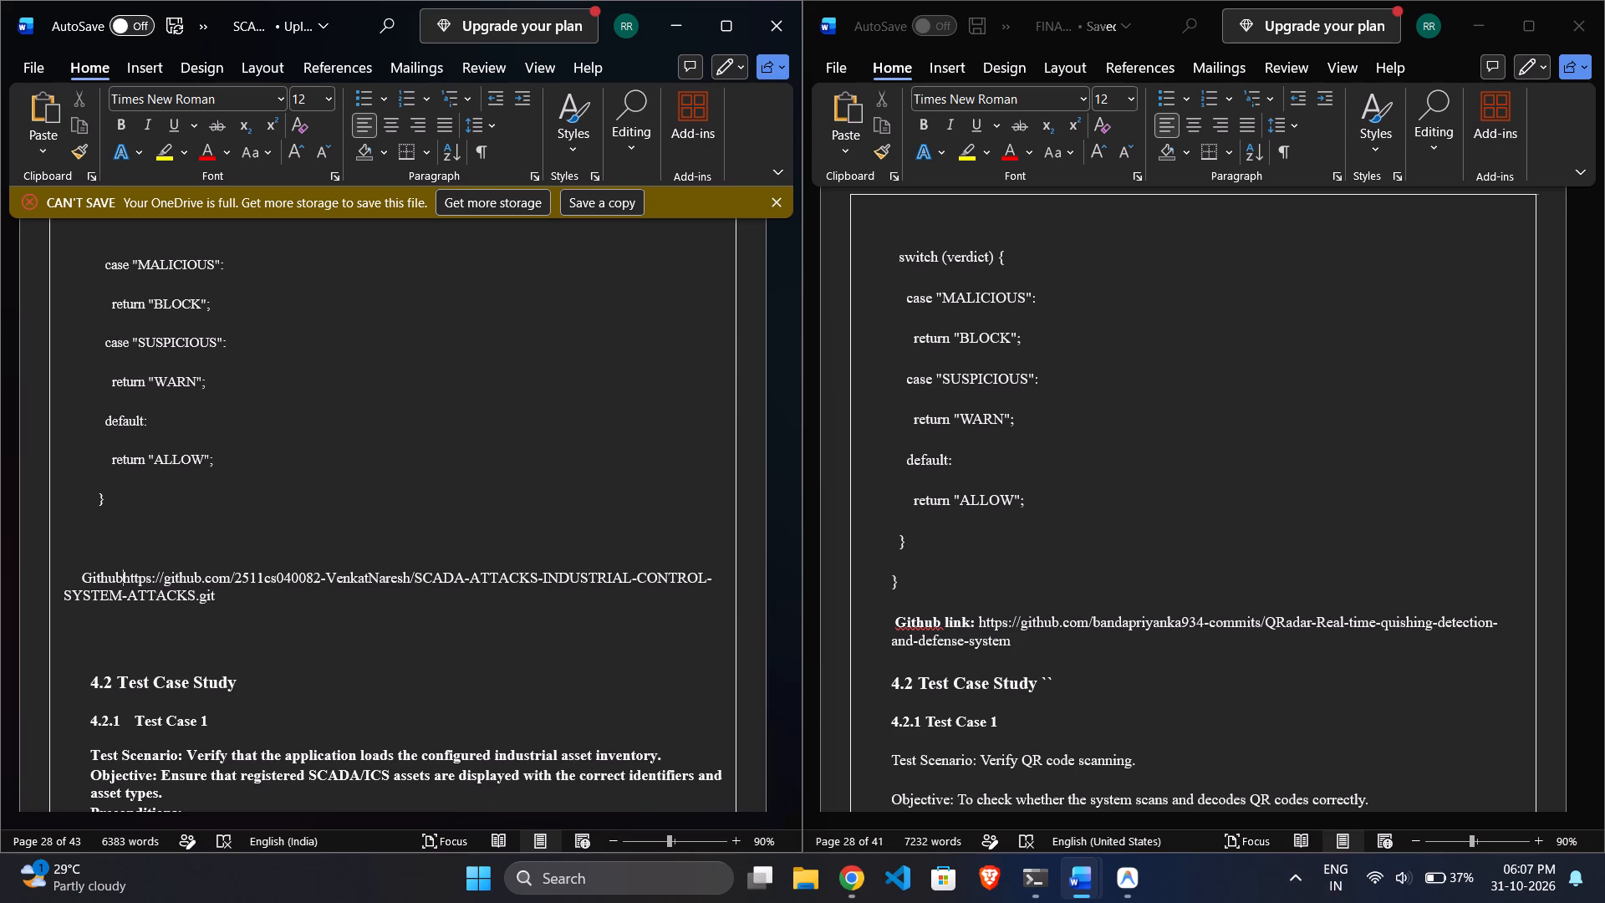
{"action": "key", "text": "space"}
{"action": "type", "text": "link"}
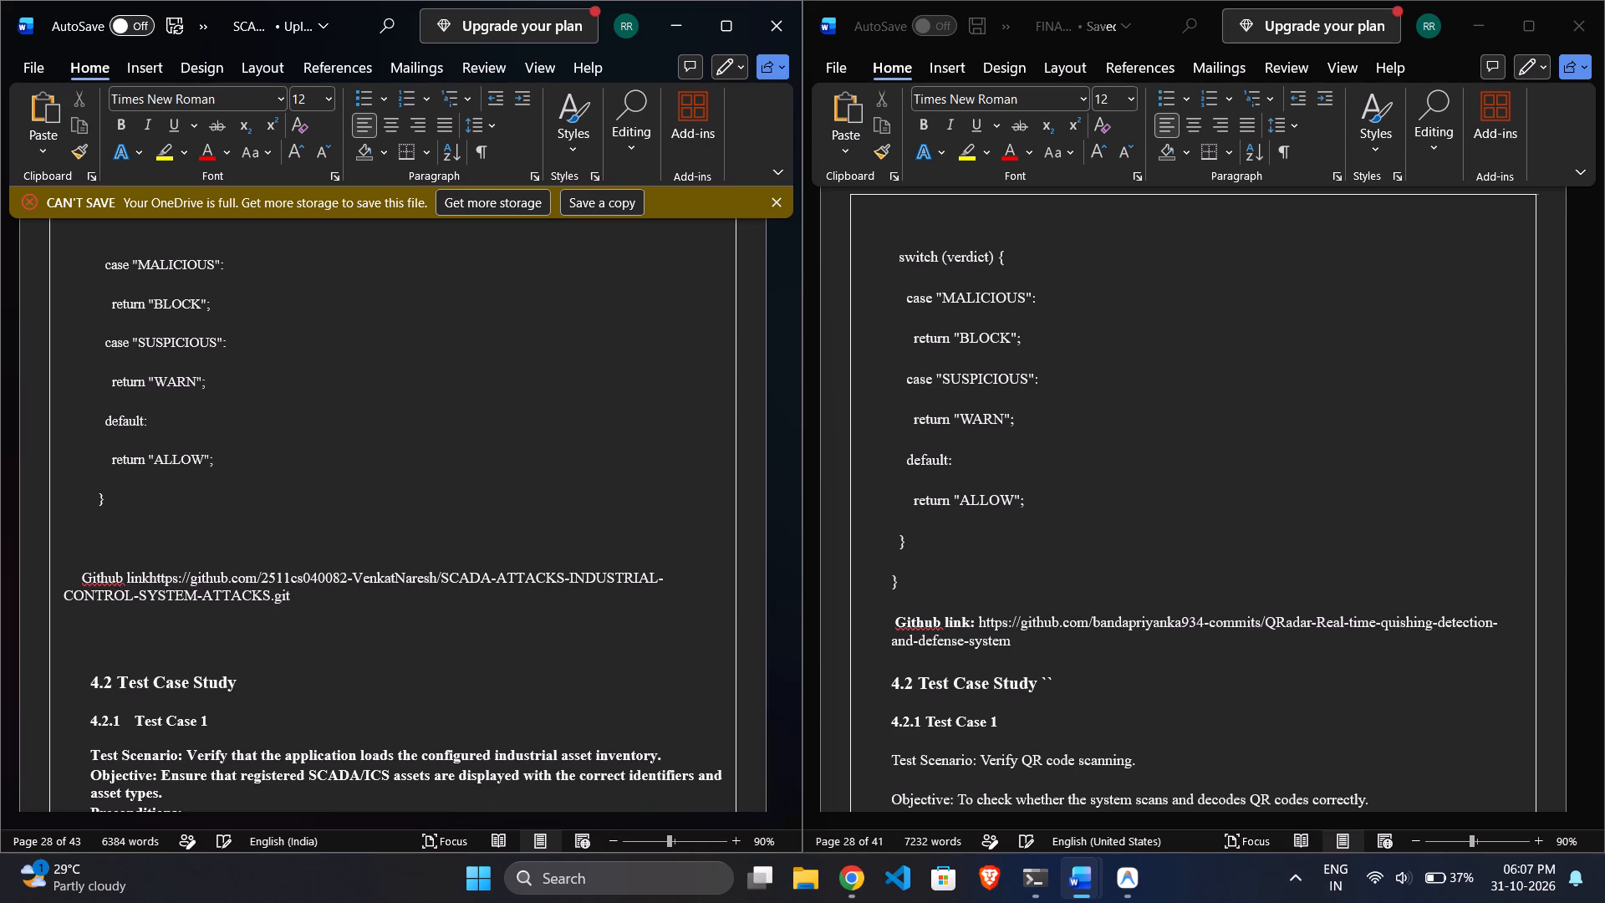
{"action": "key", "text": "space"}
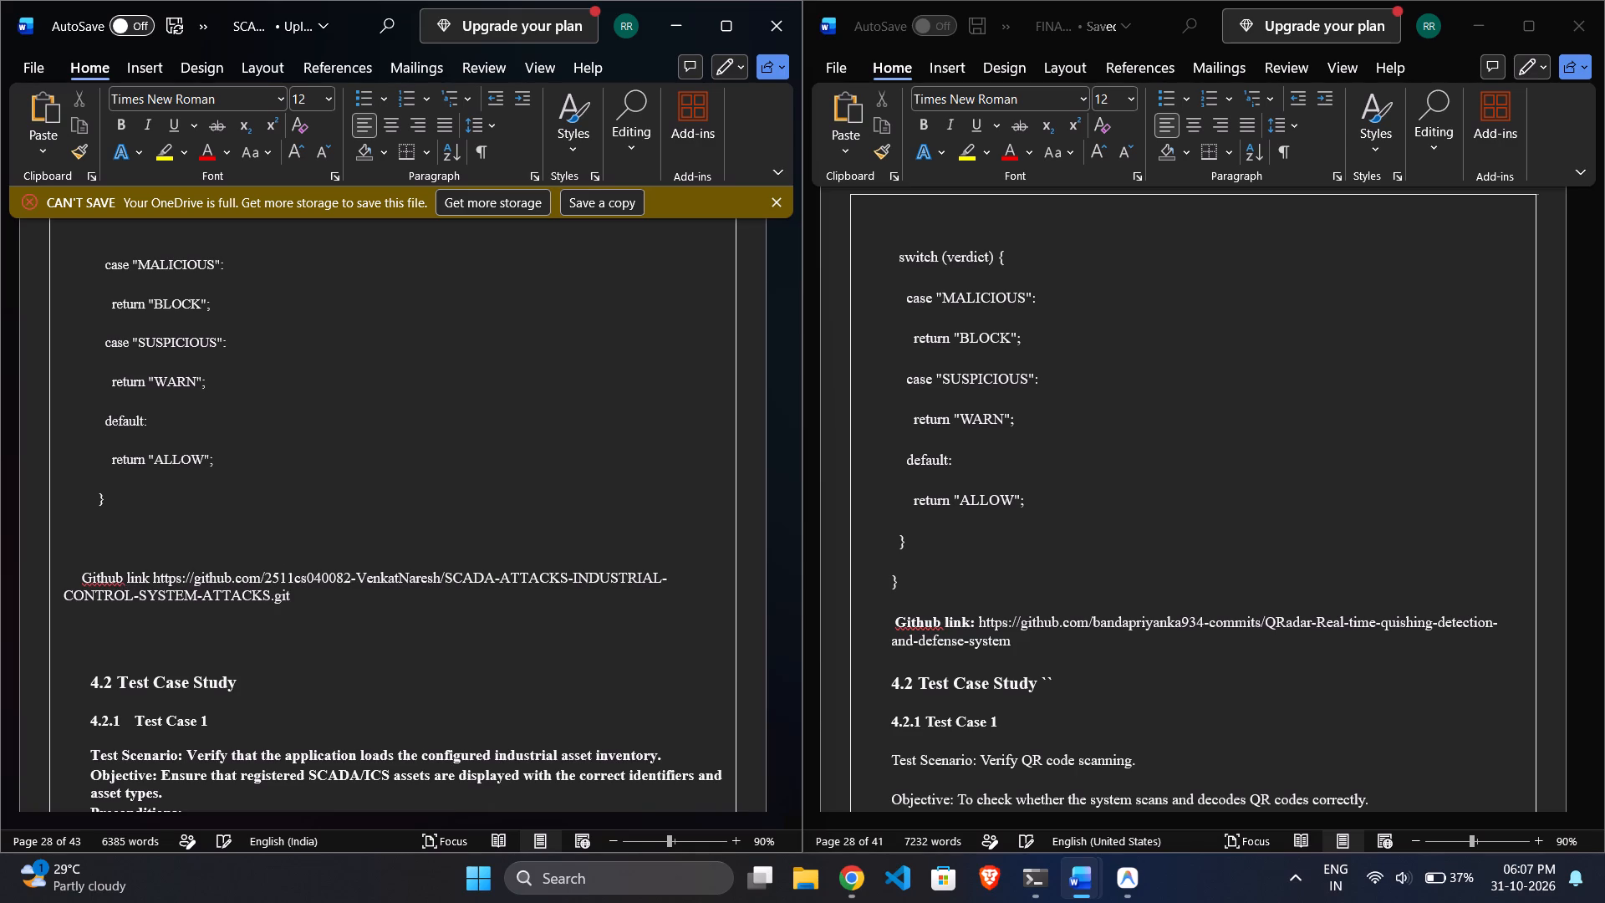
{"action": "key", "text": "shift+l"}
{"action": "key", "text": "shift+BackSpace"}
{"action": "key", "text": "shift+colon"}
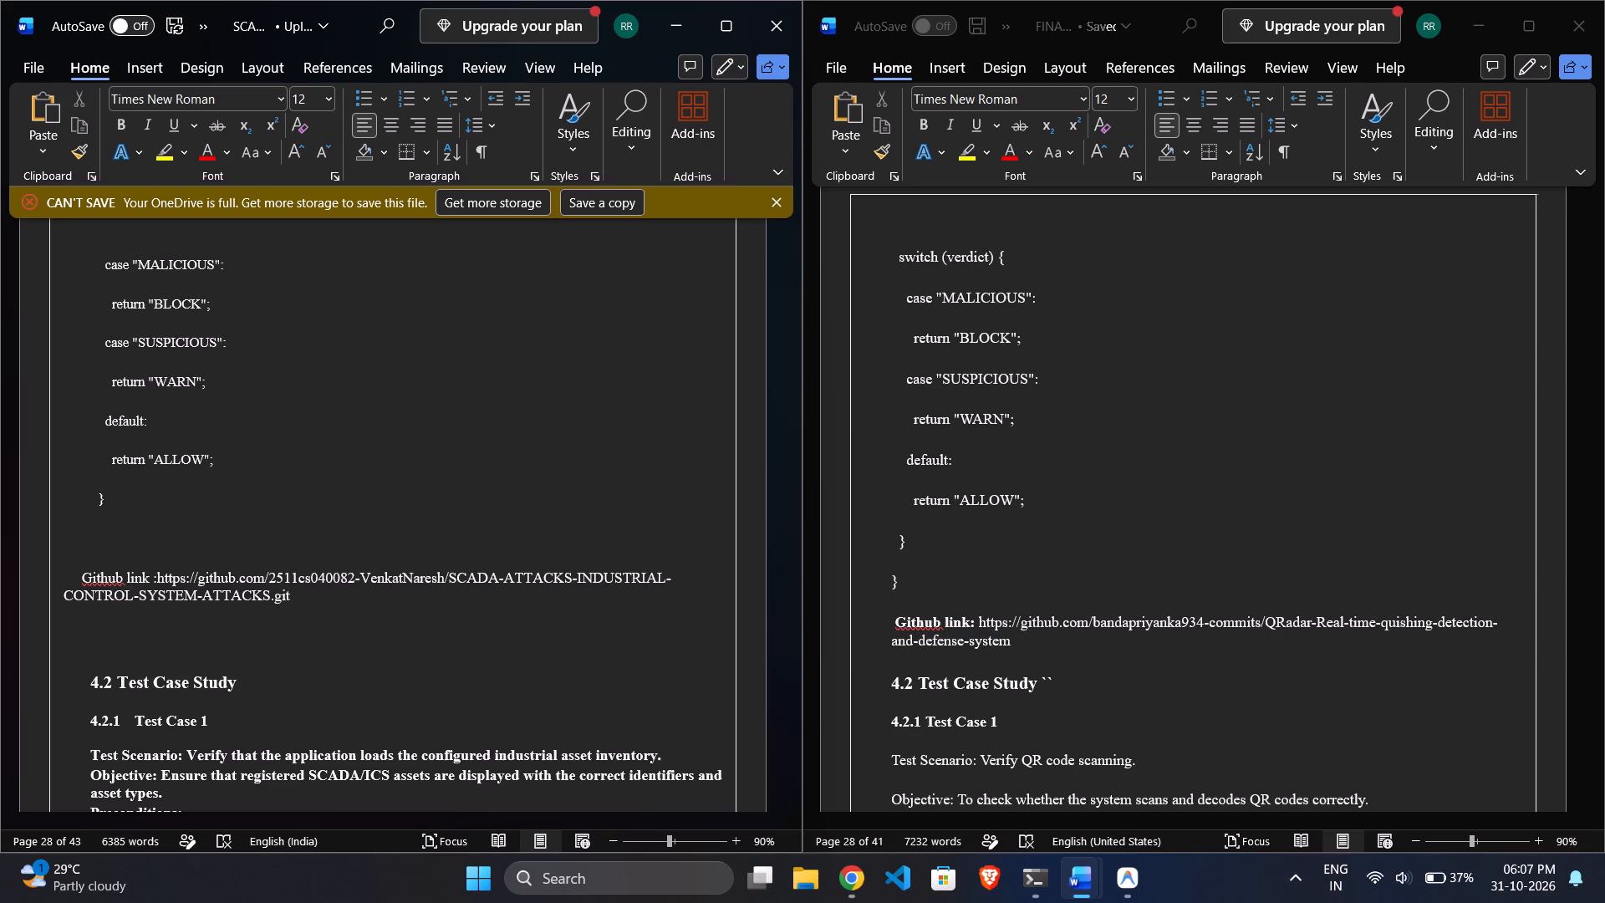
{"action": "key", "text": "BackSpace"}
{"action": "key", "text": "BackSpace"}
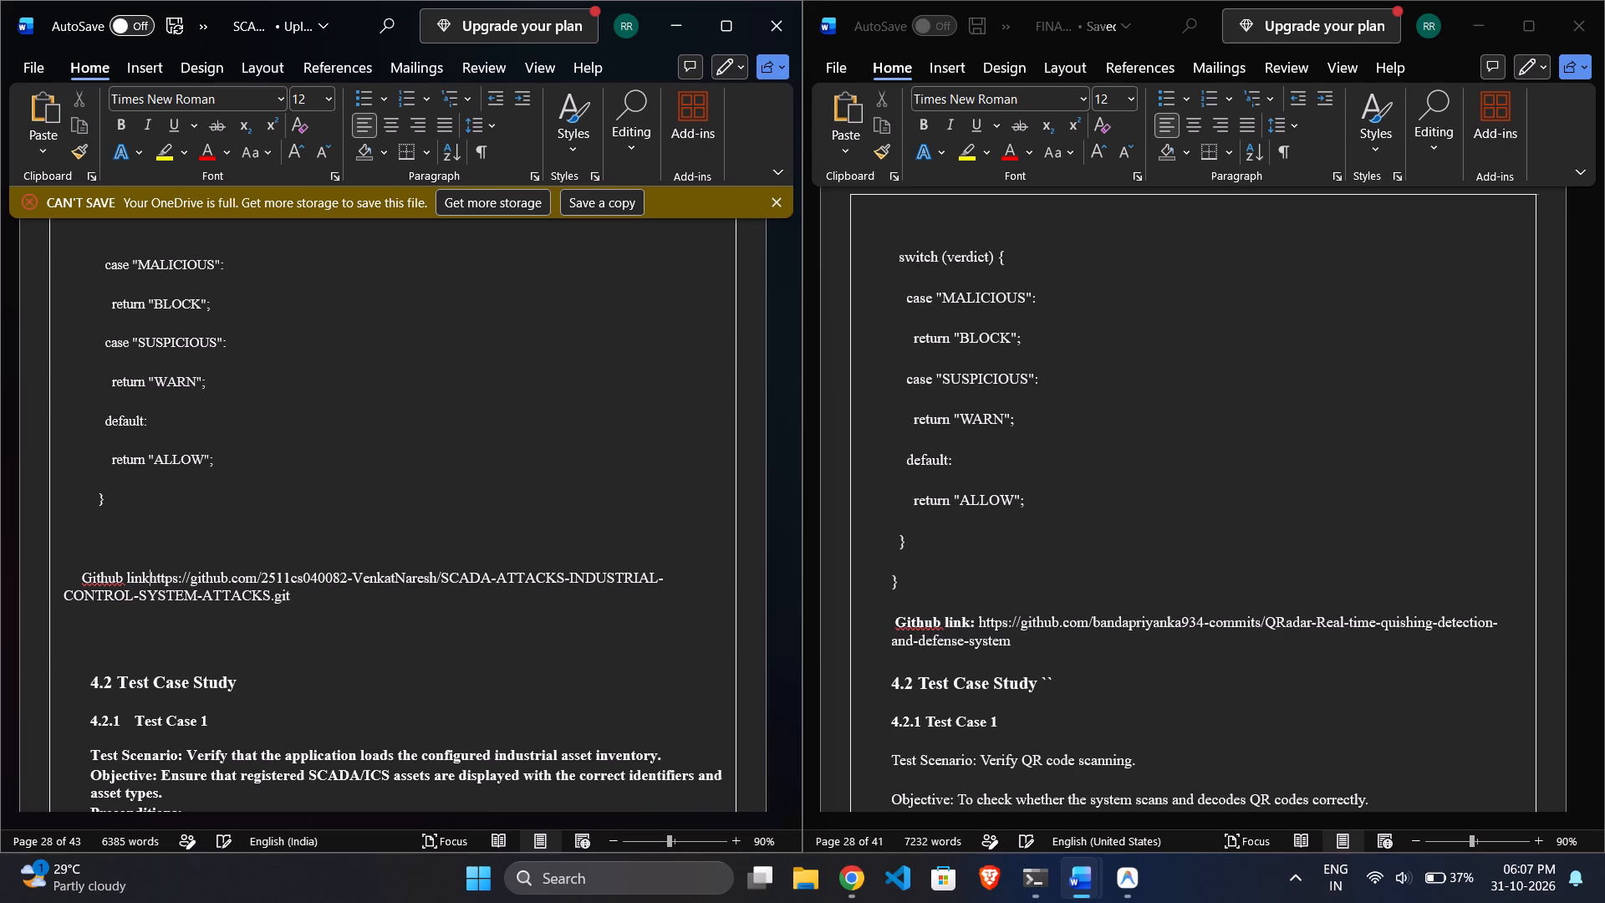
{"action": "type", "text": ":"}
{"action": "key", "text": "space"}
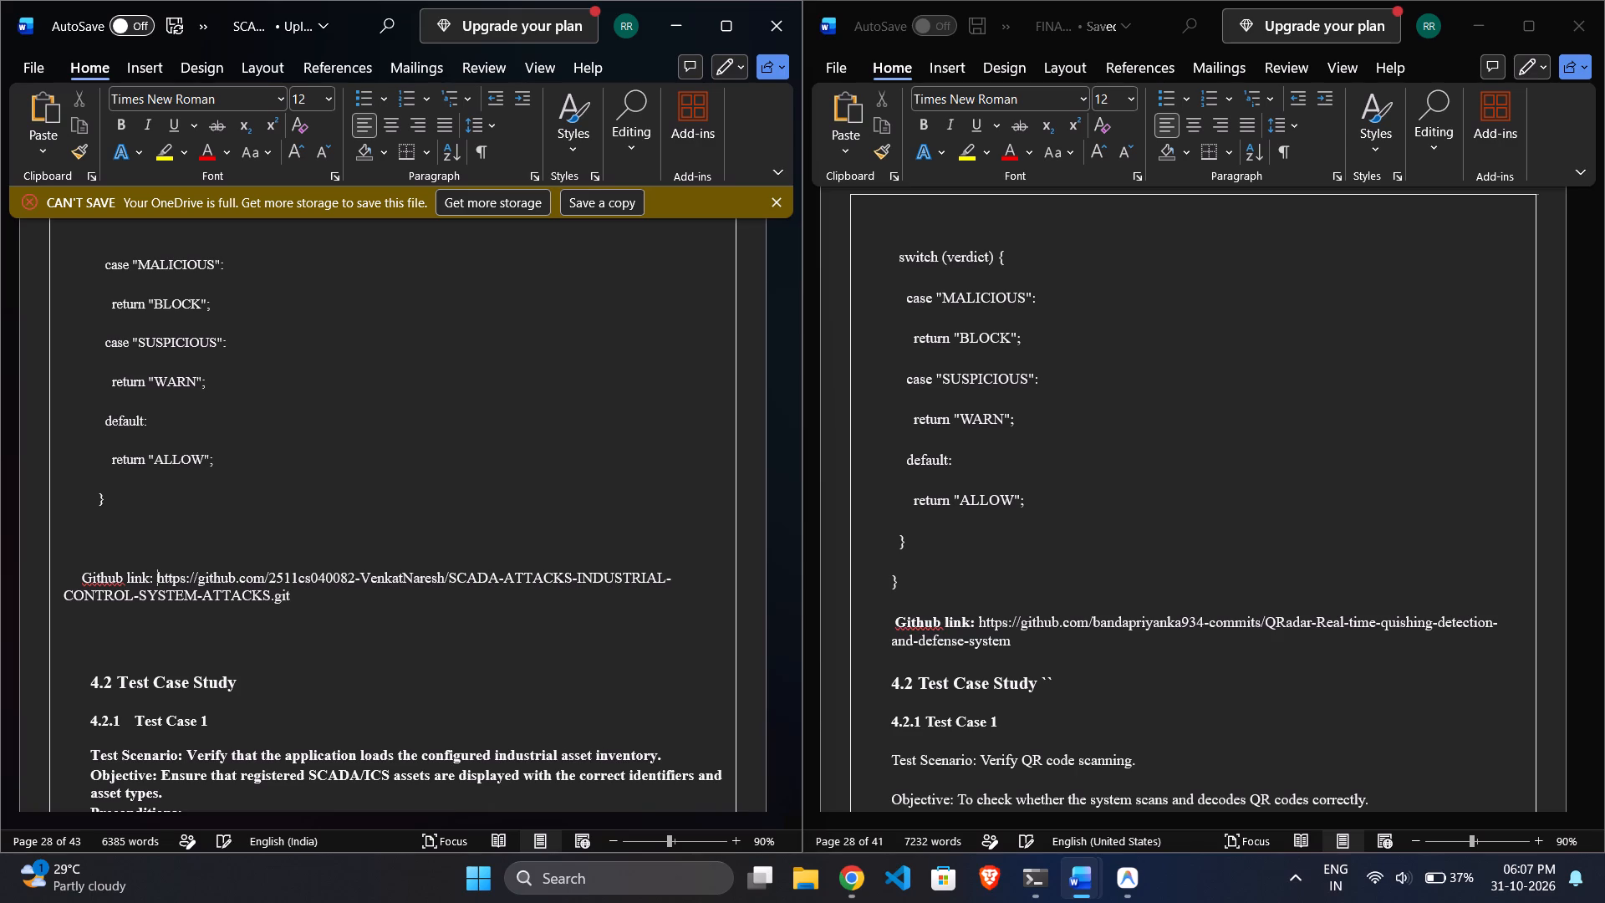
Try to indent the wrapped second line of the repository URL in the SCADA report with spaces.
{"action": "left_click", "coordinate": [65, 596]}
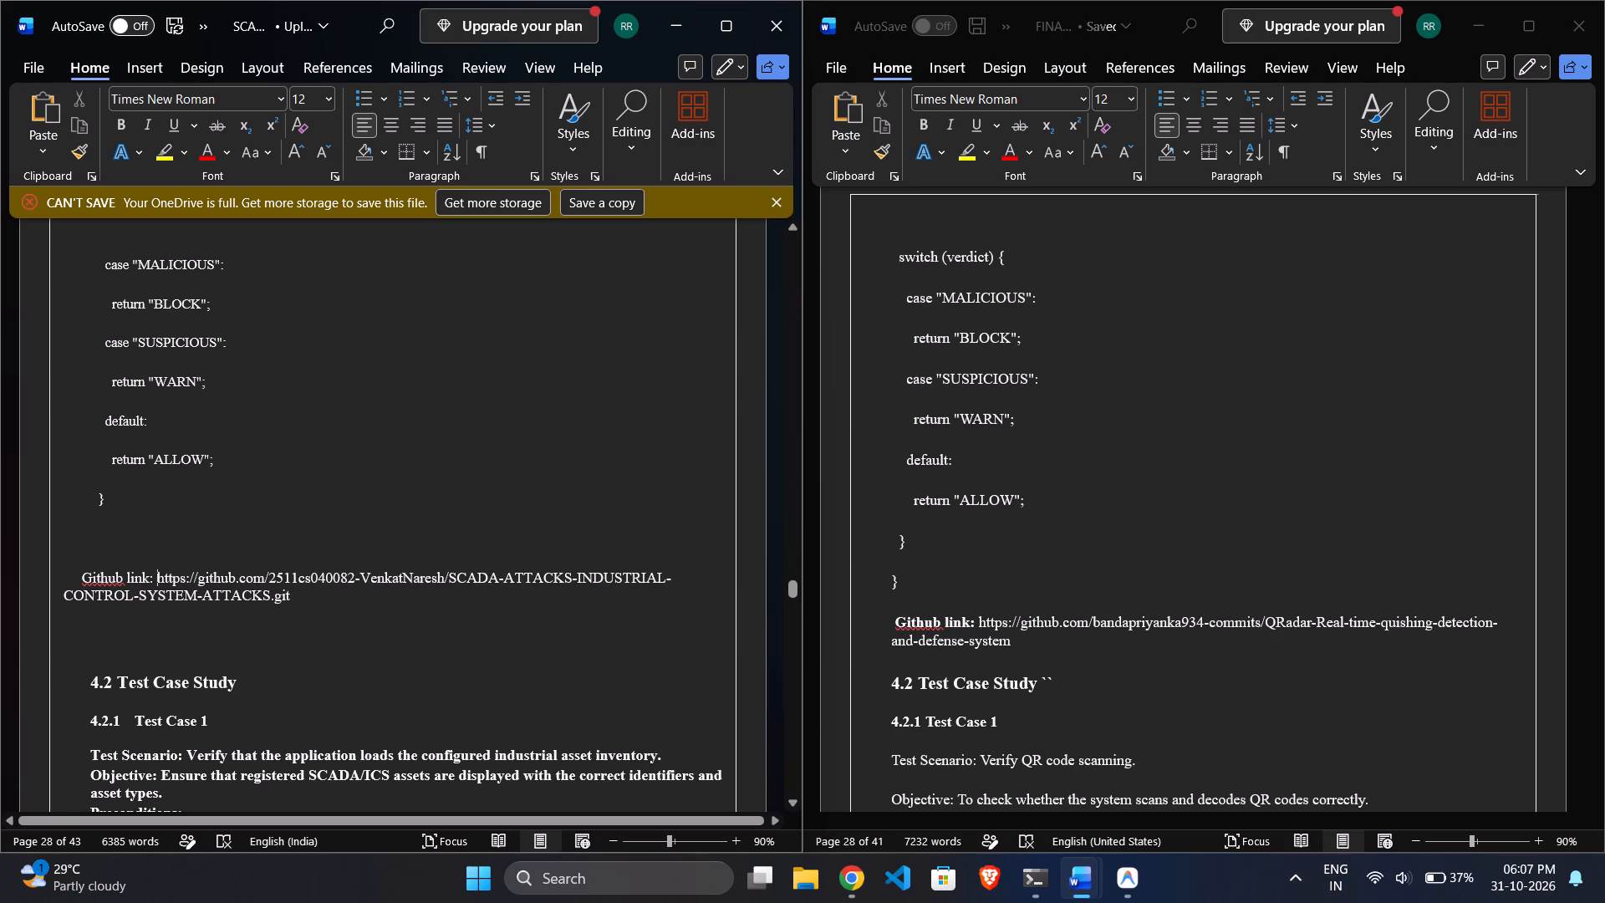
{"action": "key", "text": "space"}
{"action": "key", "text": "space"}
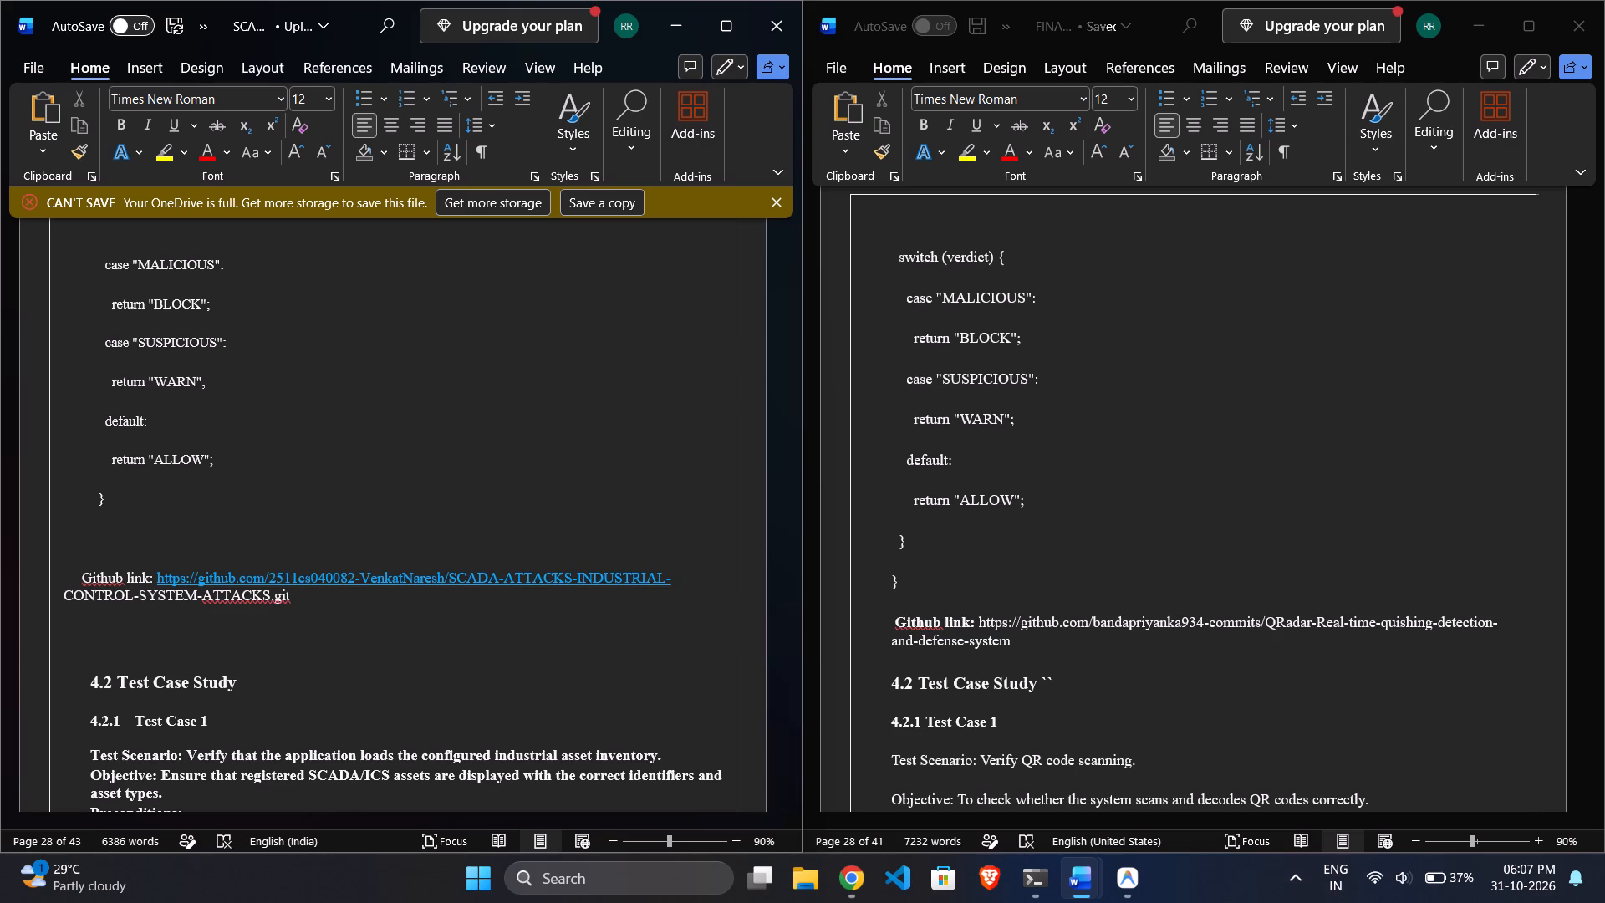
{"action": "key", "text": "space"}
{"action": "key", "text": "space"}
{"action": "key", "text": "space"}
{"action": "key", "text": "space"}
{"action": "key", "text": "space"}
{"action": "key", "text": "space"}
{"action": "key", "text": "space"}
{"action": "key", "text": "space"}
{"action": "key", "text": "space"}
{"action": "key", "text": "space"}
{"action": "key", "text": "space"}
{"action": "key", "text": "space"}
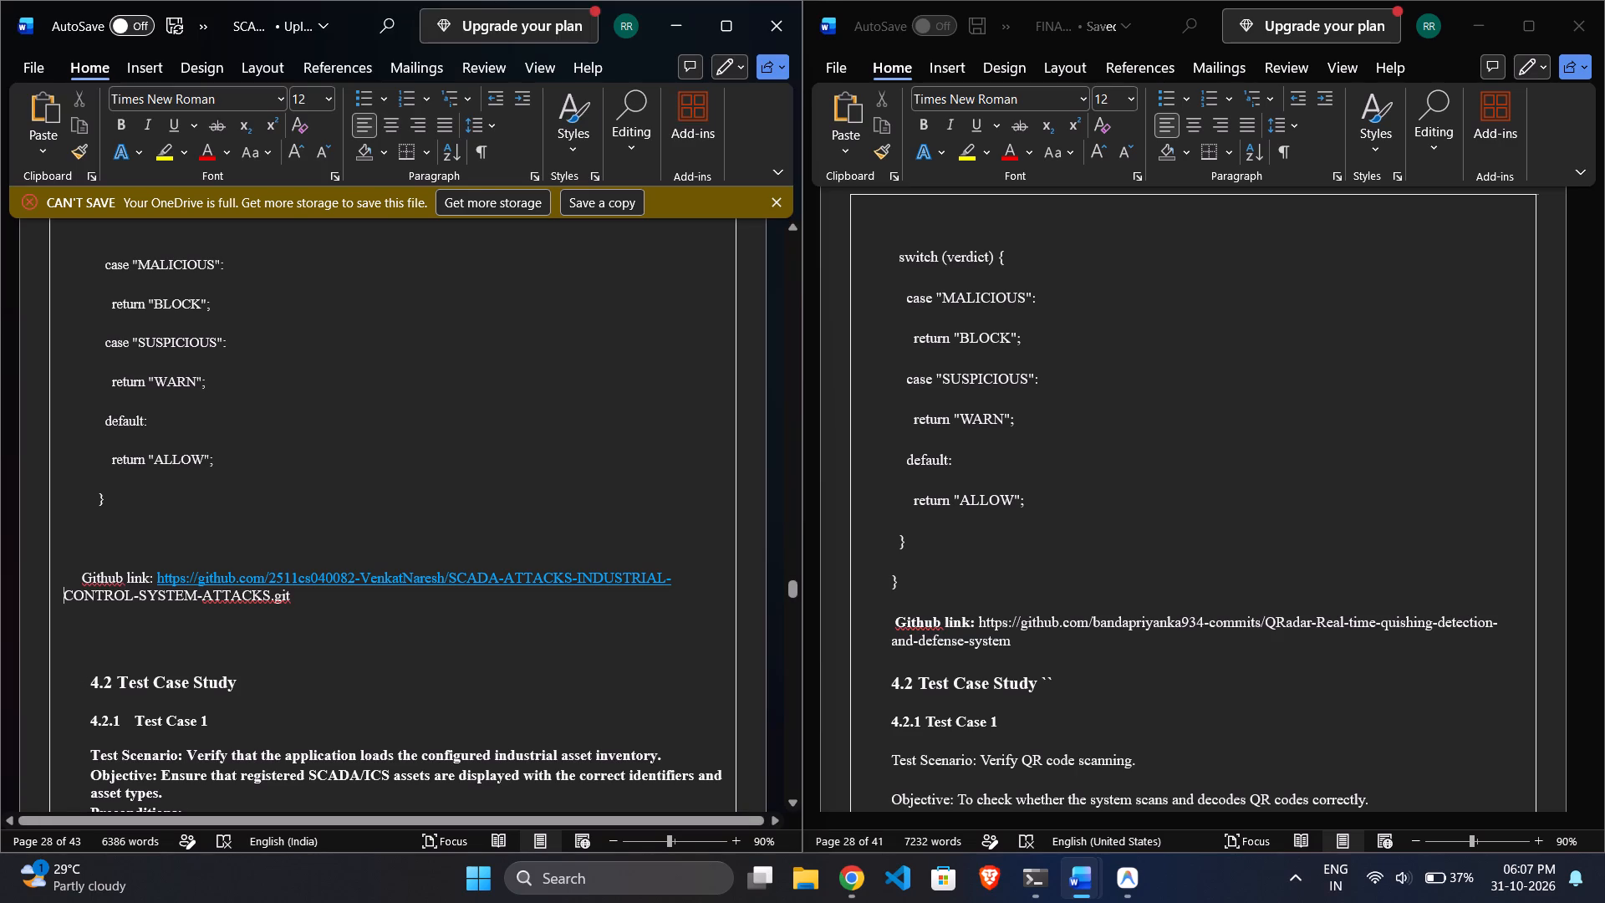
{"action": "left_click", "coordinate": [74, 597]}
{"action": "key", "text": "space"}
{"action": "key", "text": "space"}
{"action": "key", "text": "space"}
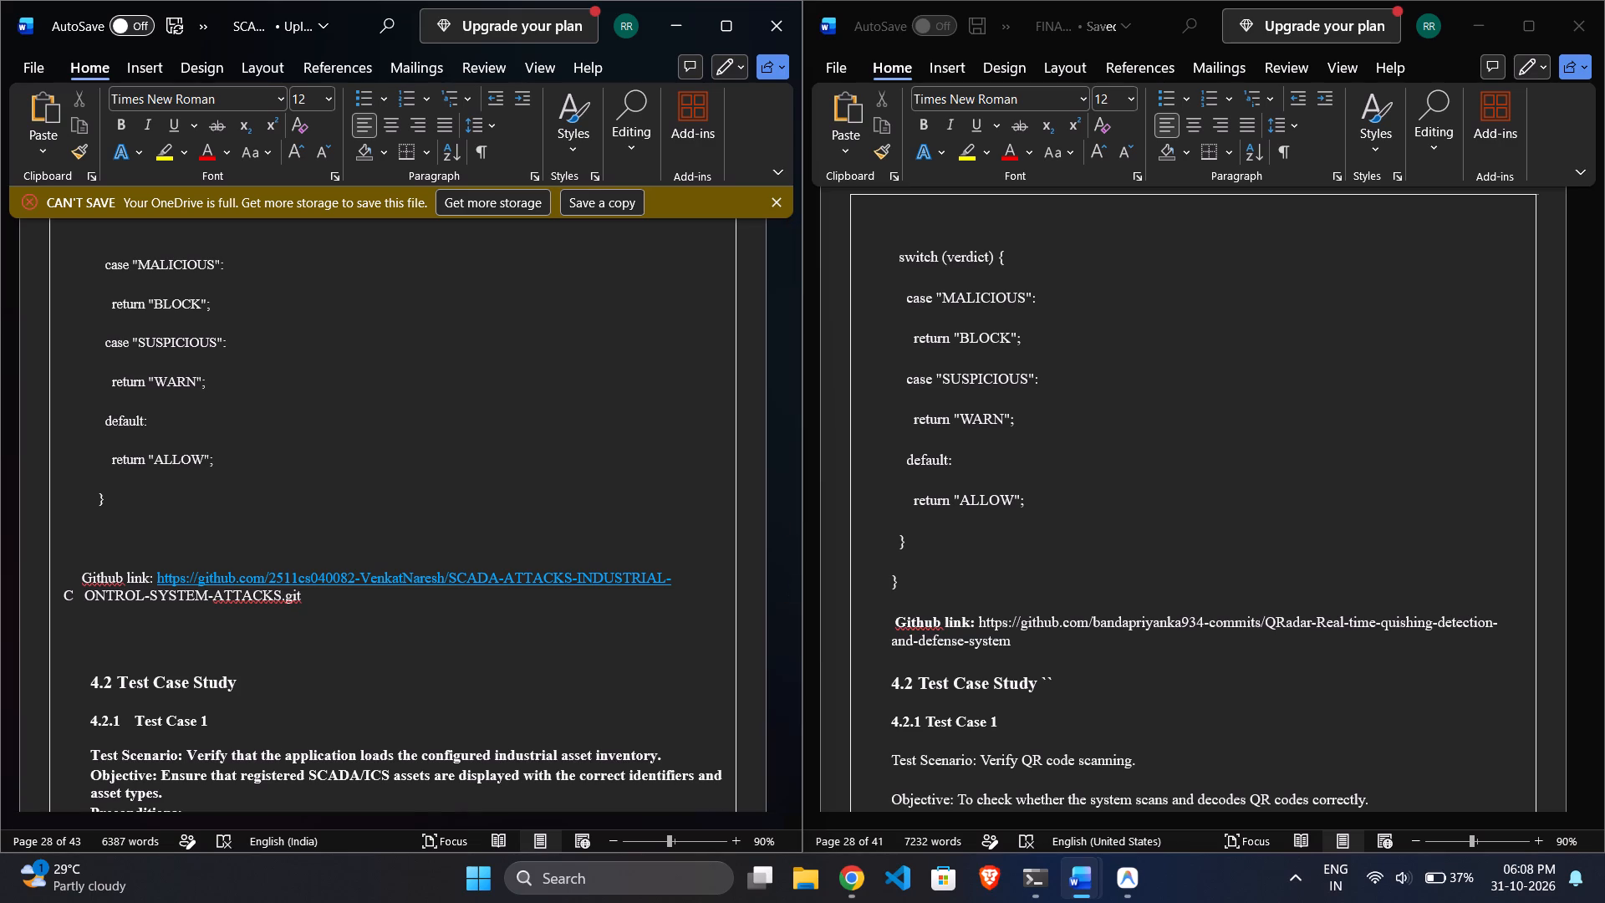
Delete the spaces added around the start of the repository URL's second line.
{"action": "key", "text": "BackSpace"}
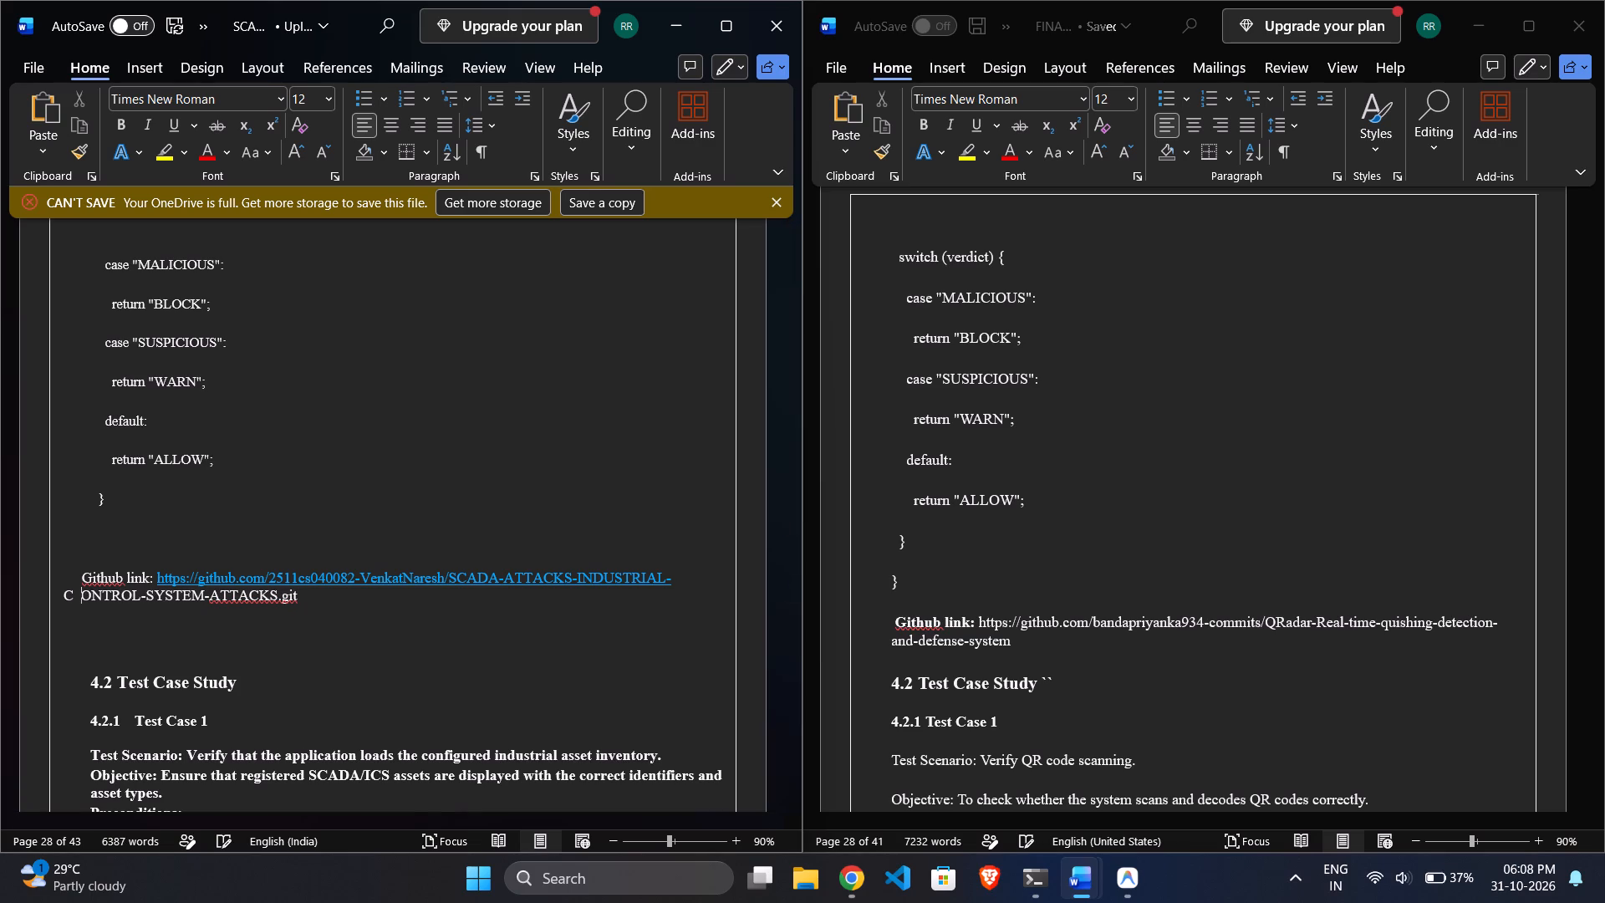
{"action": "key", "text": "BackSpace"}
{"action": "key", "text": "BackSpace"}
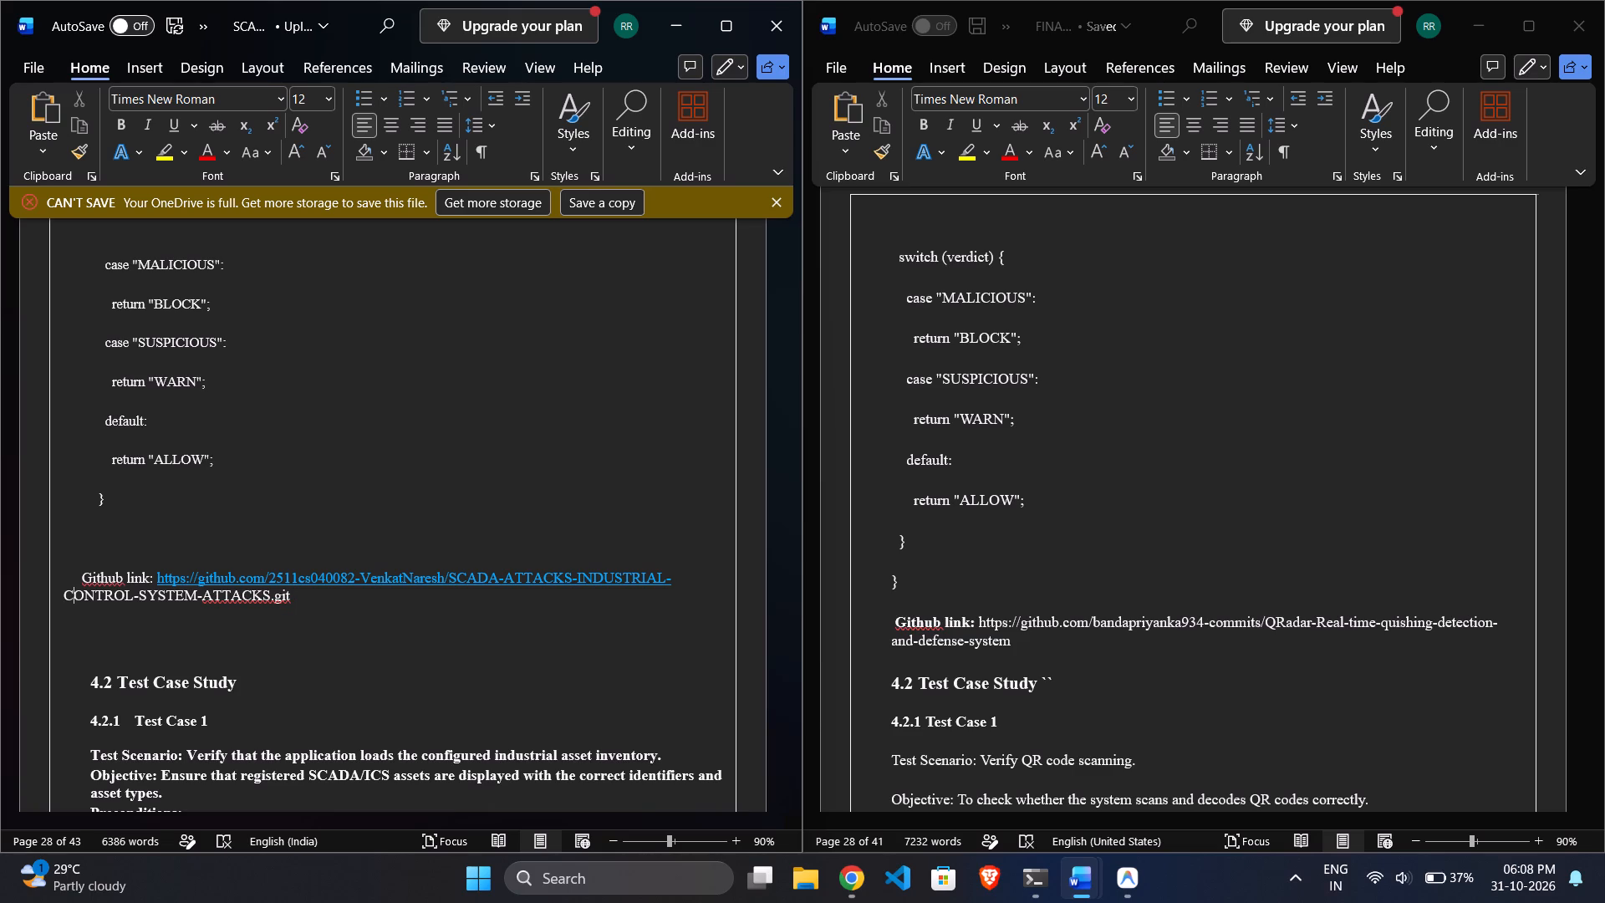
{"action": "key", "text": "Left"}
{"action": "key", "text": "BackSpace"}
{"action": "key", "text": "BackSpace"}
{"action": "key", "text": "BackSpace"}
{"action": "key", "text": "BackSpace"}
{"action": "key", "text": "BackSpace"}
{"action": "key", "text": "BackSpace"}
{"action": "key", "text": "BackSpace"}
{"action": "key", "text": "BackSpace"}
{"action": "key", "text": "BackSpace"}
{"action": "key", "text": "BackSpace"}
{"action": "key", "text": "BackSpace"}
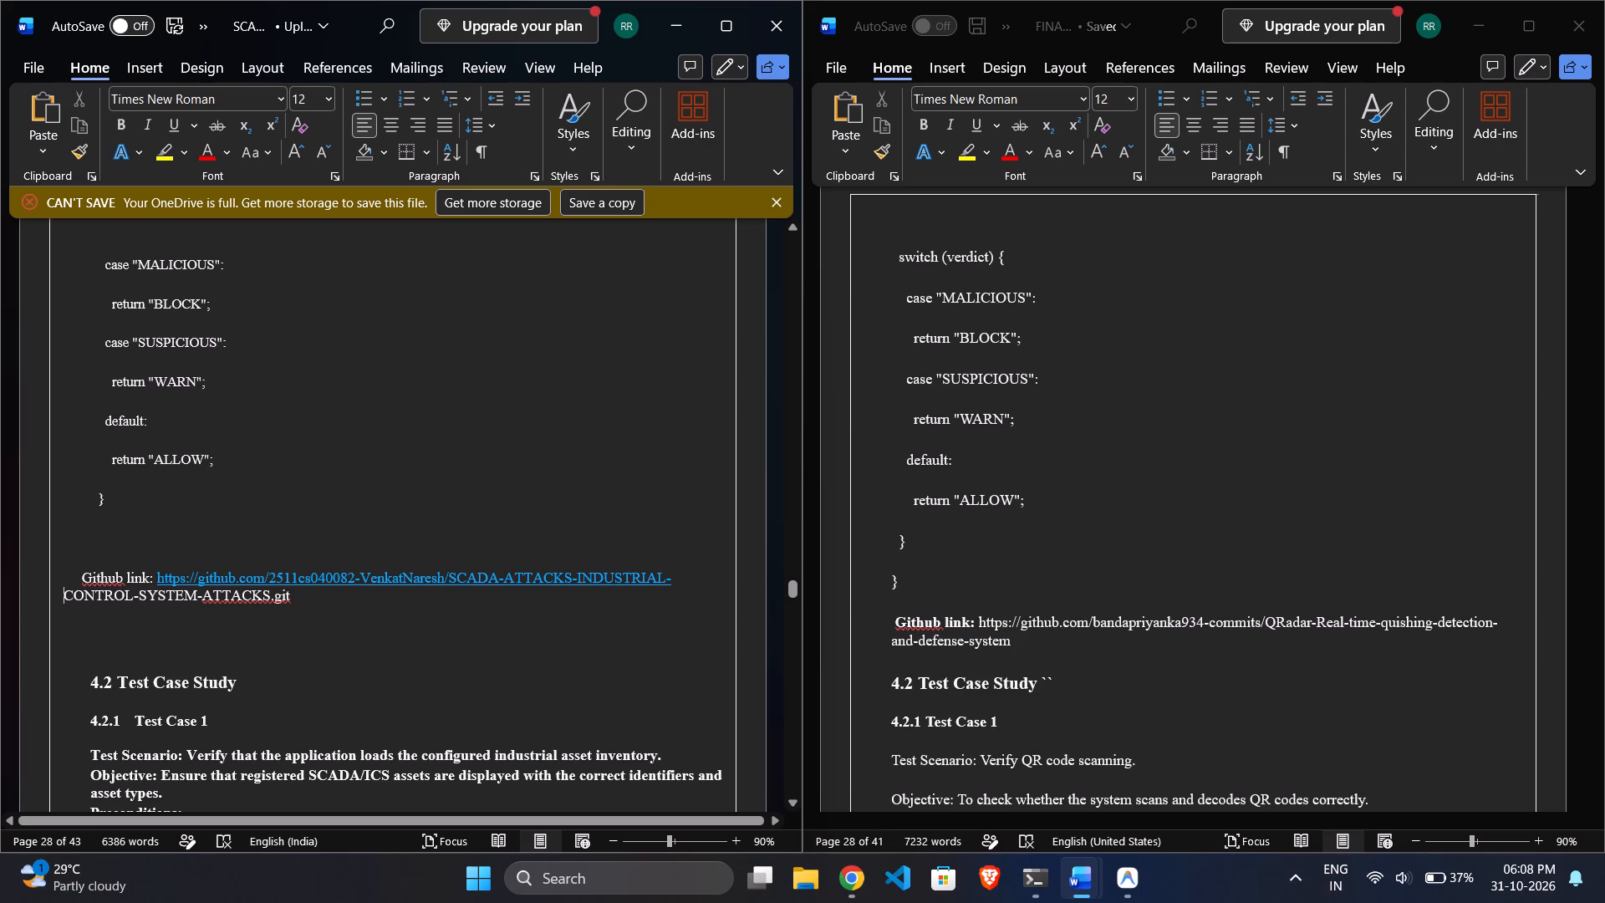
Delete the extra leading spaces before the "Github link:" label in the SCADA report.
{"action": "left_click", "coordinate": [80, 578]}
{"action": "key", "text": "BackSpace"}
{"action": "key", "text": "BackSpace"}
{"action": "key", "text": "BackSpace"}
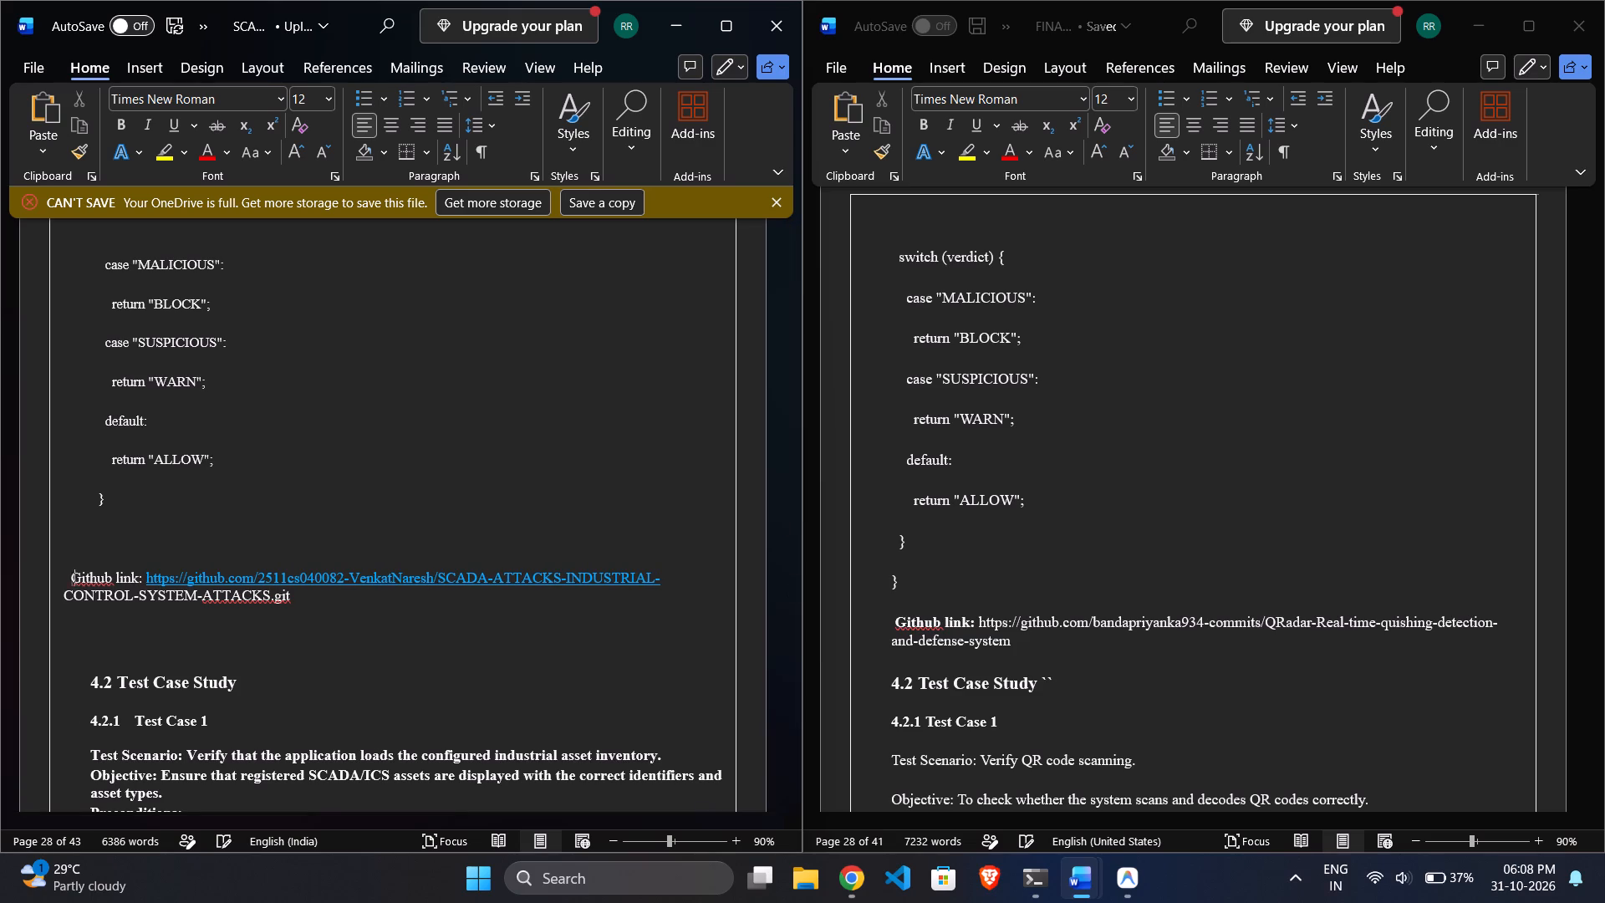
{"action": "key", "text": "BackSpace"}
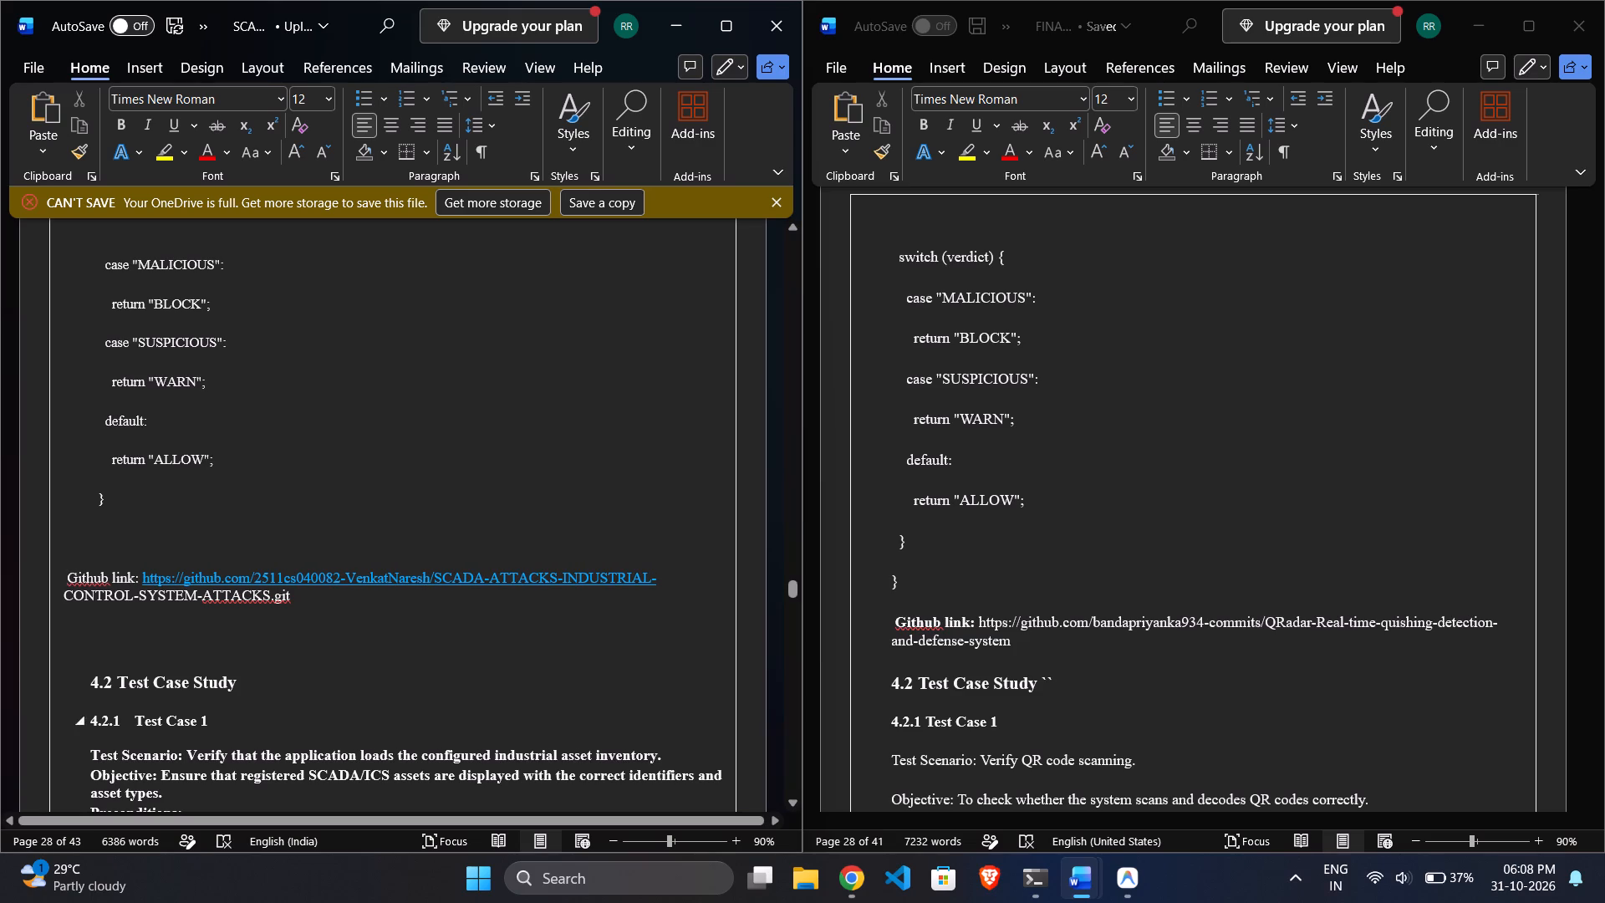
Review section 4.2 of the SCADA report from Test Case 1 through the end of Test Case 4.
{"action": "left_click", "coordinate": [373, 661]}
{"action": "scroll", "coordinate": [373, 661], "scroll_direction": "down", "scroll_amount": 3}
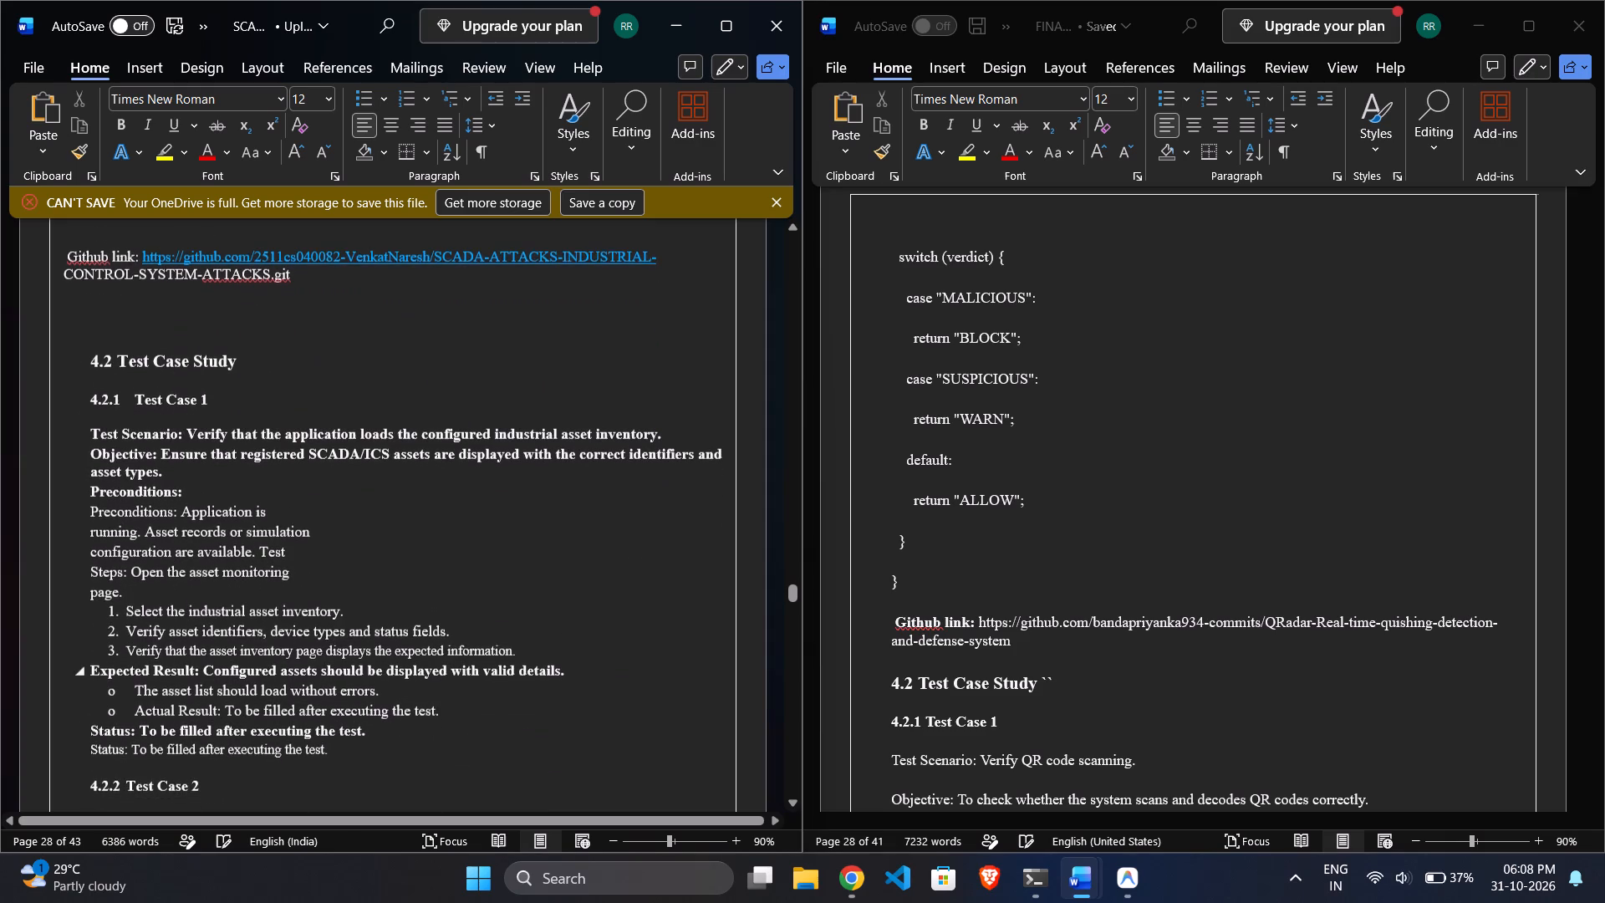
{"action": "scroll", "coordinate": [373, 661], "scroll_direction": "down", "scroll_amount": 1}
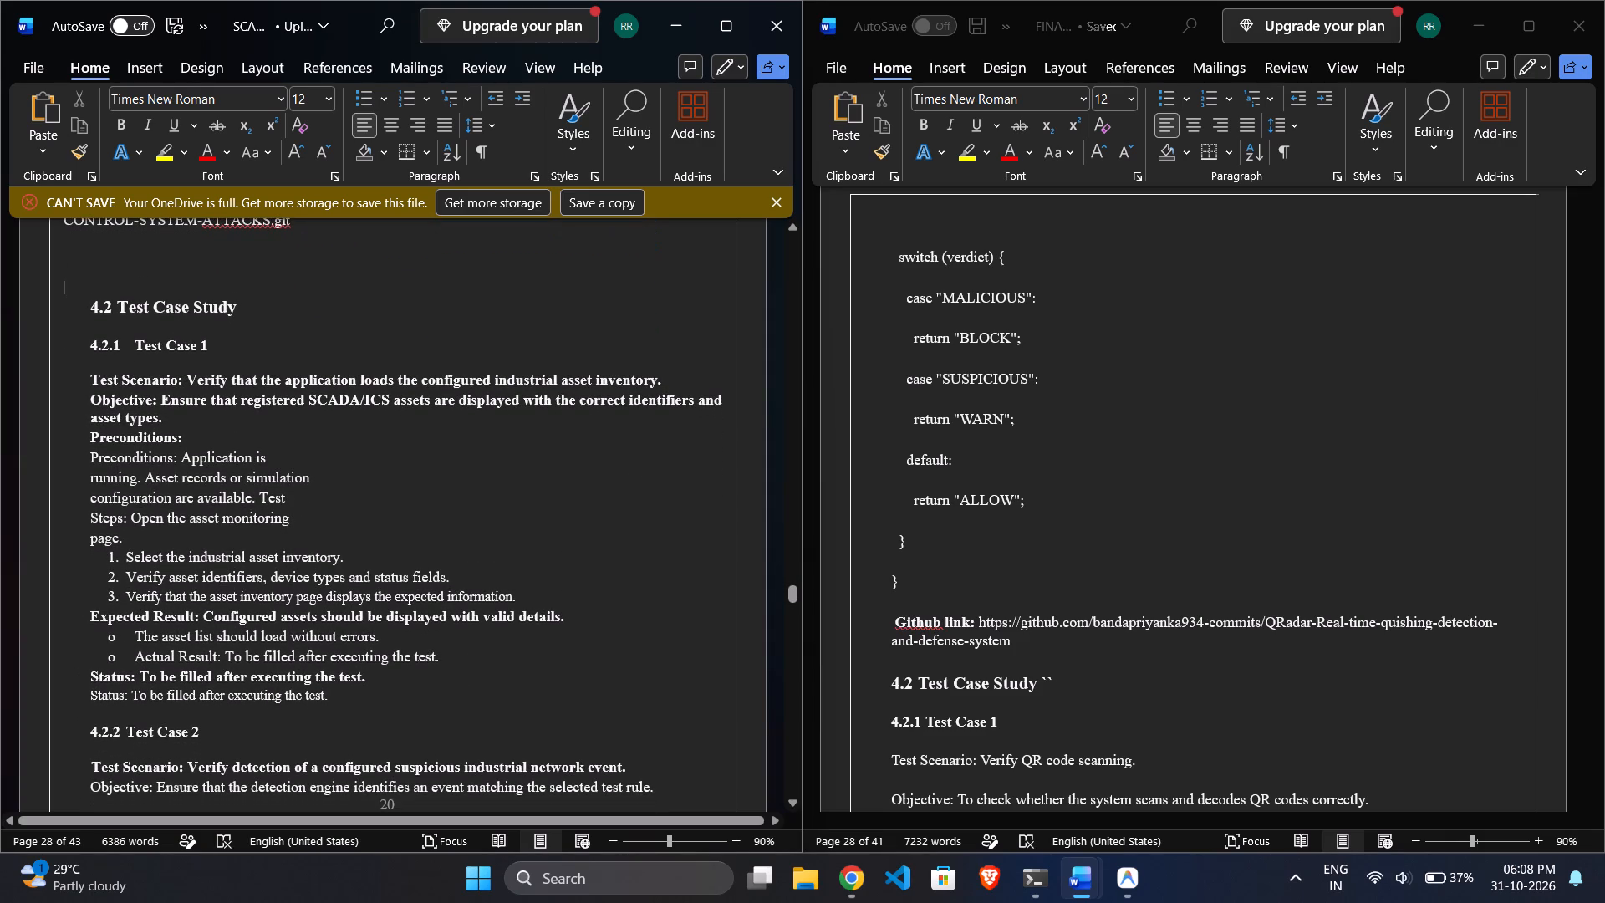
{"action": "scroll", "coordinate": [373, 661], "scroll_direction": "up", "scroll_amount": 1}
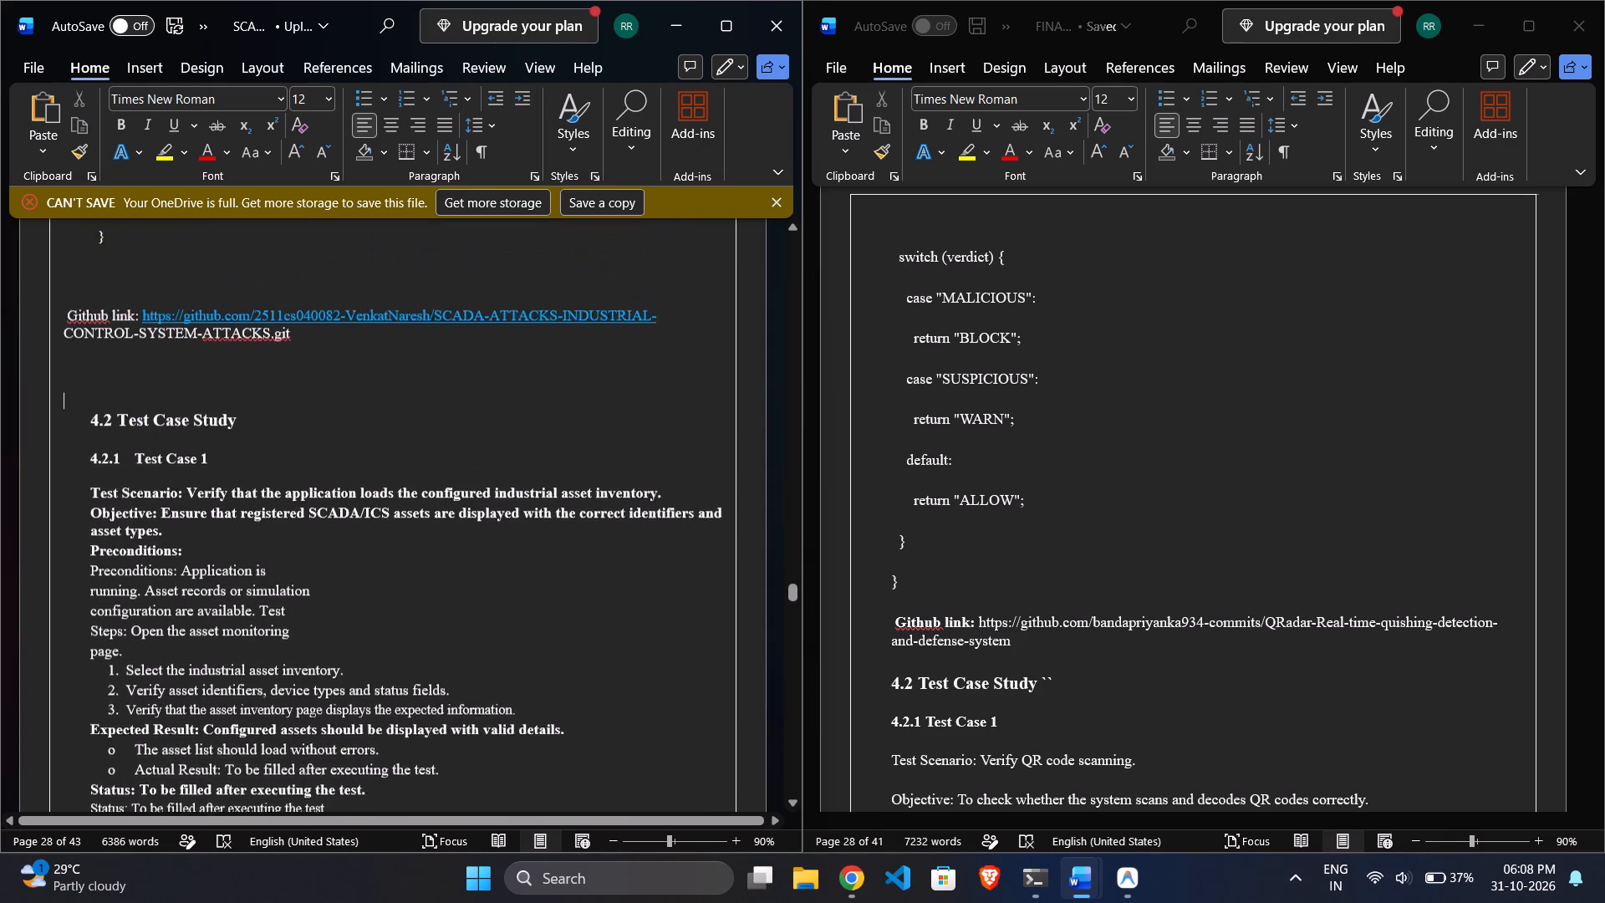
{"action": "scroll", "coordinate": [373, 661], "scroll_direction": "up", "scroll_amount": 1}
{"action": "scroll", "coordinate": [373, 661], "scroll_direction": "down", "scroll_amount": 7}
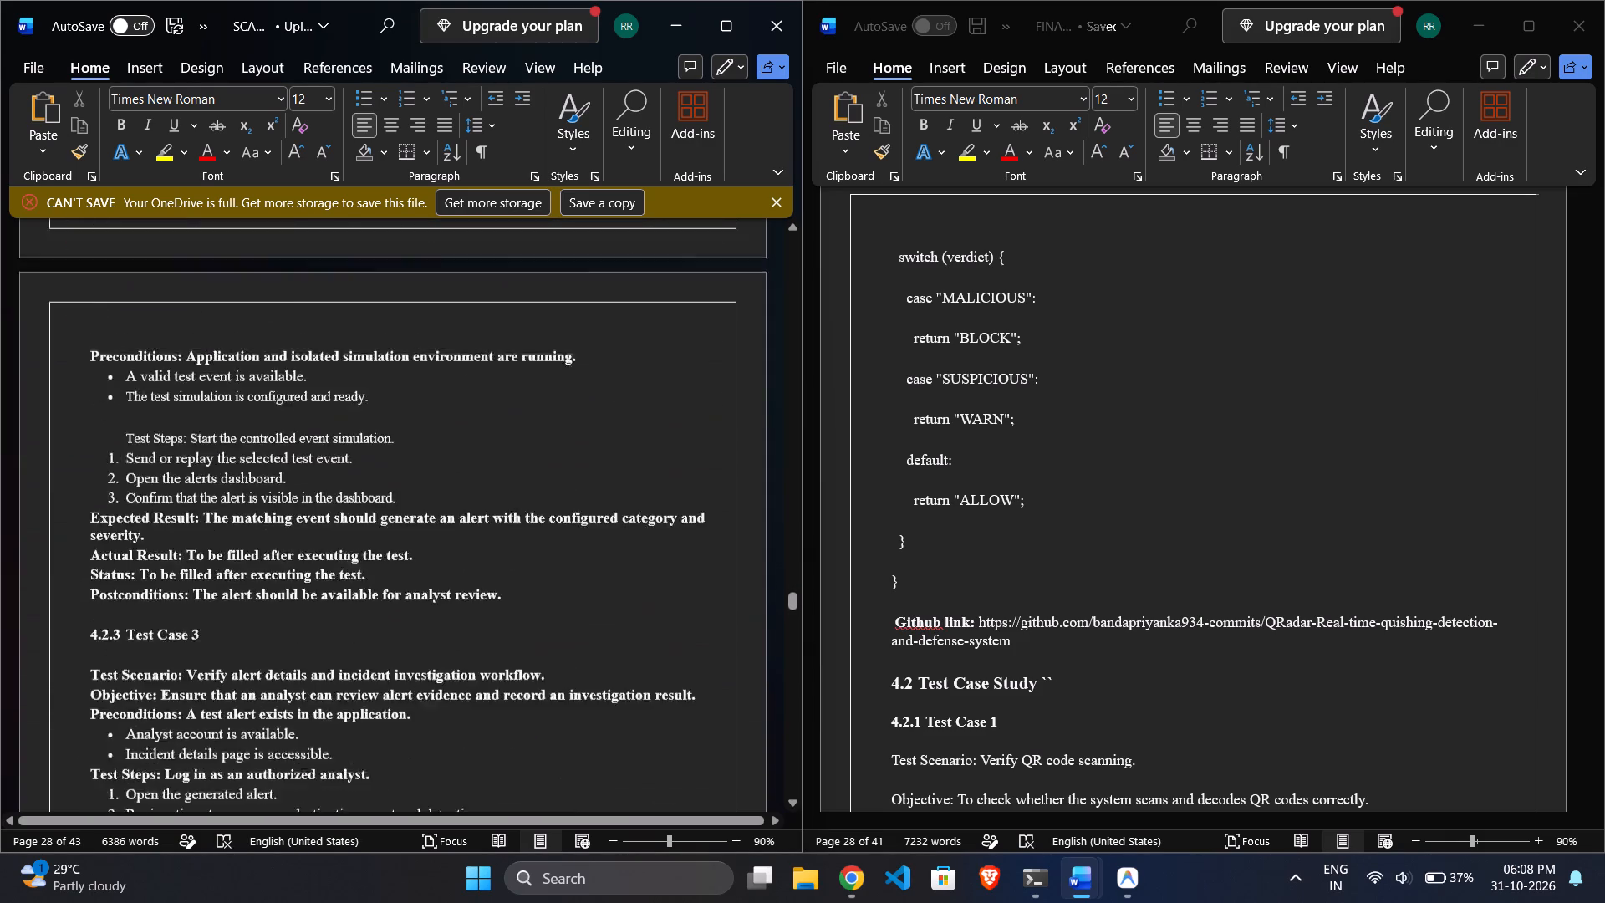
{"action": "scroll", "coordinate": [373, 661], "scroll_direction": "down", "scroll_amount": 2}
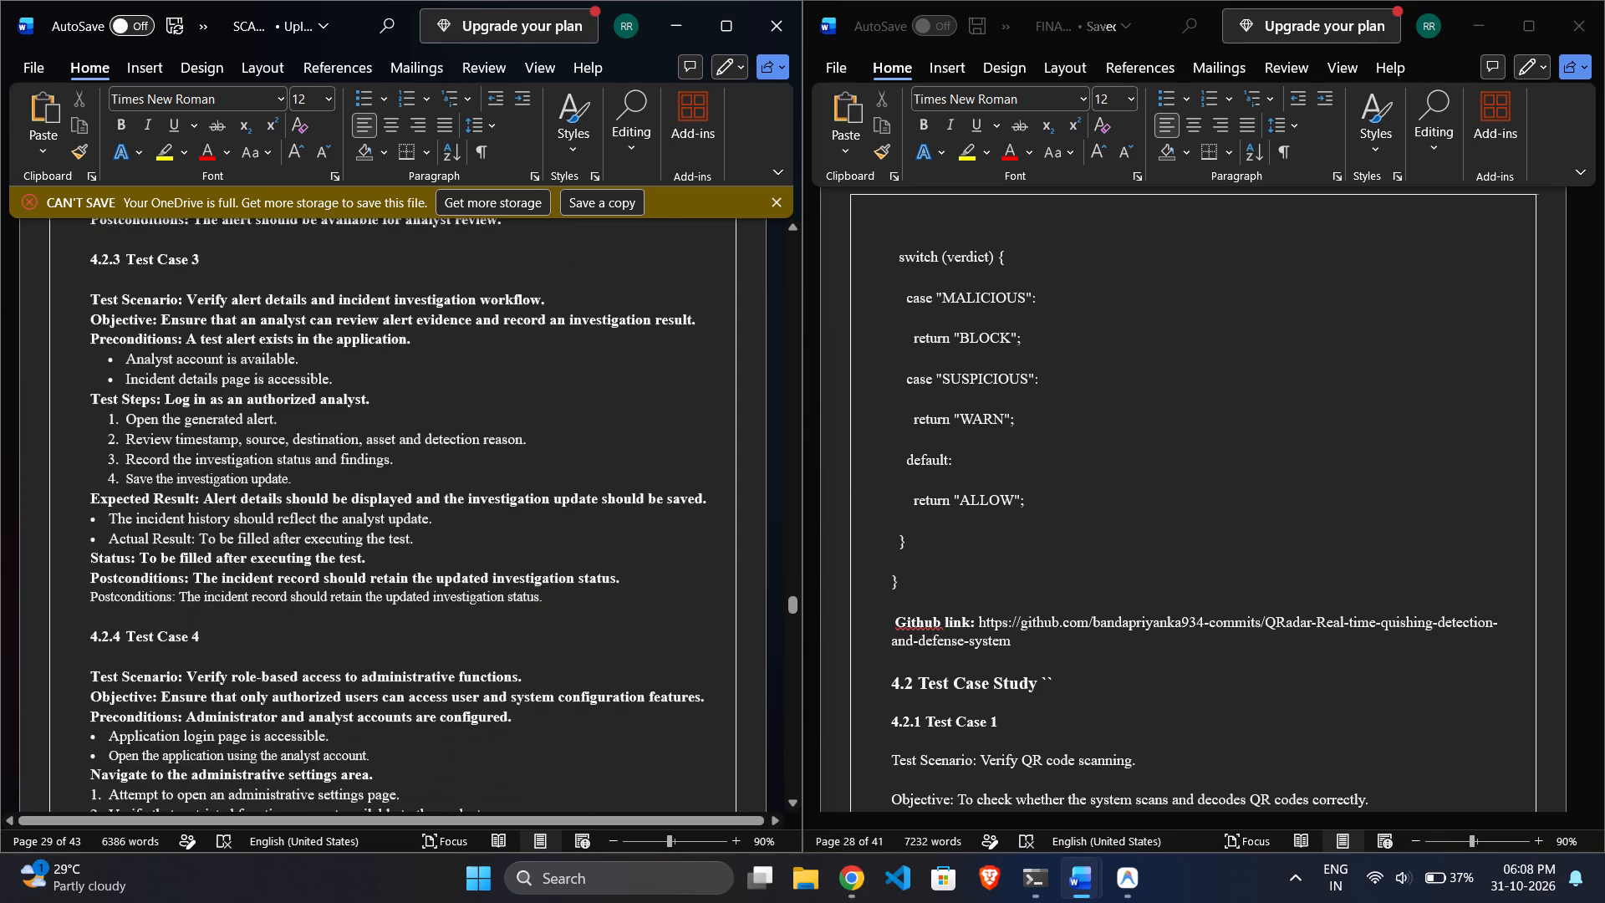
{"action": "scroll", "coordinate": [373, 661], "scroll_direction": "down", "scroll_amount": 7}
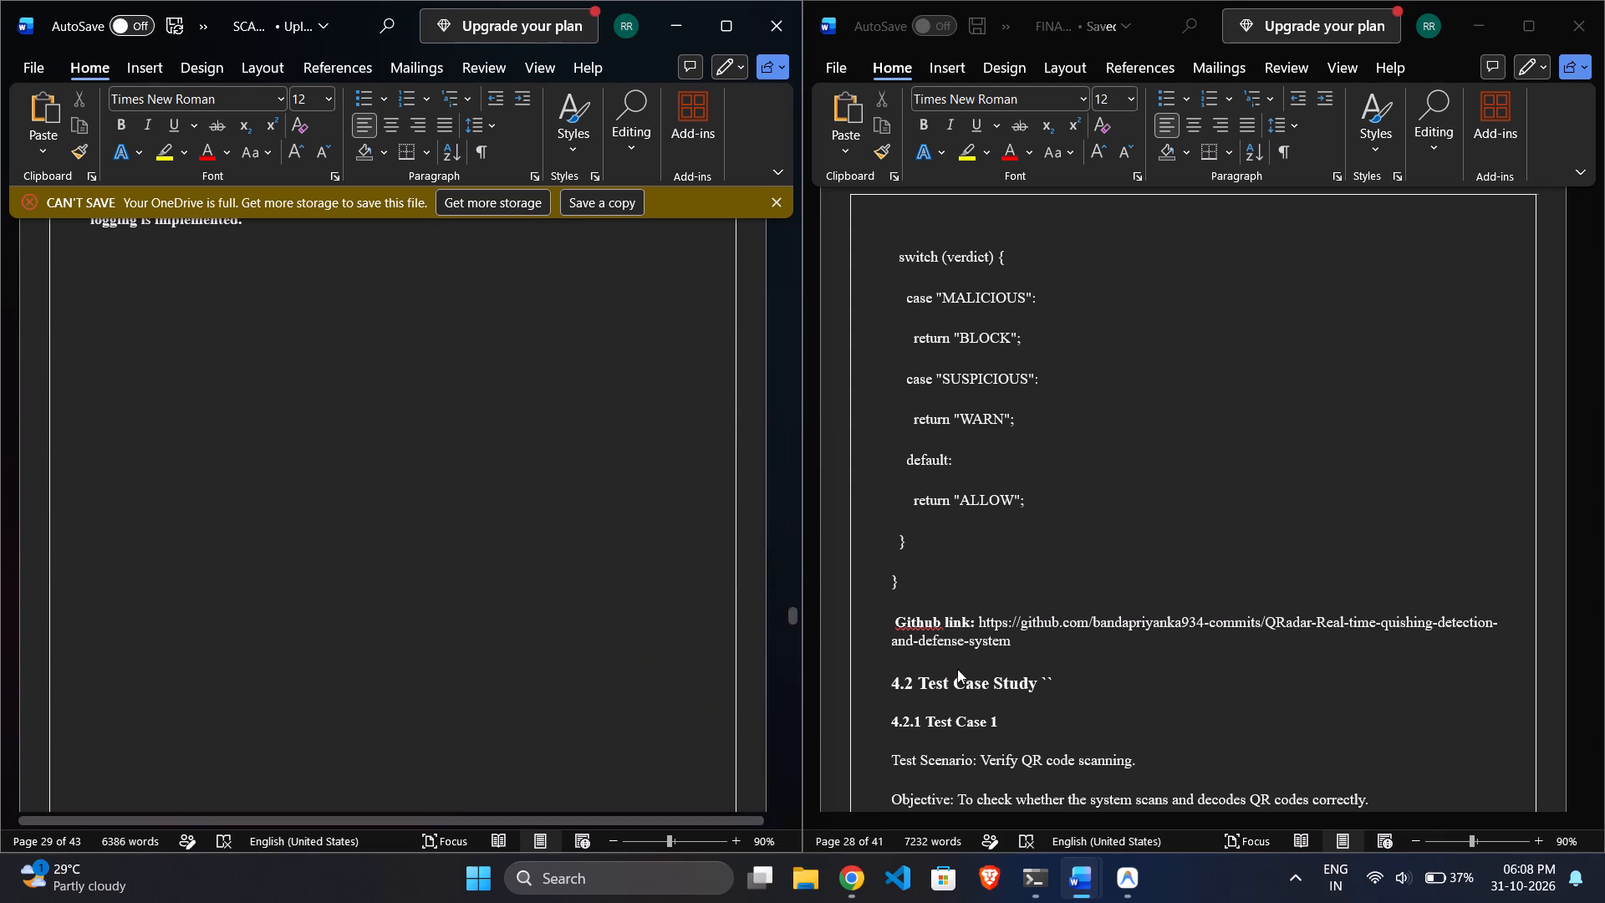
Compare the layout of the last test cases and the start of Chapter 5 Results in the QRadar and SCADA reports.
{"action": "scroll", "coordinate": [972, 668], "scroll_direction": "down", "scroll_amount": 7}
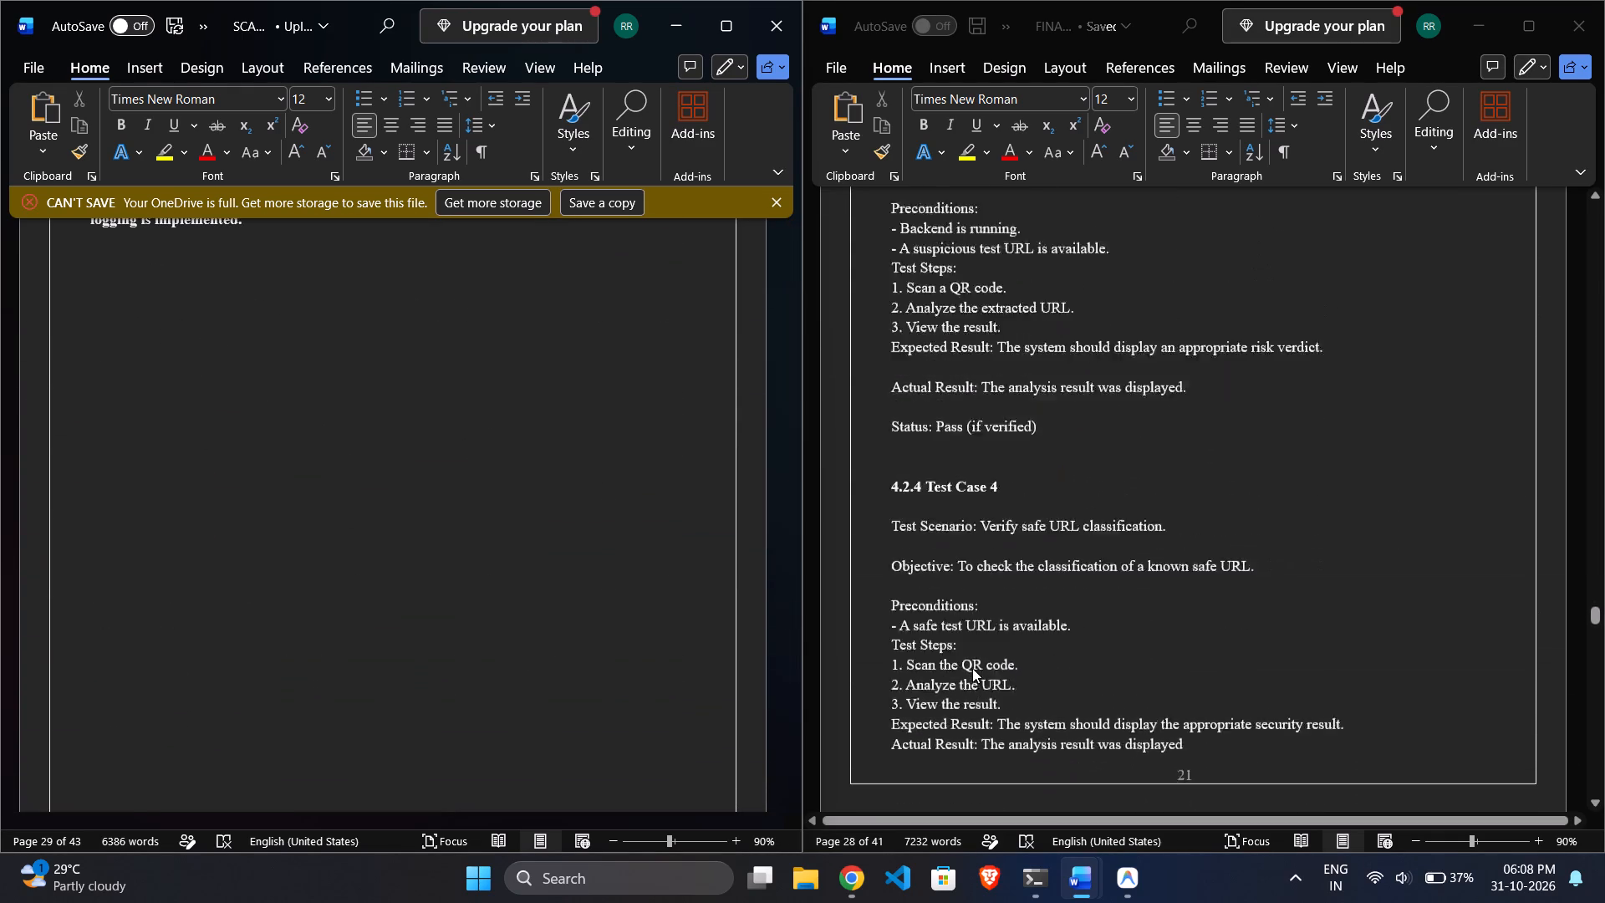
{"action": "scroll", "coordinate": [972, 668], "scroll_direction": "down", "scroll_amount": 1}
{"action": "scroll", "coordinate": [503, 543], "scroll_direction": "up", "scroll_amount": 4}
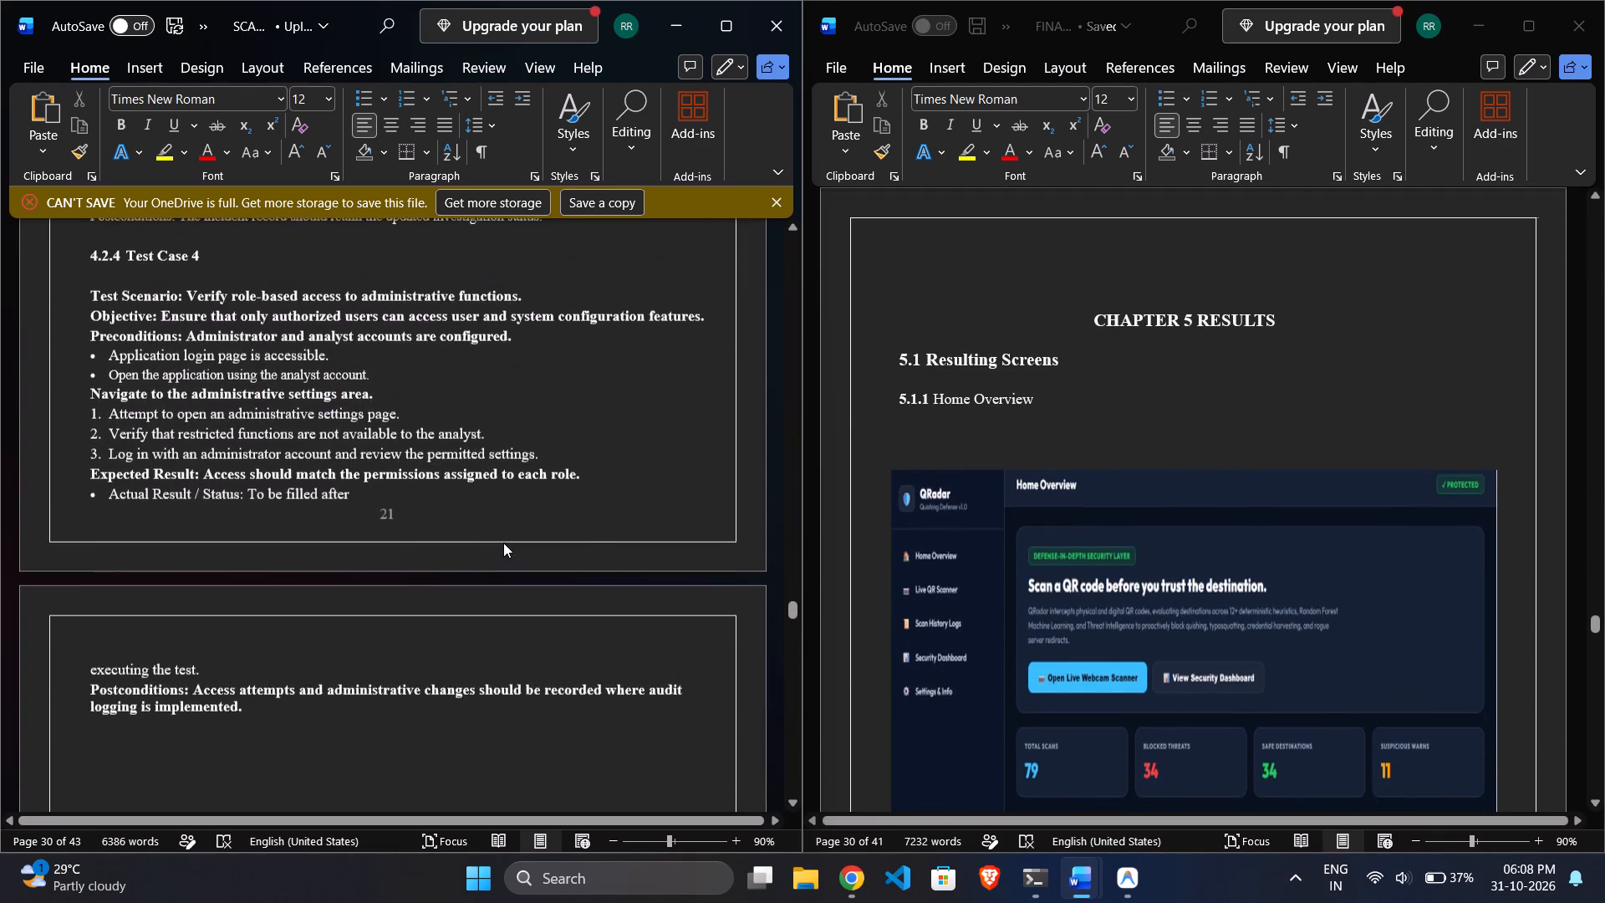
{"action": "scroll", "coordinate": [503, 543], "scroll_direction": "down", "scroll_amount": 9}
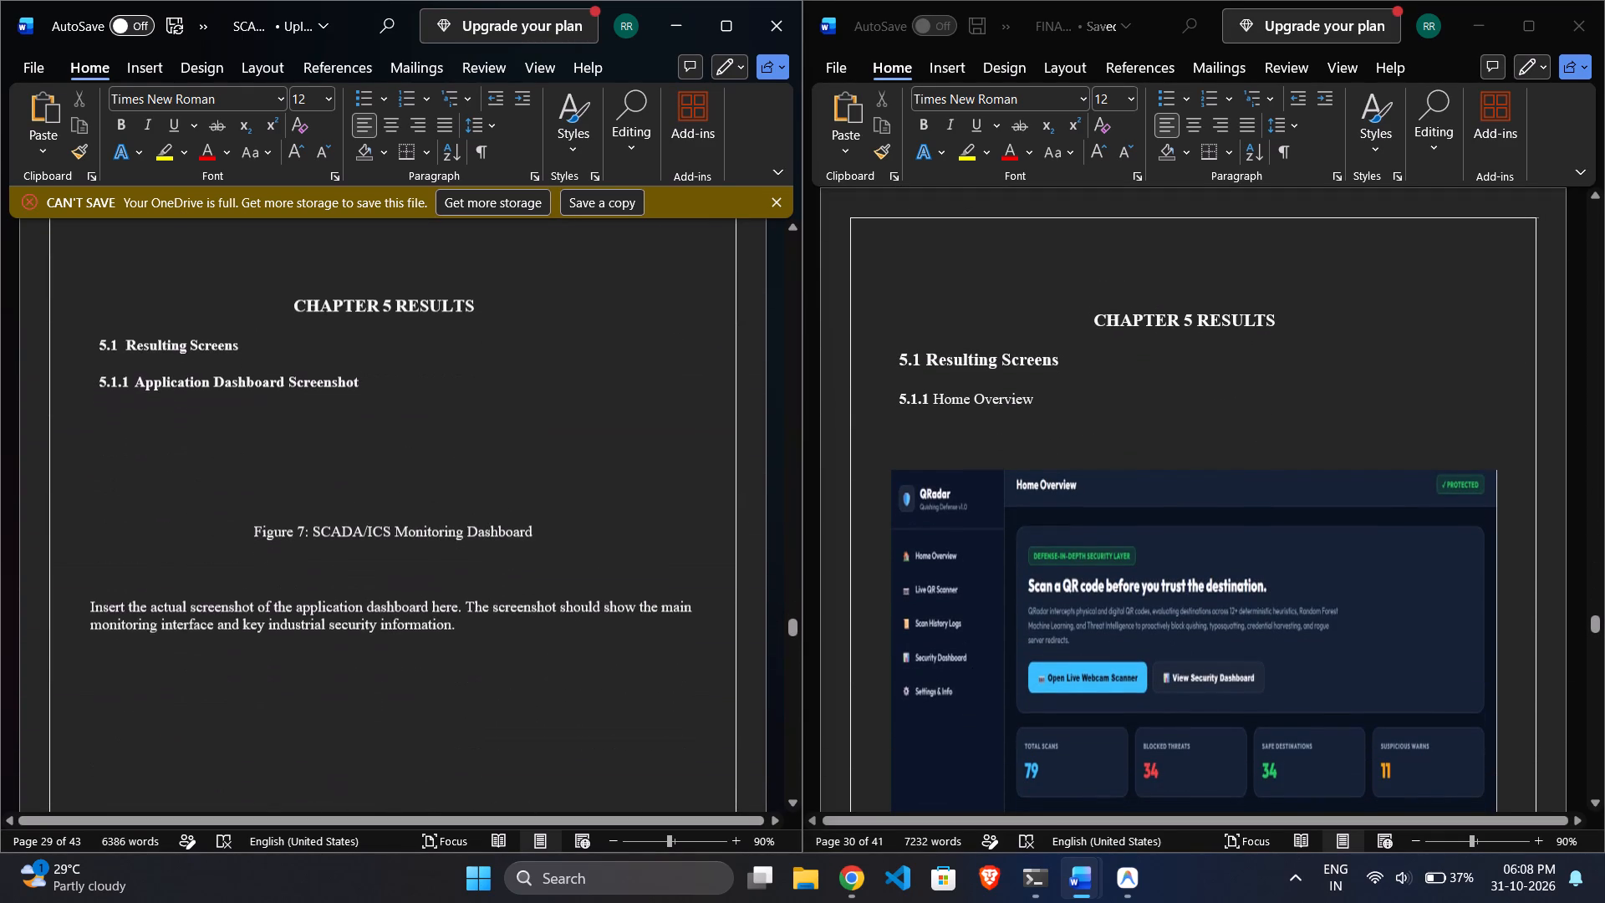
{"action": "scroll", "coordinate": [503, 543], "scroll_direction": "up", "scroll_amount": 7}
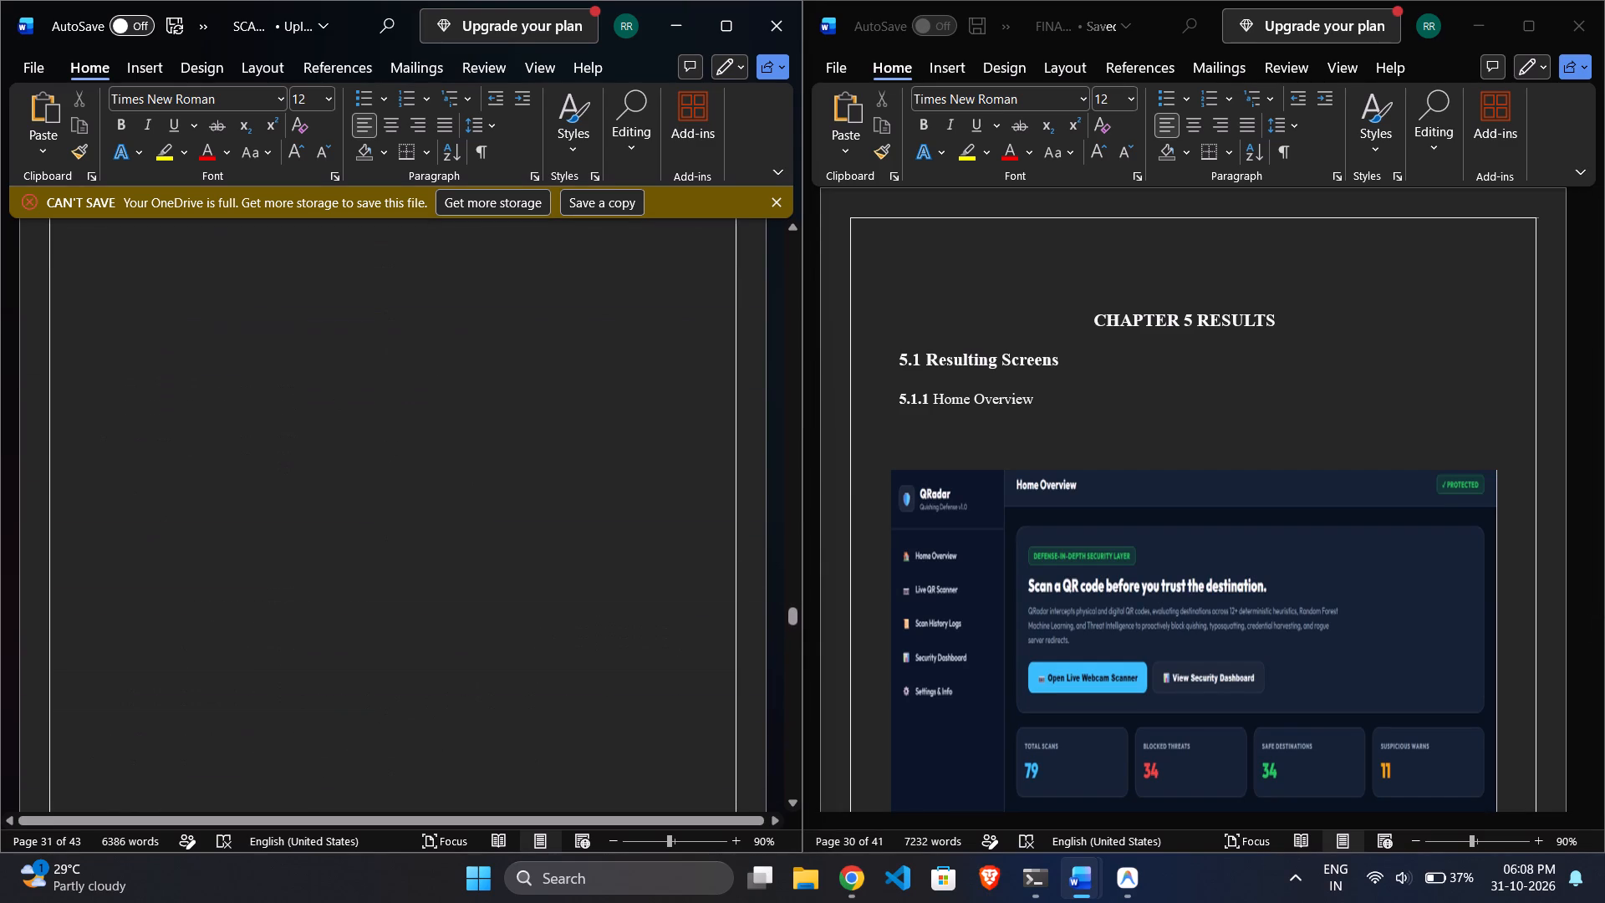
{"action": "scroll", "coordinate": [503, 543], "scroll_direction": "up", "scroll_amount": 6}
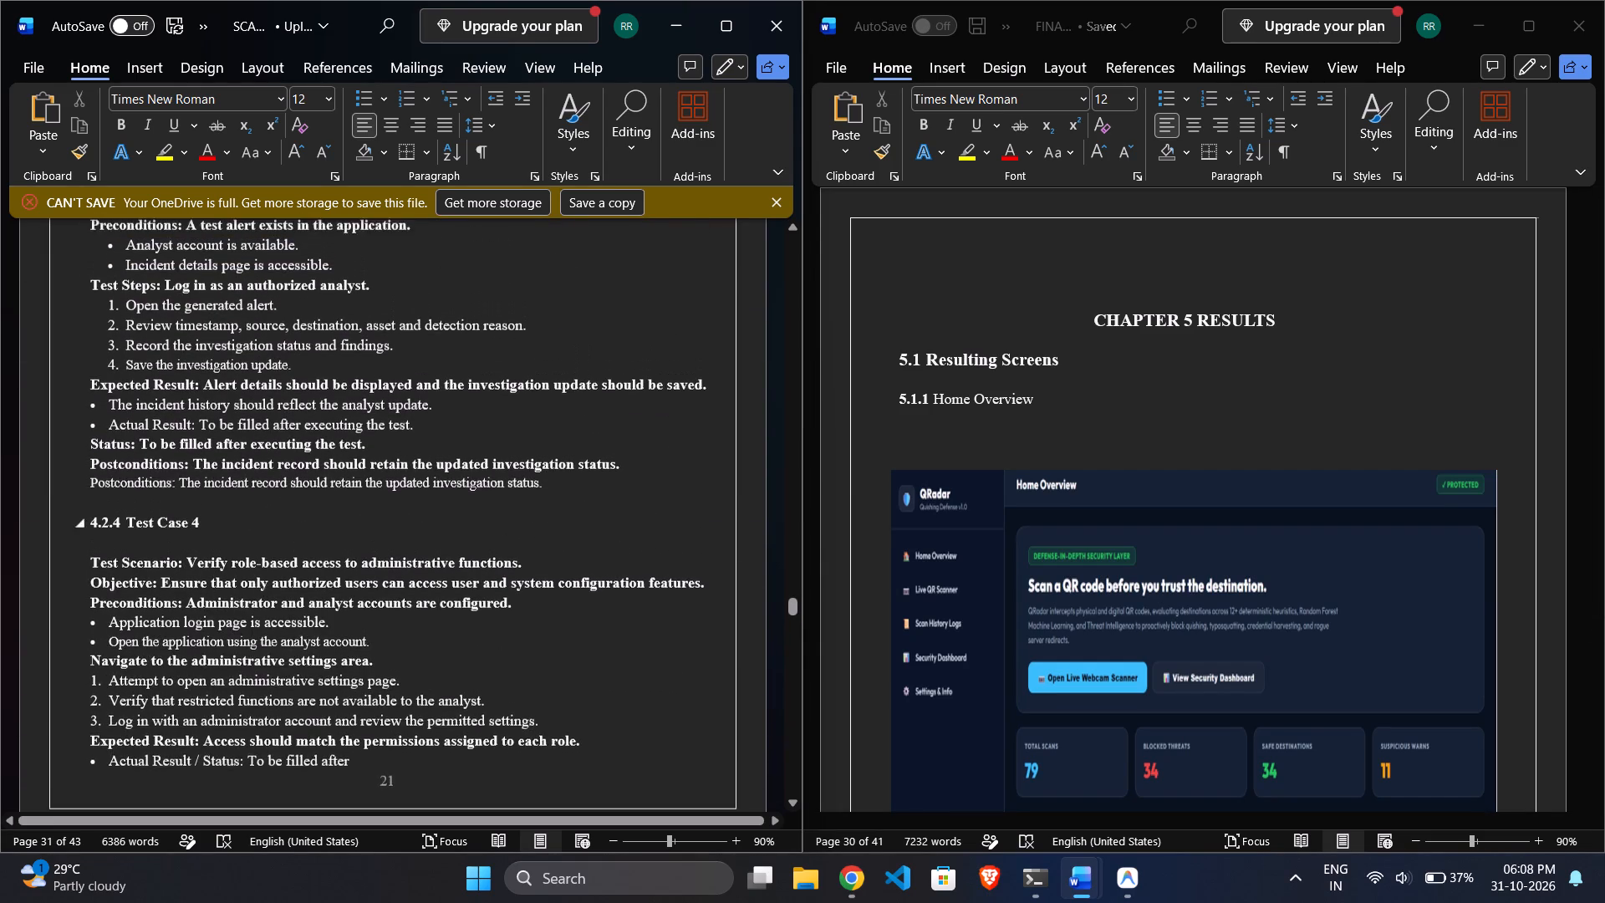
{"action": "scroll", "coordinate": [503, 543], "scroll_direction": "up", "scroll_amount": 1}
{"action": "scroll", "coordinate": [1138, 428], "scroll_direction": "up", "scroll_amount": 1}
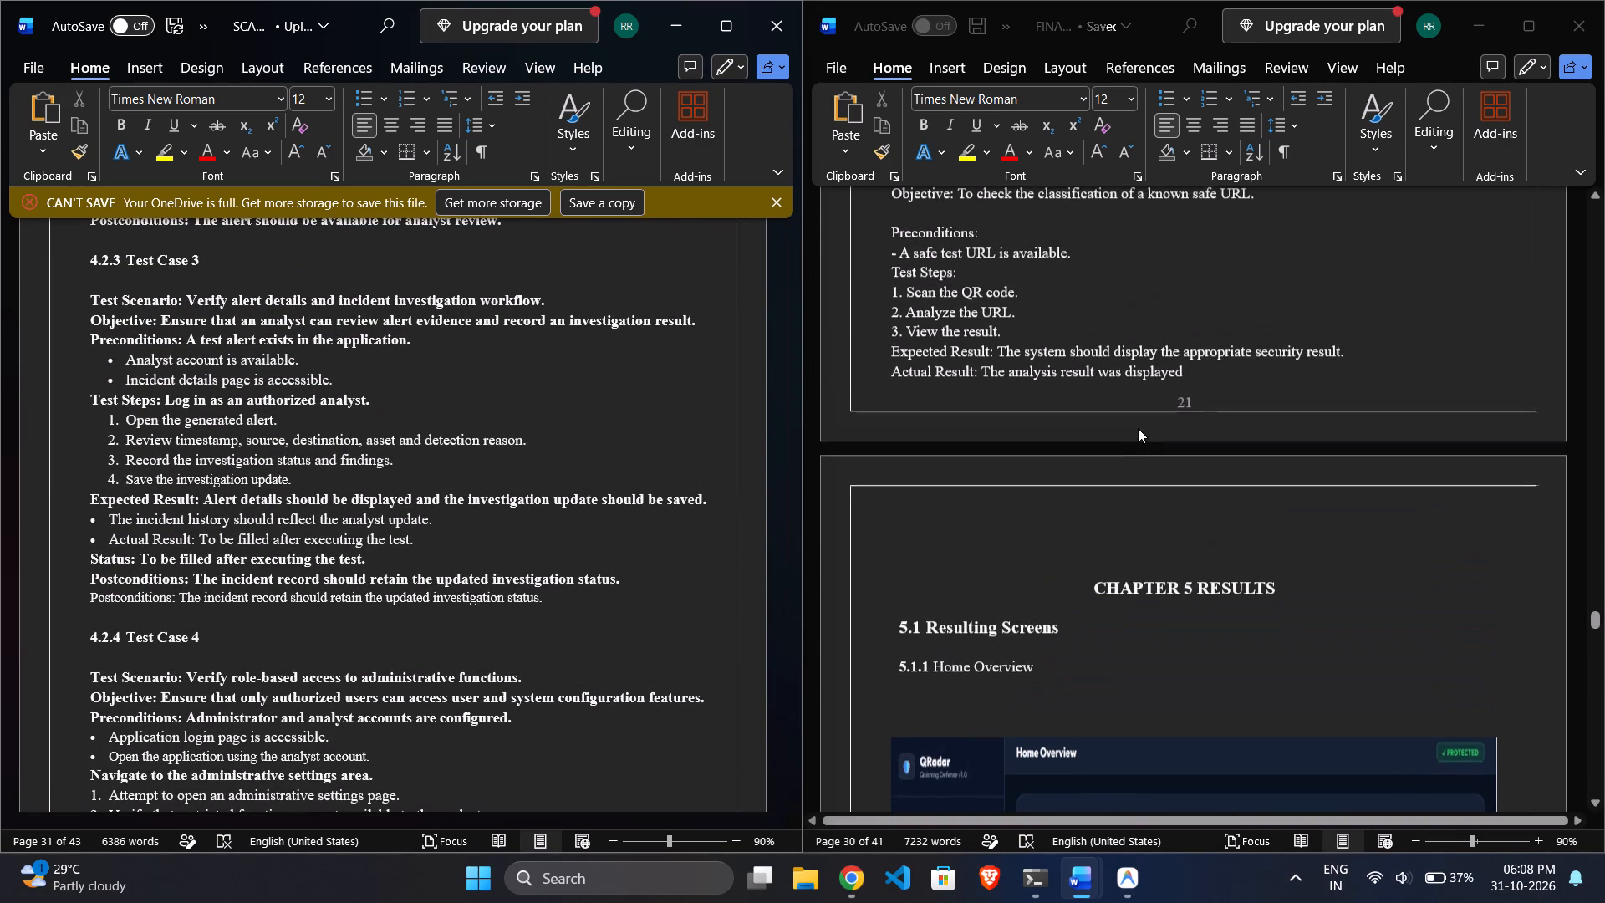
Delete one blank line above the Github link and one above the "4.2 Test Case Study" heading in the SCADA report.
{"action": "scroll", "coordinate": [1138, 428], "scroll_direction": "up", "scroll_amount": 1}
{"action": "scroll", "coordinate": [598, 413], "scroll_direction": "up", "scroll_amount": 6}
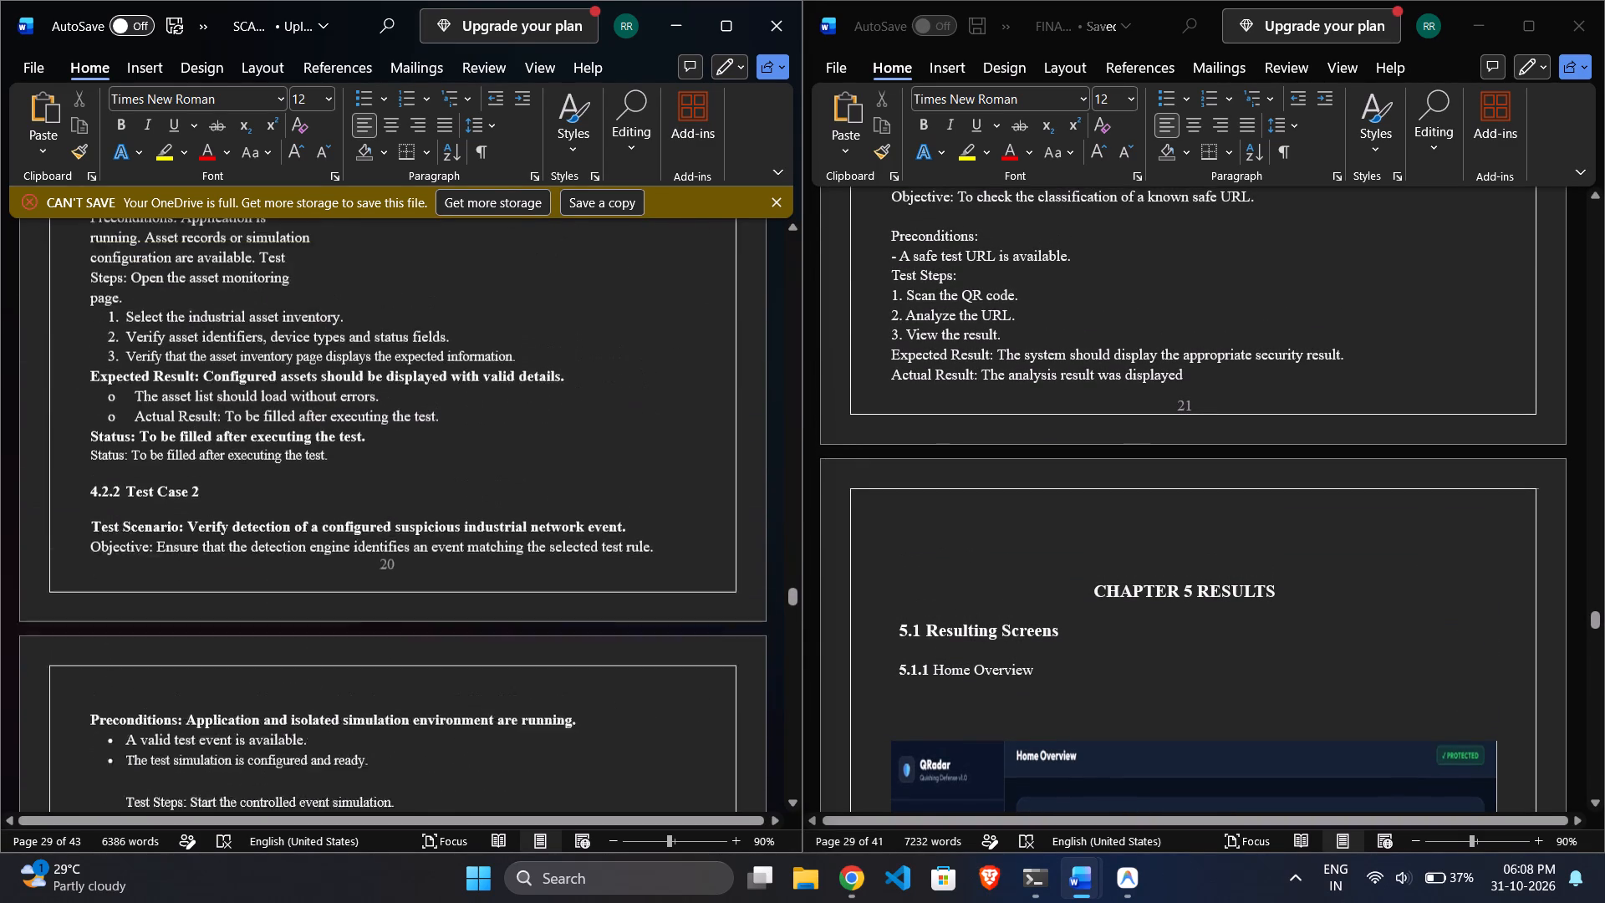
{"action": "scroll", "coordinate": [598, 413], "scroll_direction": "up", "scroll_amount": 3}
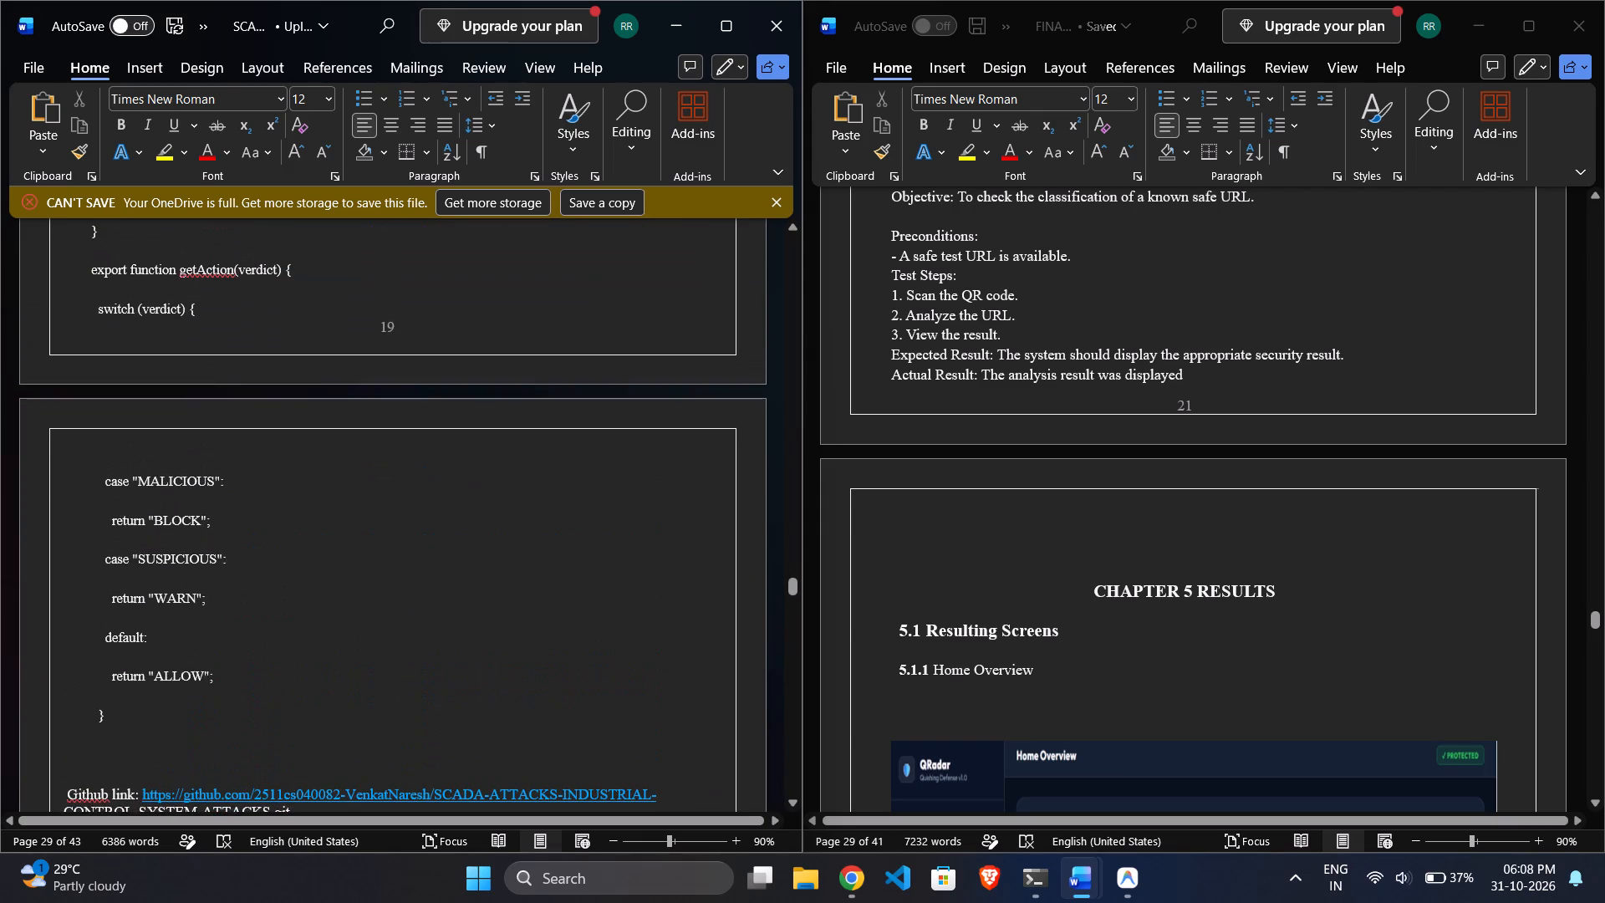
{"action": "scroll", "coordinate": [598, 413], "scroll_direction": "up", "scroll_amount": 1}
{"action": "scroll", "coordinate": [598, 413], "scroll_direction": "down", "scroll_amount": 1}
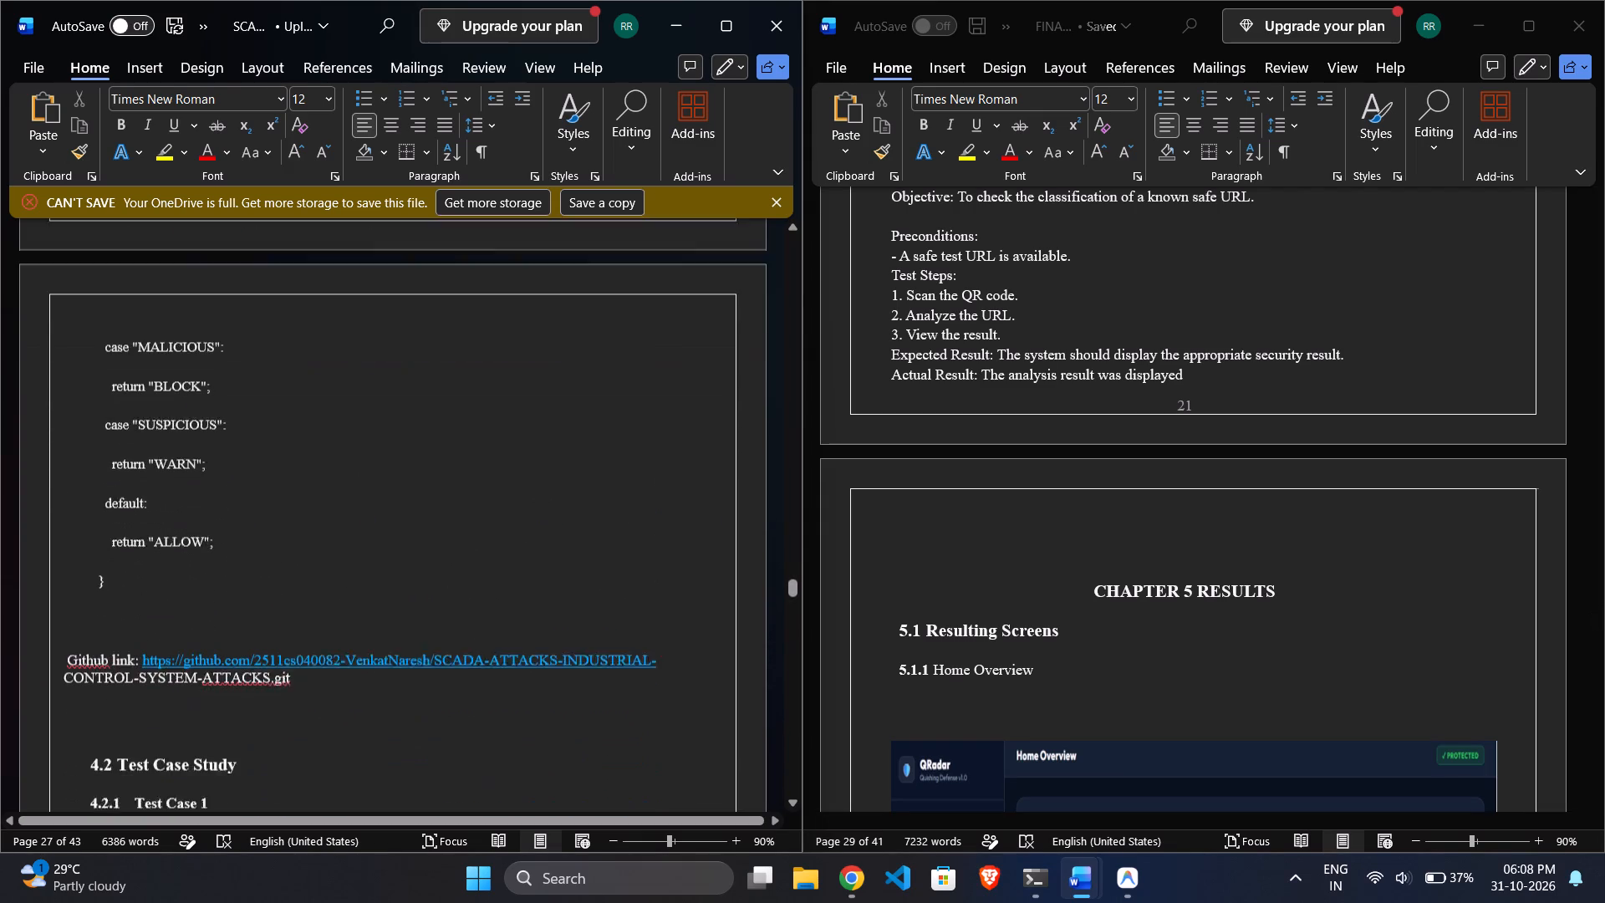
{"action": "scroll", "coordinate": [598, 413], "scroll_direction": "down", "scroll_amount": 1}
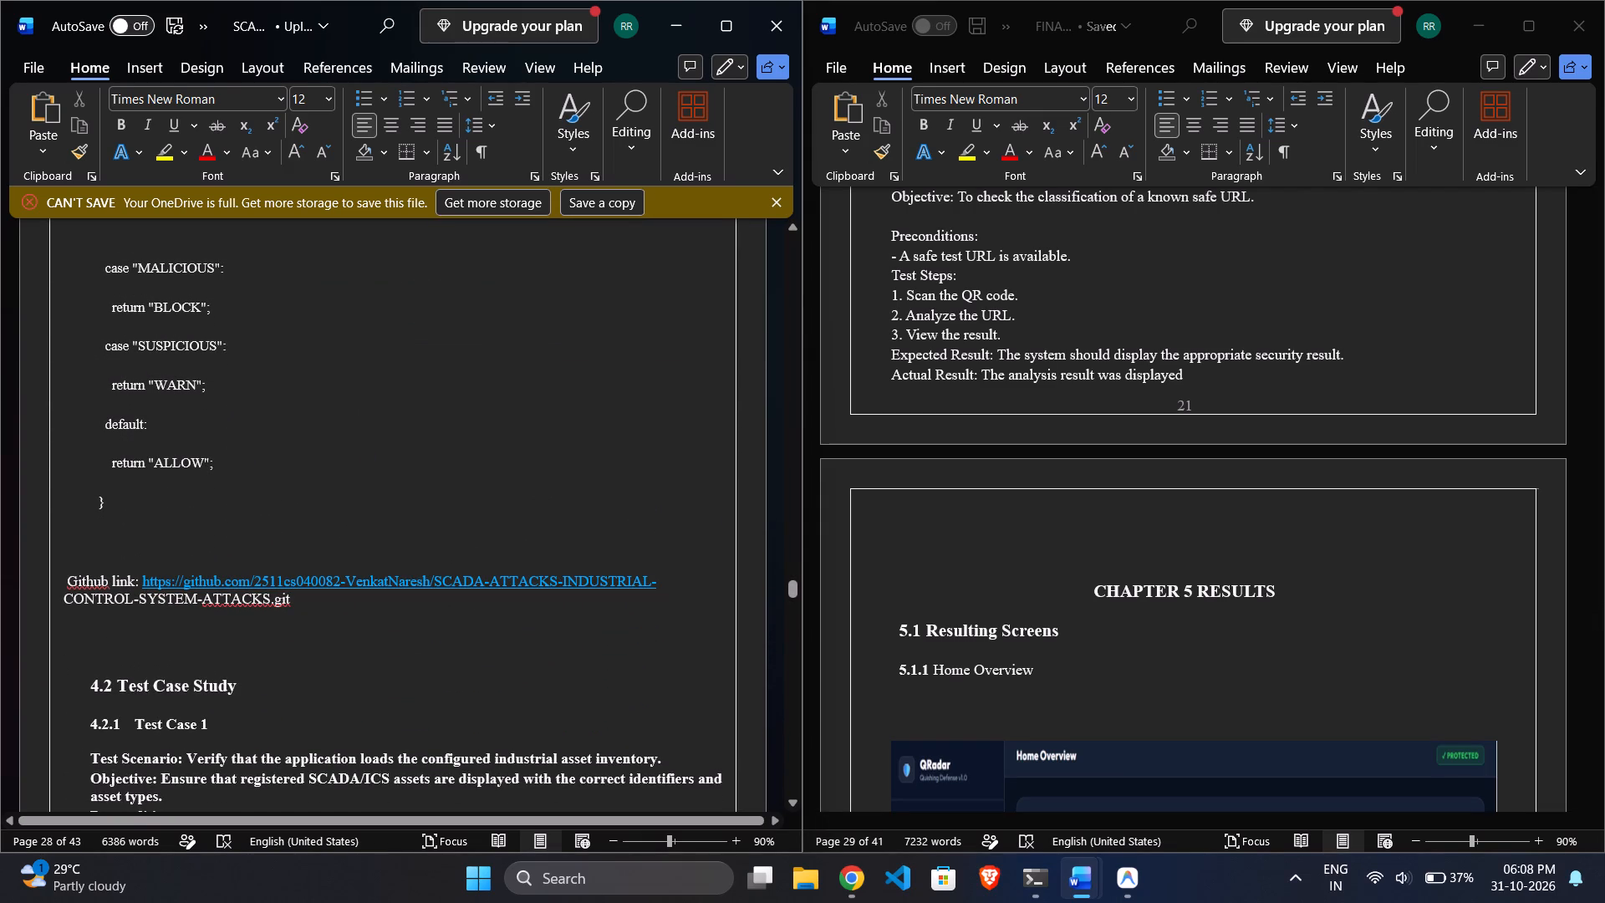
{"action": "left_click", "coordinate": [74, 557]}
{"action": "key", "text": "BackSpace"}
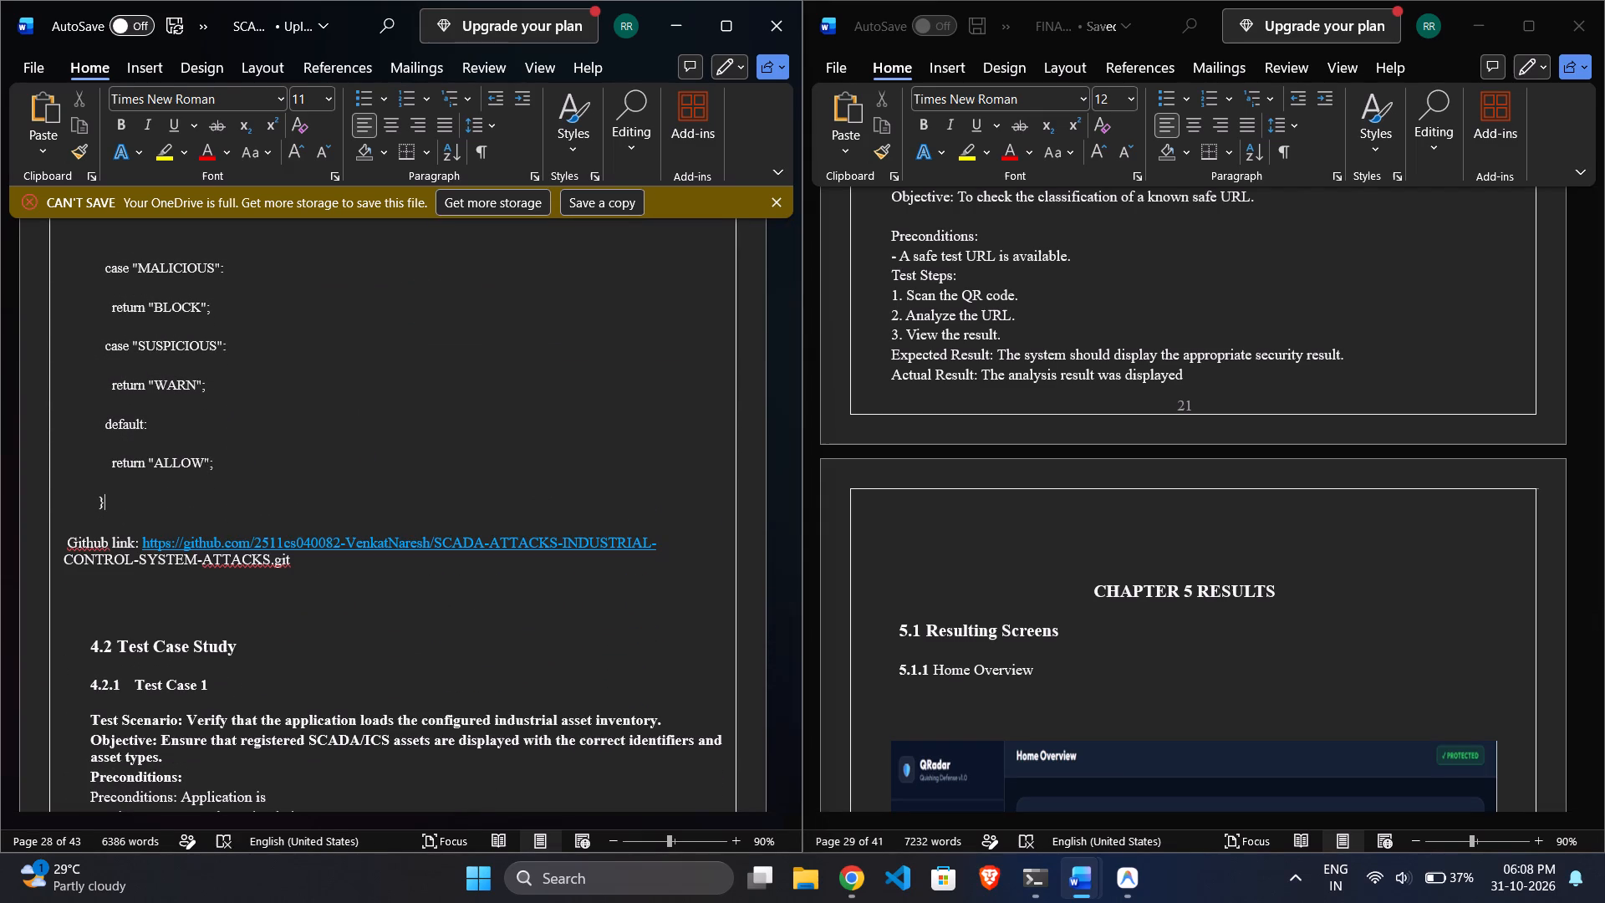
{"action": "left_click", "coordinate": [98, 621]}
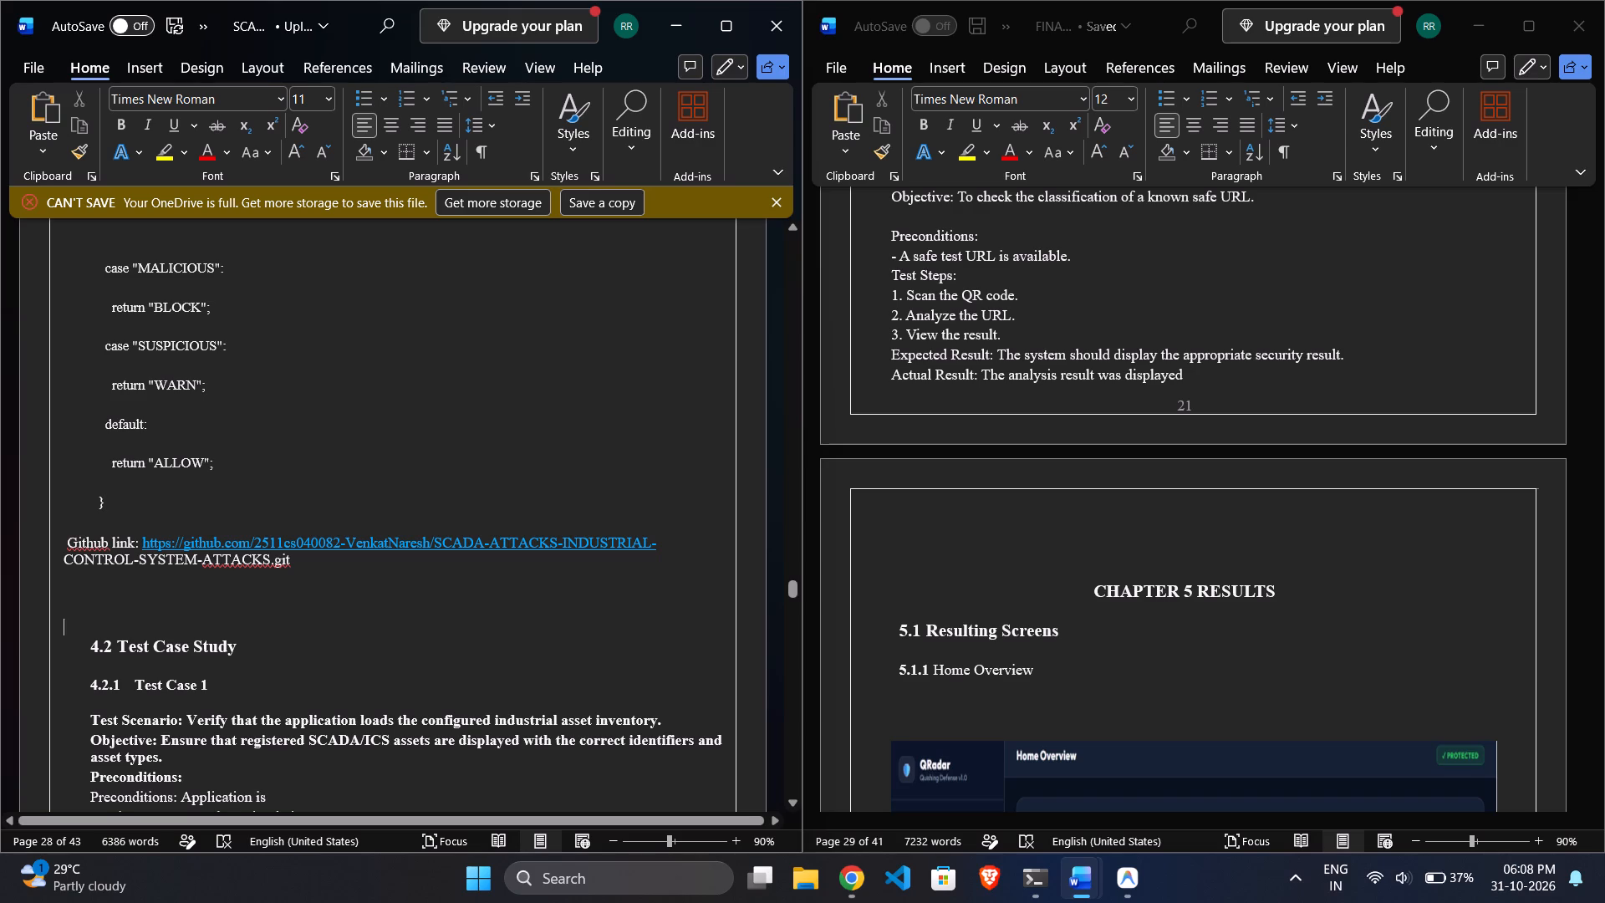
{"action": "key", "text": "BackSpace"}
Review the SCADA report's page layout from section 4.2 through Chapter 5 Results, including the screenshot sections 5.1.1 and 5.1.2.
{"action": "scroll", "coordinate": [98, 621], "scroll_direction": "down", "scroll_amount": 4}
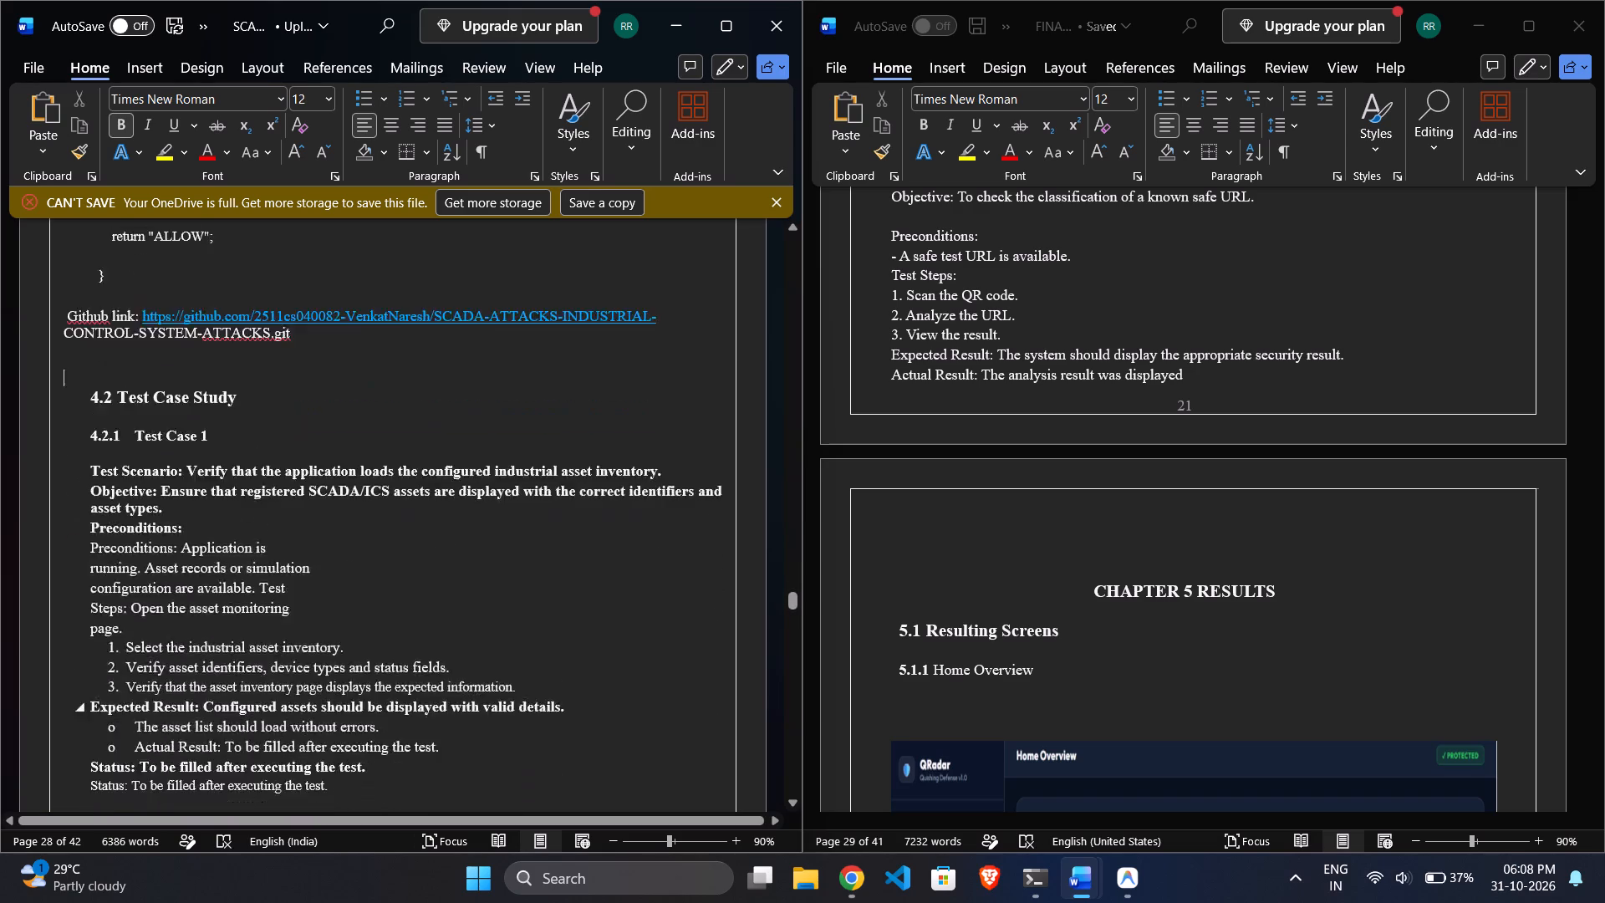
{"action": "scroll", "coordinate": [98, 621], "scroll_direction": "down", "scroll_amount": 6}
{"action": "scroll", "coordinate": [98, 621], "scroll_direction": "up", "scroll_amount": 2}
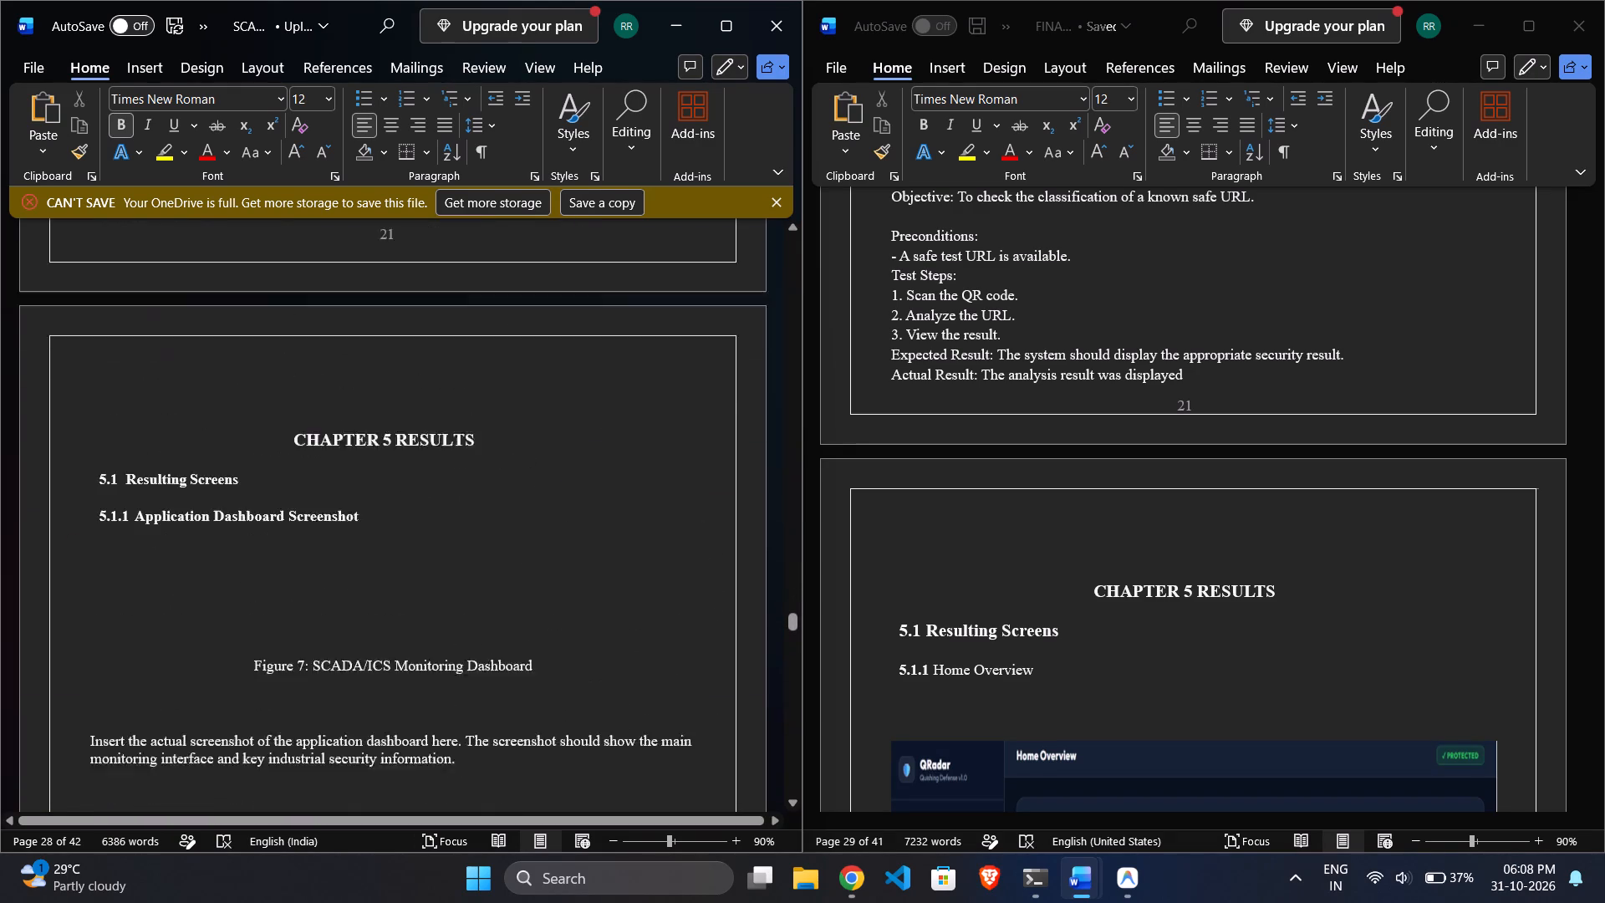
{"action": "scroll", "coordinate": [98, 621], "scroll_direction": "up", "scroll_amount": 1}
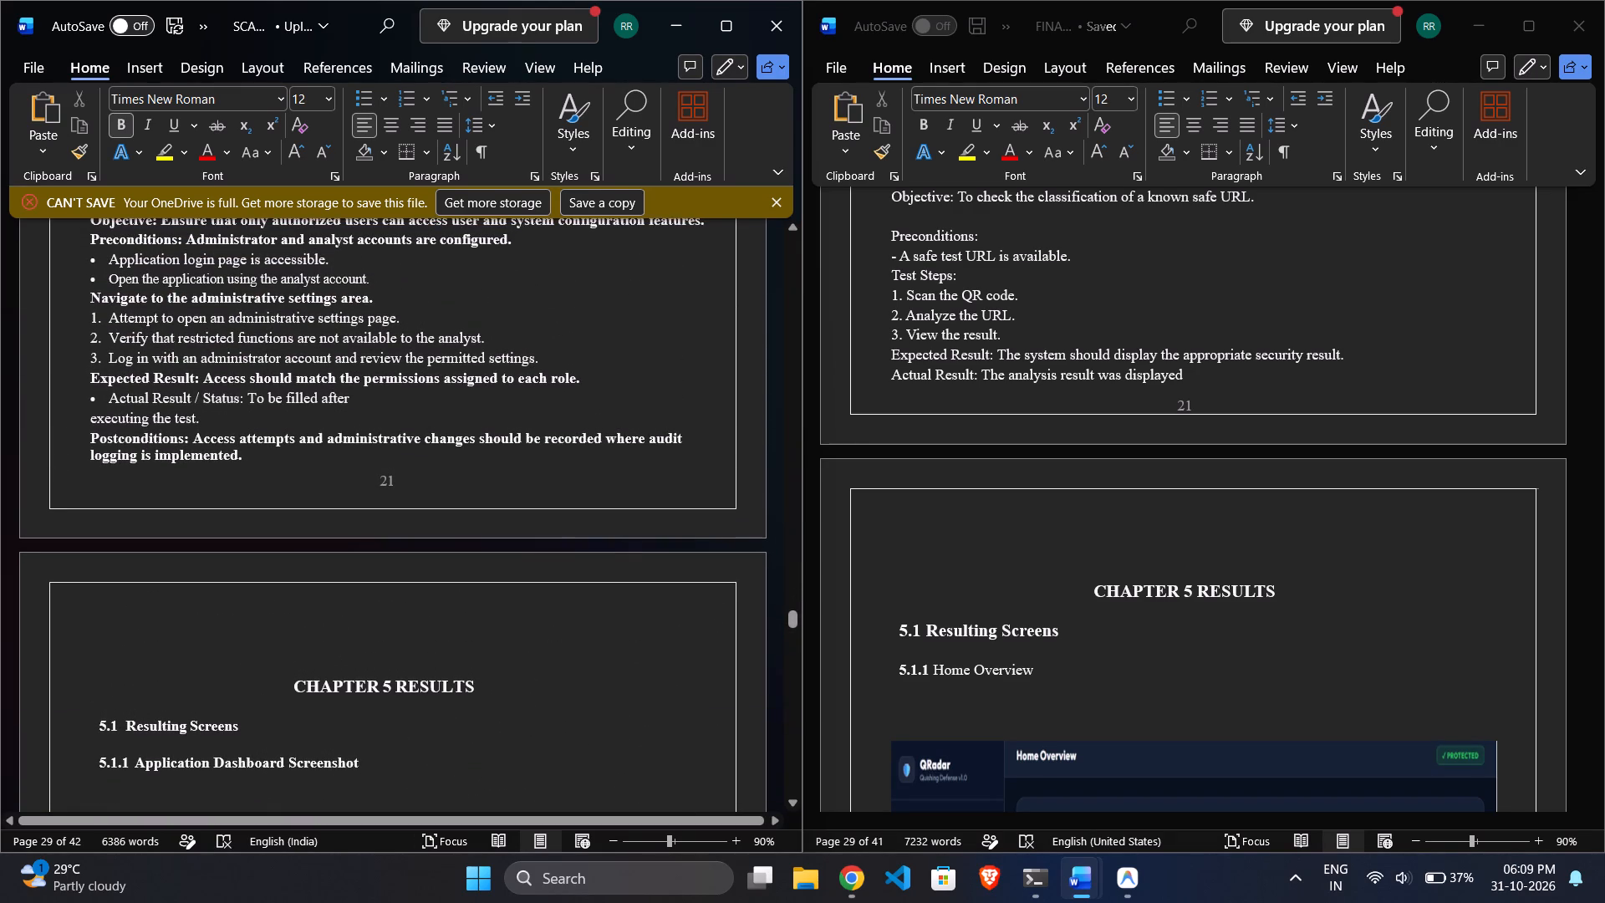
{"action": "scroll", "coordinate": [98, 621], "scroll_direction": "down", "scroll_amount": 3}
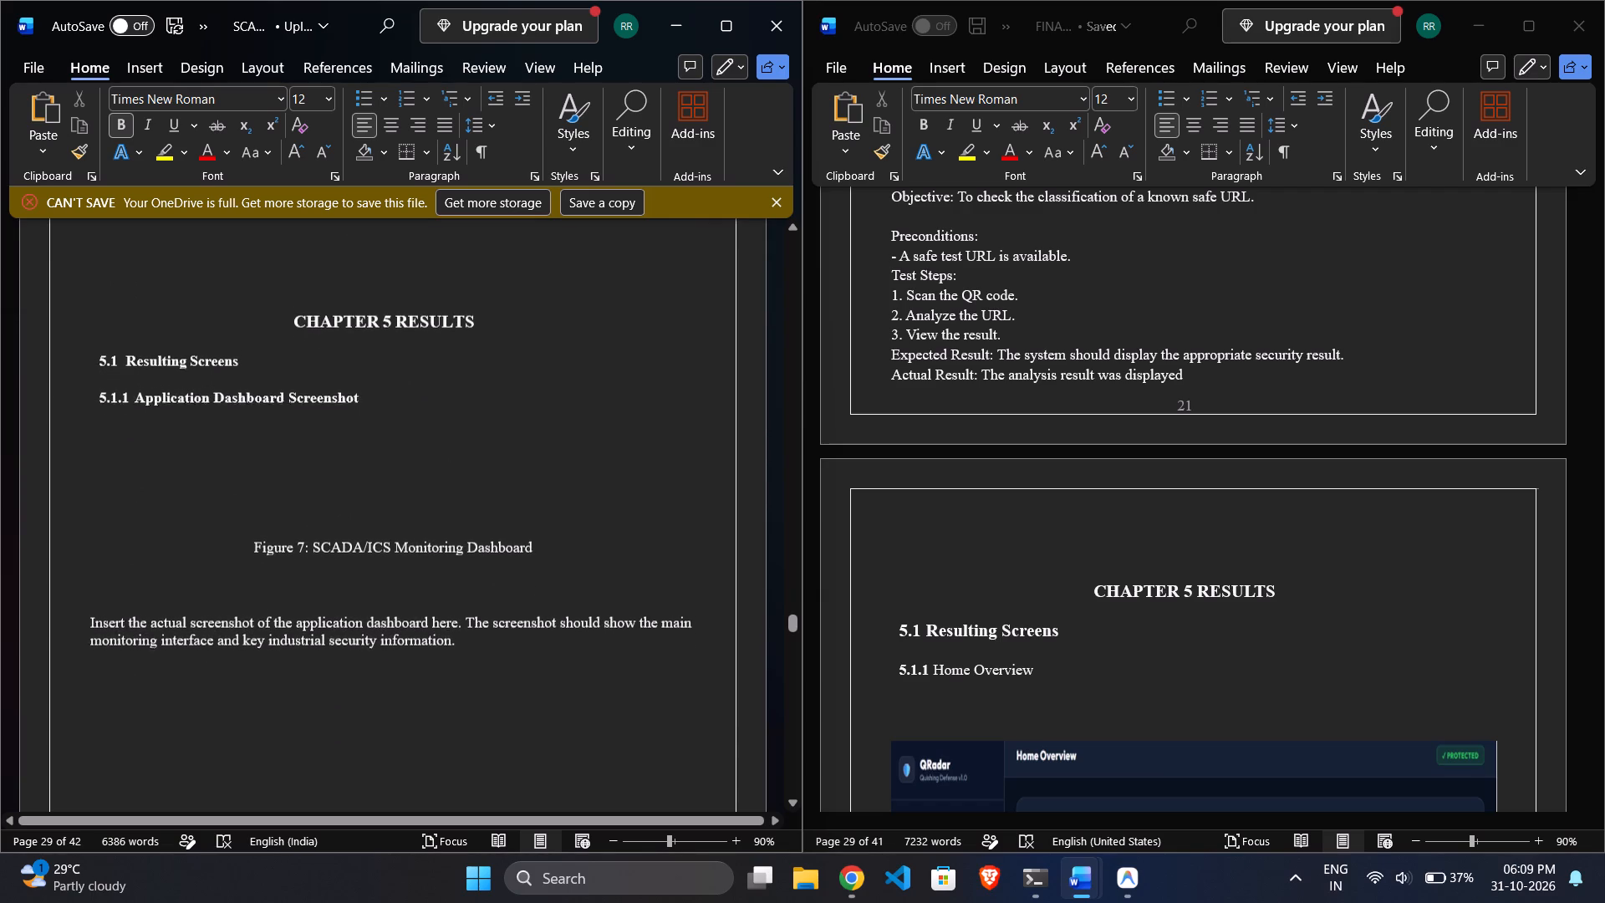
{"action": "scroll", "coordinate": [98, 621], "scroll_direction": "down", "scroll_amount": 9}
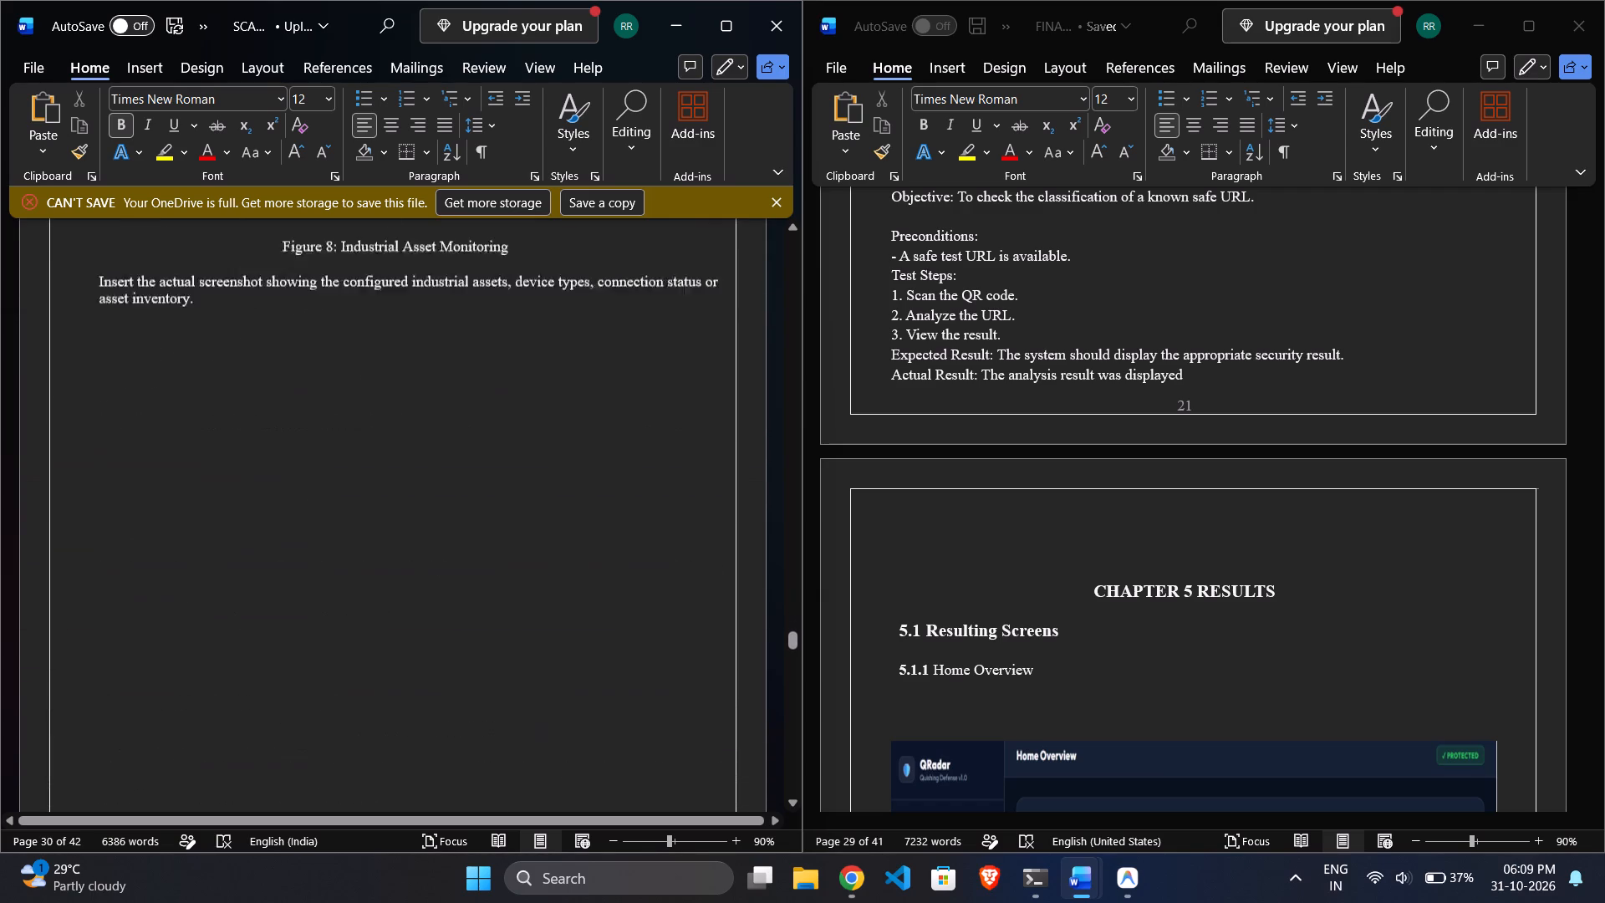
{"action": "scroll", "coordinate": [98, 621], "scroll_direction": "up", "scroll_amount": 8}
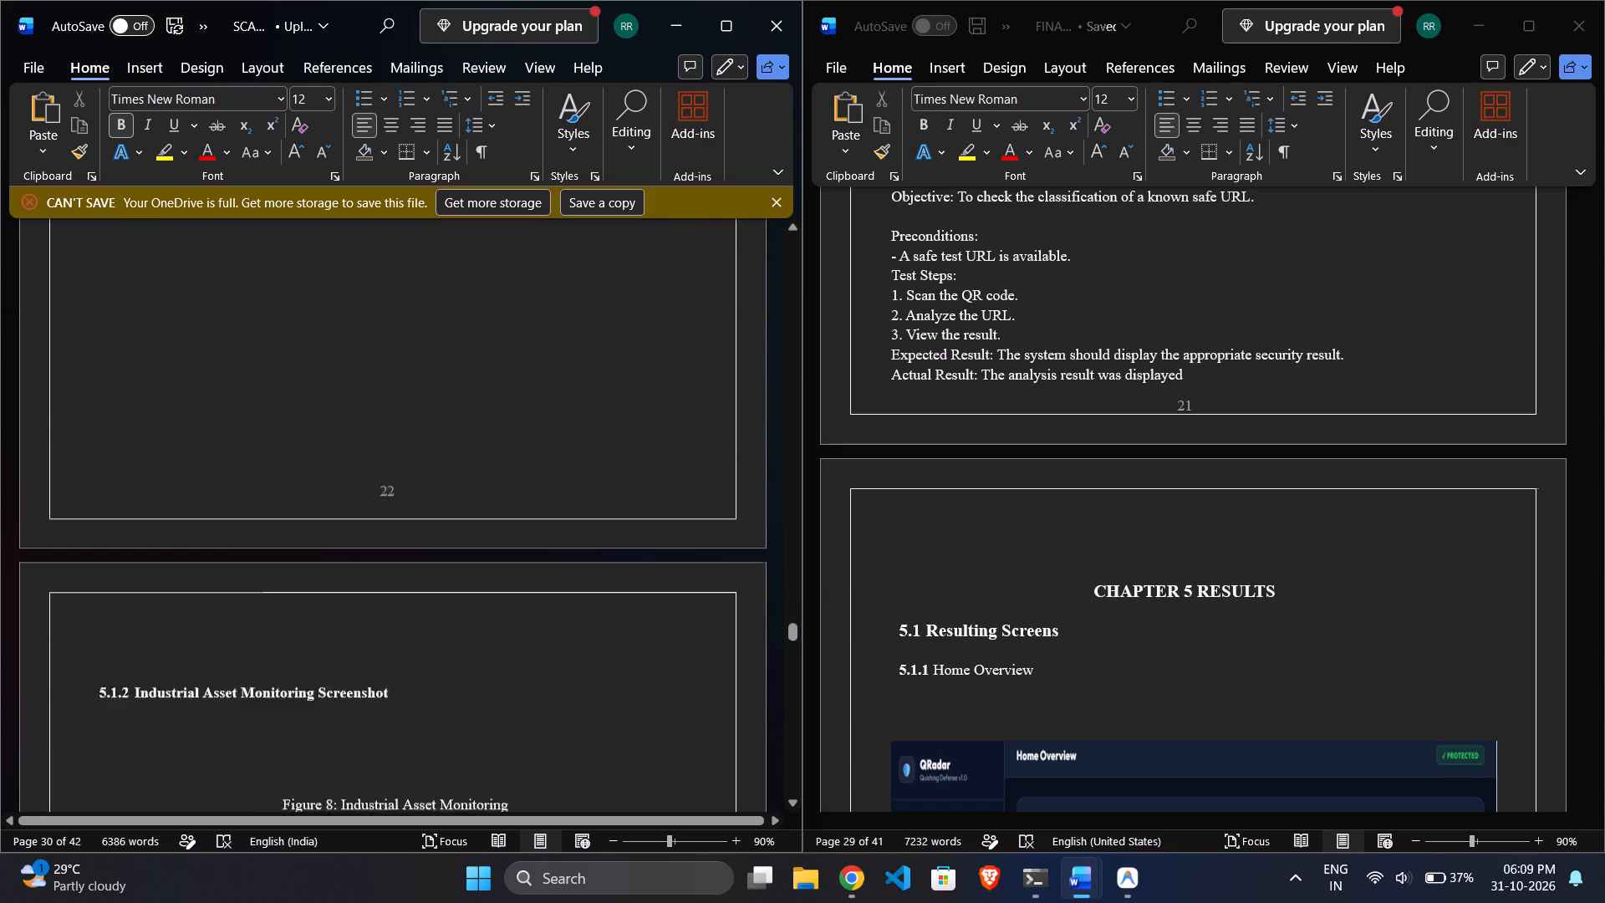
{"action": "scroll", "coordinate": [98, 621], "scroll_direction": "up", "scroll_amount": 4}
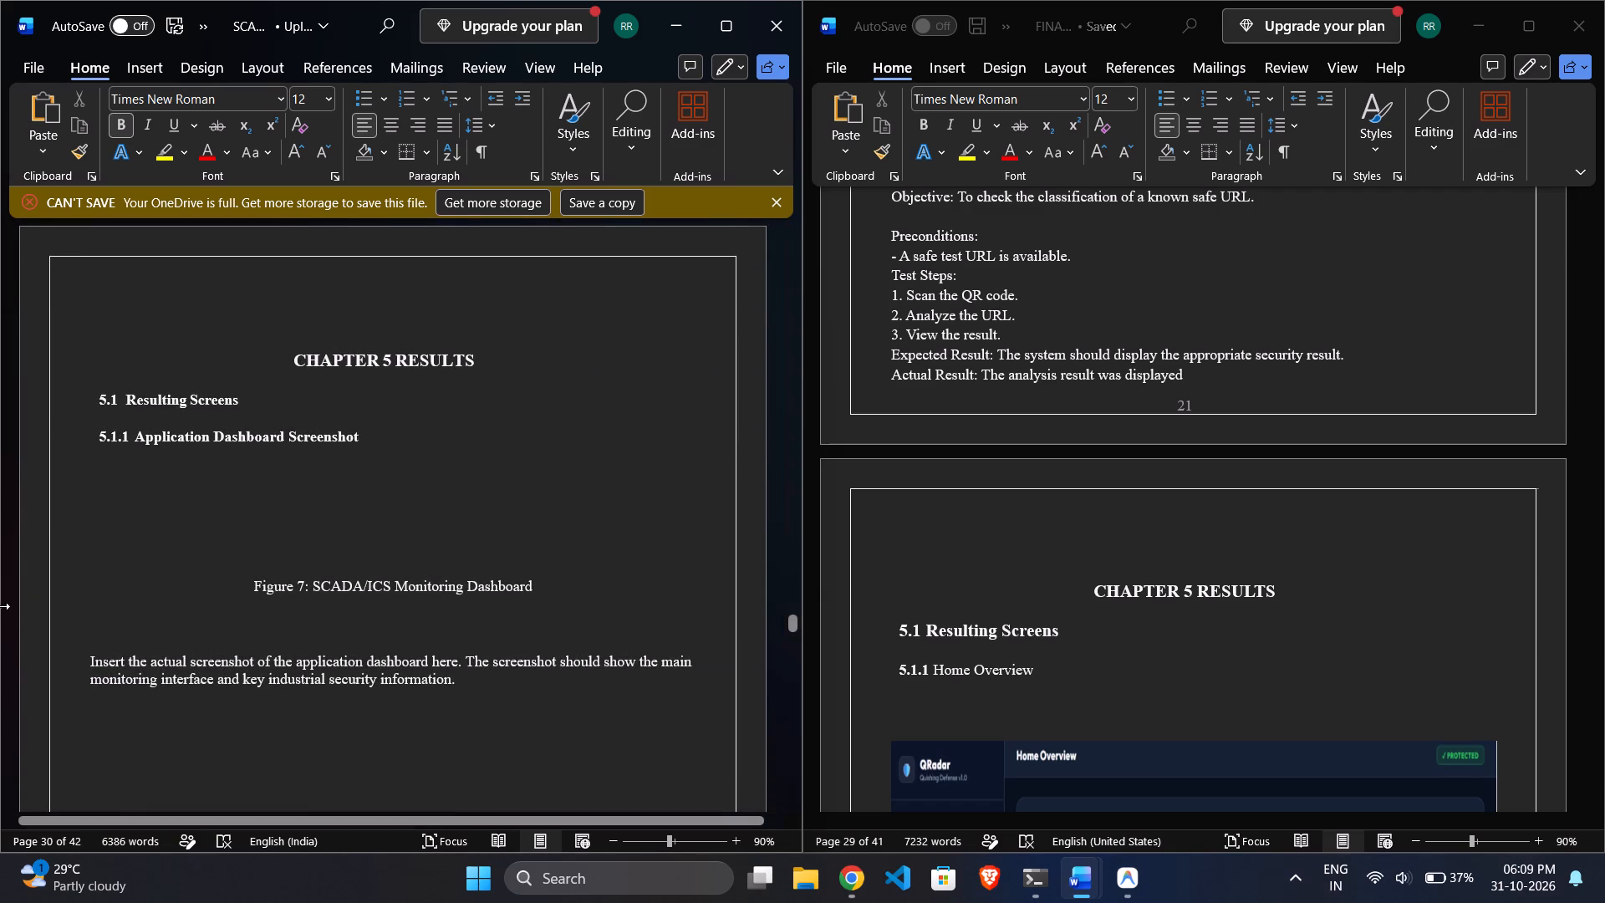
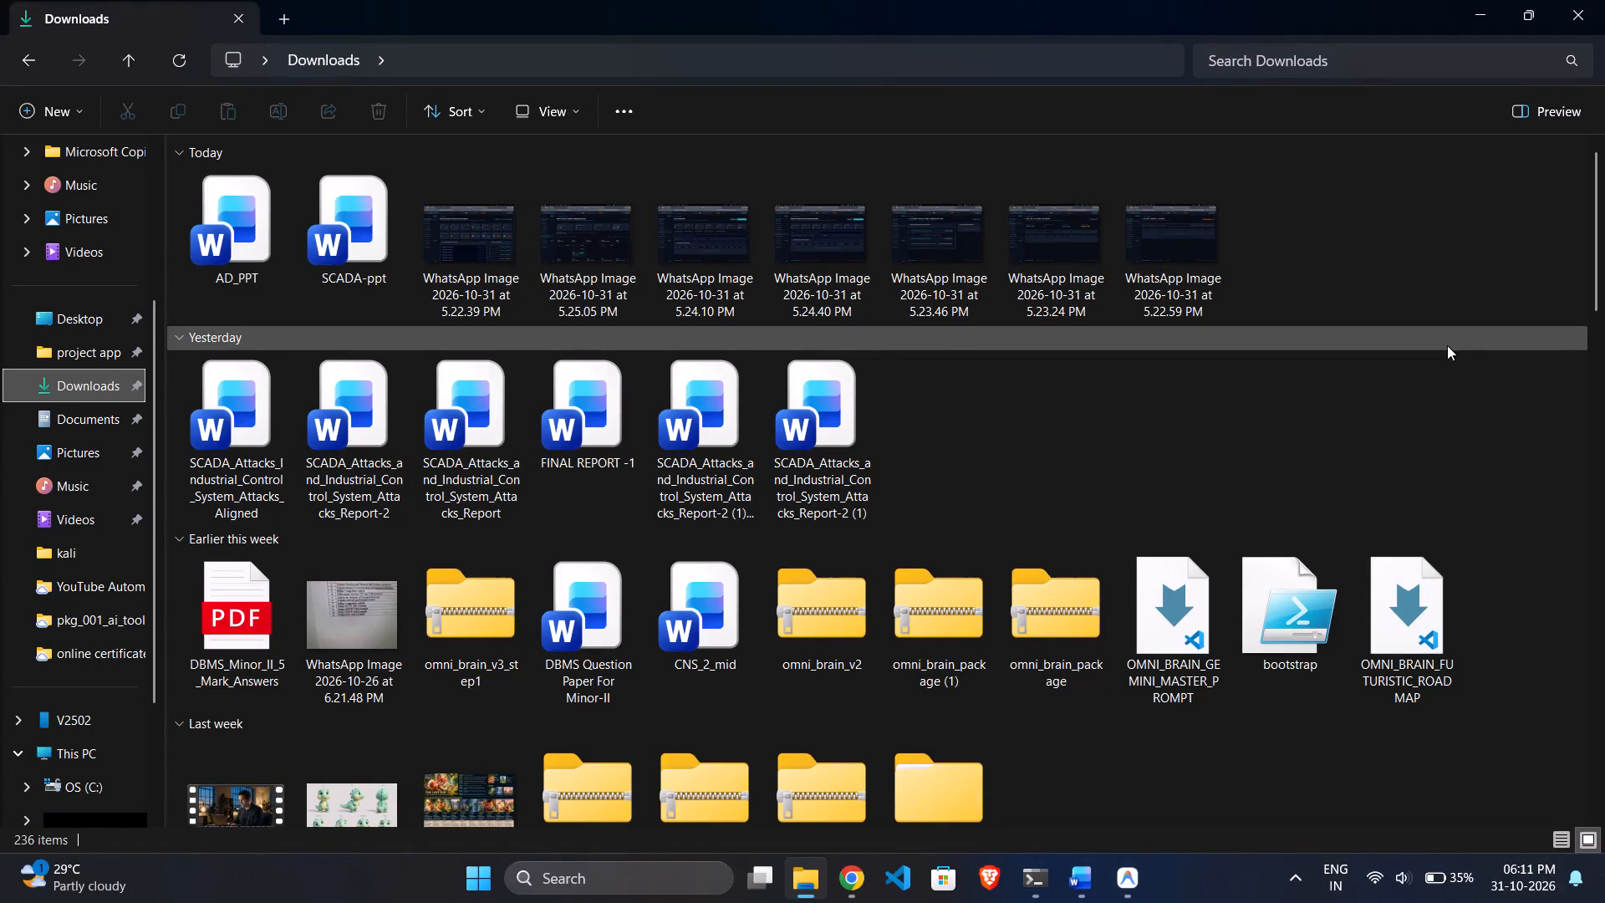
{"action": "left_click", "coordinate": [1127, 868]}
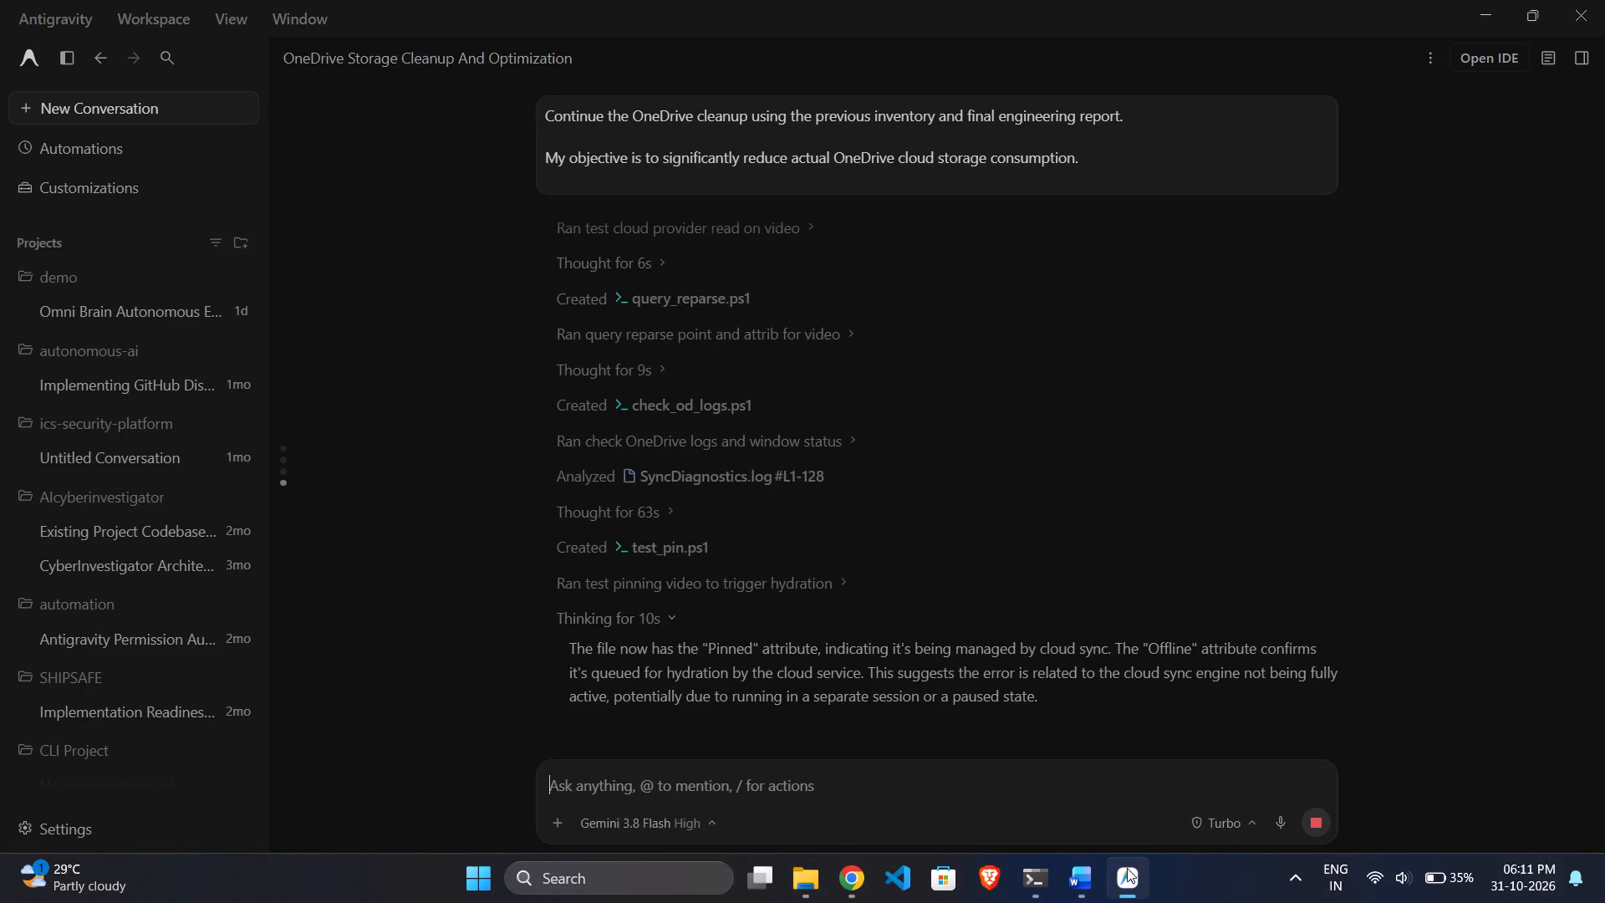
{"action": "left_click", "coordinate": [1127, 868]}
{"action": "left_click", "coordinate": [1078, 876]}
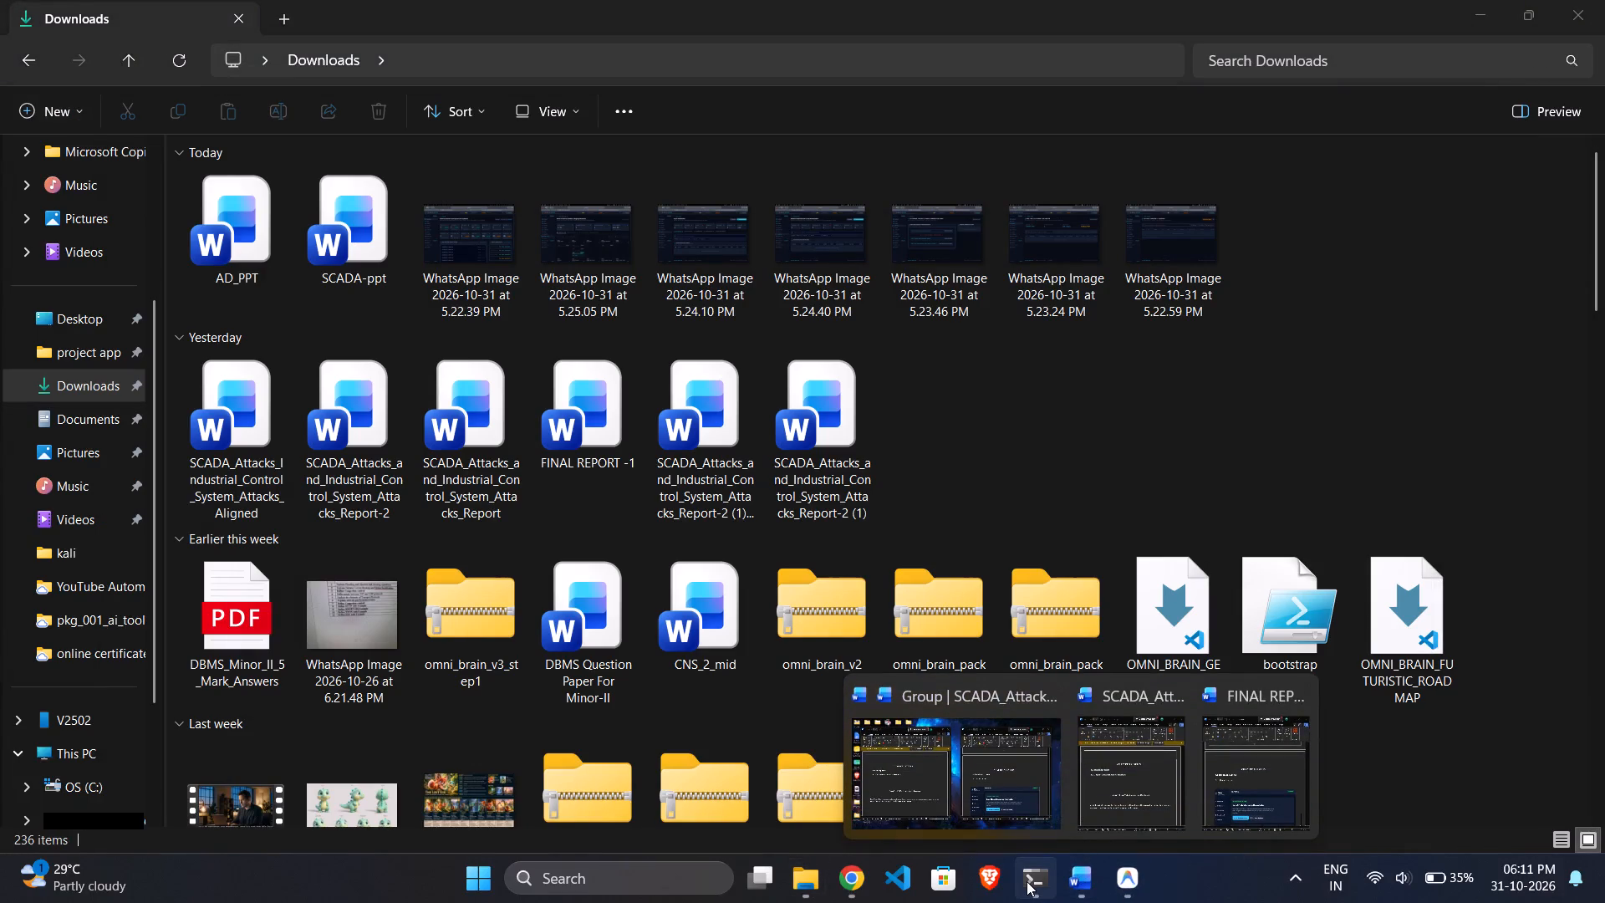
Bring up the open terminal window and close it.
{"action": "left_click", "coordinate": [1039, 860]}
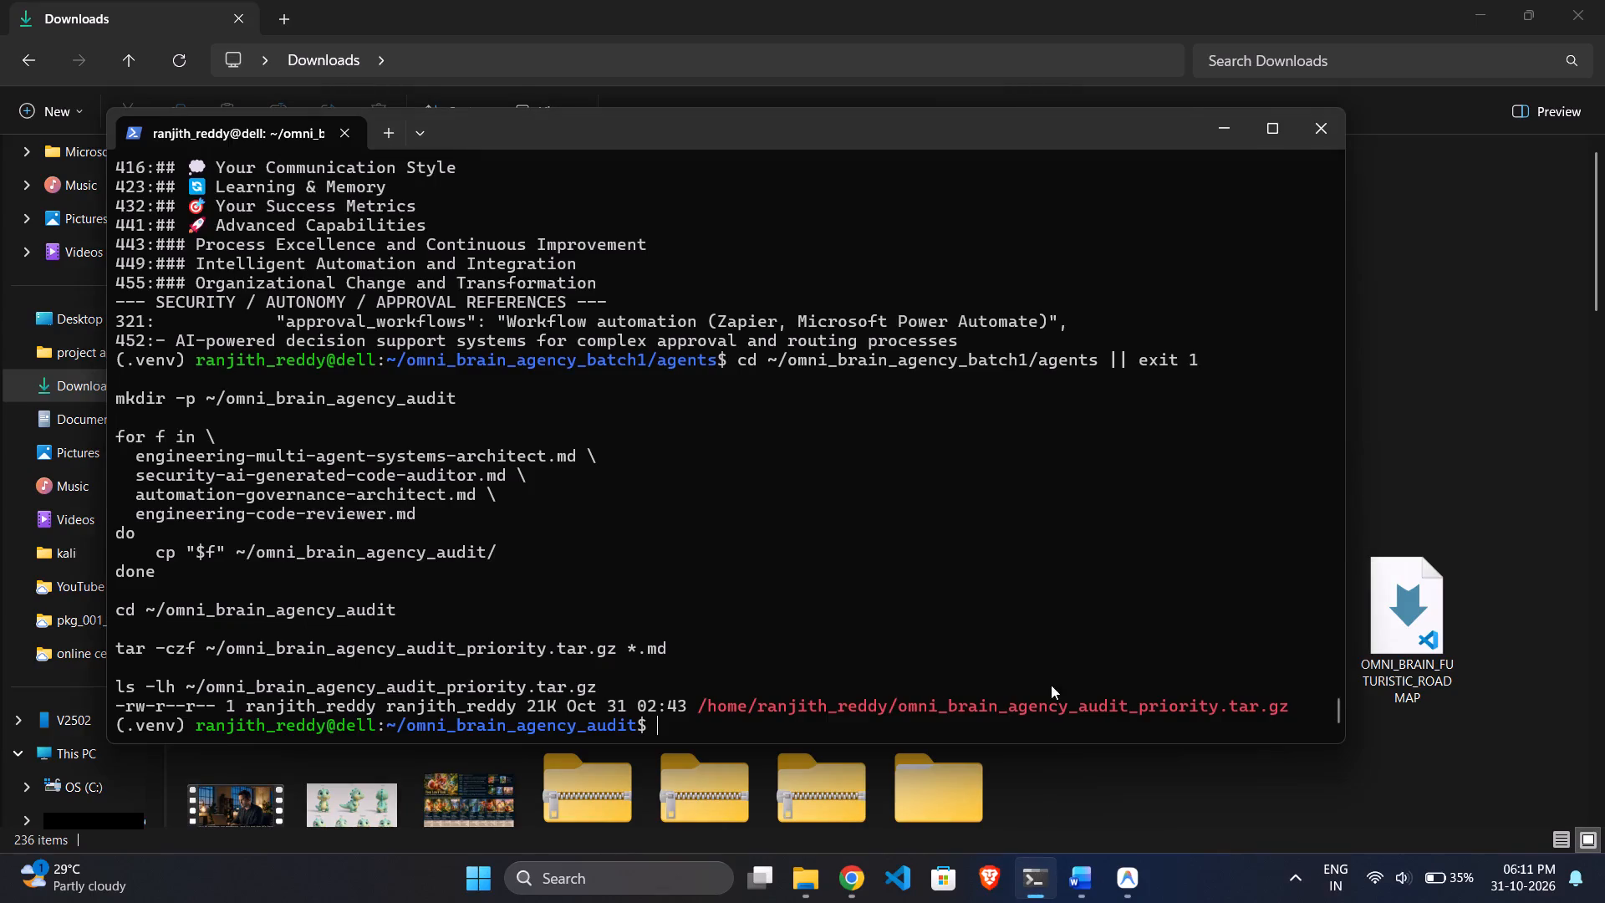
{"action": "left_click", "coordinate": [1311, 124]}
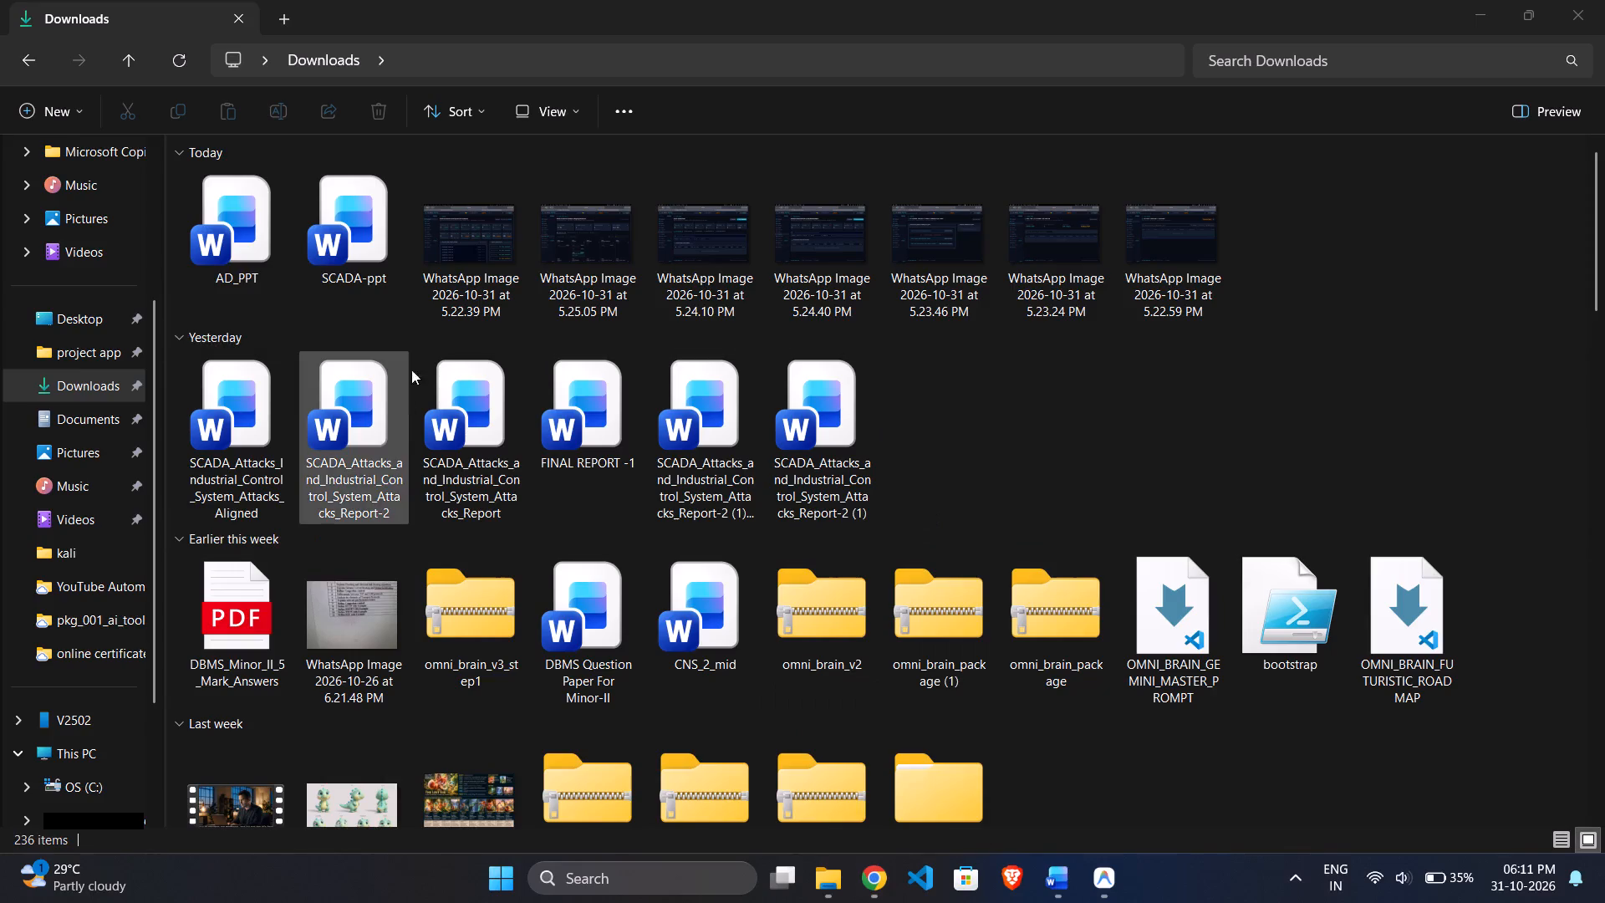
Show the files in the Downloads folder as extra large icons.
{"action": "left_click", "coordinate": [551, 113]}
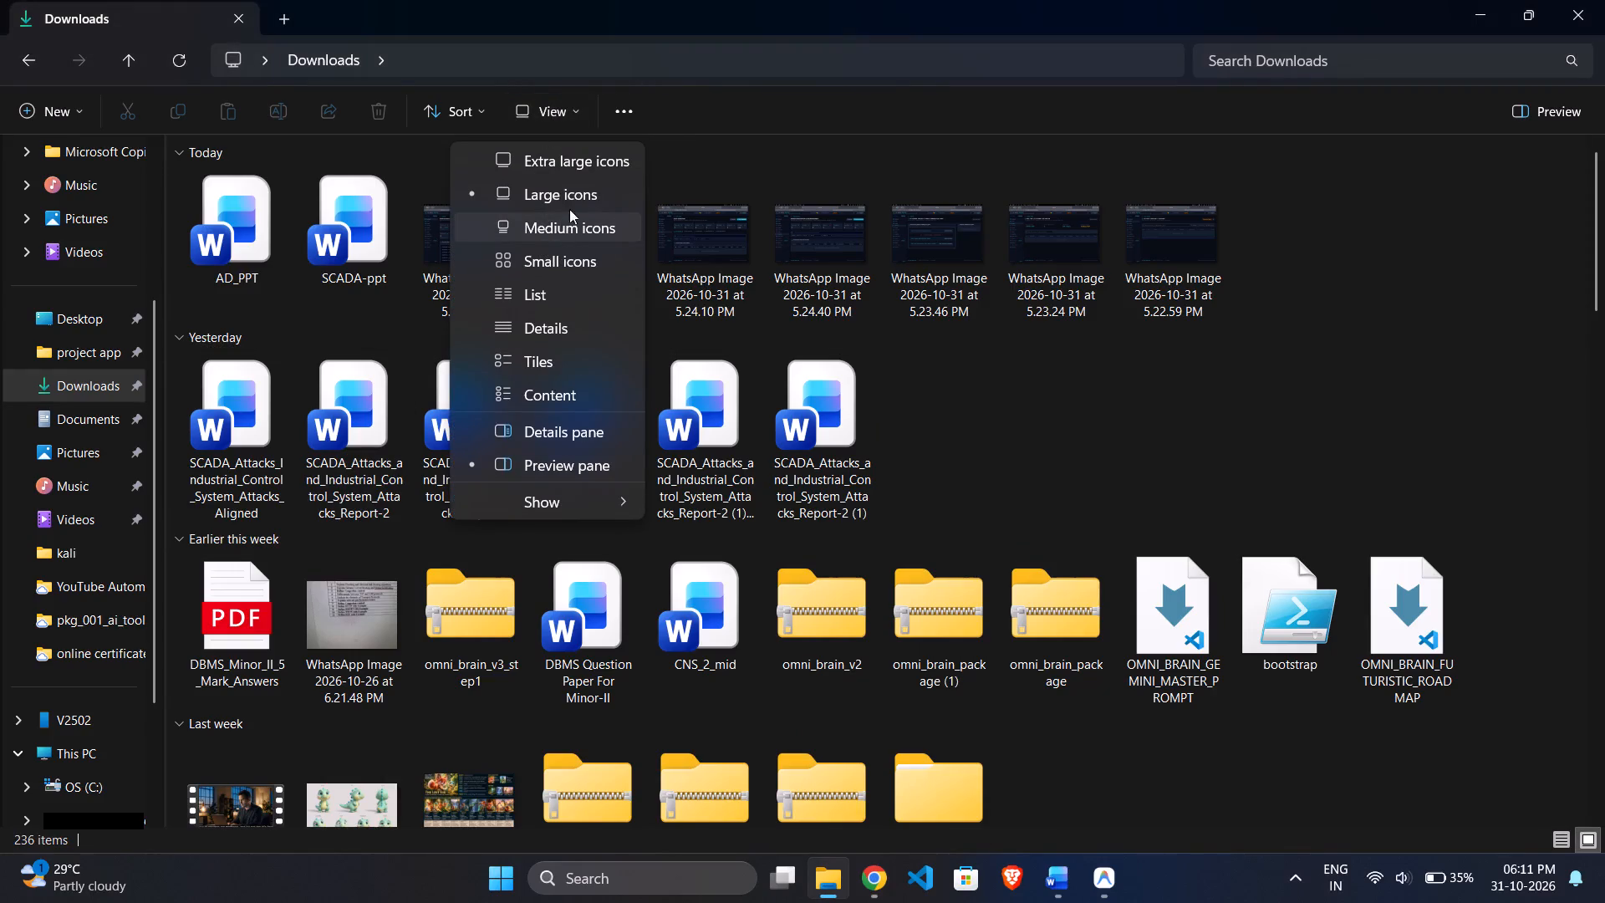
{"action": "left_click", "coordinate": [568, 166]}
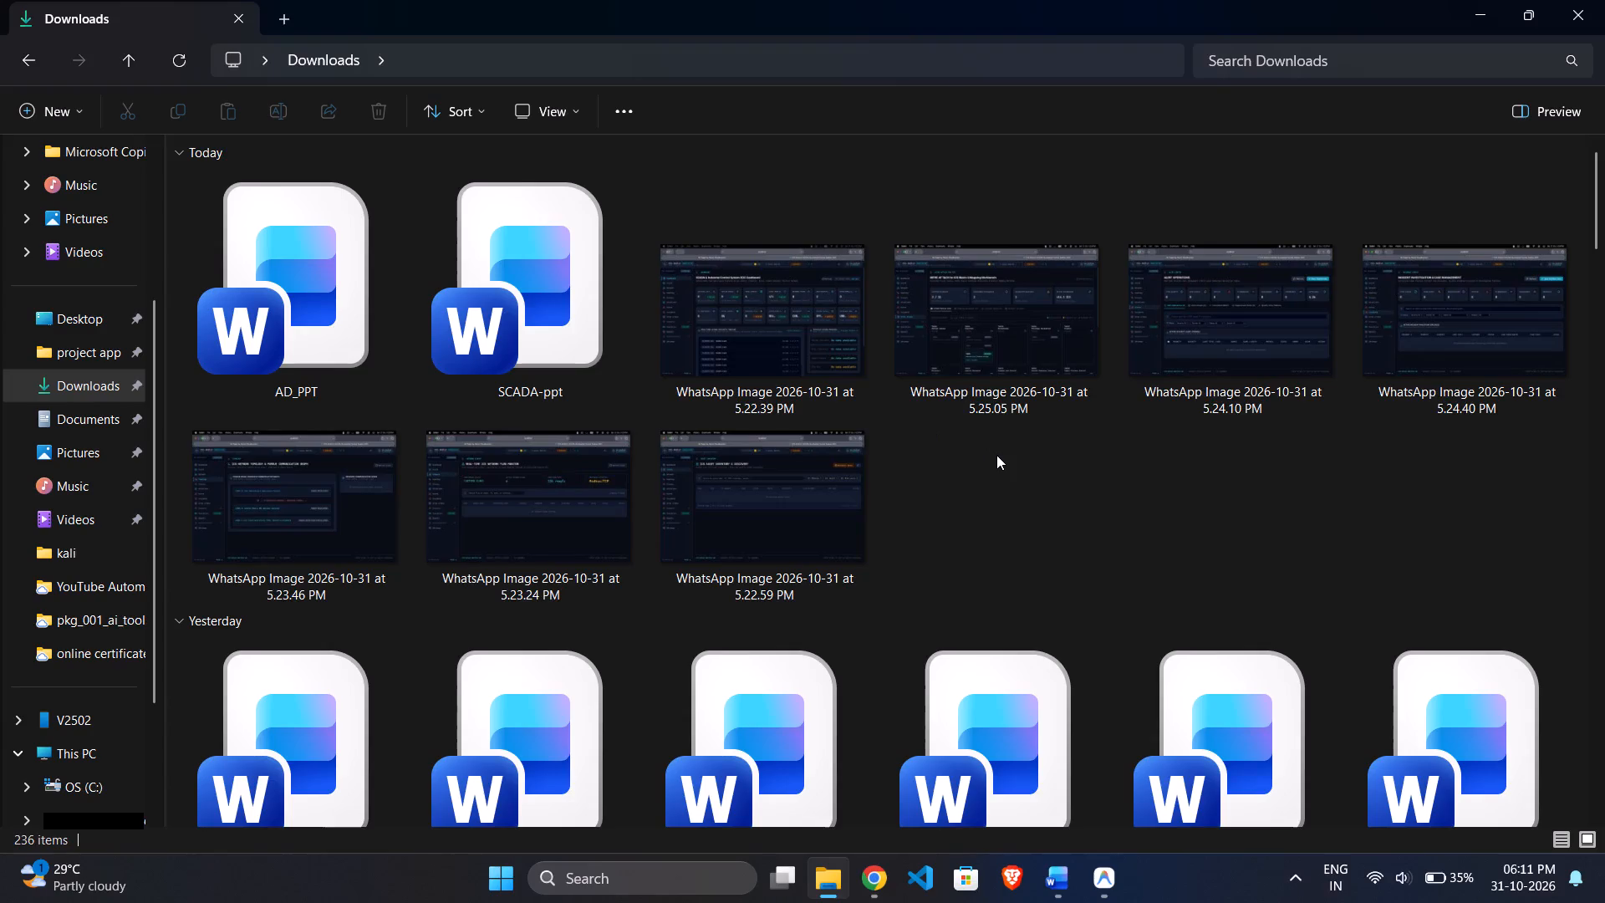
Insert the WhatsApp image from 5.22.39 PM in Downloads between the 5.1.1 Application Dashboard Screenshot heading and the Figure 7 caption of the SCADA report.
{"action": "left_click", "coordinate": [820, 310]}
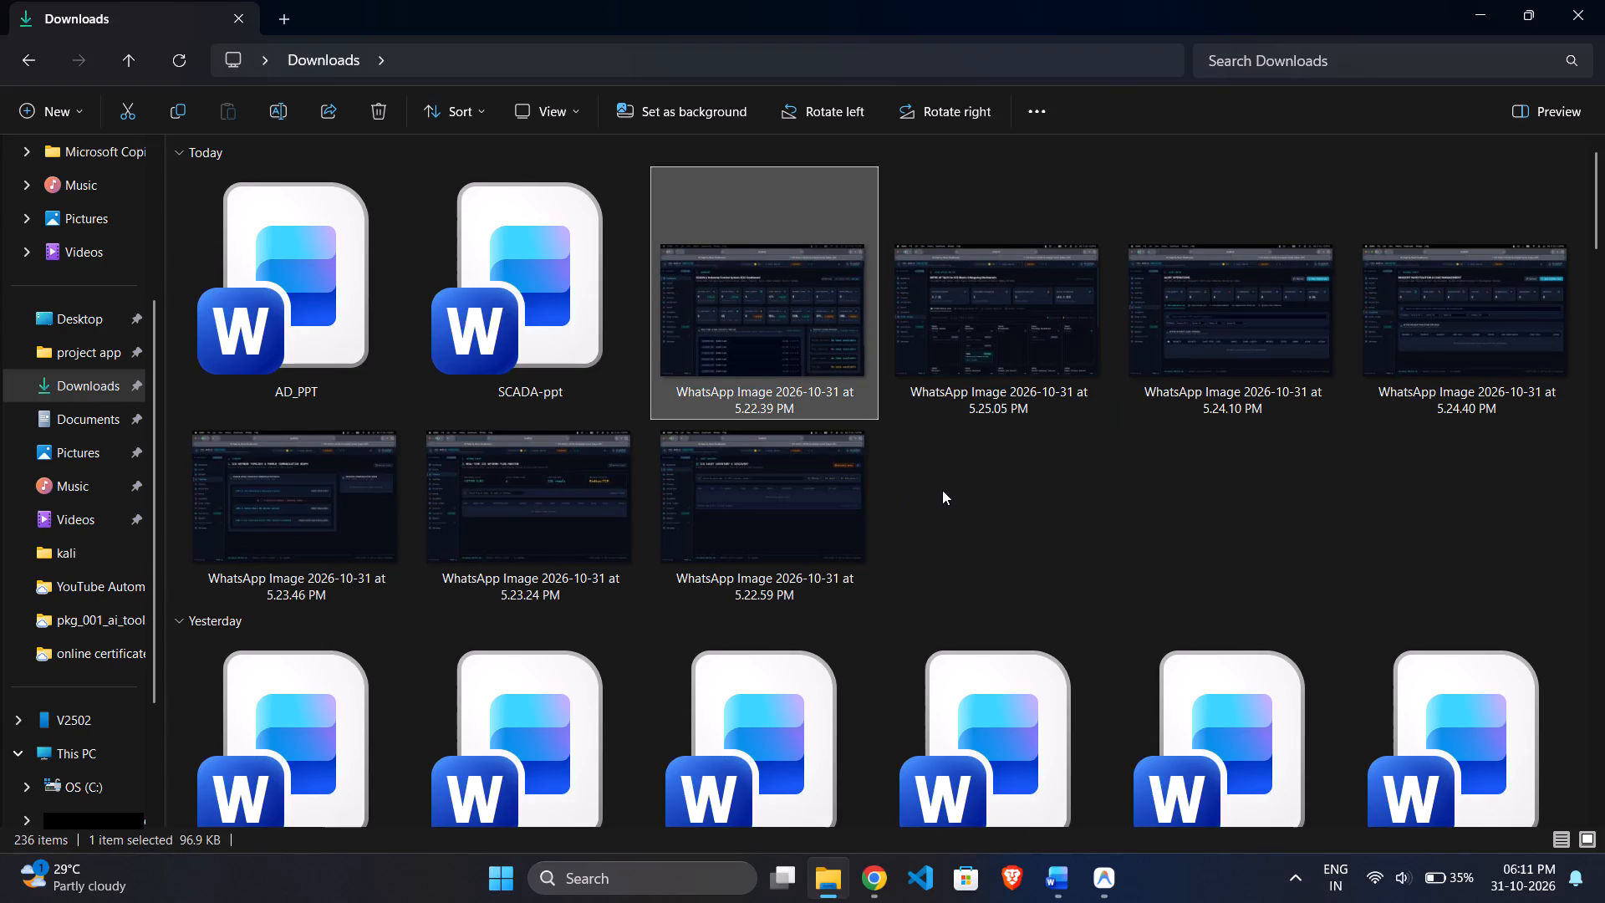
{"action": "scroll", "coordinate": [773, 355], "scroll_direction": "up", "scroll_amount": 4, "text": "ctrl"}
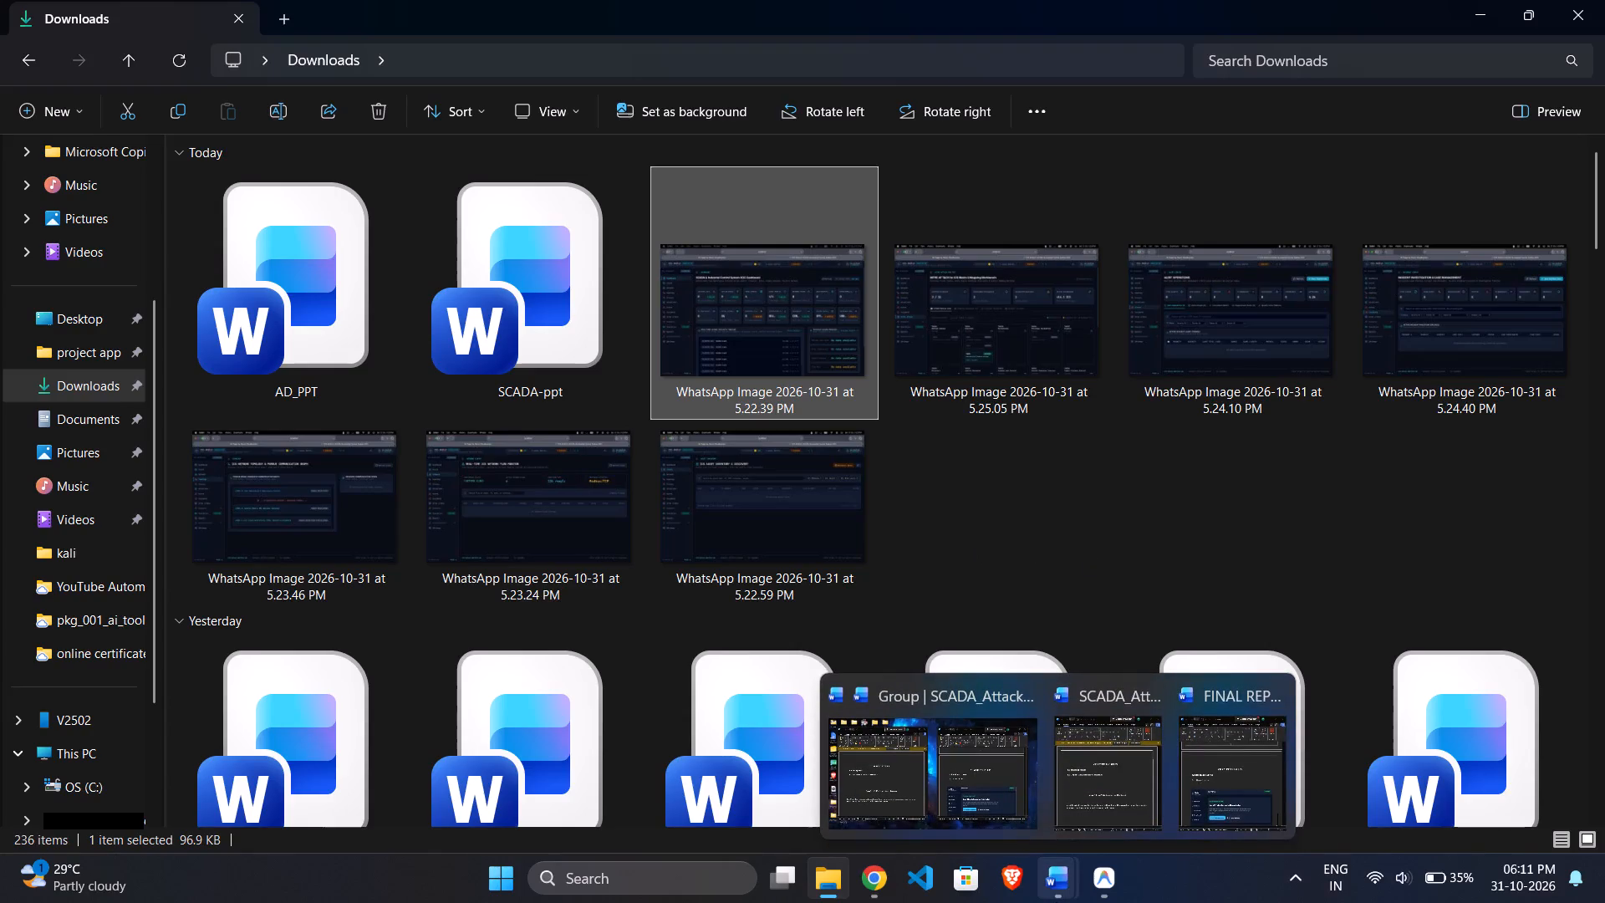
{"action": "left_click_drag", "start_coordinate": [793, 293], "coordinate": [807, 347]}
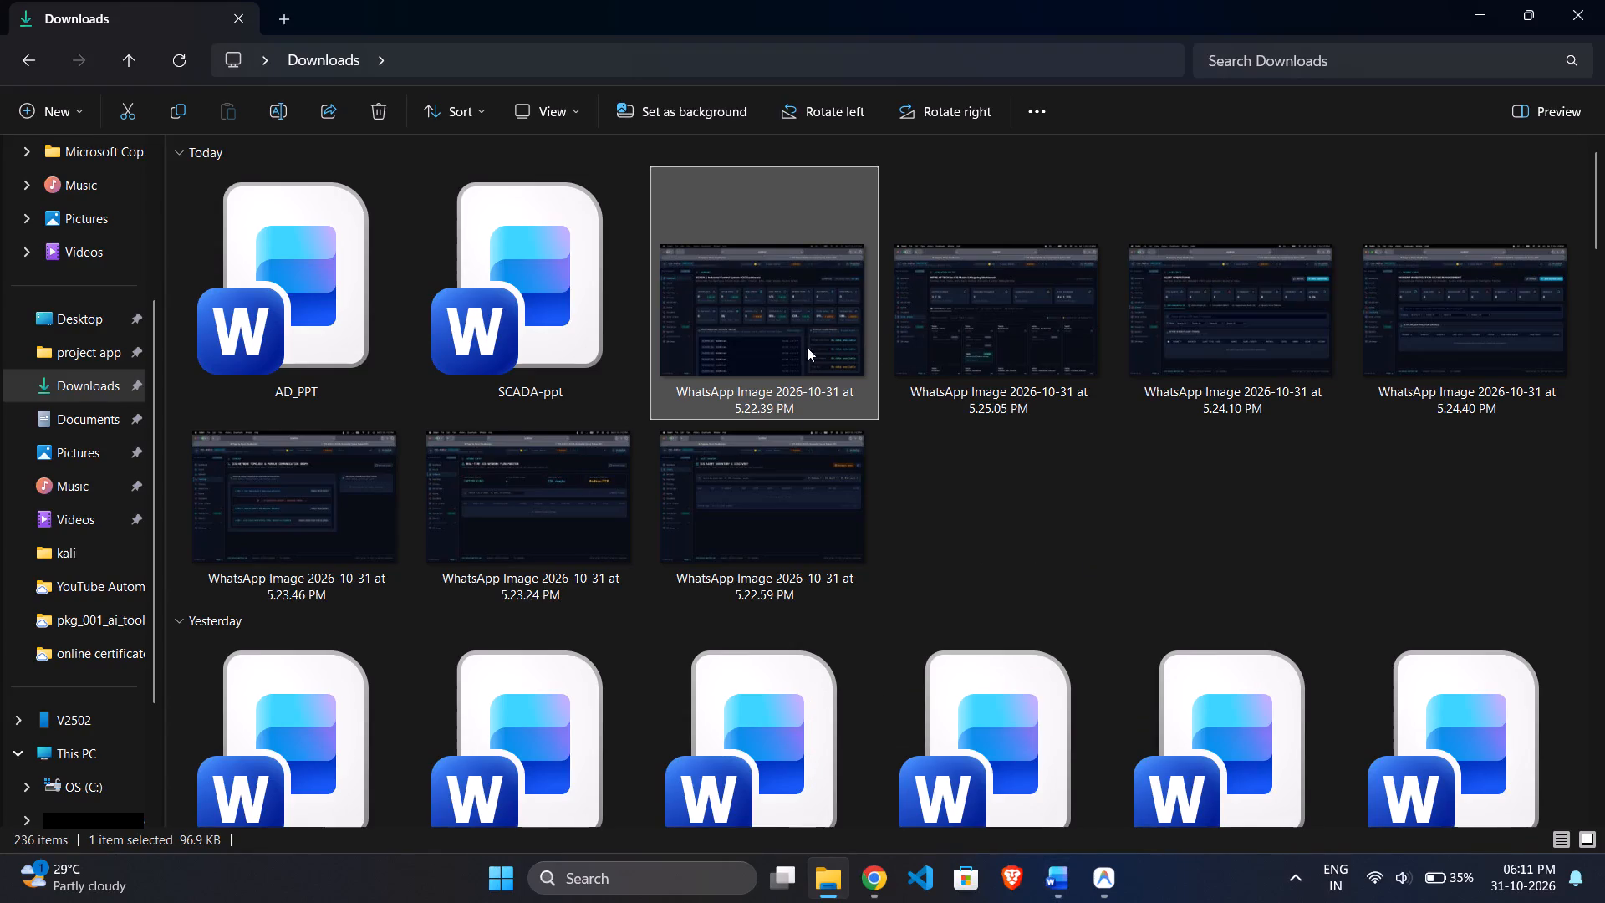
{"action": "left_click_drag", "start_coordinate": [807, 347], "coordinate": [1055, 871]}
{"action": "left_click_drag", "start_coordinate": [1055, 871], "coordinate": [891, 760]}
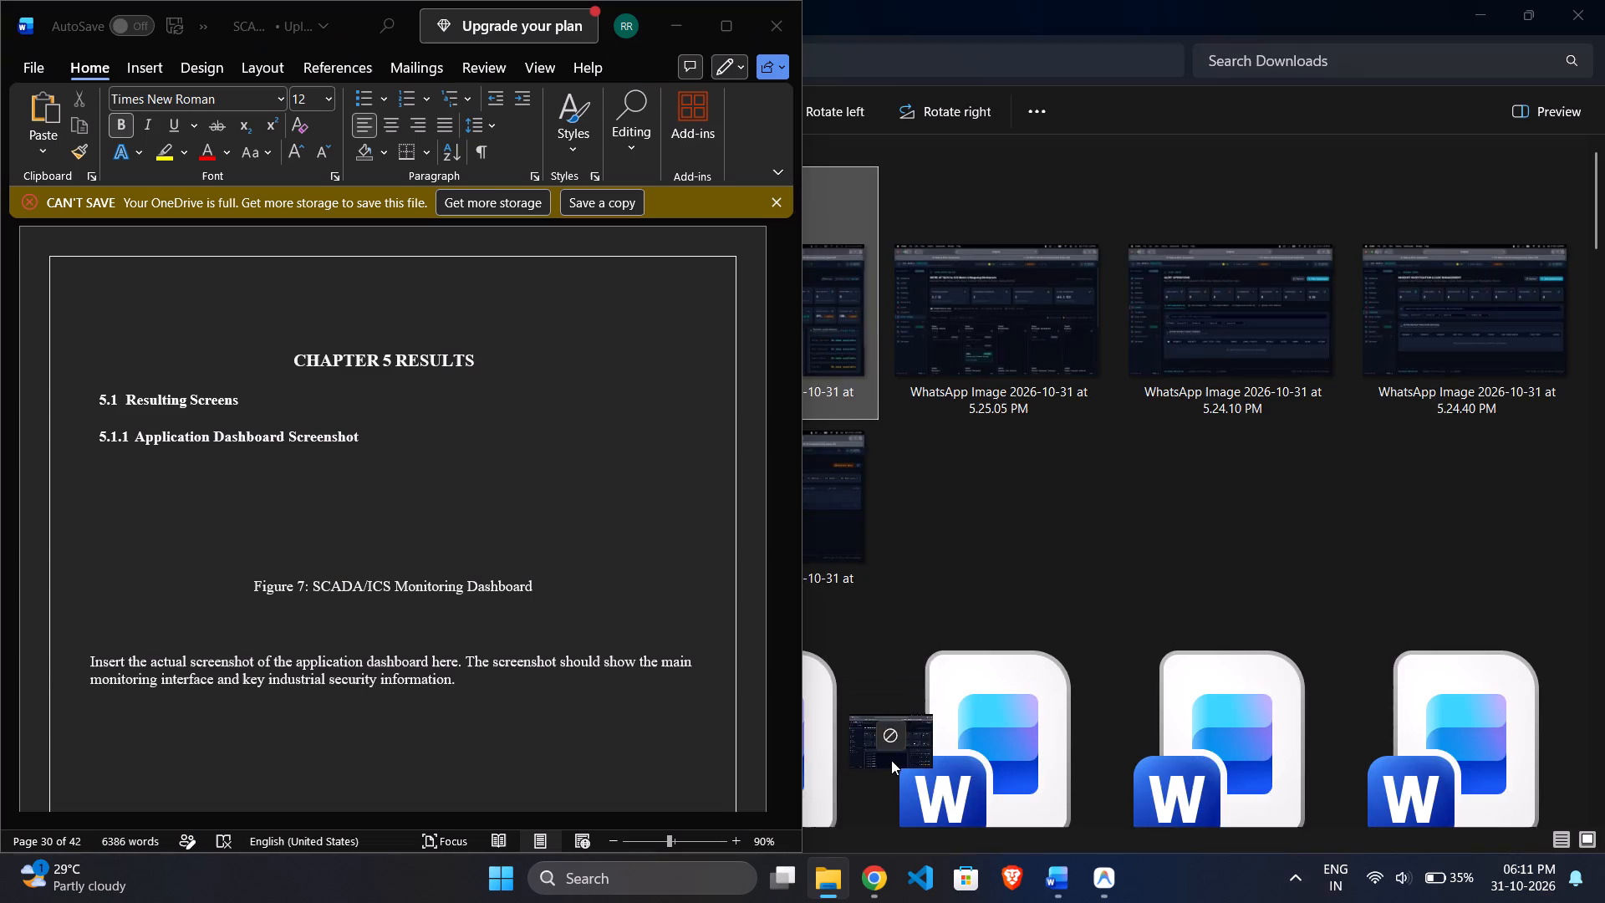
{"action": "left_click_drag", "start_coordinate": [891, 760], "coordinate": [321, 507]}
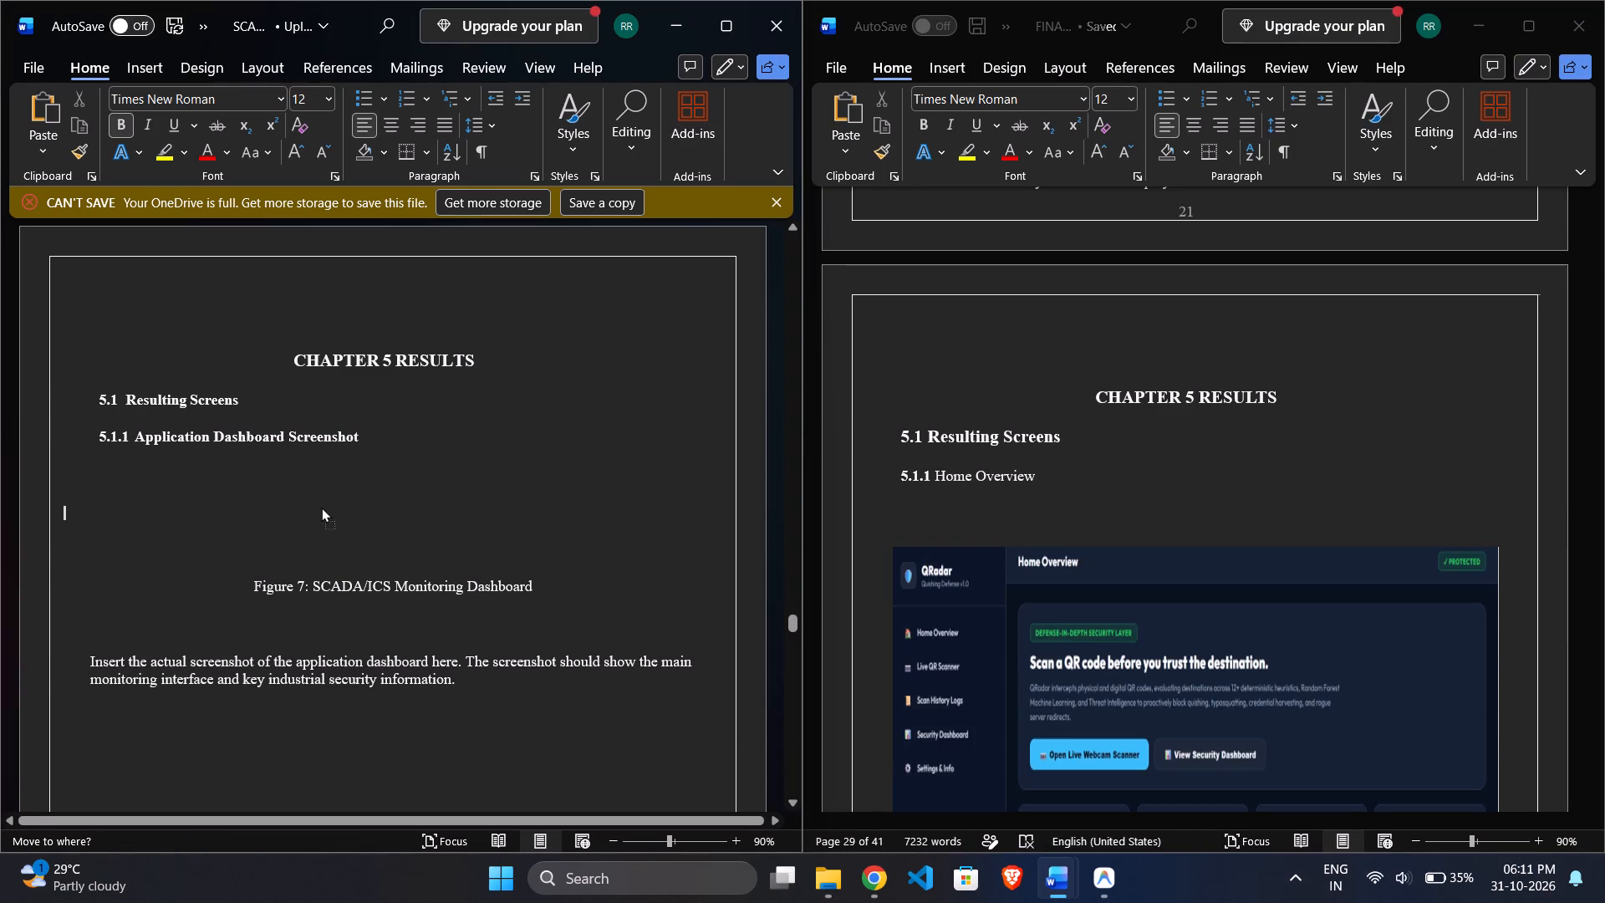
{"action": "left_click_drag", "start_coordinate": [321, 507], "coordinate": [318, 502]}
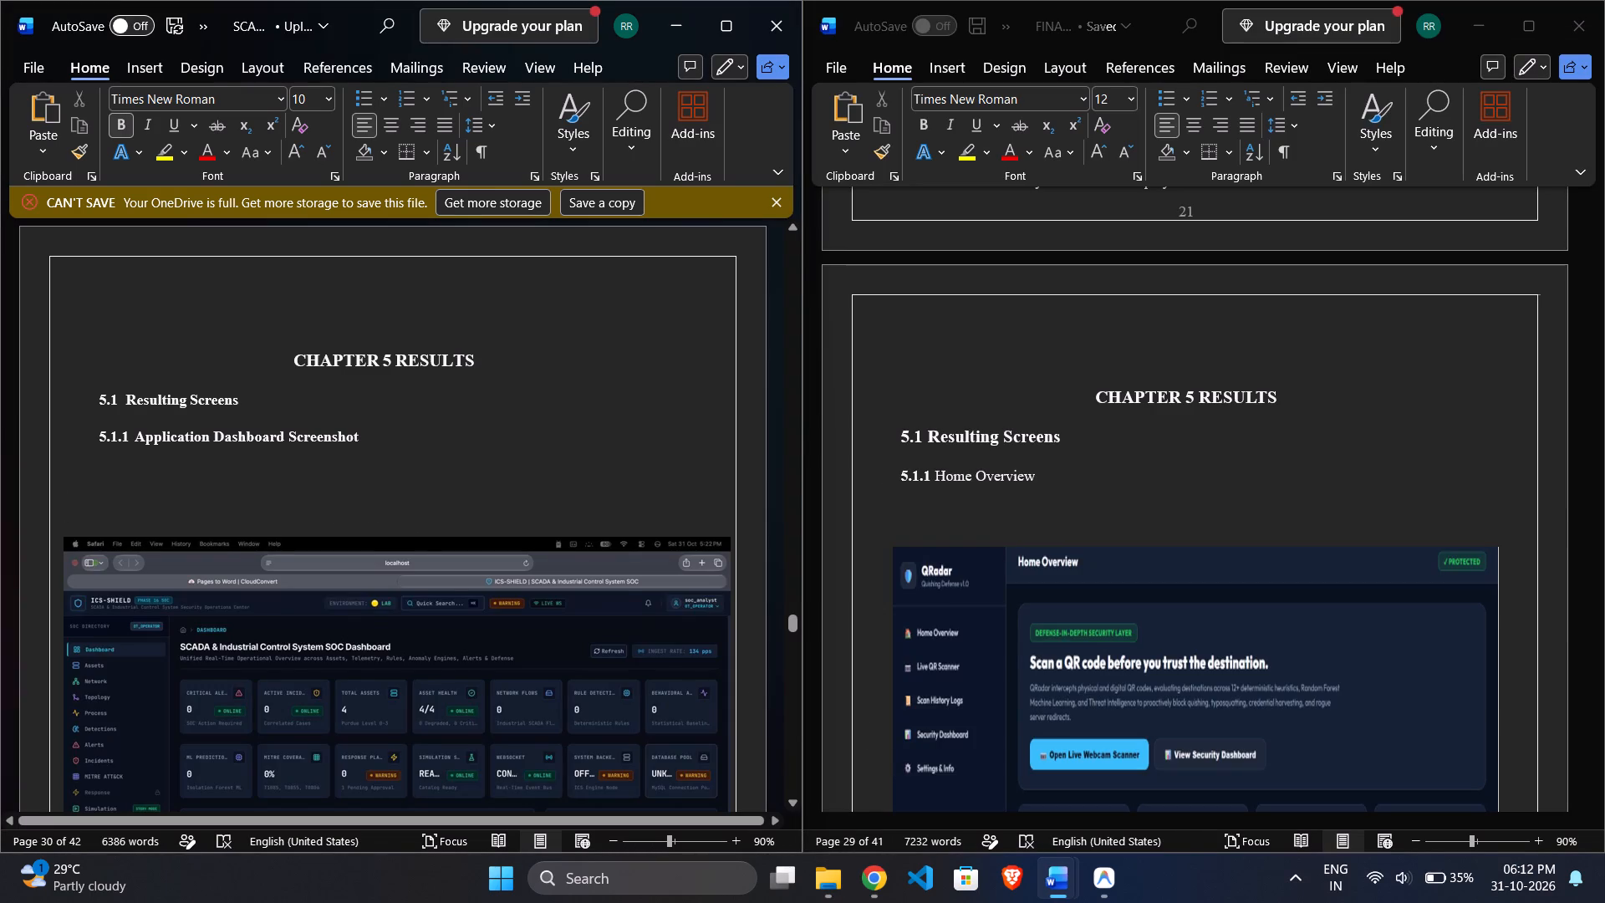
{"action": "scroll", "coordinate": [431, 554], "scroll_direction": "down", "scroll_amount": 2}
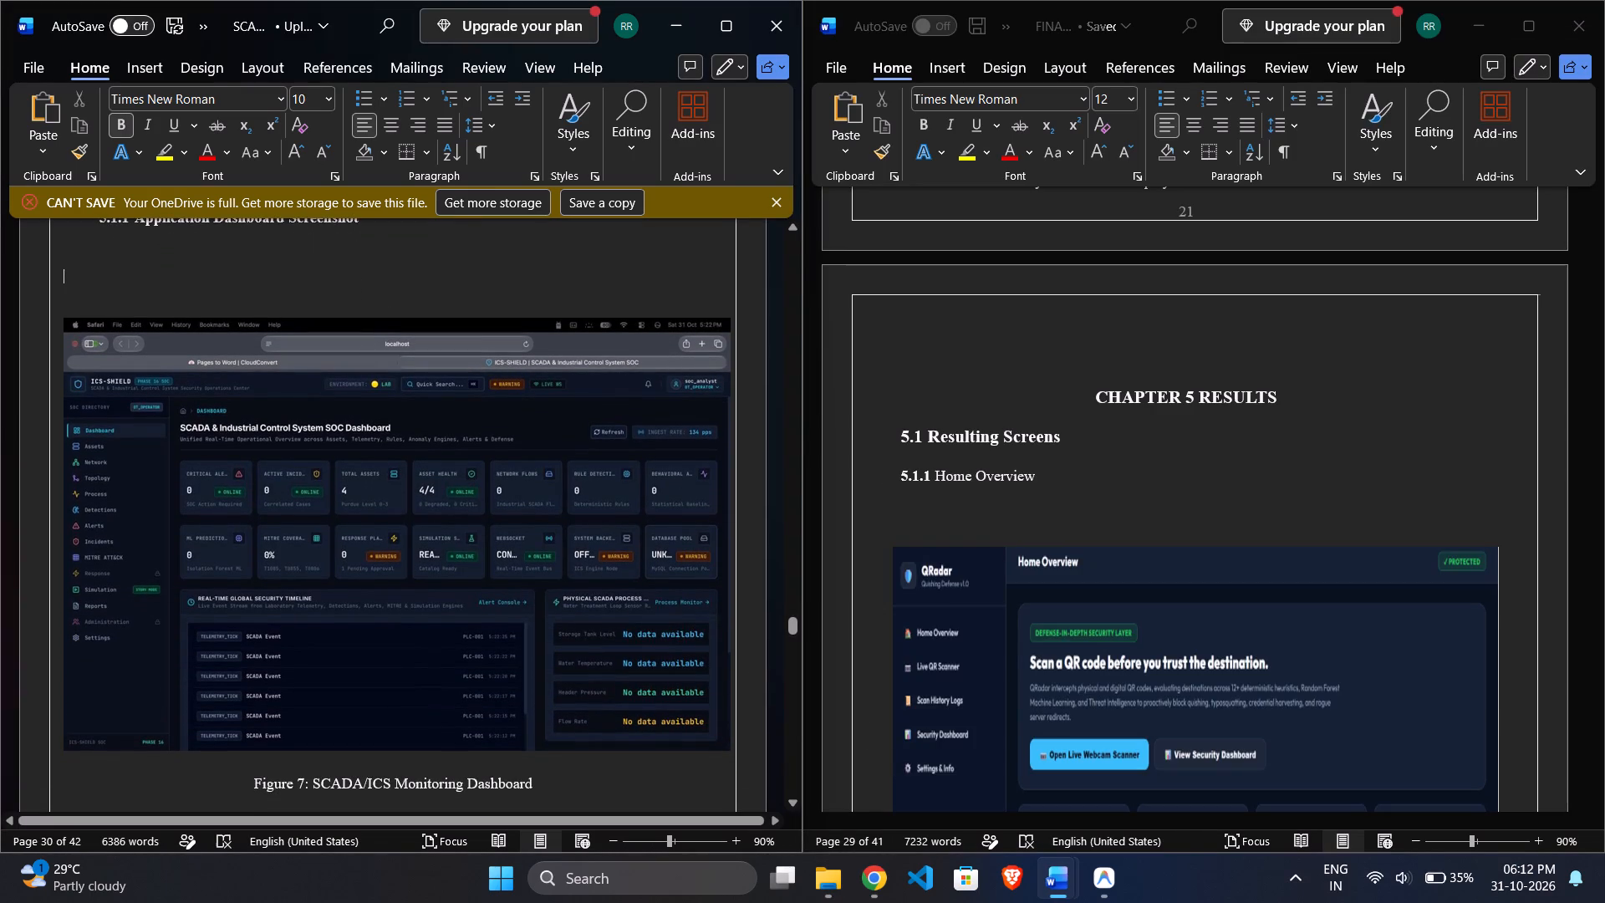
{"action": "scroll", "coordinate": [431, 554], "scroll_direction": "up", "scroll_amount": 3}
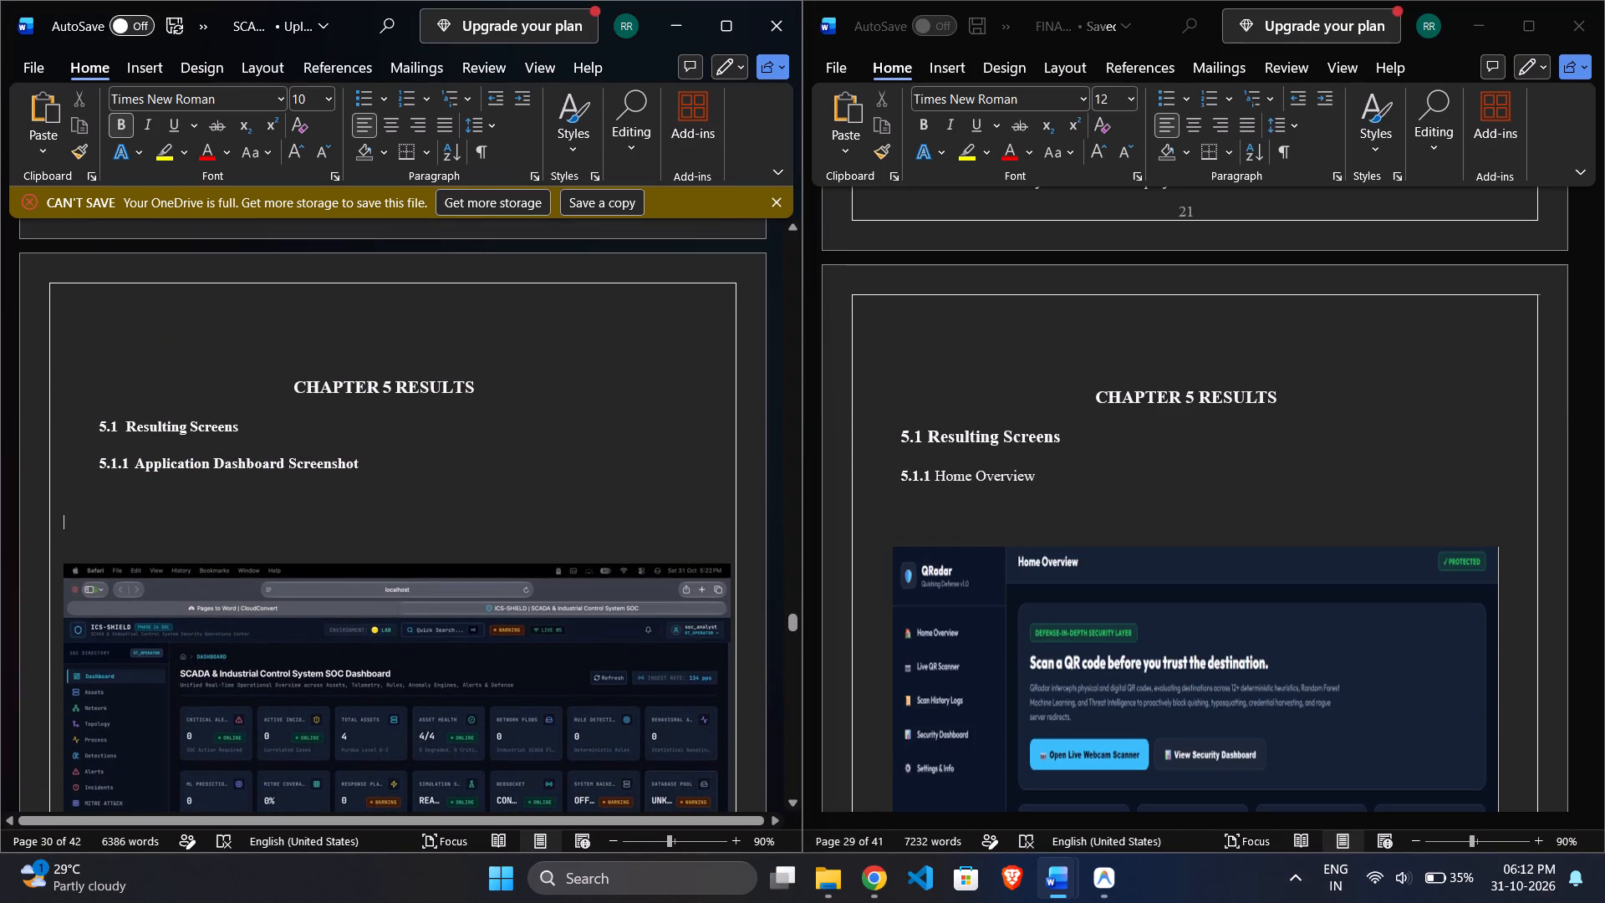
Go to the blank space above the Figure 8 caption in SCADA section 5.1.2 and examine the reference report's Home Overview screenshot layout.
{"action": "scroll", "coordinate": [116, 536], "scroll_direction": "down", "scroll_amount": 7}
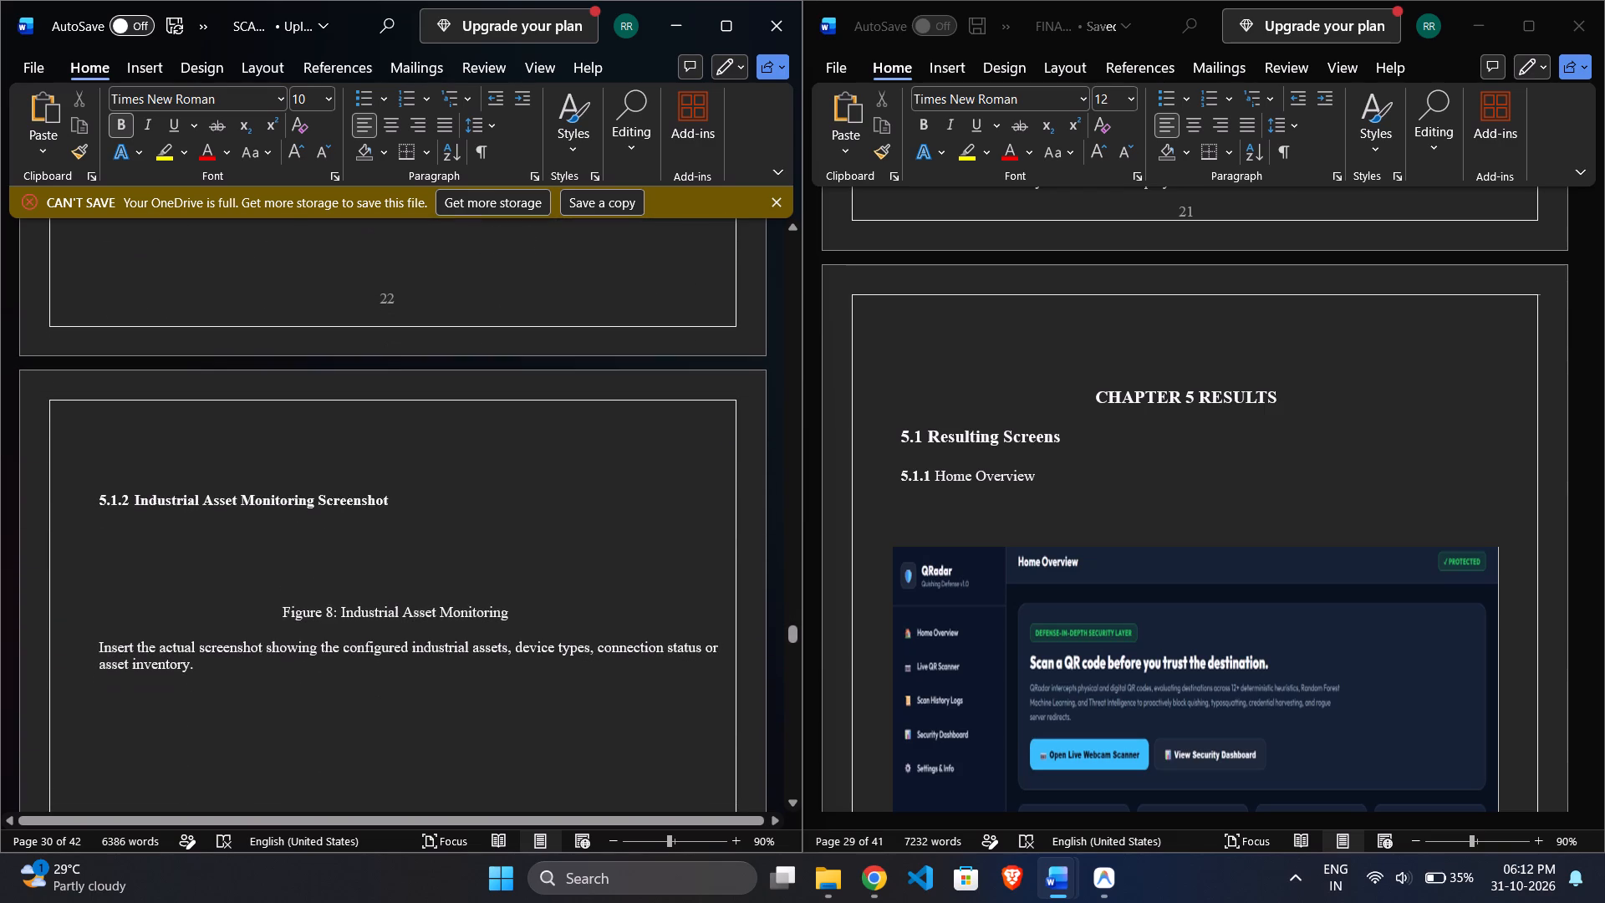
{"action": "left_click", "coordinate": [248, 565]}
{"action": "scroll", "coordinate": [1117, 657], "scroll_direction": "down", "scroll_amount": 5}
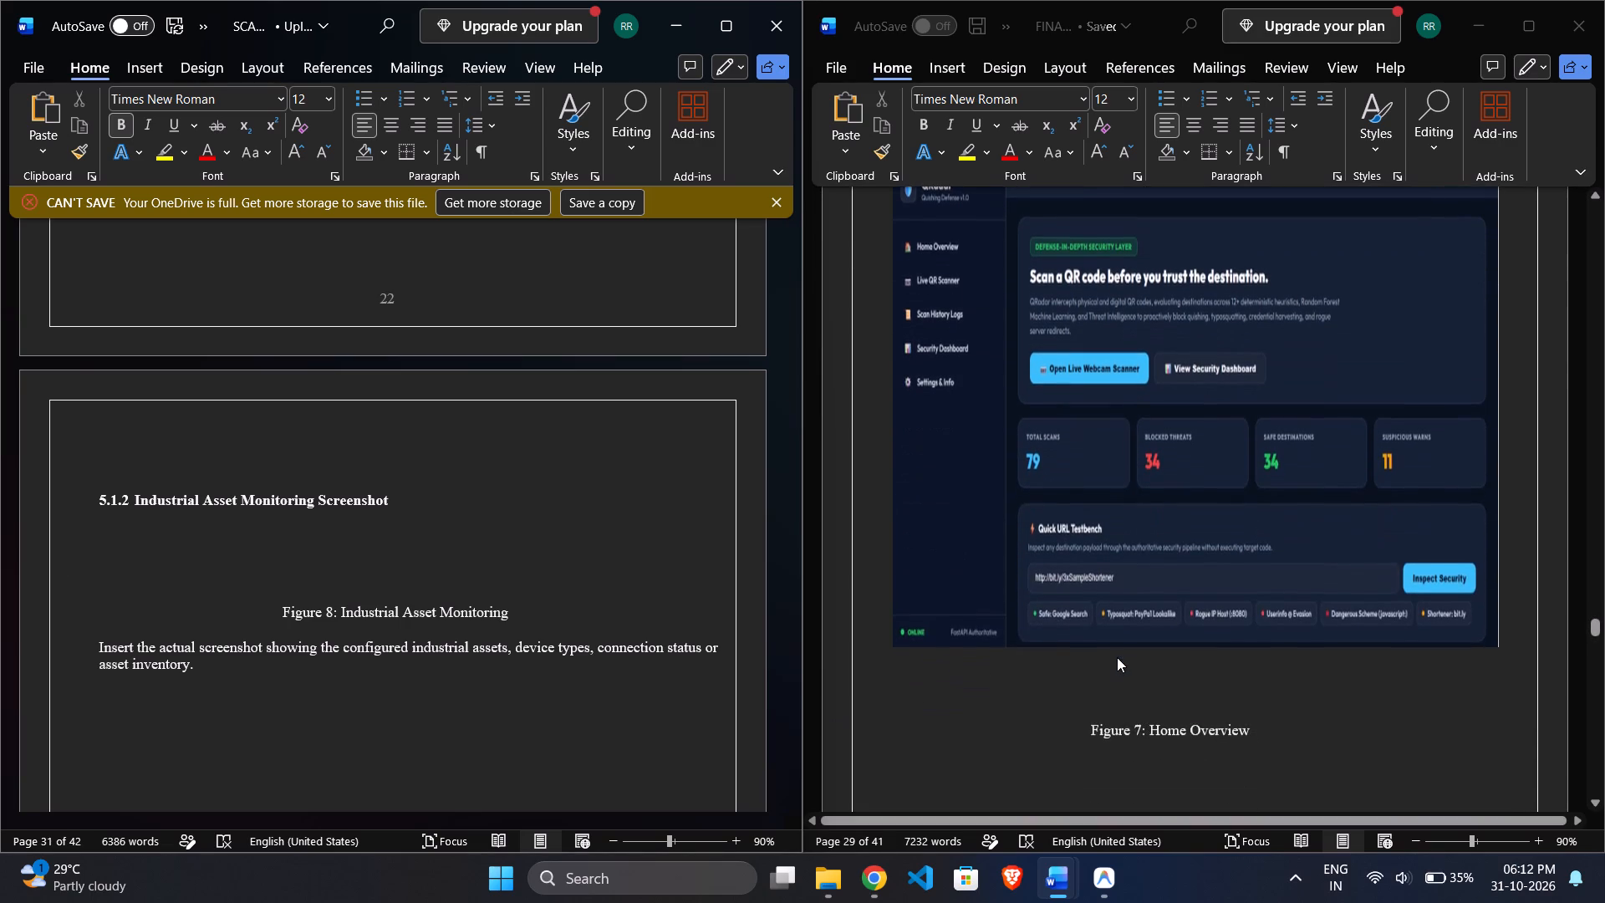
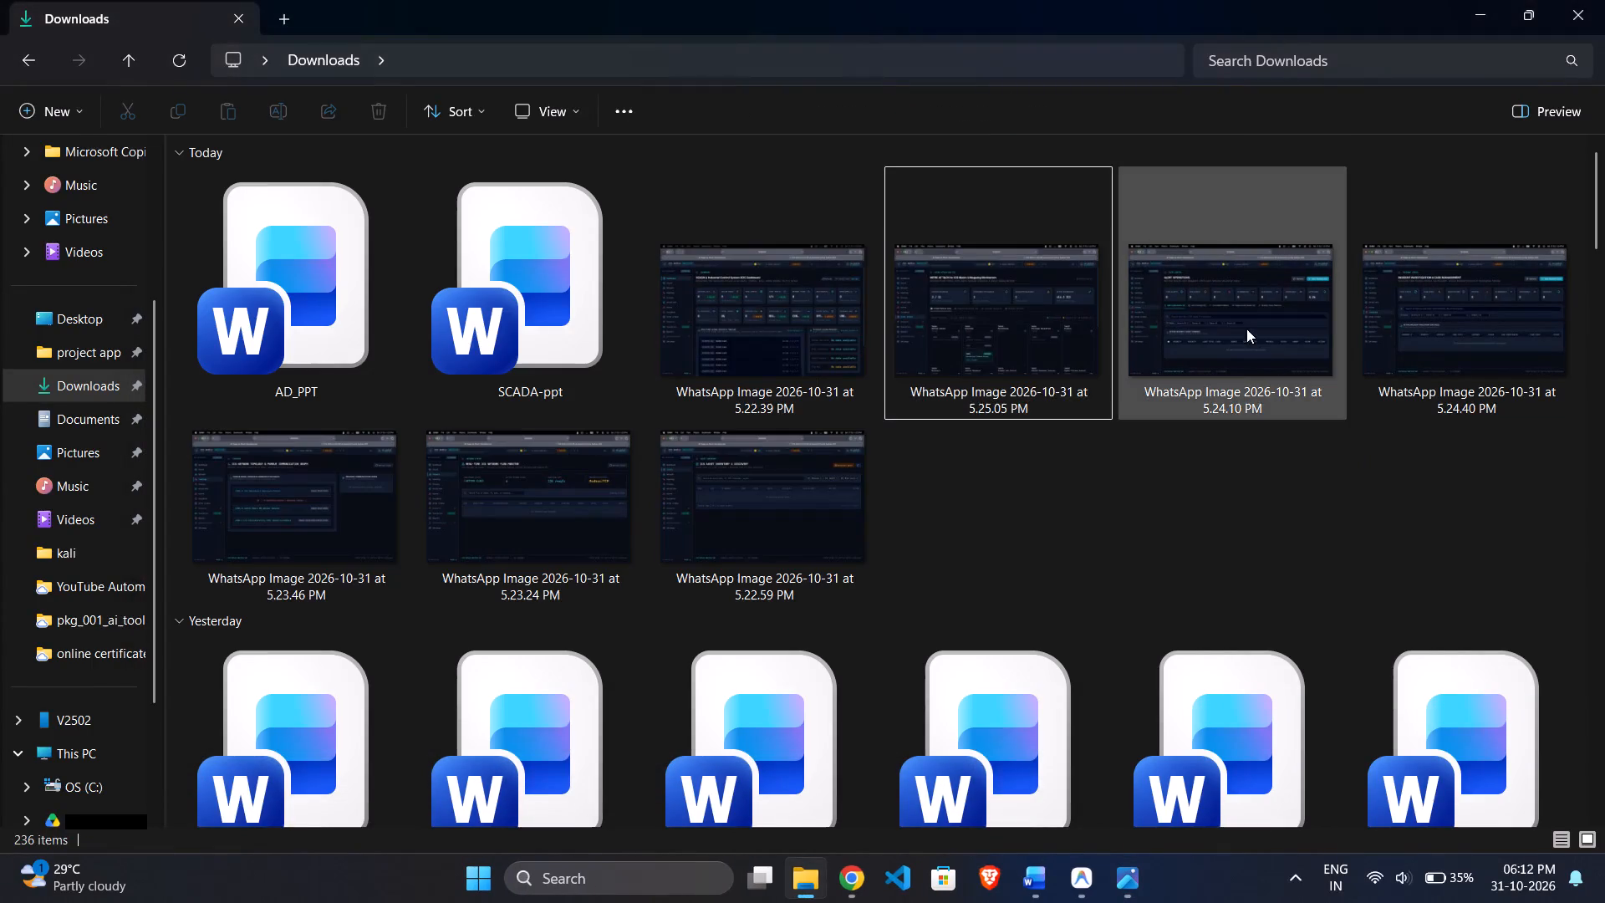
Preview the WhatsApp screenshots in Downloads from 5.24.10 PM through 5.22.59 PM to identify which application page each one shows.
{"action": "left_click", "coordinate": [1246, 329]}
{"action": "double_click", "coordinate": [1246, 329]}
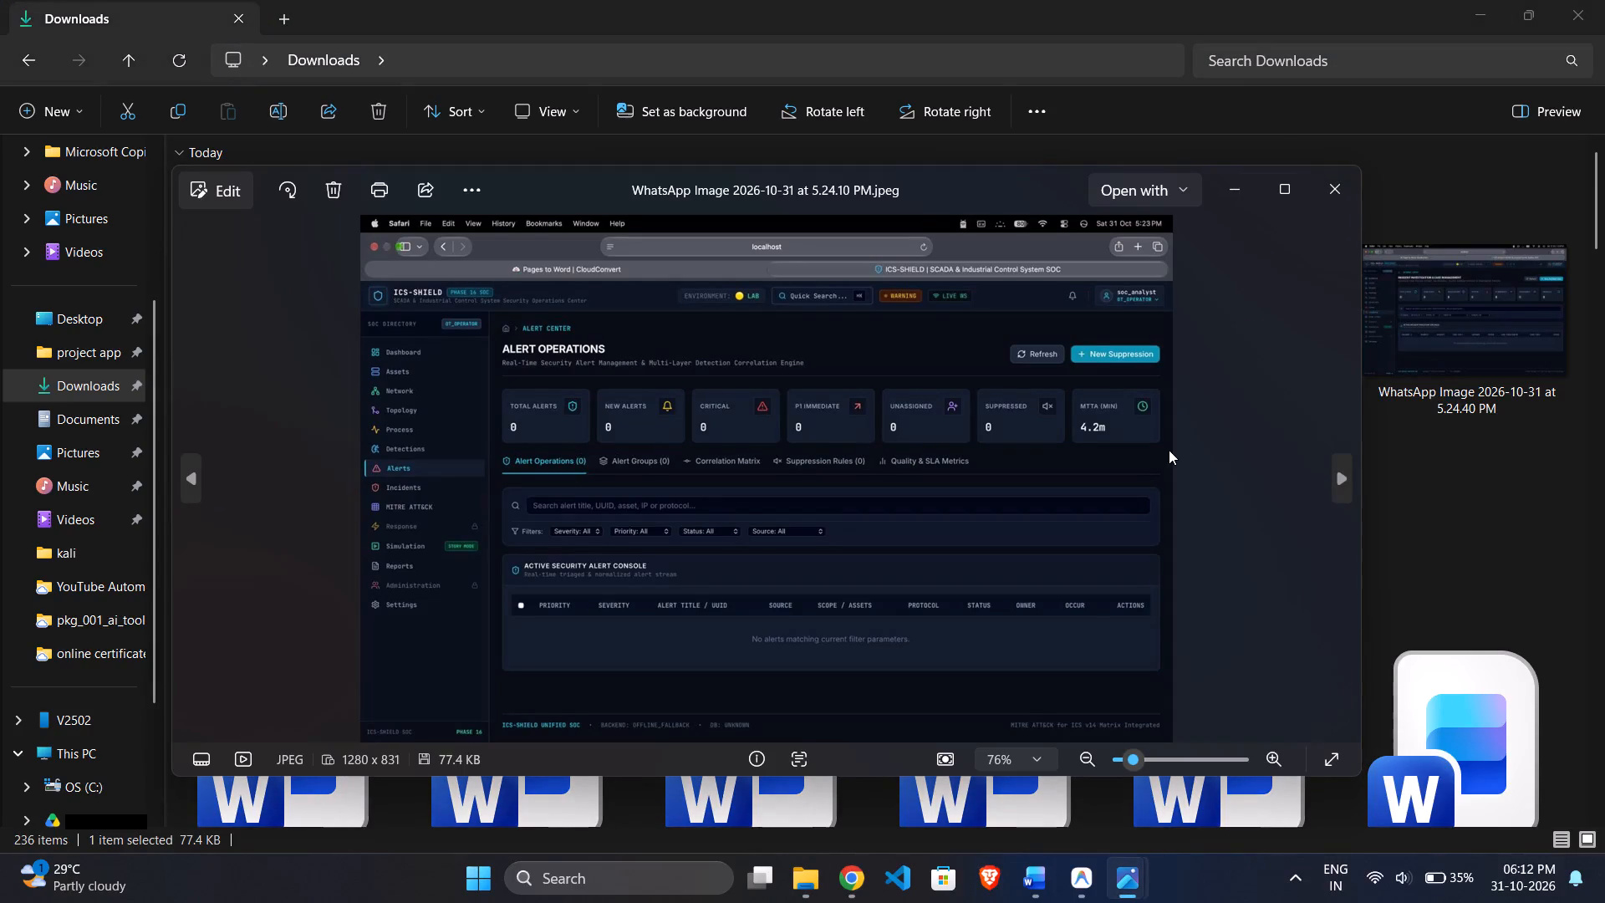
{"action": "left_click", "coordinate": [1409, 517]}
{"action": "double_click", "coordinate": [1440, 354]}
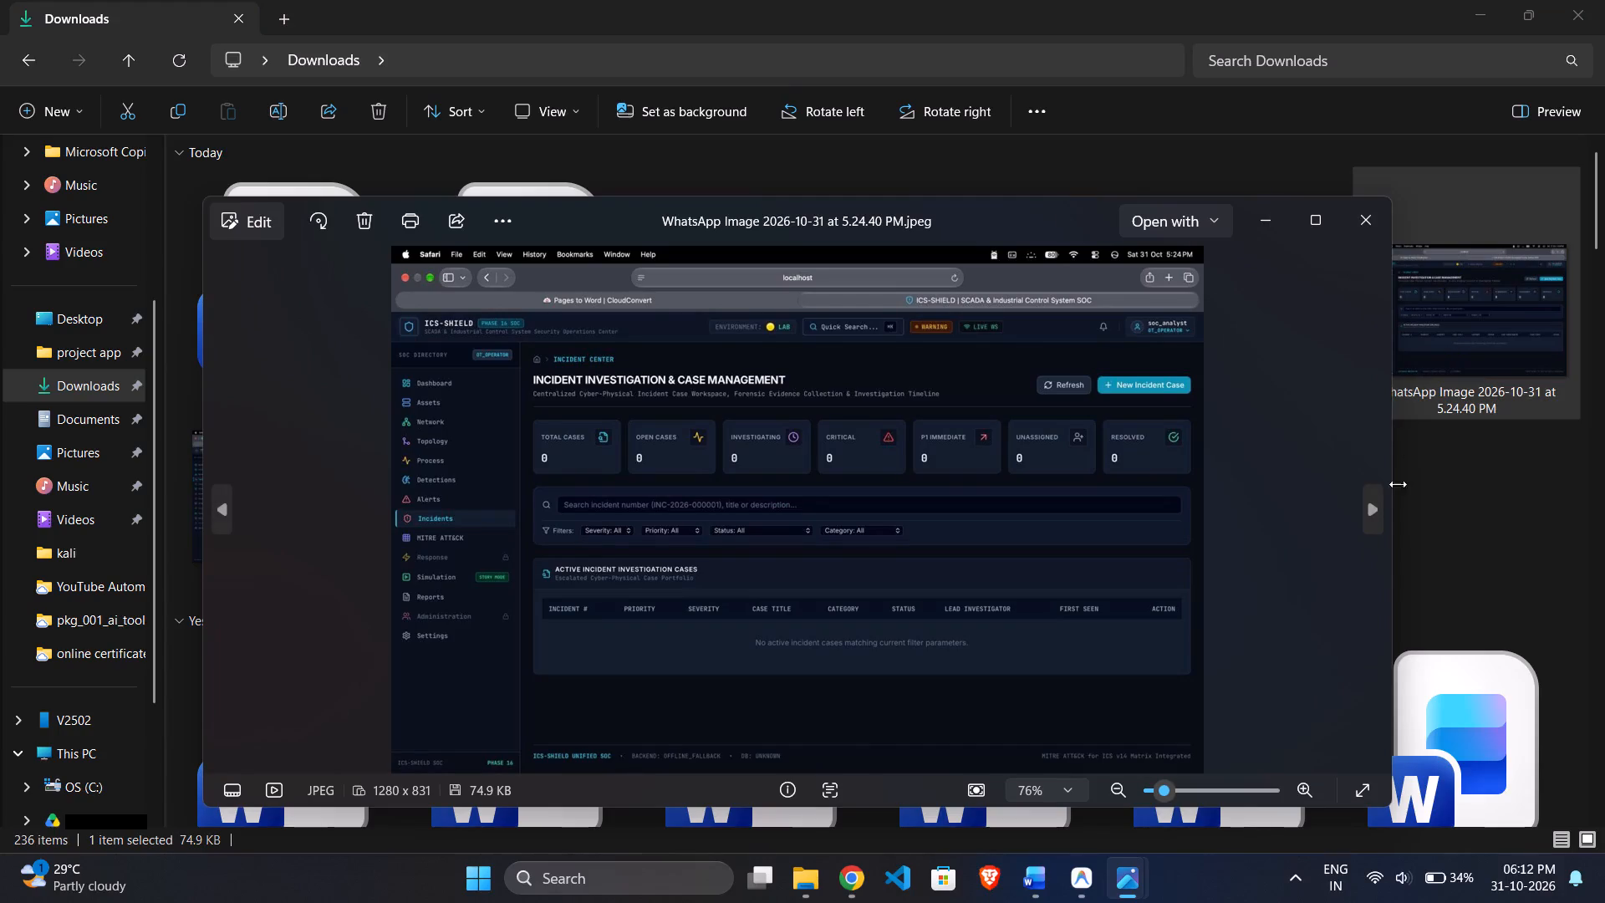
{"action": "left_click", "coordinate": [1461, 523]}
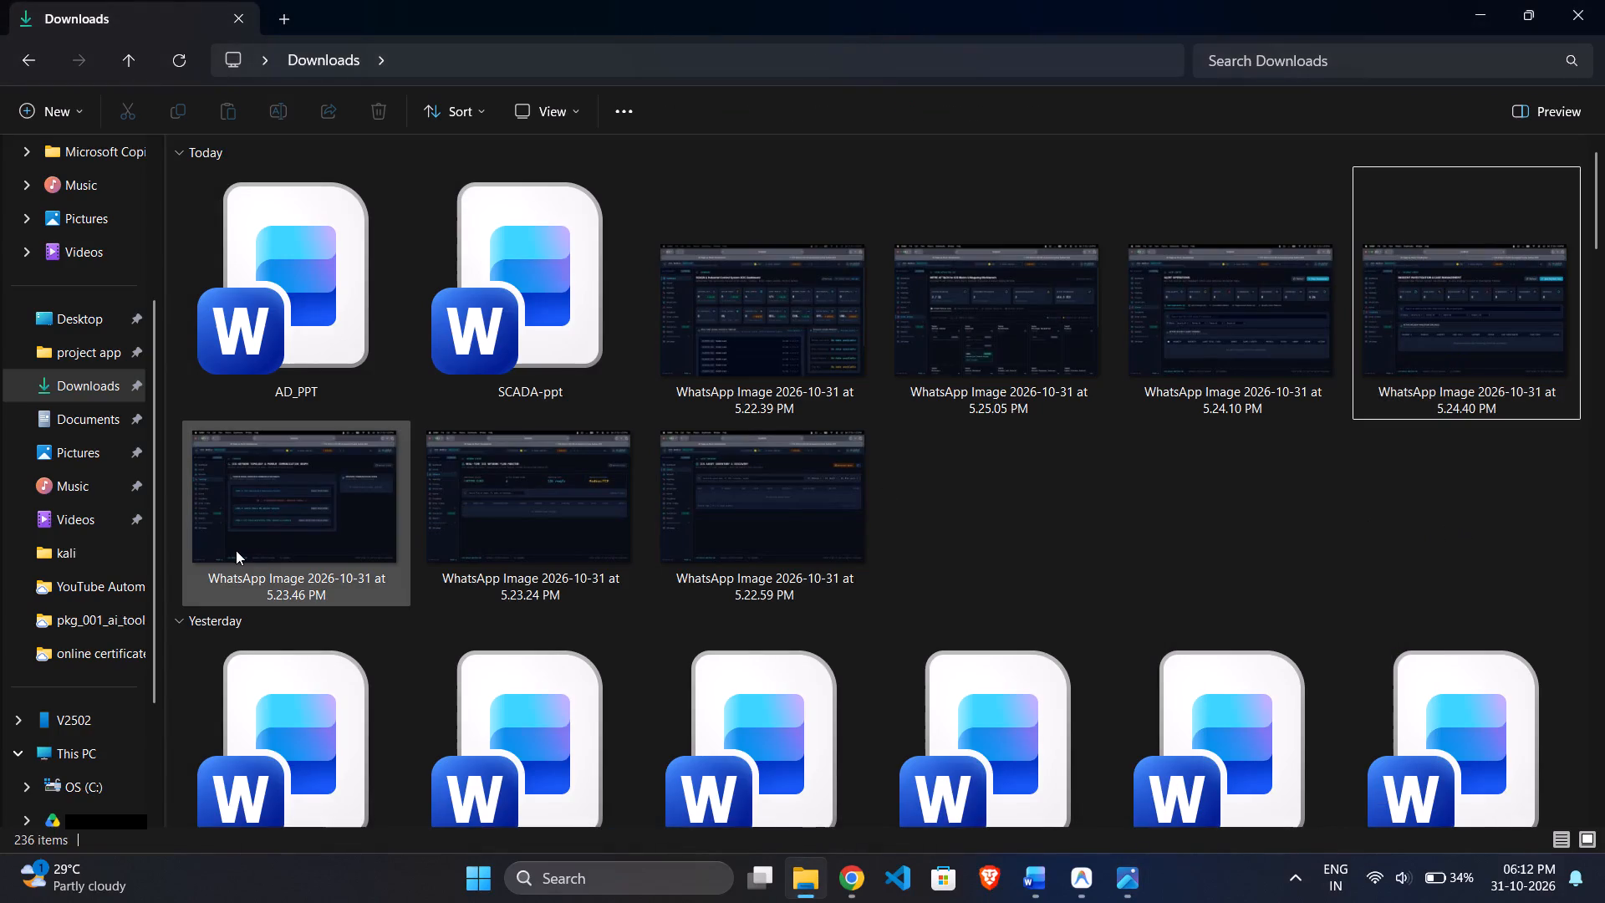
{"action": "double_click", "coordinate": [236, 550]}
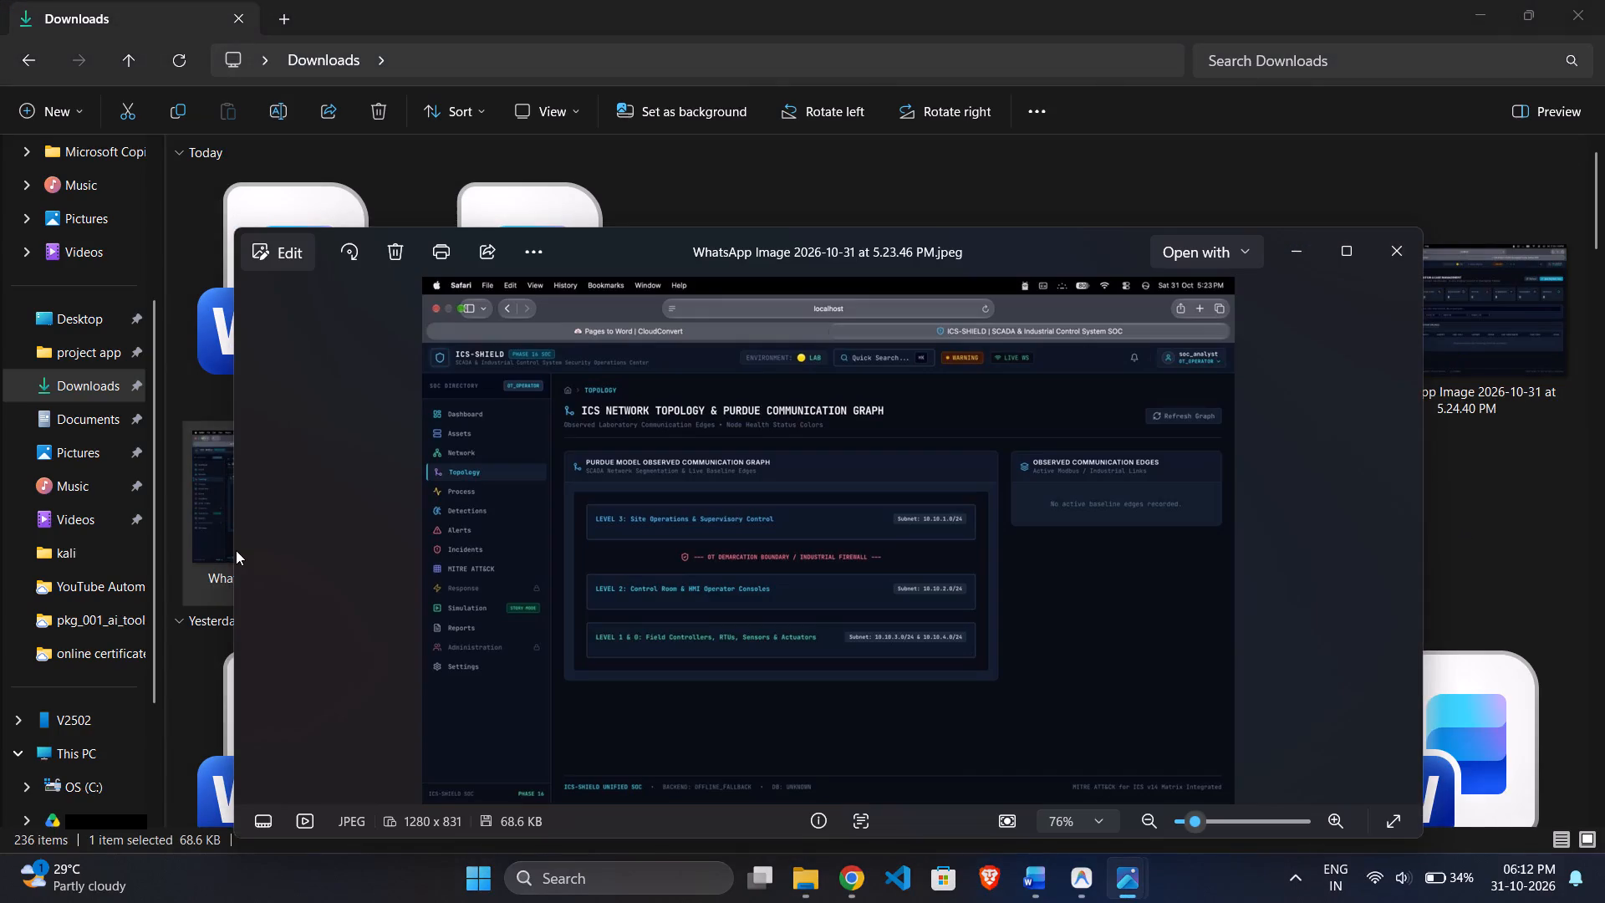
{"action": "left_click", "coordinate": [1513, 509]}
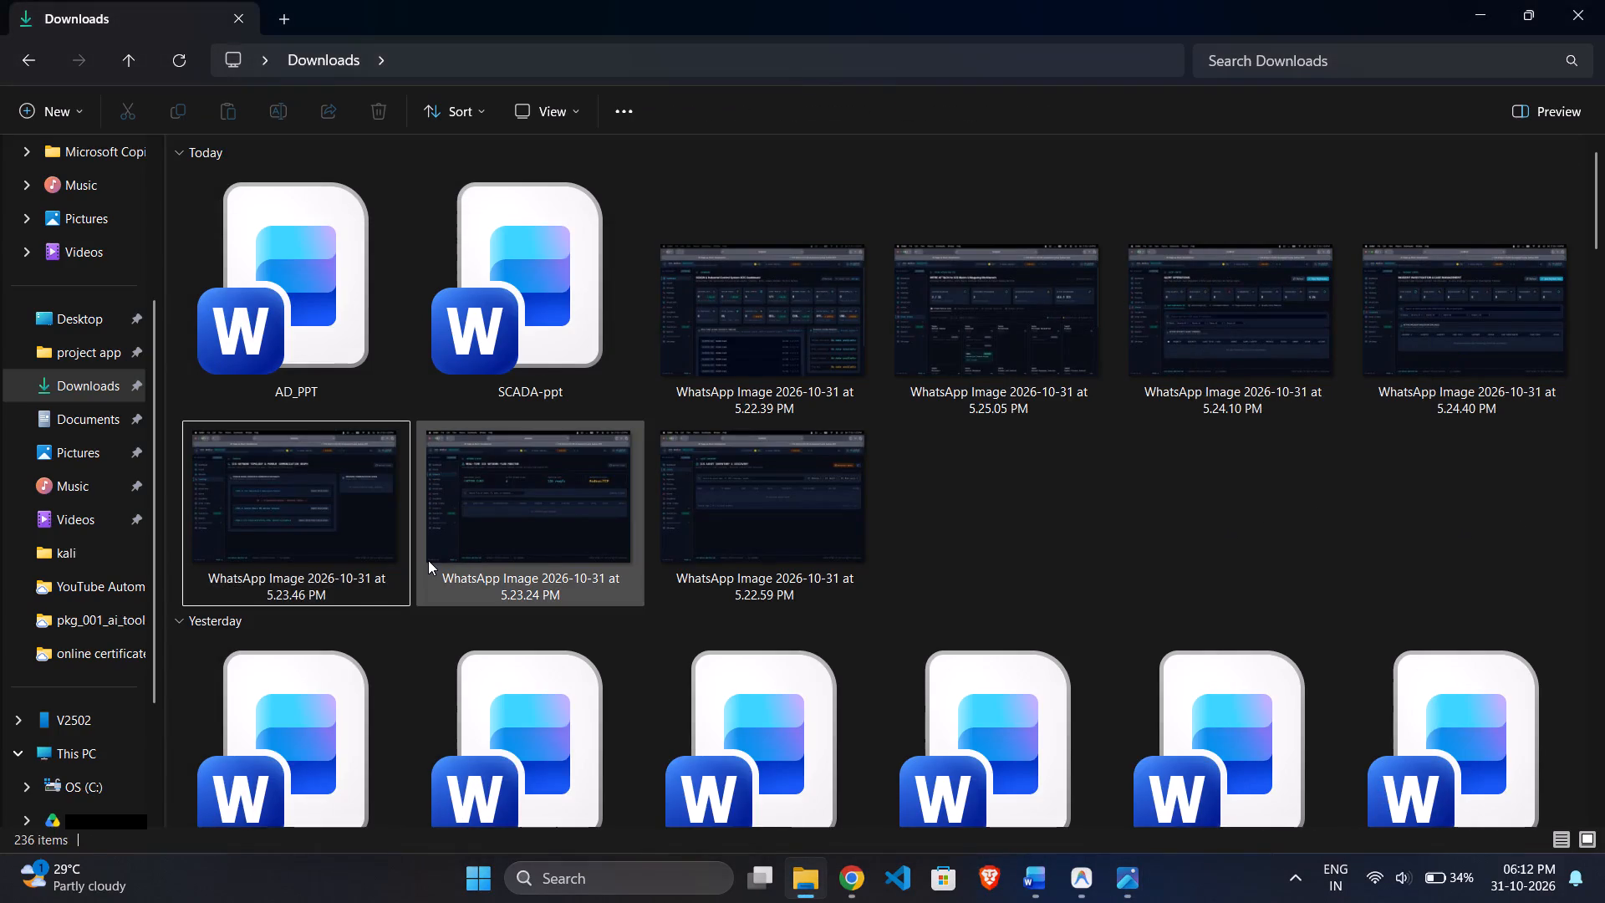
{"action": "double_click", "coordinate": [428, 560]}
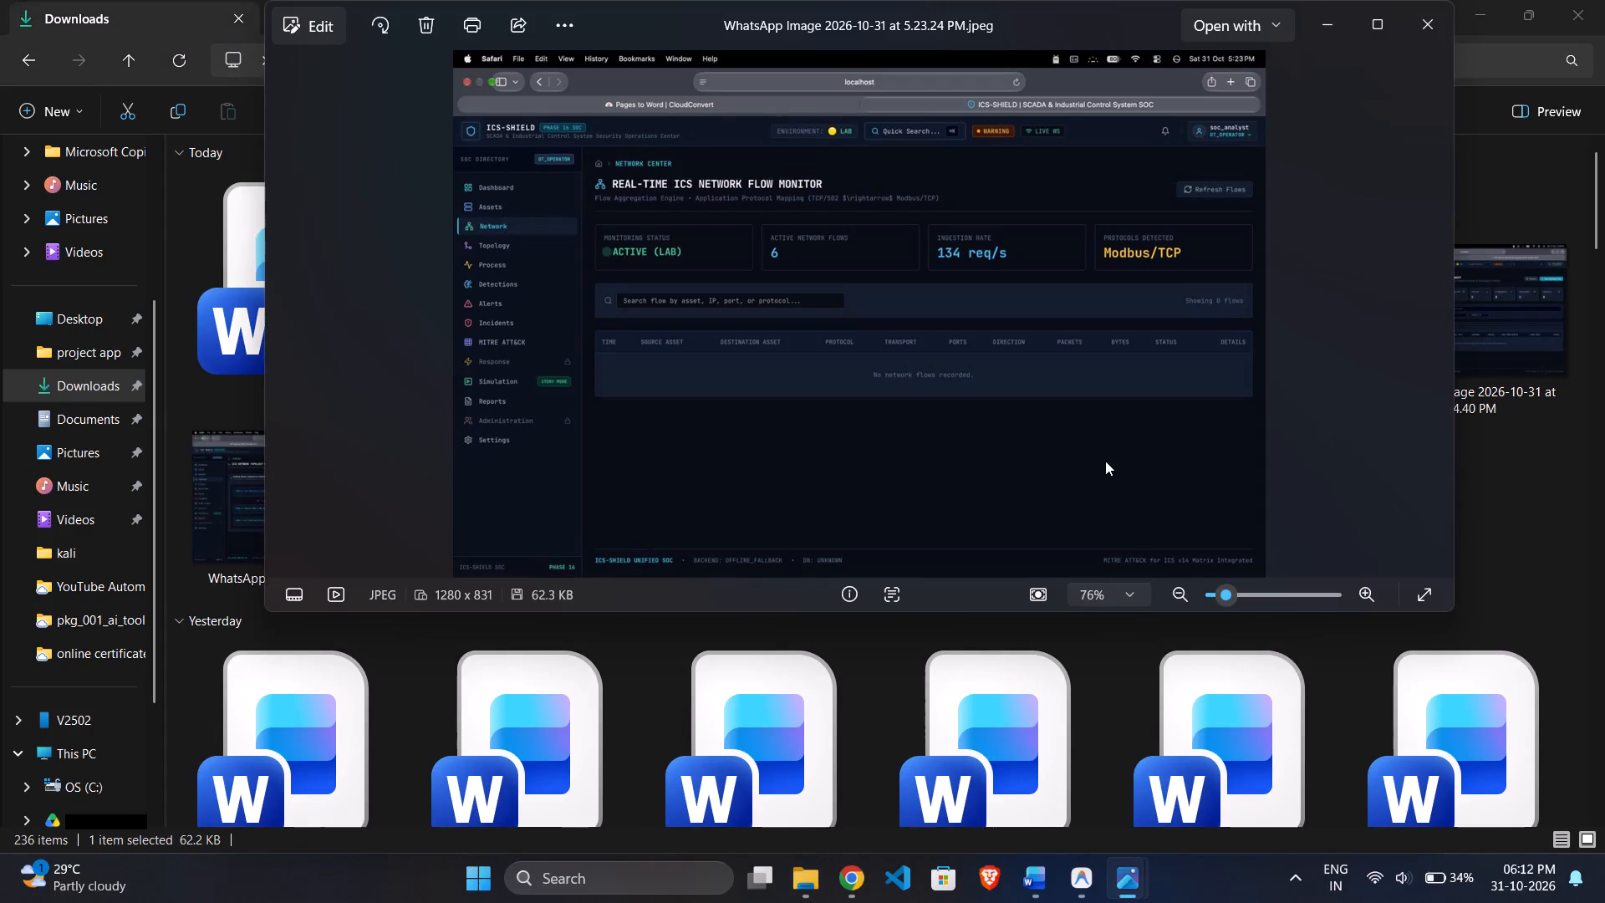
{"action": "left_click", "coordinate": [1531, 512]}
{"action": "double_click", "coordinate": [741, 524]}
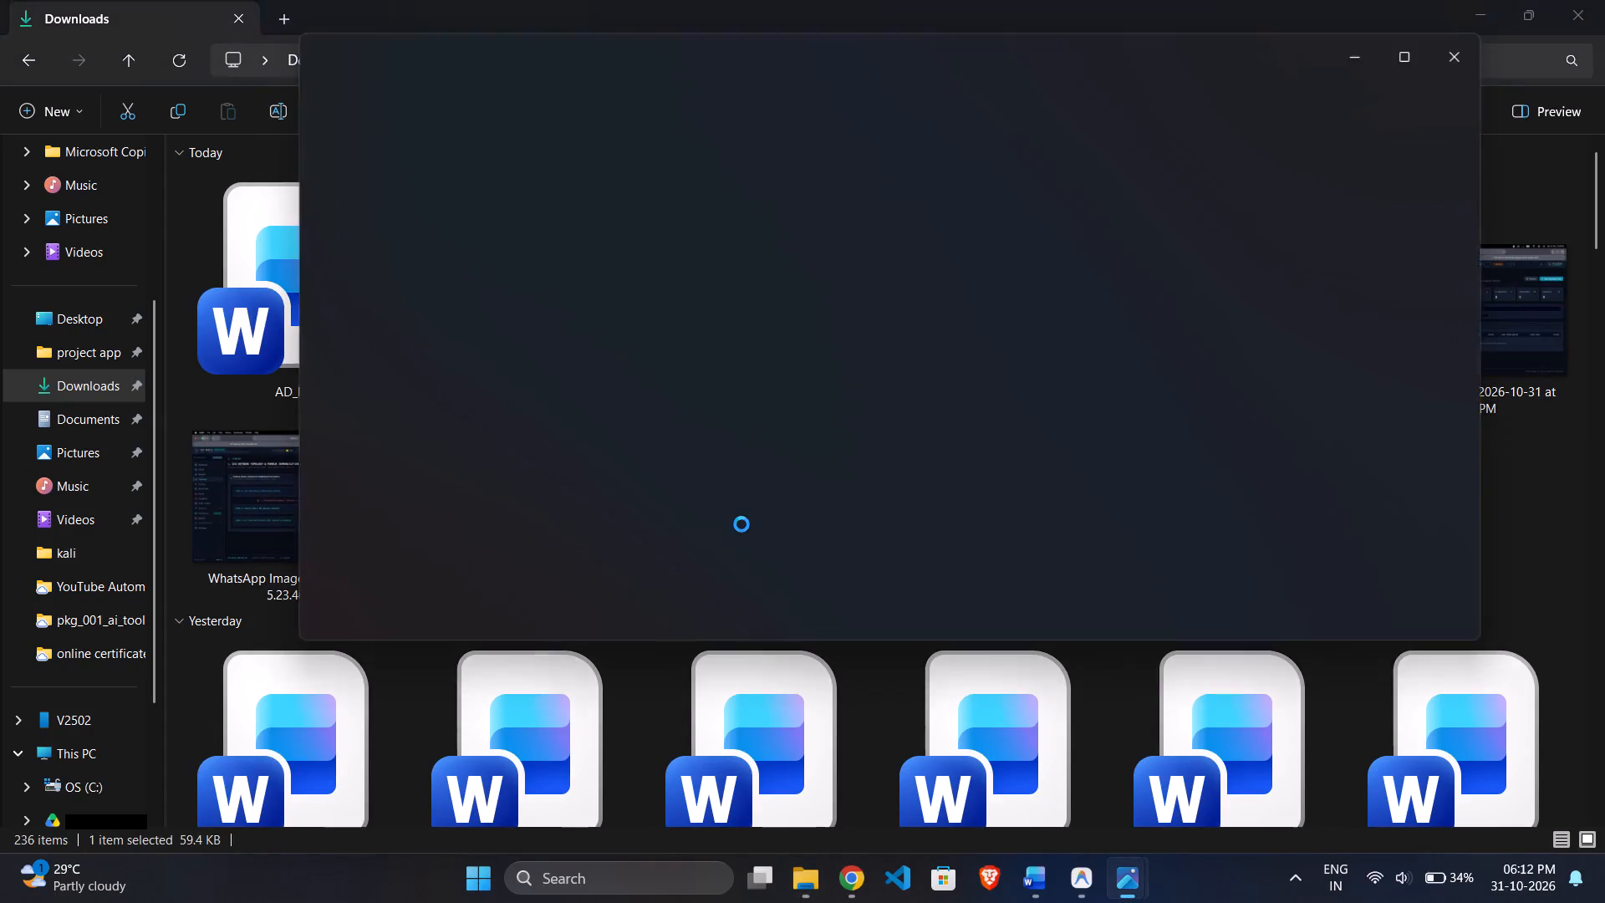
{"action": "left_click", "coordinate": [1588, 489]}
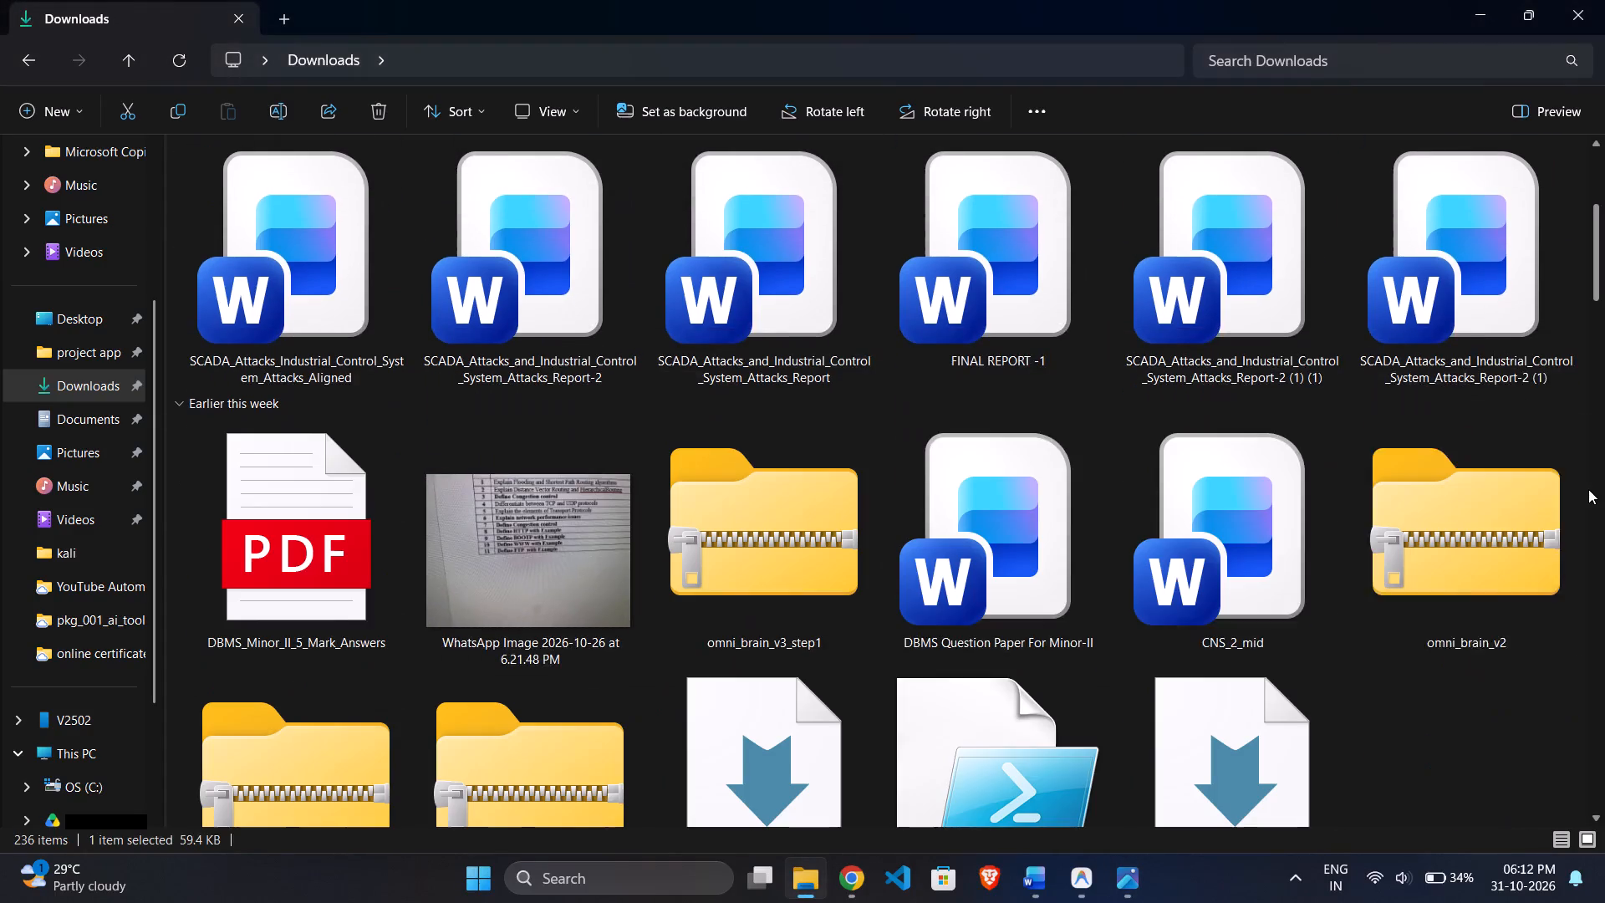
Insert the ICS Asset Inventory & Discovery image (5.22.59 PM) from Downloads under heading 5.1.2, above the Figure 8 caption, in the SCADA report.
{"action": "scroll", "coordinate": [1013, 472], "scroll_direction": "up", "scroll_amount": 6}
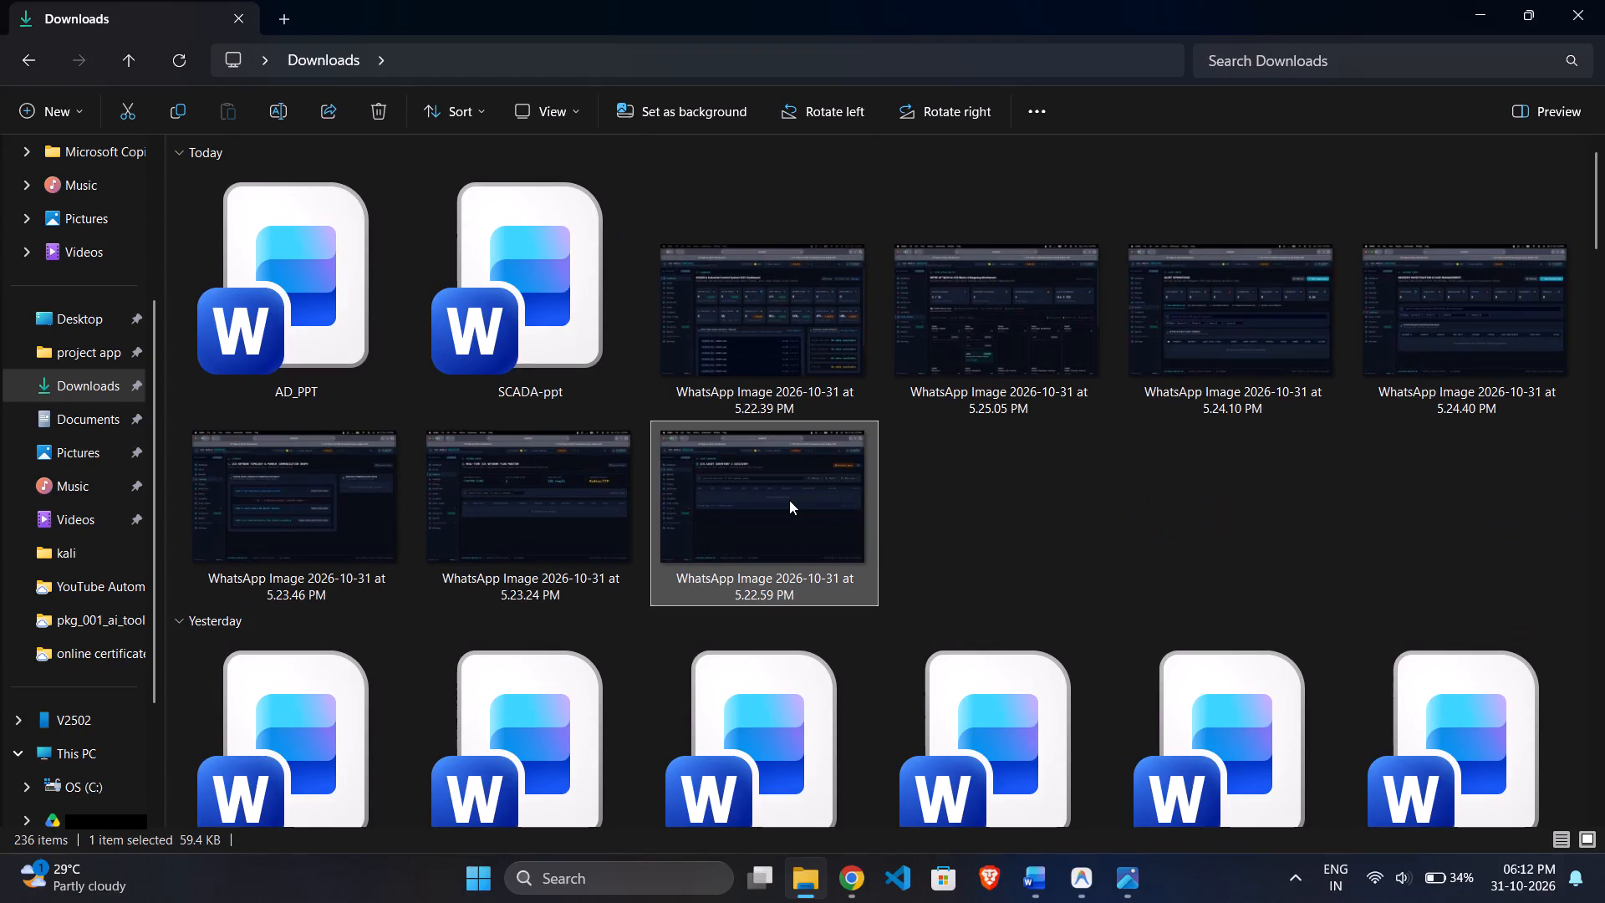
{"action": "left_click_drag", "start_coordinate": [789, 500], "coordinate": [1026, 887]}
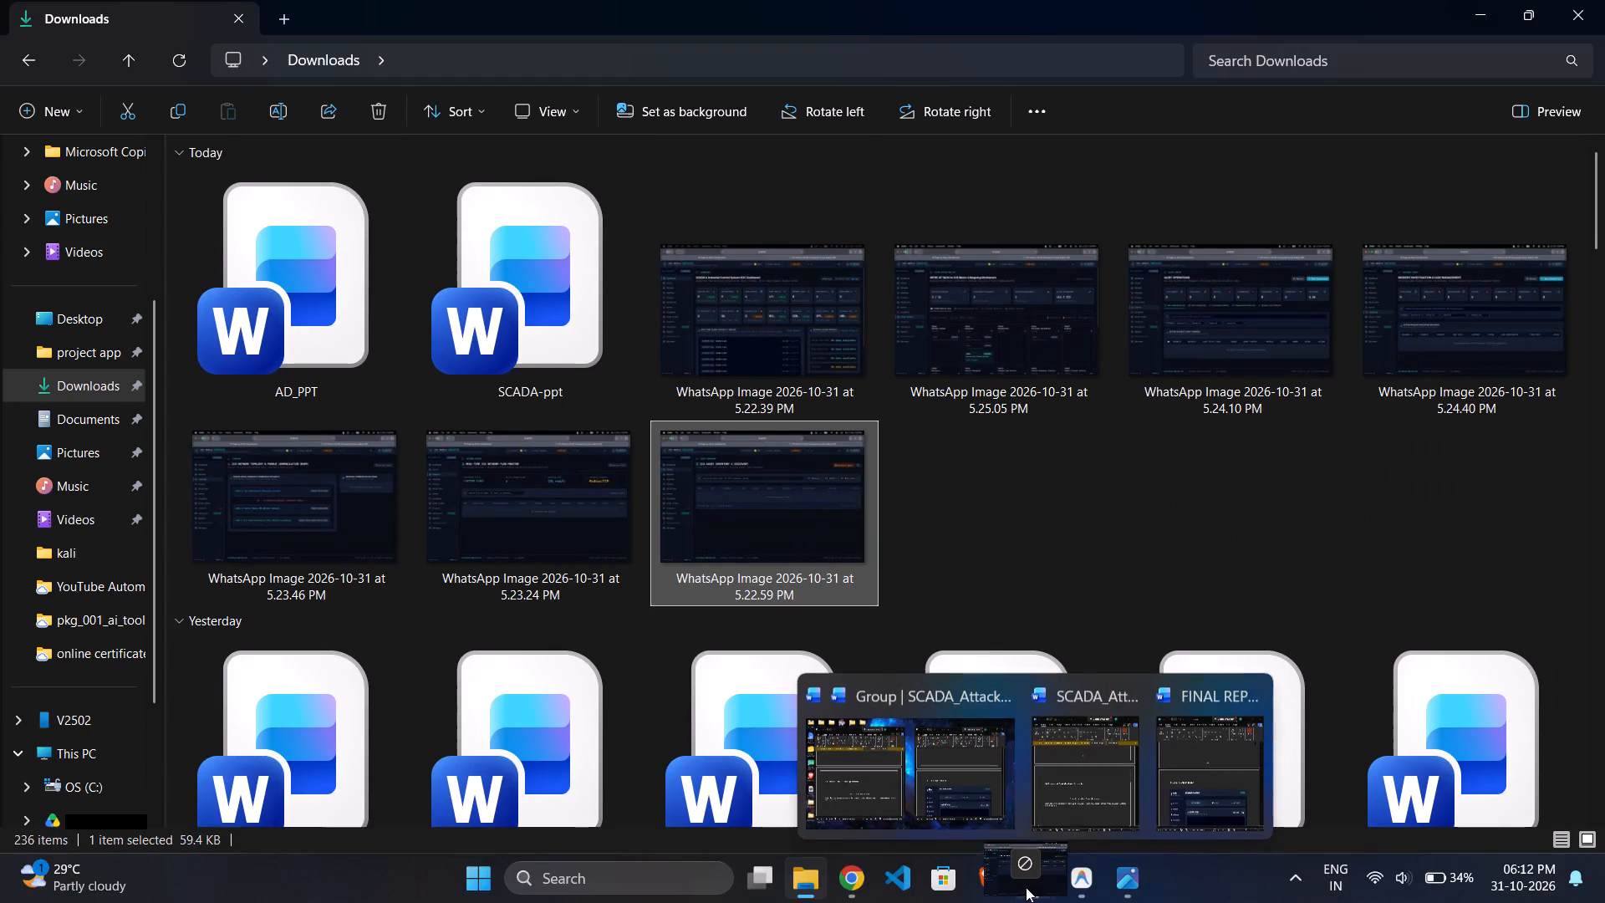
{"action": "left_click_drag", "start_coordinate": [1026, 887], "coordinate": [513, 610]}
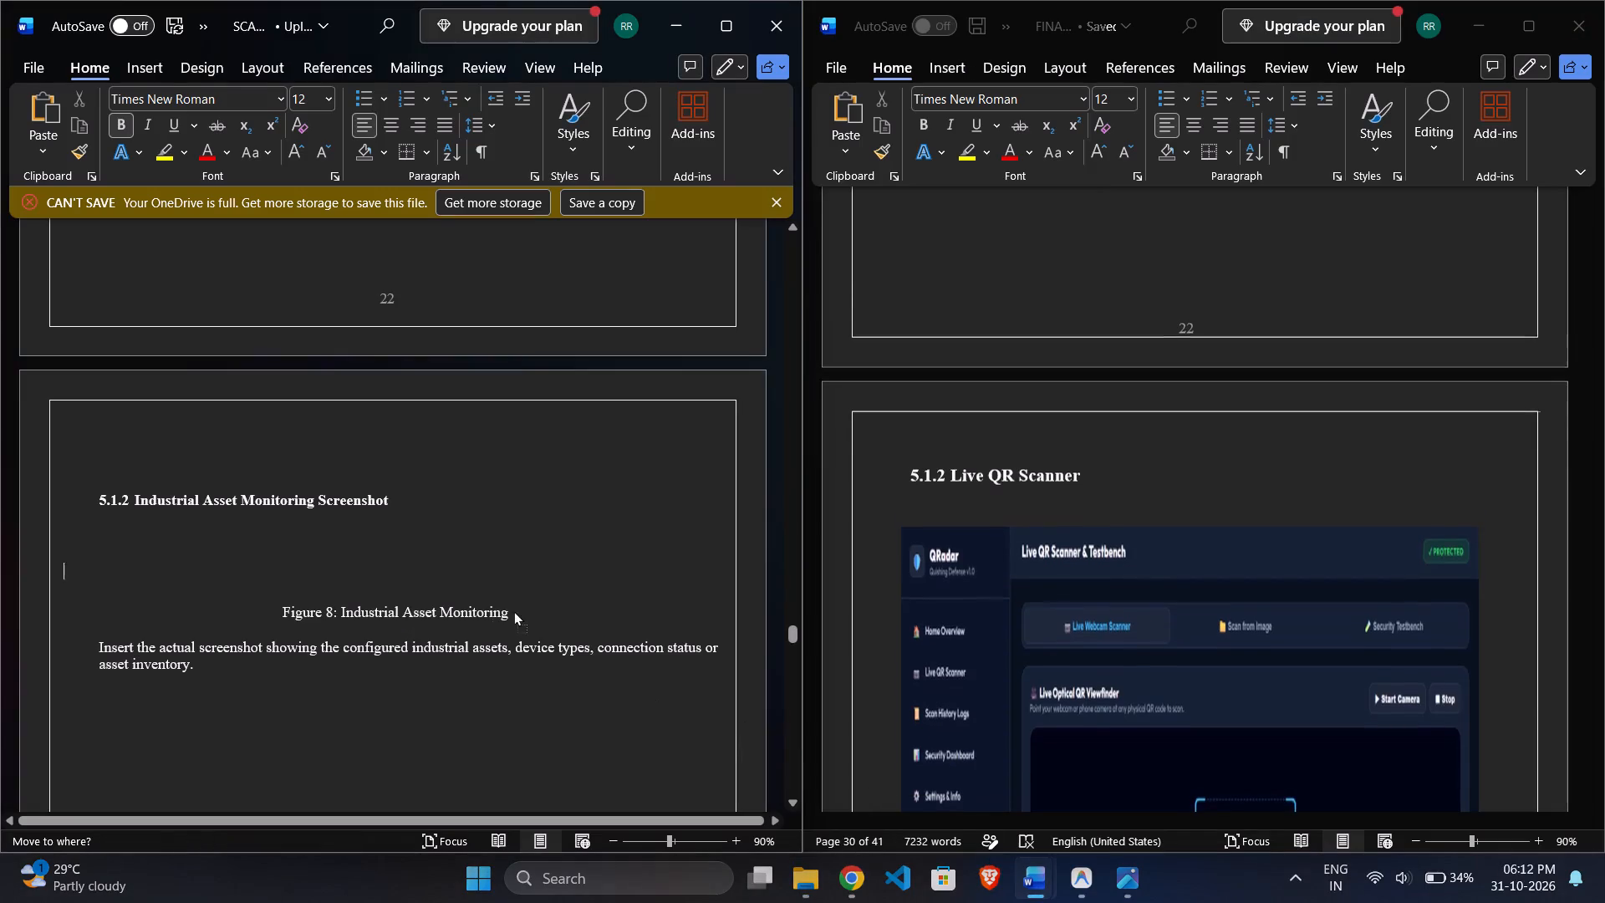
{"action": "left_click_drag", "start_coordinate": [513, 610], "coordinate": [353, 569]}
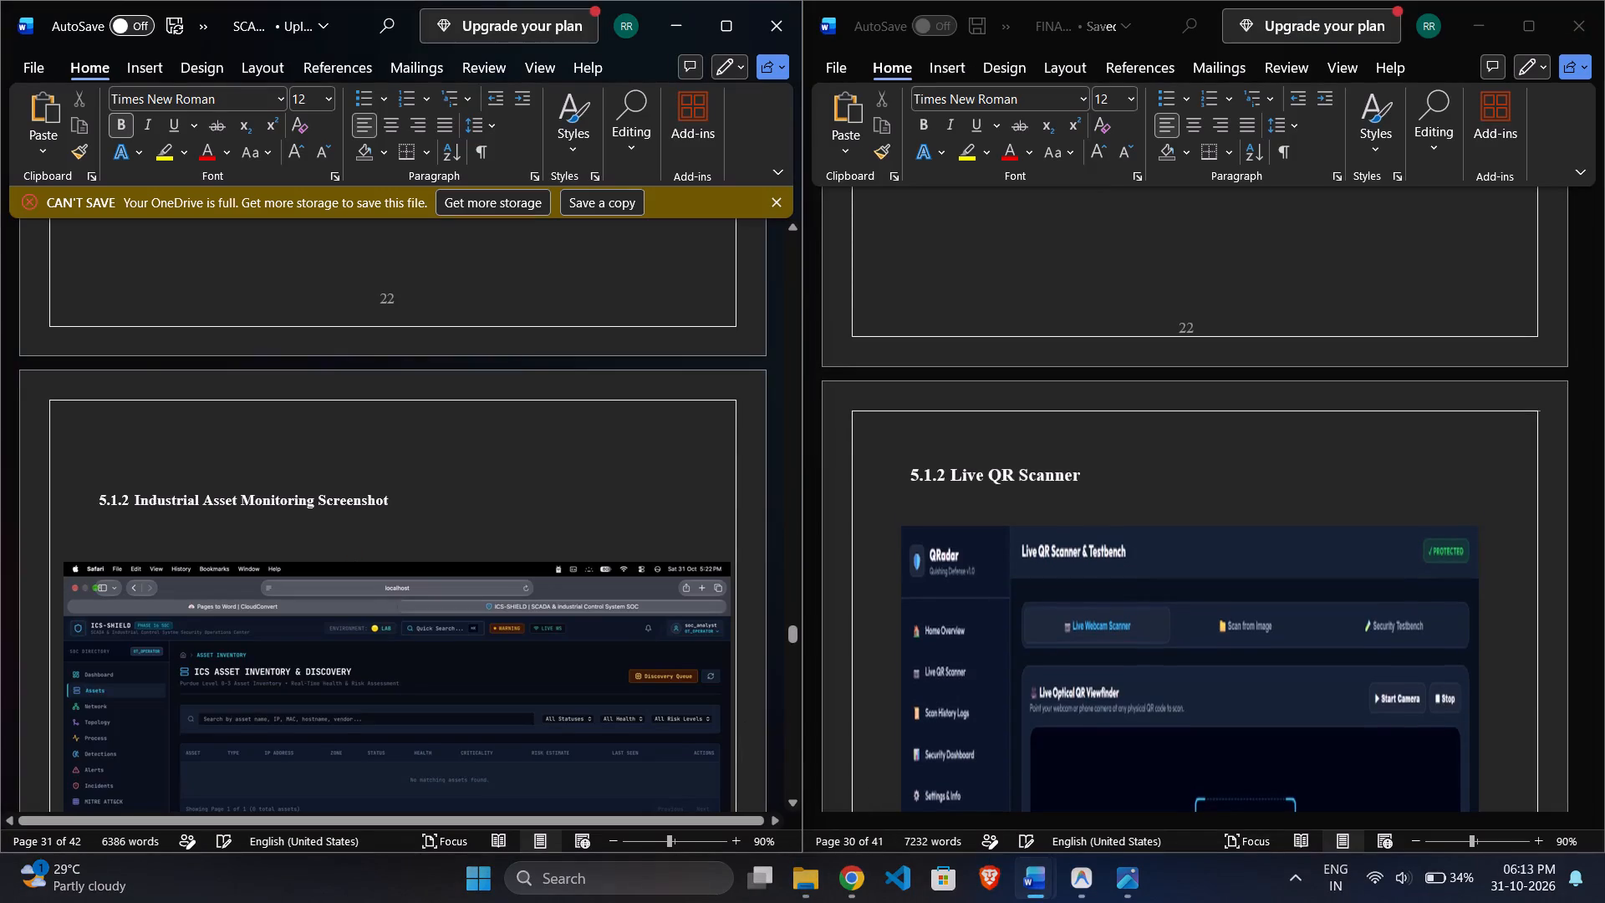
{"action": "scroll", "coordinate": [353, 569], "scroll_direction": "down", "scroll_amount": 4}
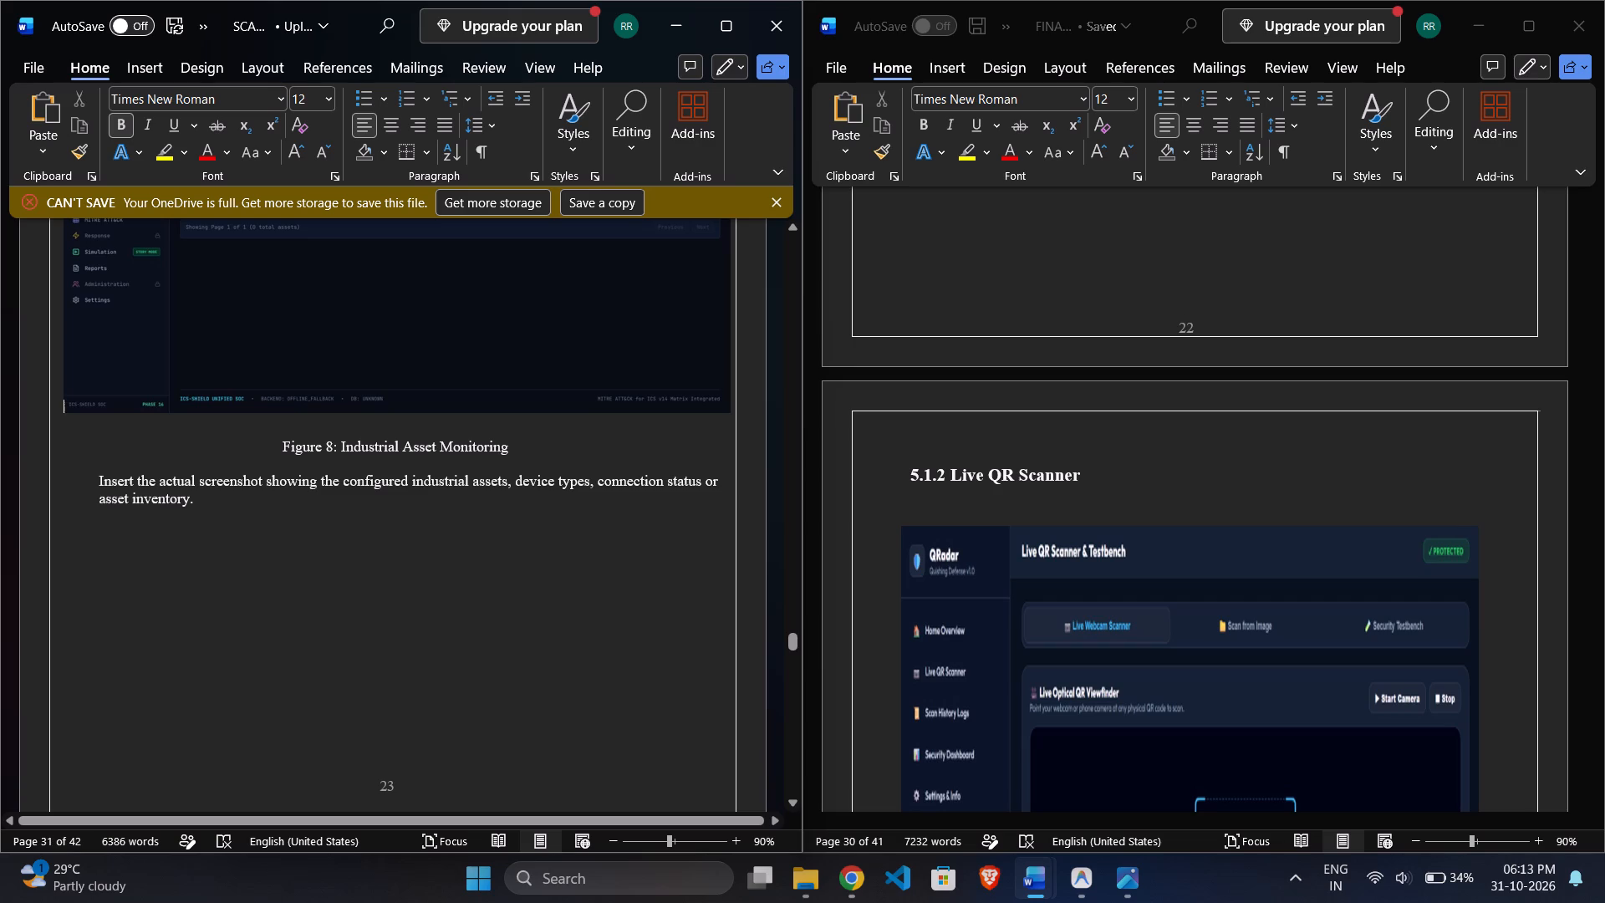
Examine how the QRadar report lays out its Fig 8 caption and the start of section 5.1.3.
{"action": "scroll", "coordinate": [1072, 509], "scroll_direction": "down", "scroll_amount": 6}
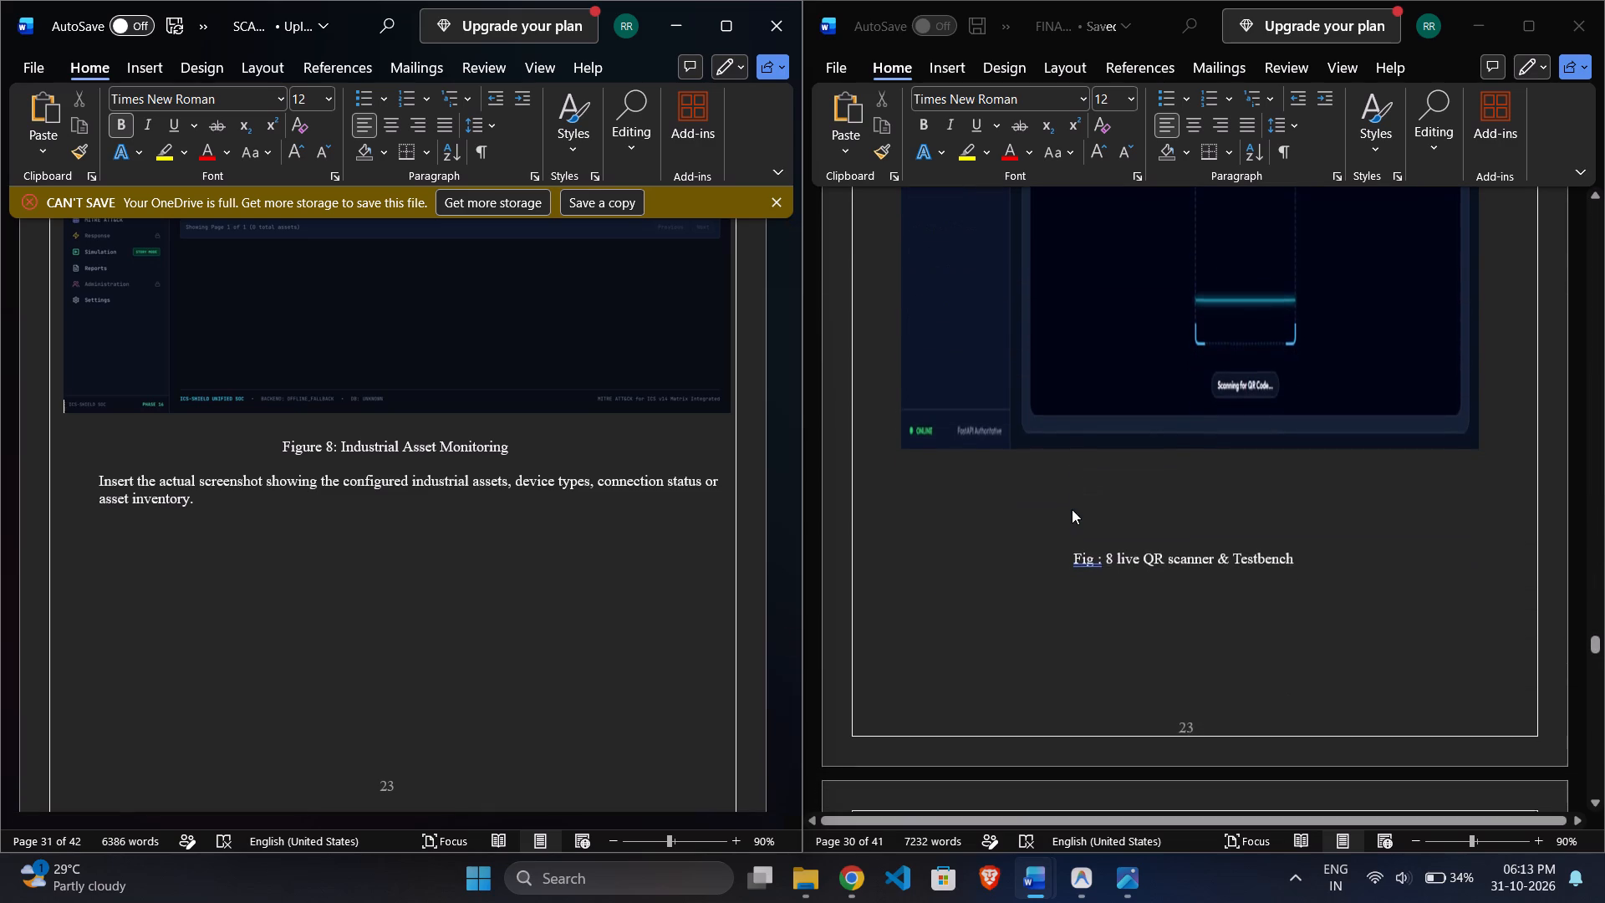
{"action": "scroll", "coordinate": [1072, 509], "scroll_direction": "down", "scroll_amount": 3}
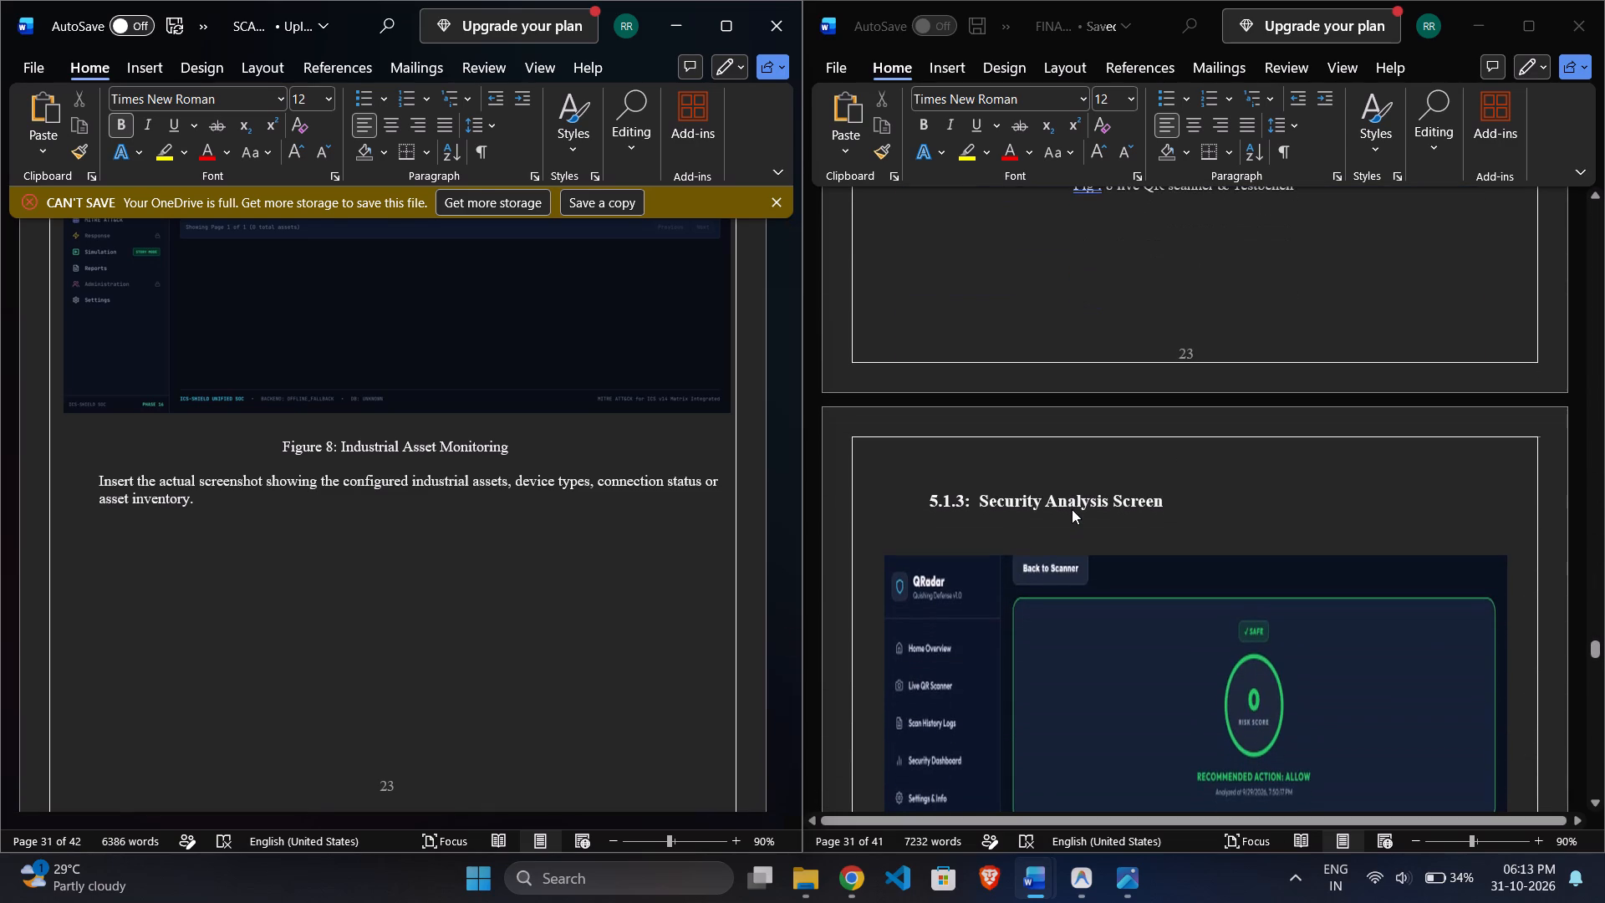
{"action": "scroll", "coordinate": [1072, 509], "scroll_direction": "up", "scroll_amount": 1}
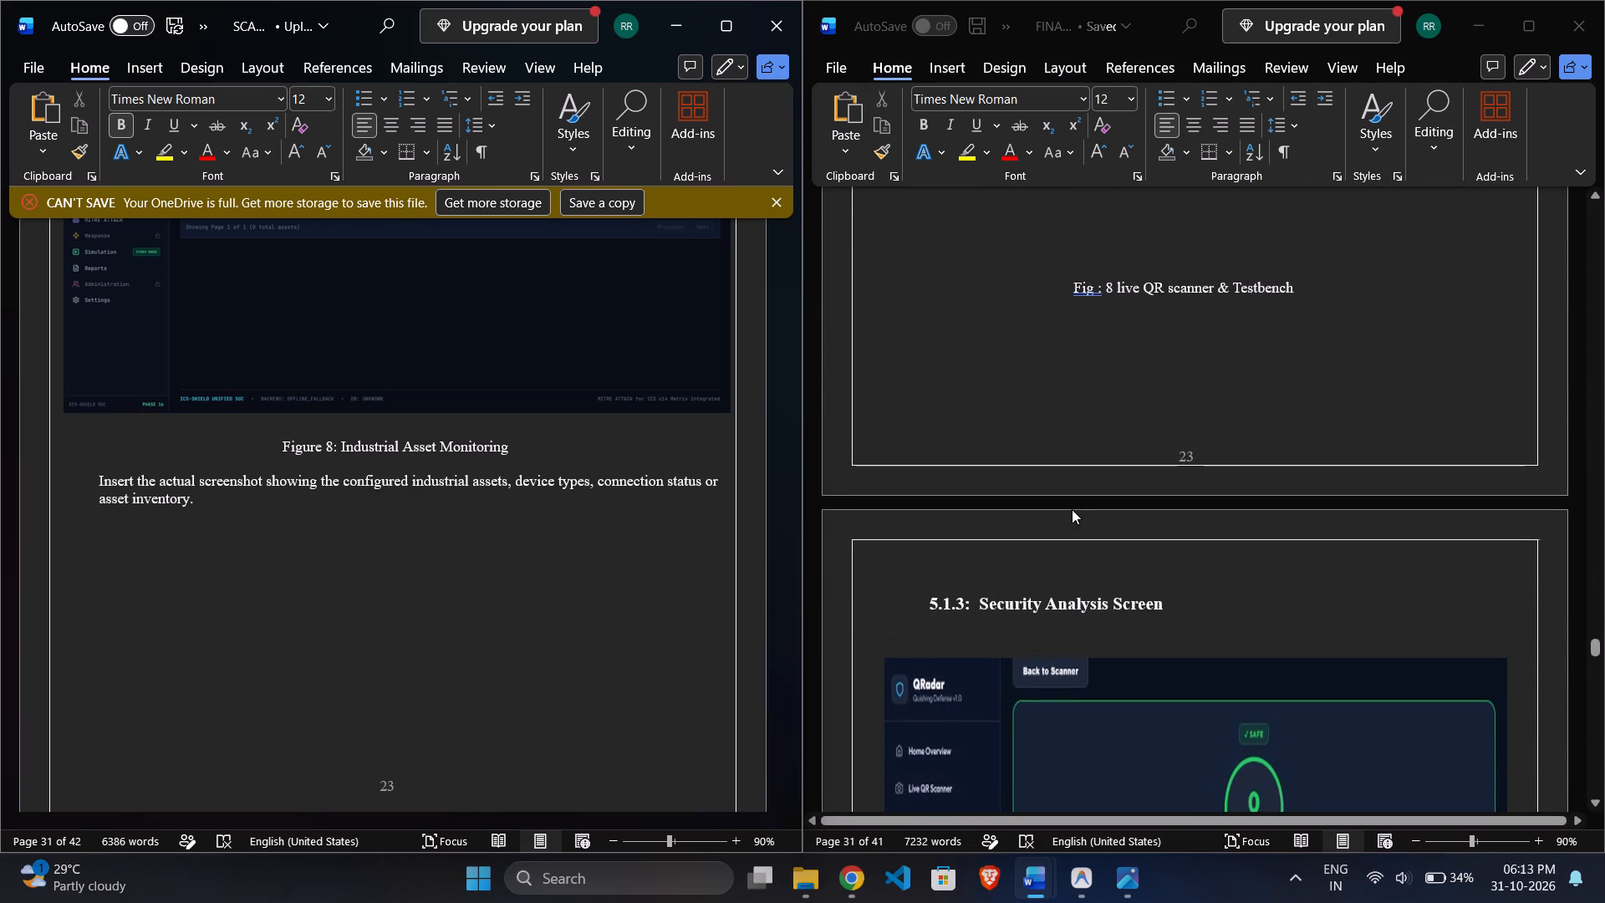
Delete the placeholder instruction about configured industrial assets beneath the Figure 8 caption in the SCADA report.
{"action": "scroll", "coordinate": [467, 589], "scroll_direction": "down", "scroll_amount": 3}
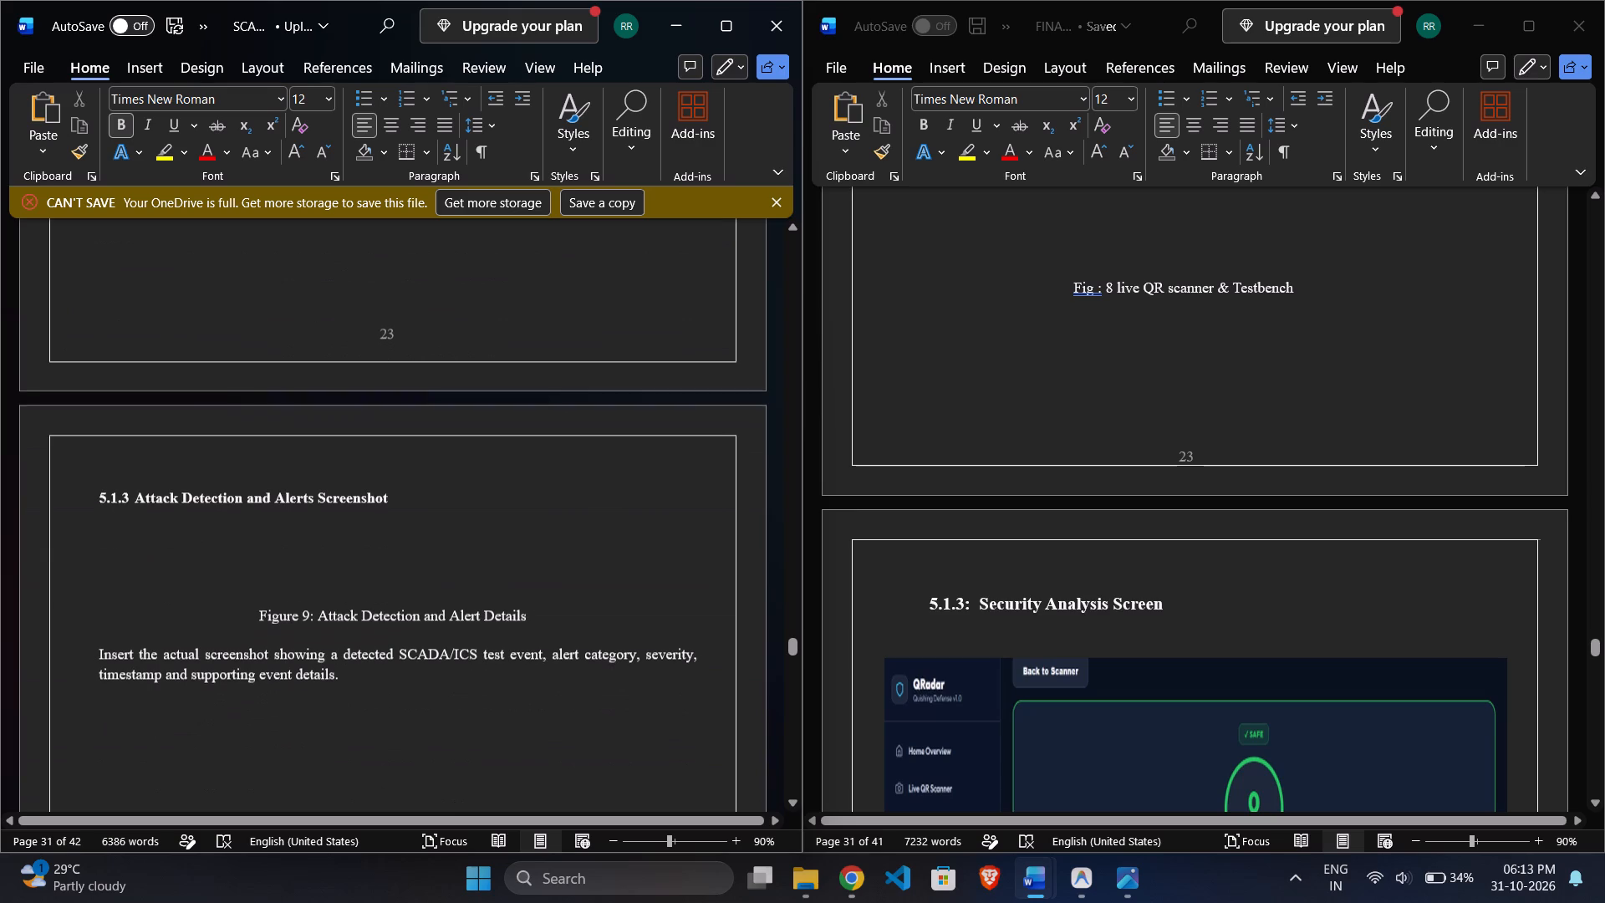
{"action": "scroll", "coordinate": [647, 568], "scroll_direction": "up", "scroll_amount": 3}
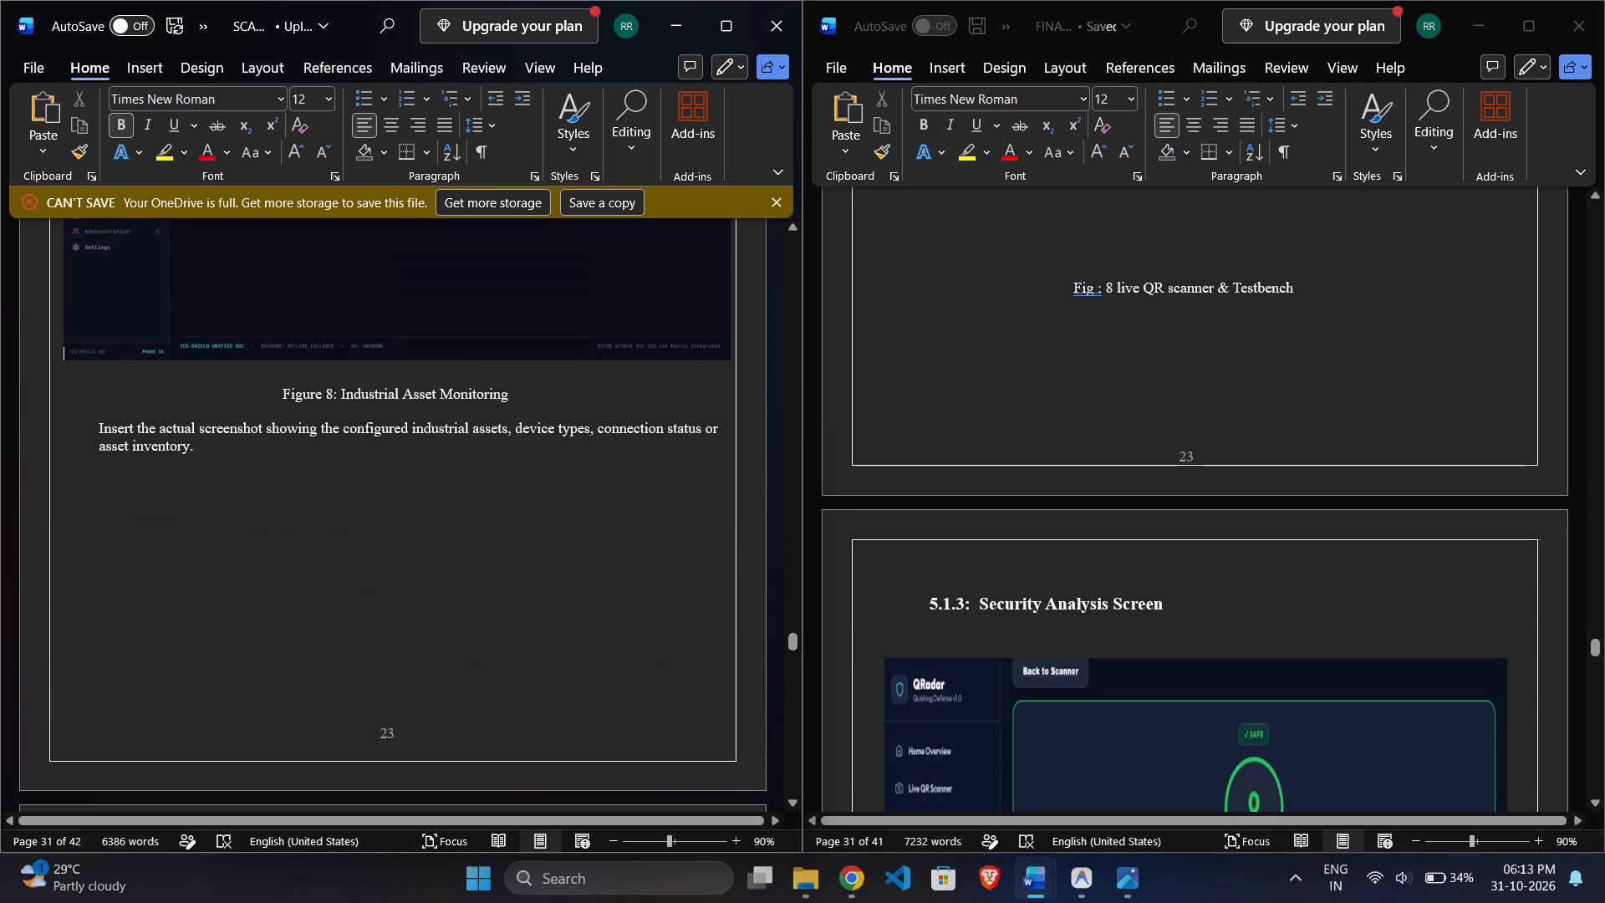
{"action": "left_click_drag", "start_coordinate": [99, 428], "coordinate": [220, 436]}
{"action": "key", "text": "BackSpace"}
Delete the placeholder instruction about the application dashboard screenshot beneath the Figure 7 caption.
{"action": "scroll", "coordinate": [220, 436], "scroll_direction": "up", "scroll_amount": 5}
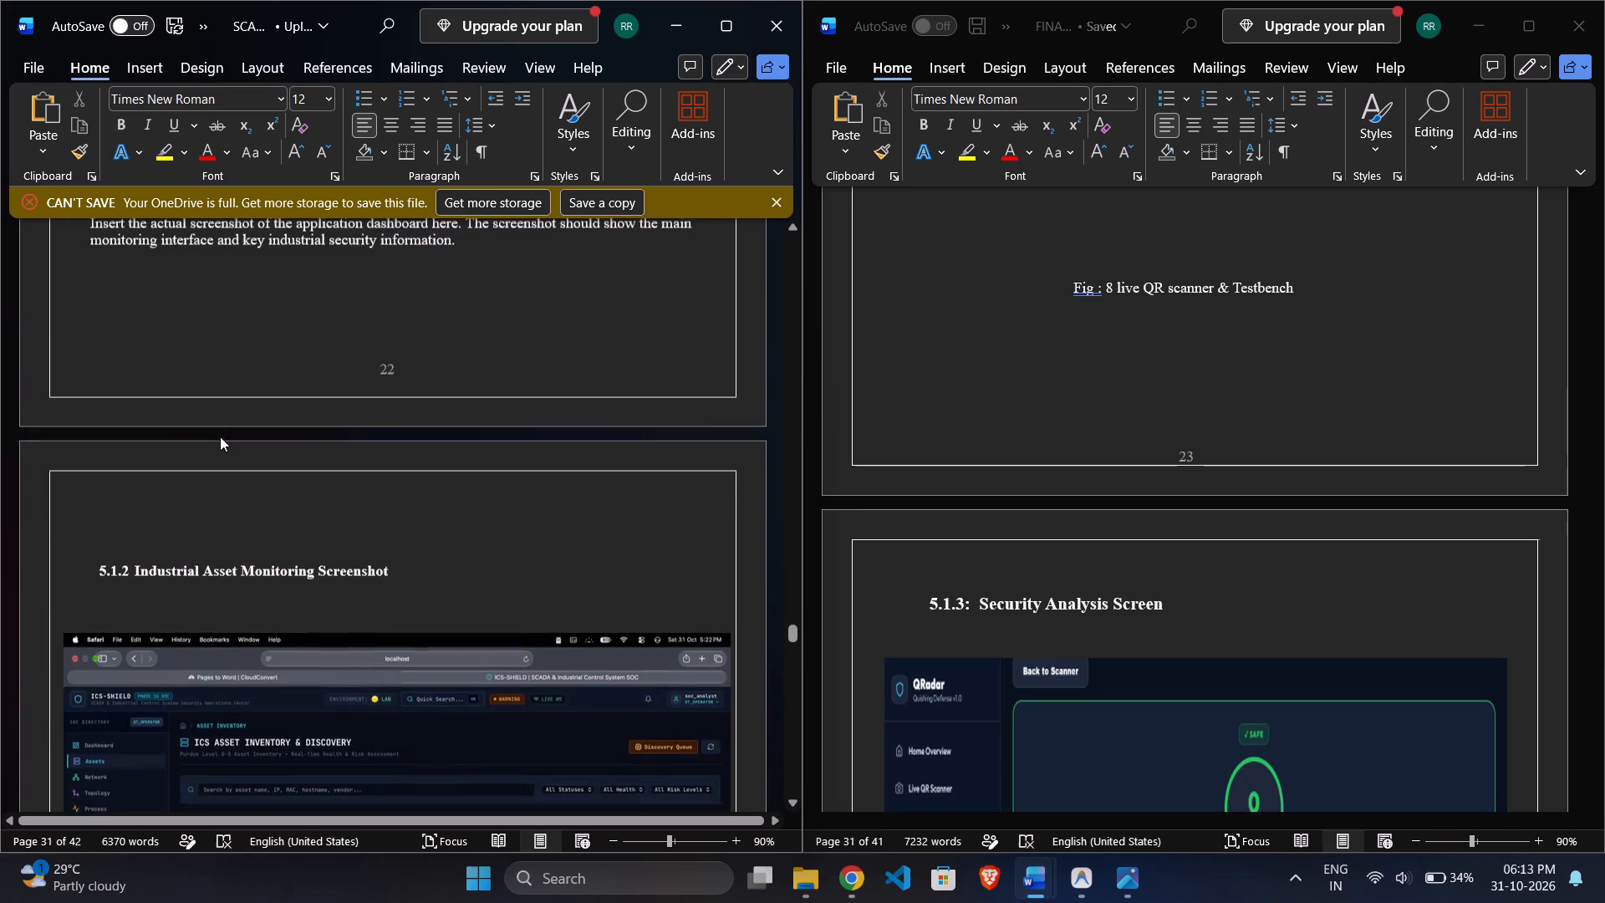
{"action": "scroll", "coordinate": [220, 436], "scroll_direction": "up", "scroll_amount": 1}
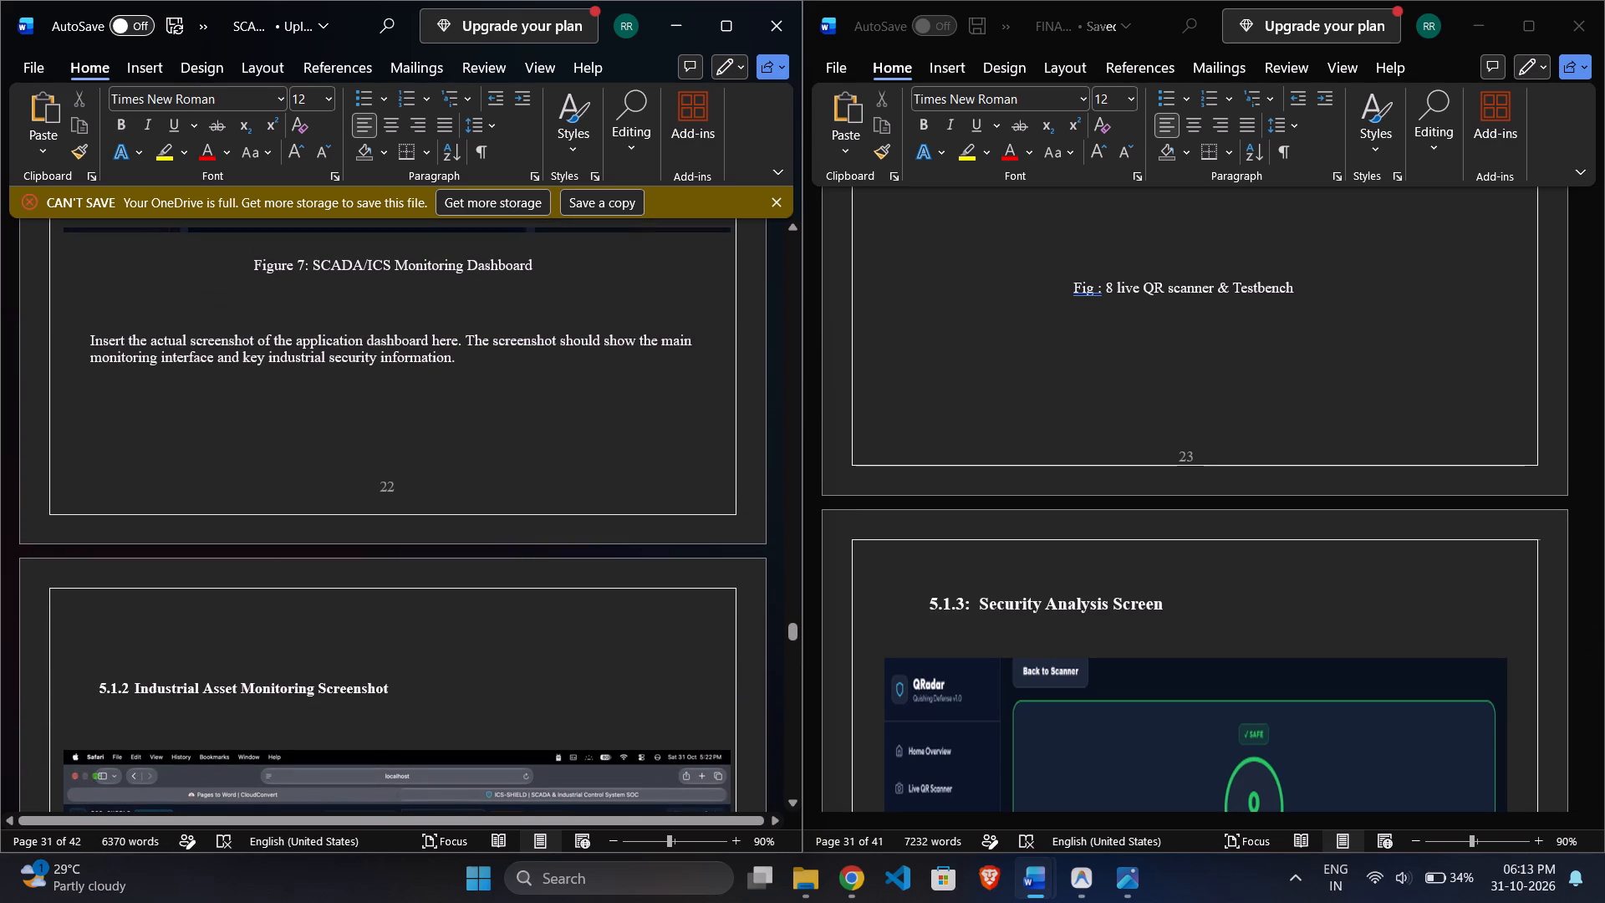
{"action": "left_click_drag", "start_coordinate": [89, 339], "coordinate": [438, 372]}
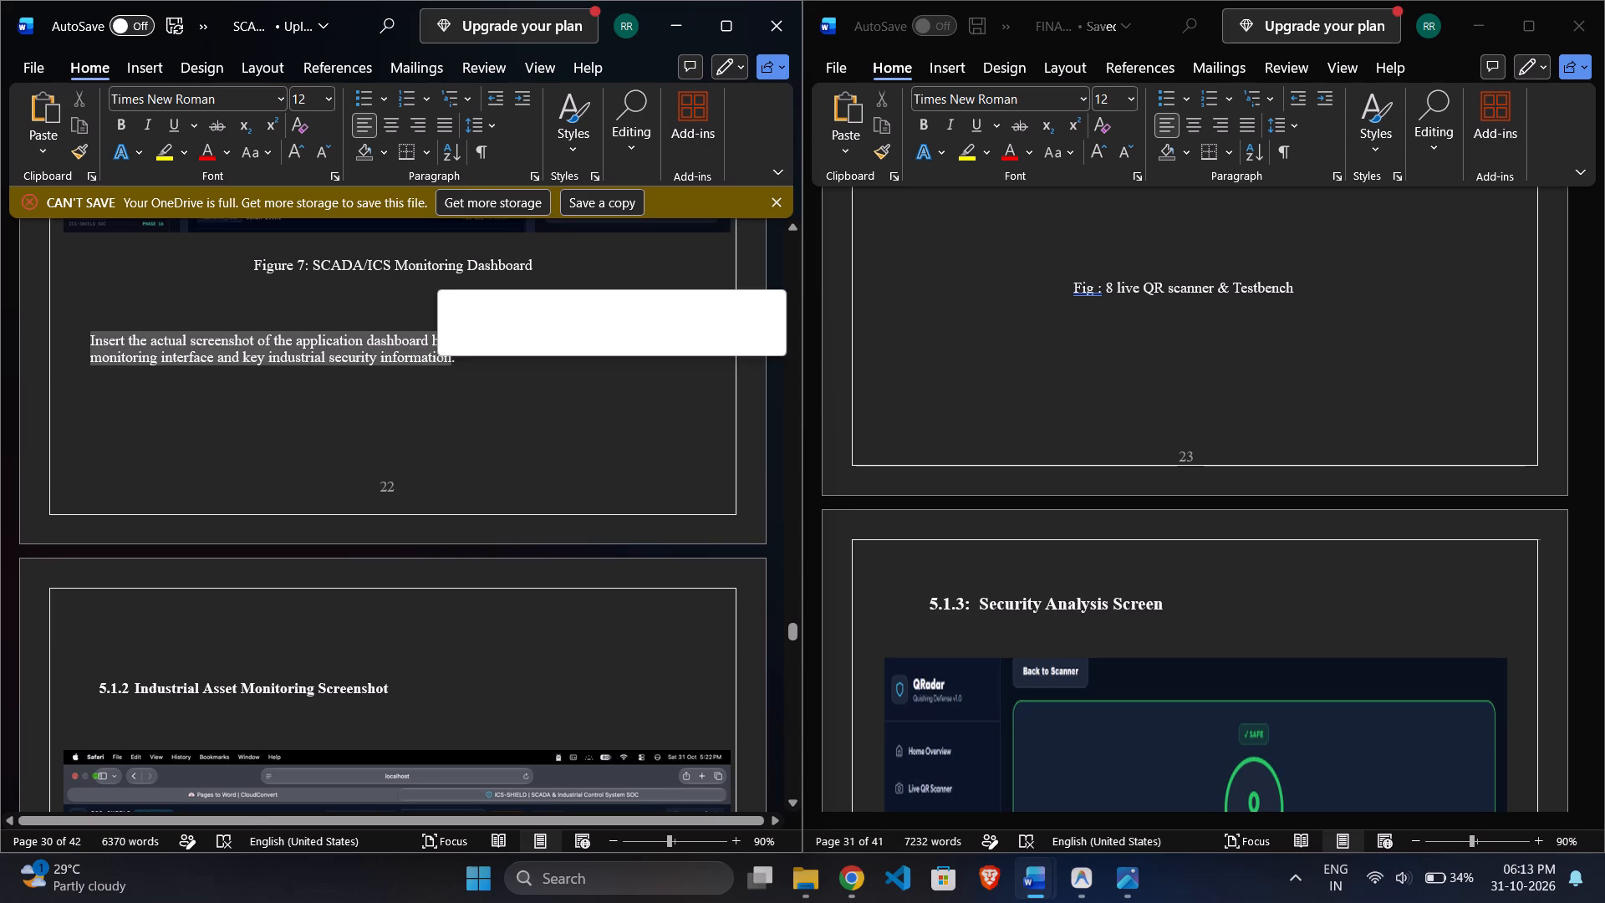
{"action": "key", "text": "BackSpace"}
Delete the placeholder instruction about the detected SCADA/ICS test event beneath the Figure 9 caption in section 5.1.3.
{"action": "scroll", "coordinate": [438, 372], "scroll_direction": "up", "scroll_amount": 6}
{"action": "scroll", "coordinate": [438, 372], "scroll_direction": "down", "scroll_amount": 10}
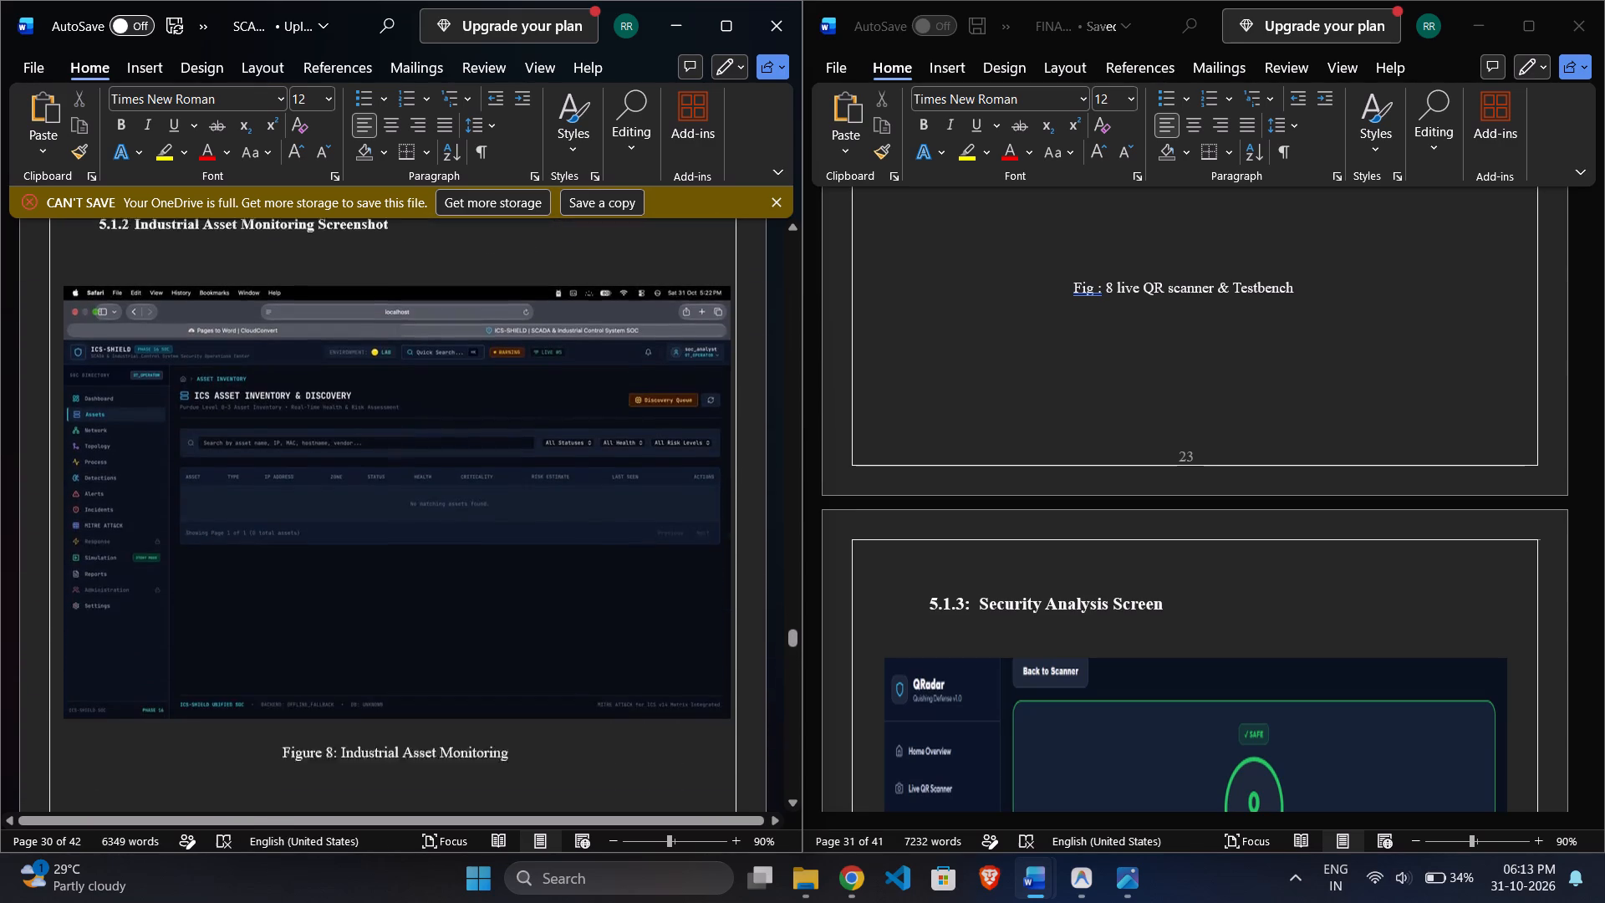
{"action": "scroll", "coordinate": [438, 372], "scroll_direction": "down", "scroll_amount": 5}
{"action": "scroll", "coordinate": [438, 372], "scroll_direction": "up", "scroll_amount": 5}
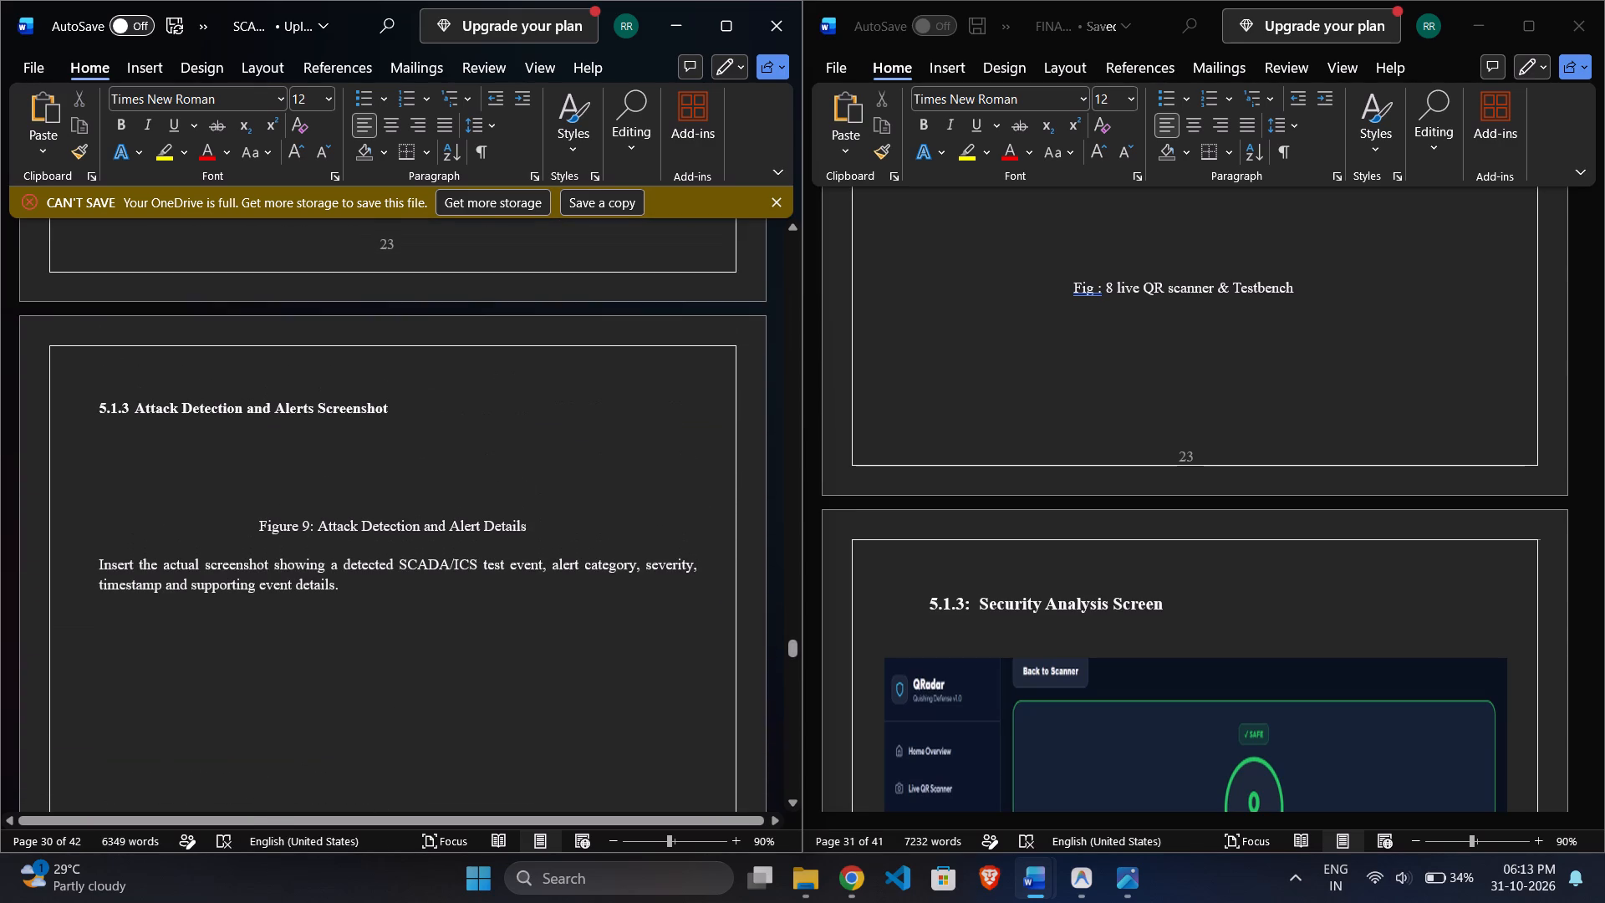
{"action": "left_click_drag", "start_coordinate": [87, 560], "coordinate": [352, 584]}
{"action": "key", "text": "BackSpace"}
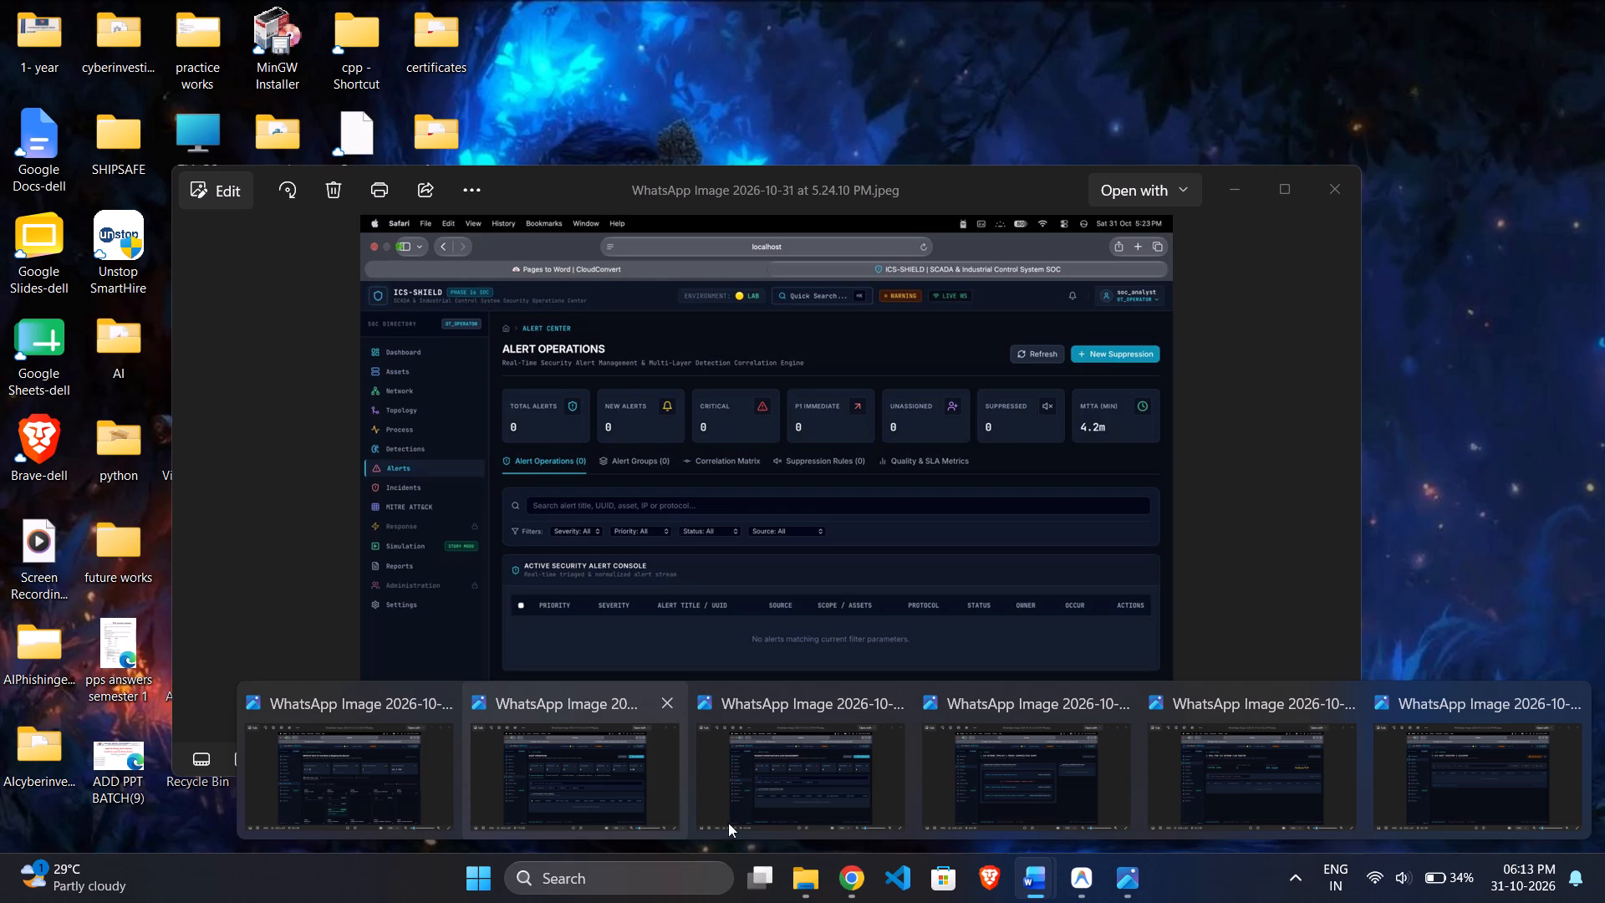
Insert the Alert Operations screenshot (5.24.10 PM) from Downloads under heading 5.1.3, above the Figure 9 caption, in the SCADA report.
{"action": "left_click", "coordinate": [818, 885]}
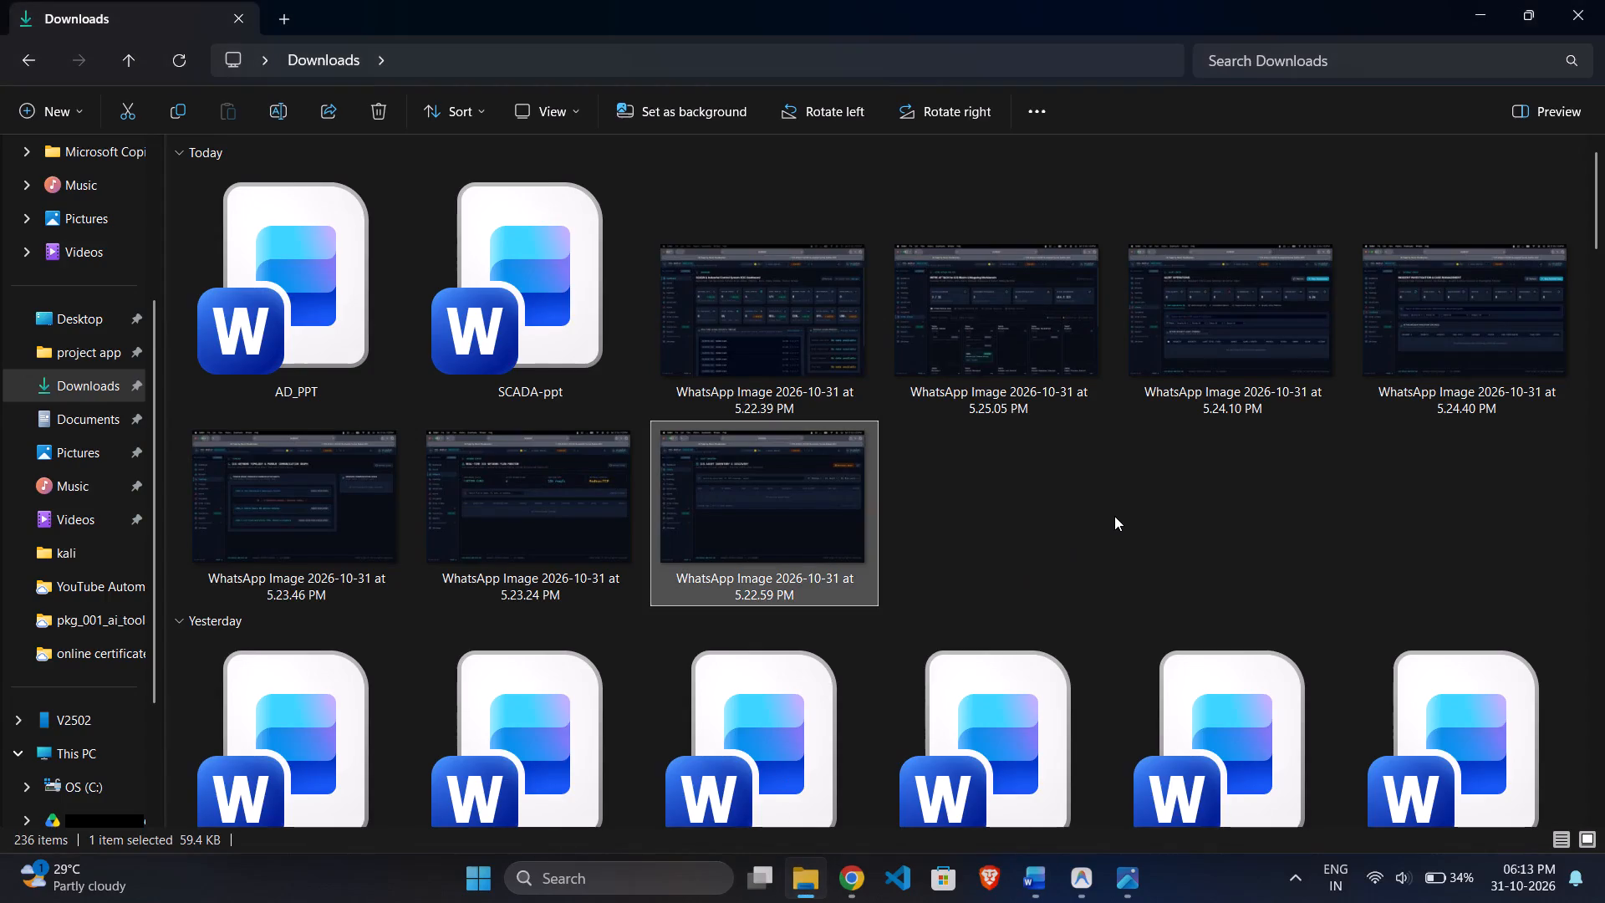
{"action": "left_click", "coordinate": [1114, 516]}
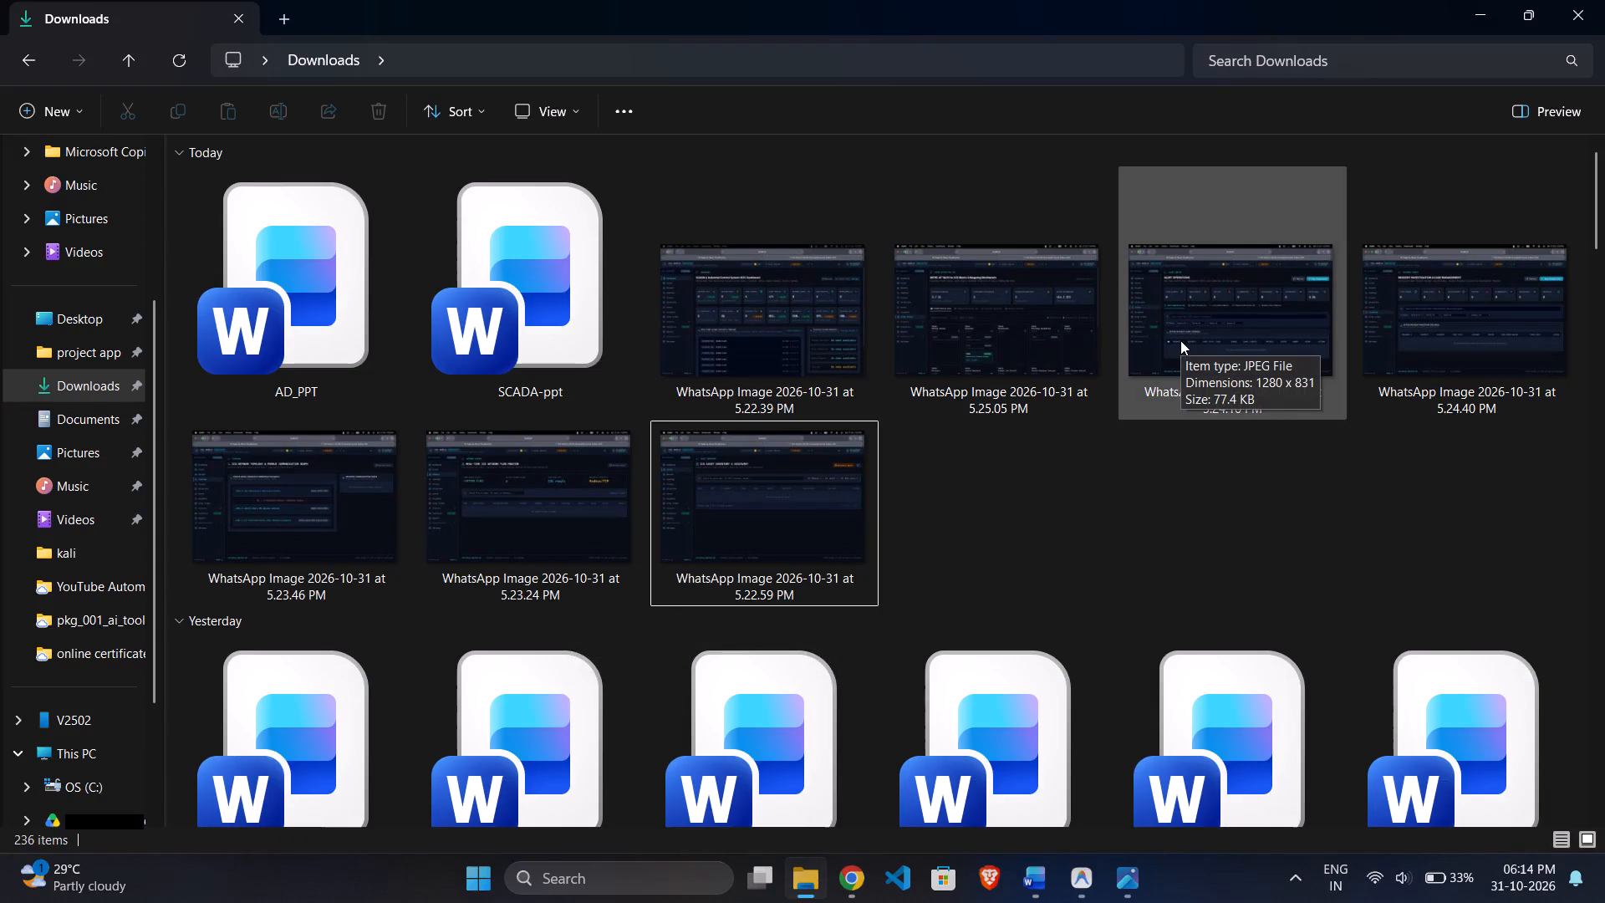
{"action": "left_click_drag", "start_coordinate": [1180, 340], "coordinate": [1169, 500]}
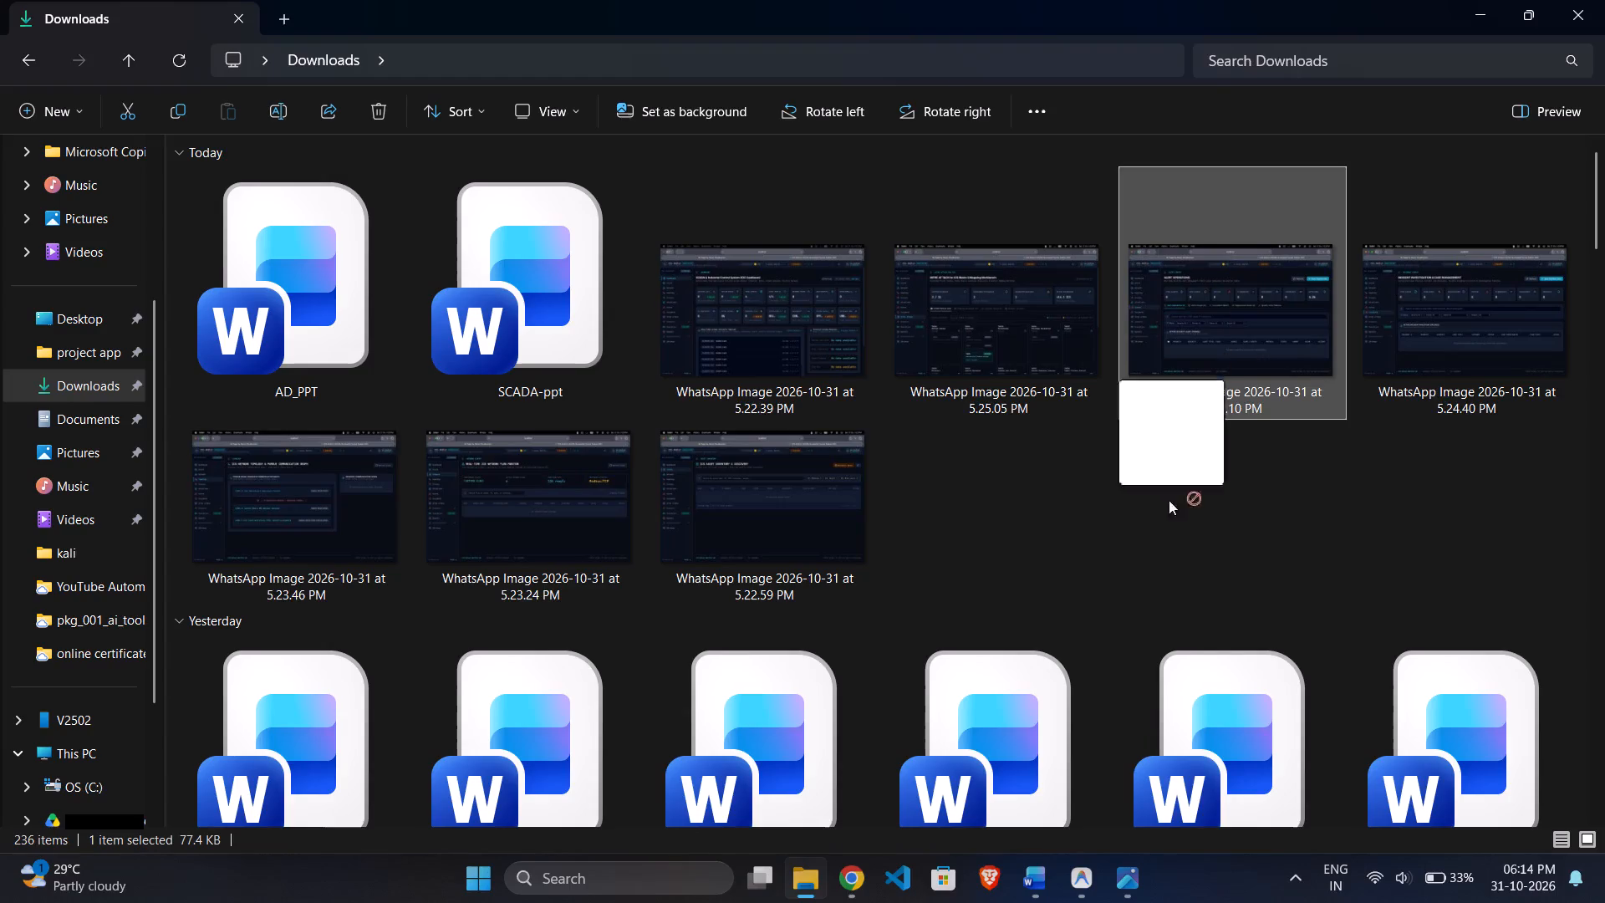
{"action": "left_click_drag", "start_coordinate": [1169, 500], "coordinate": [1011, 843]}
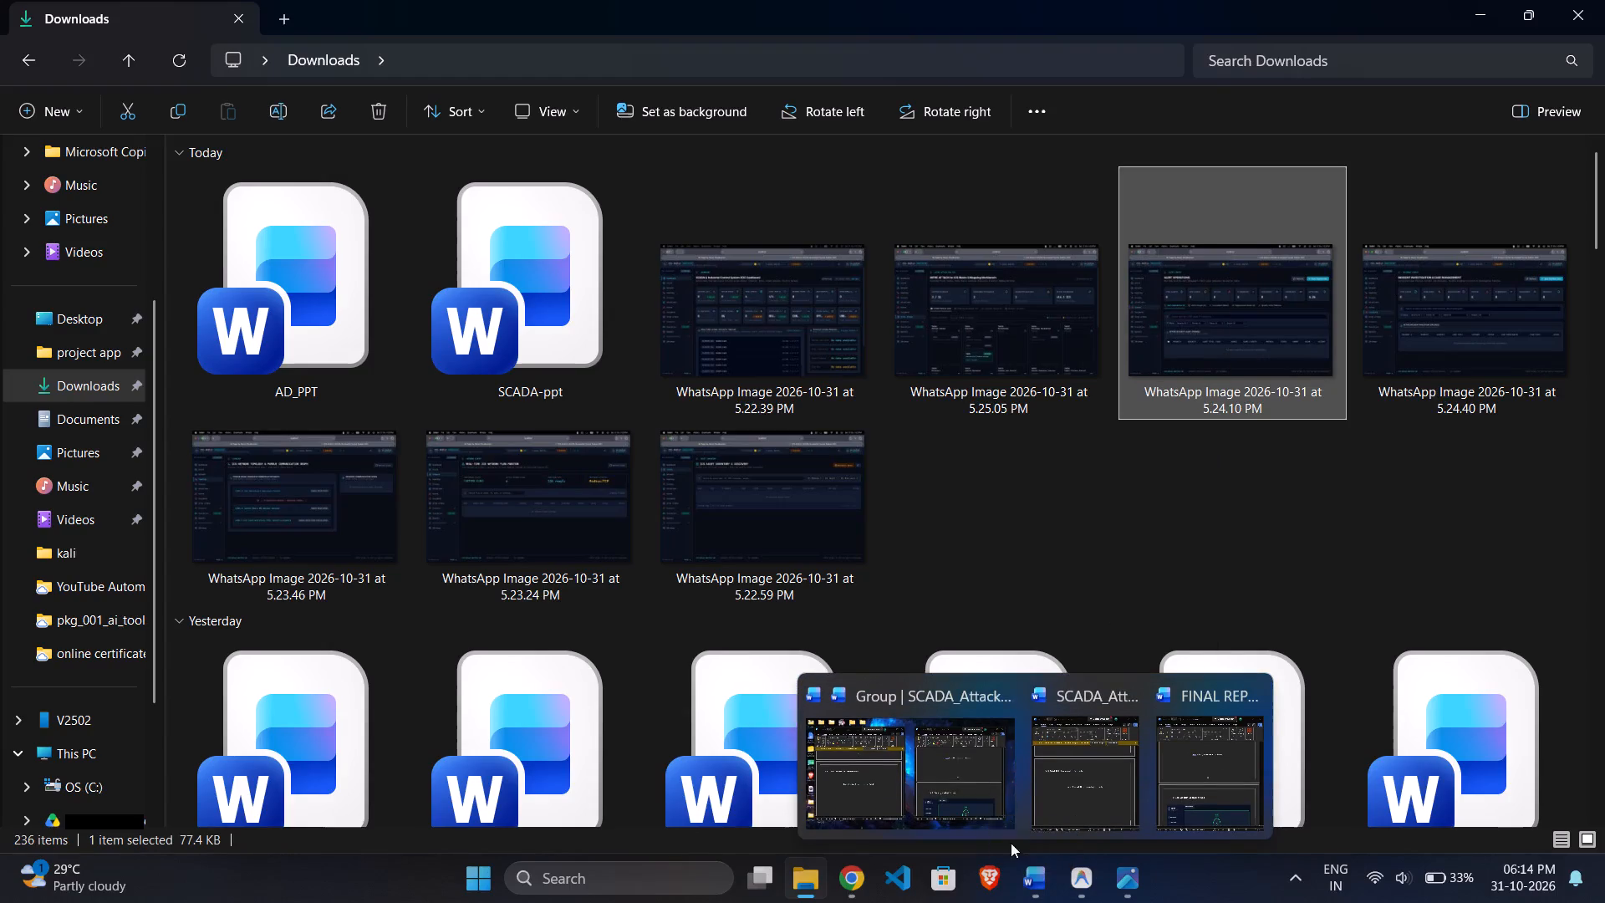
{"action": "left_click_drag", "start_coordinate": [1011, 843], "coordinate": [562, 537]}
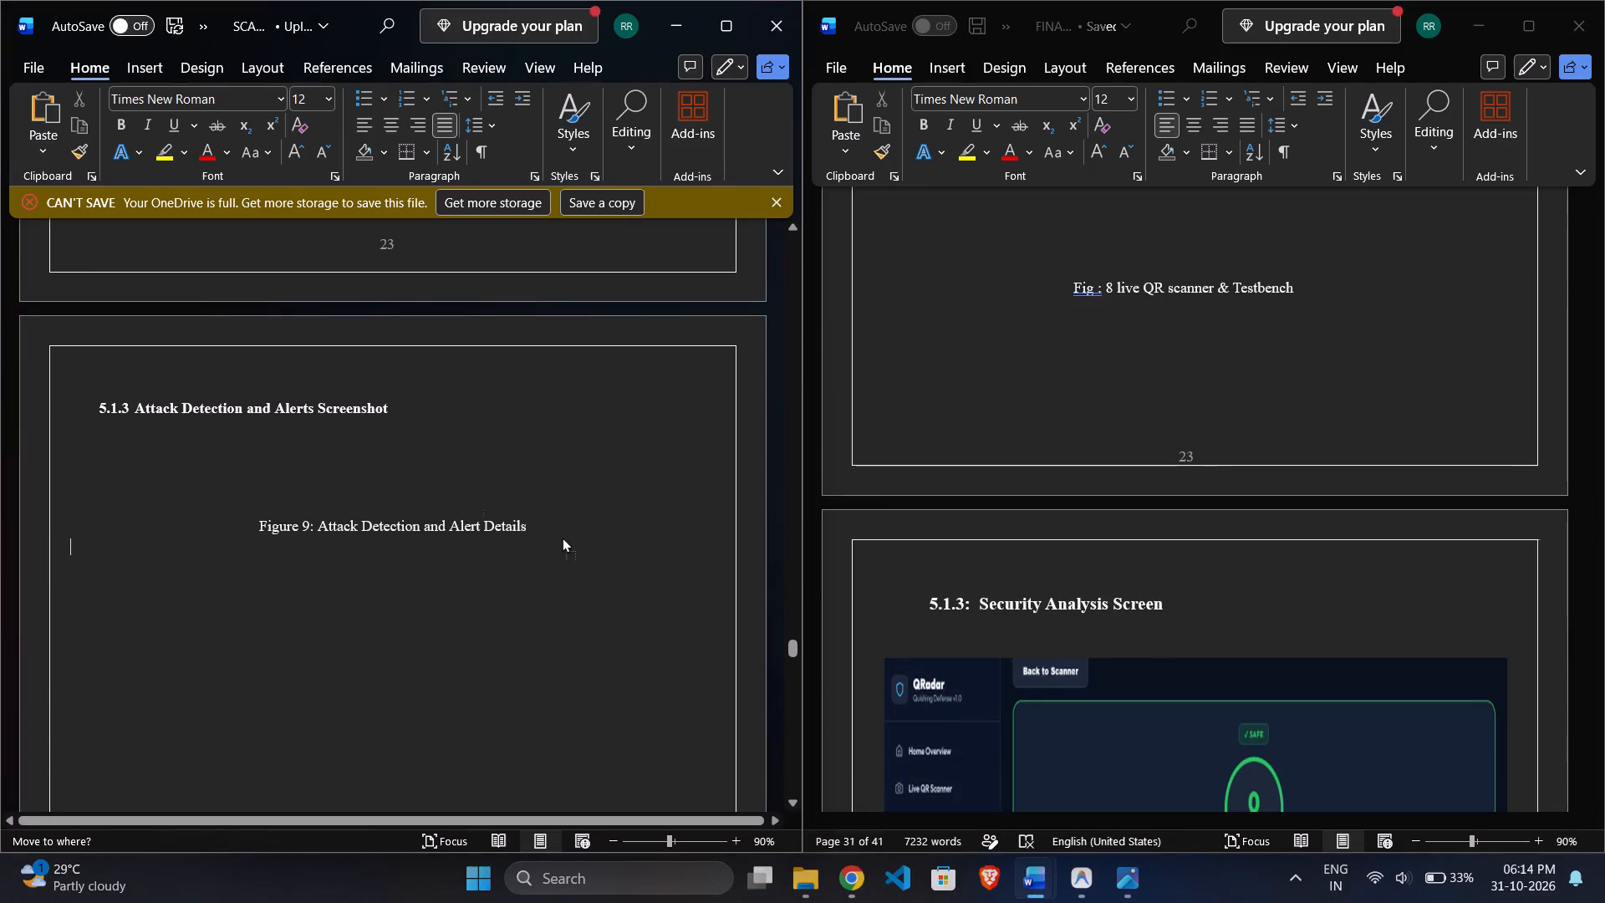
{"action": "left_click_drag", "start_coordinate": [562, 537], "coordinate": [358, 473]}
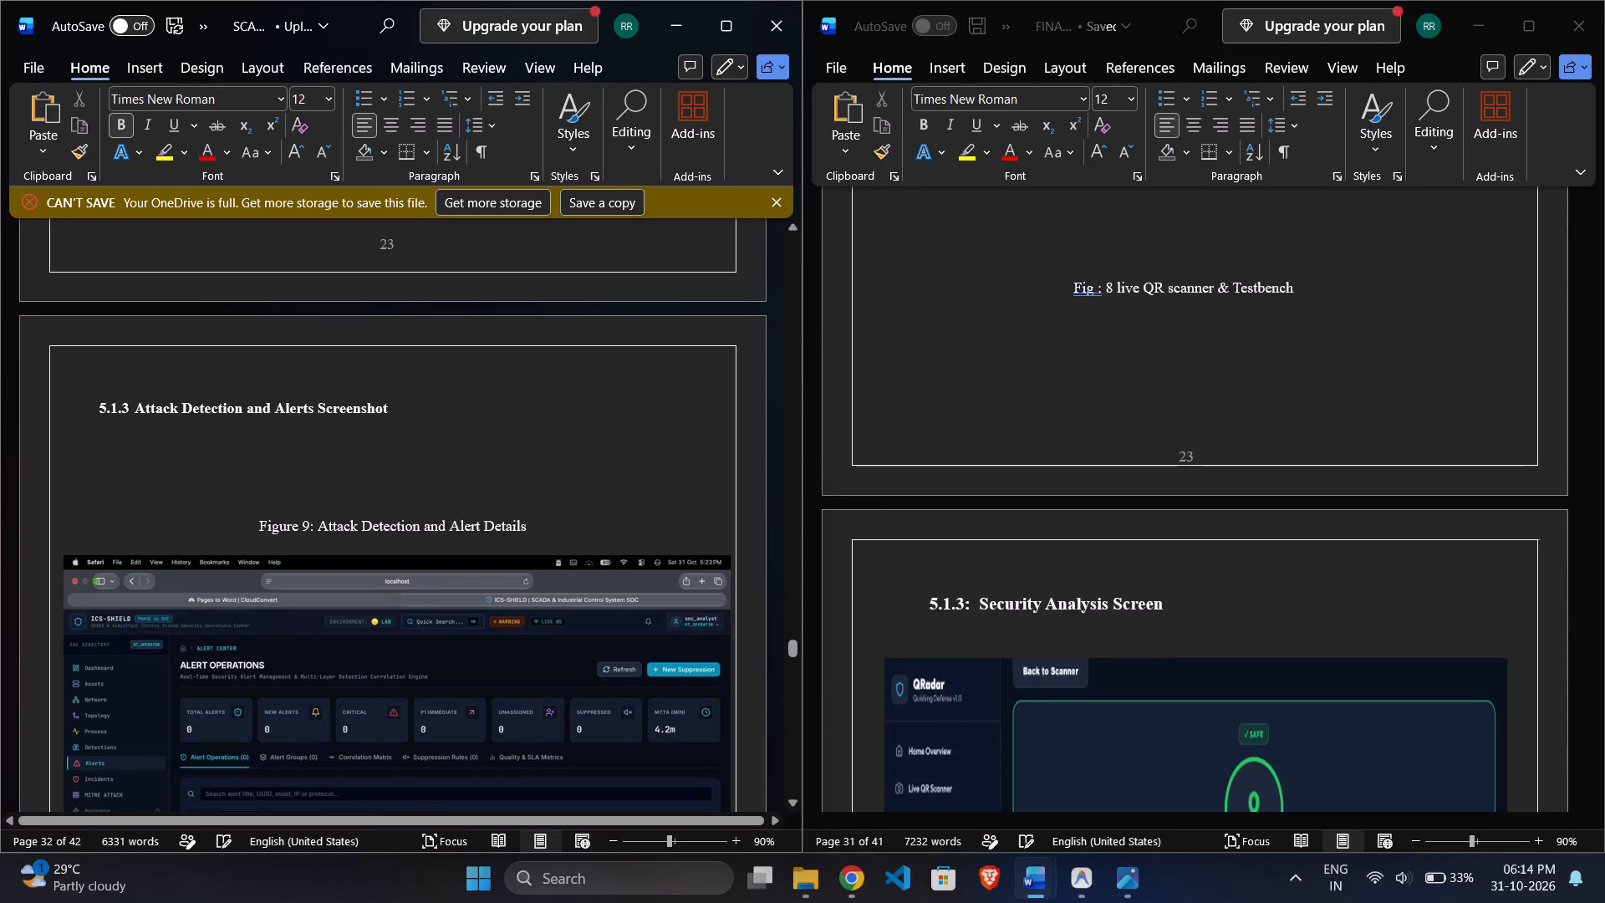
{"action": "scroll", "coordinate": [358, 473], "scroll_direction": "down", "scroll_amount": 2}
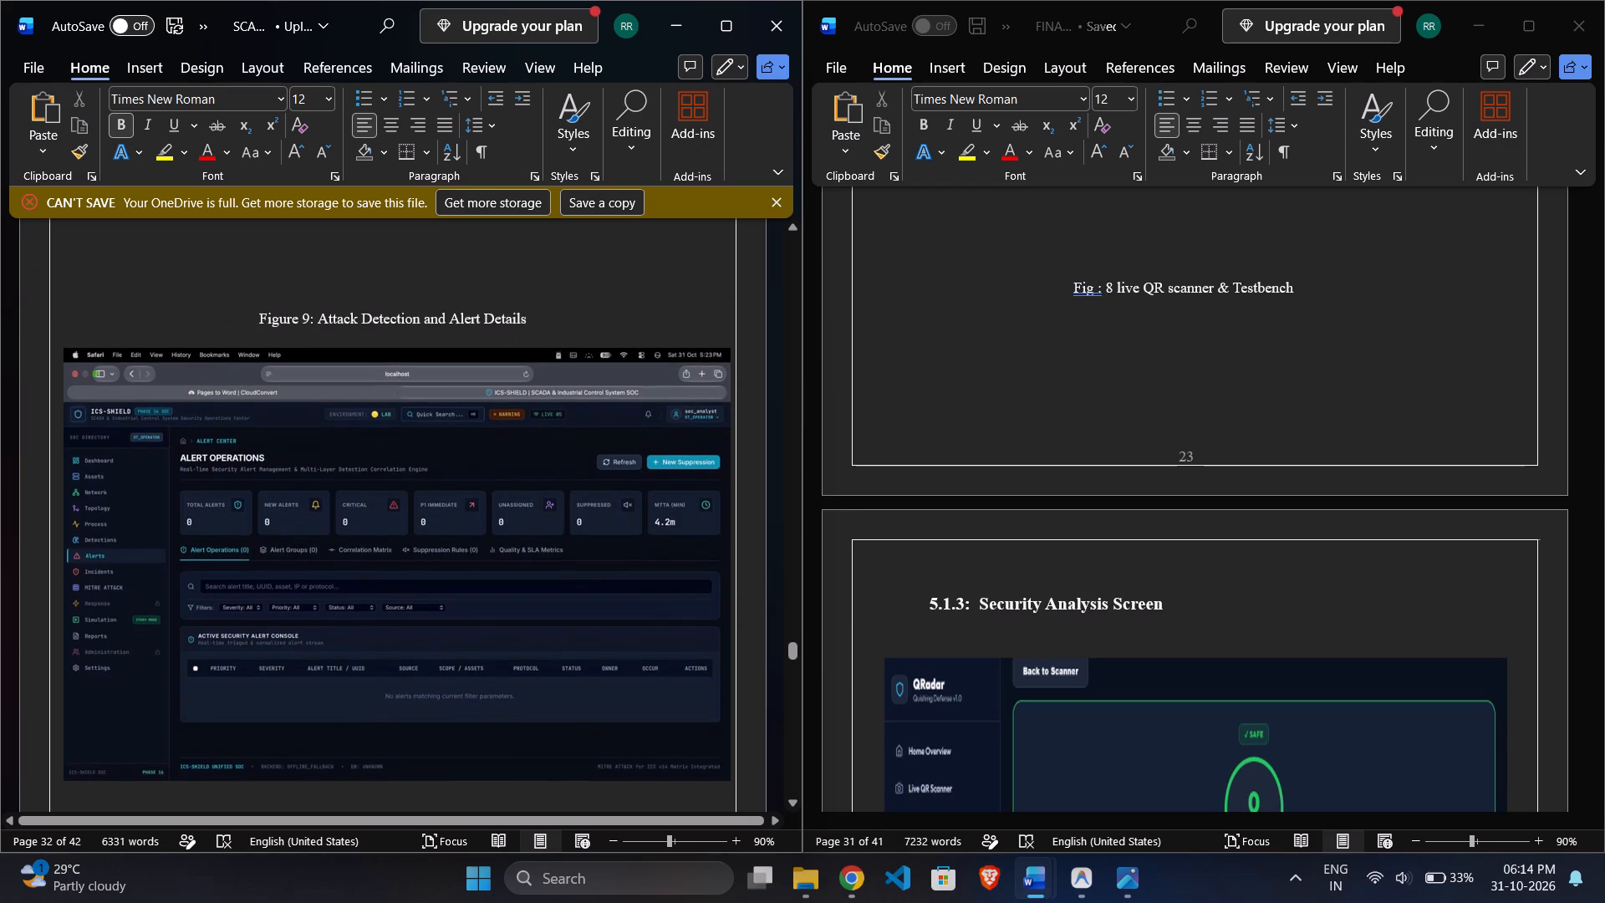
{"action": "scroll", "coordinate": [358, 473], "scroll_direction": "down", "scroll_amount": 3}
{"action": "scroll", "coordinate": [358, 473], "scroll_direction": "up", "scroll_amount": 3}
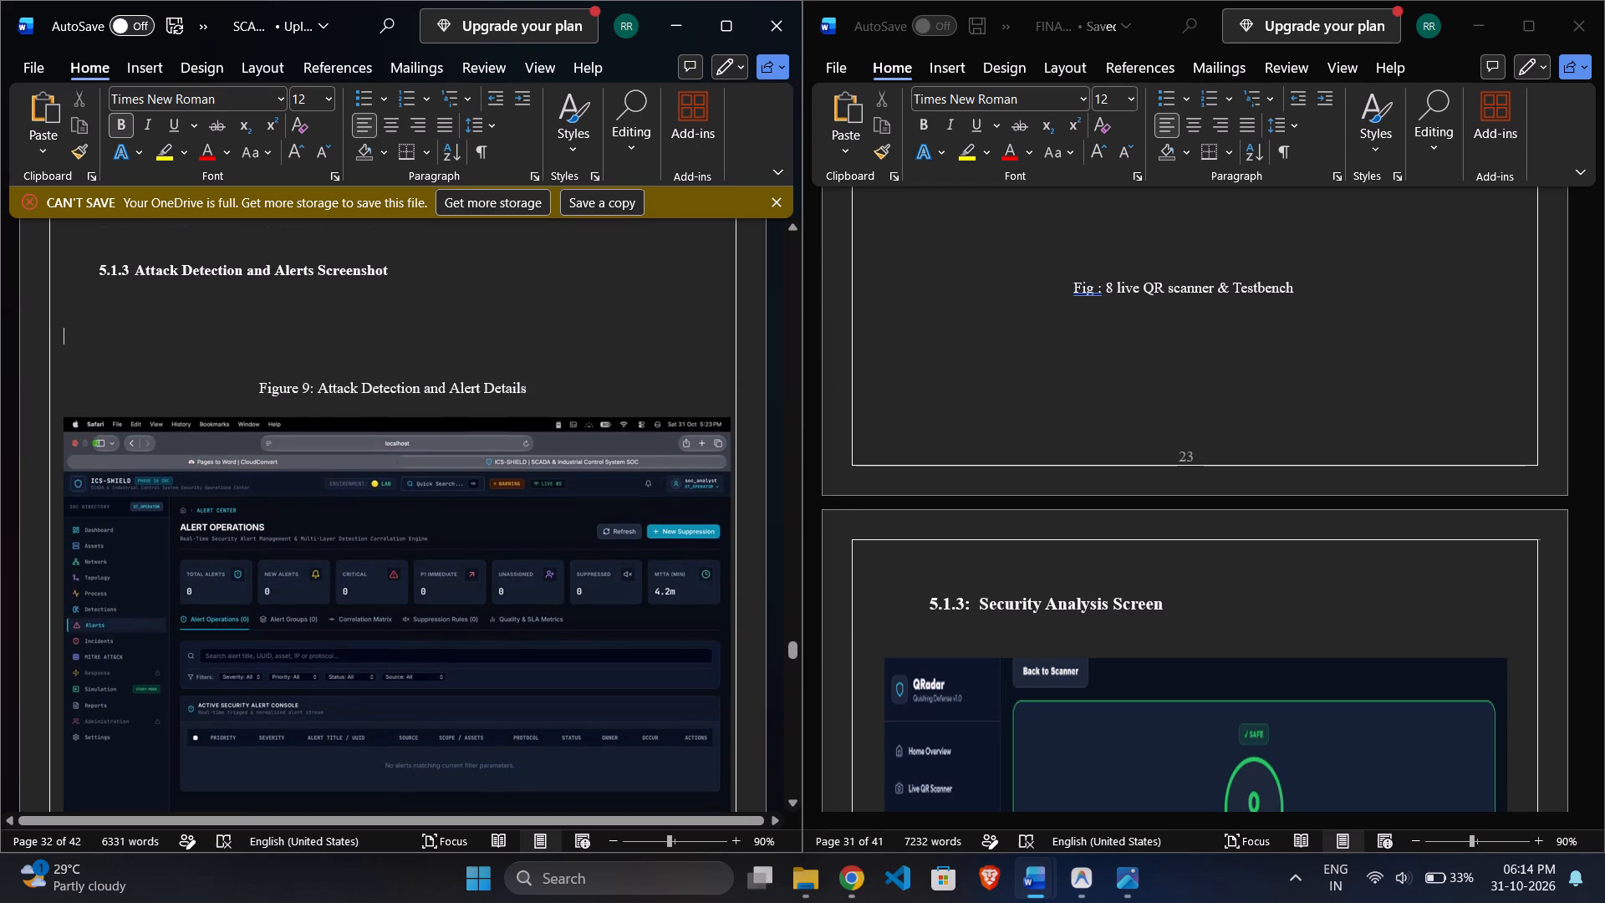
{"action": "left_click_drag", "start_coordinate": [288, 556], "coordinate": [339, 341]}
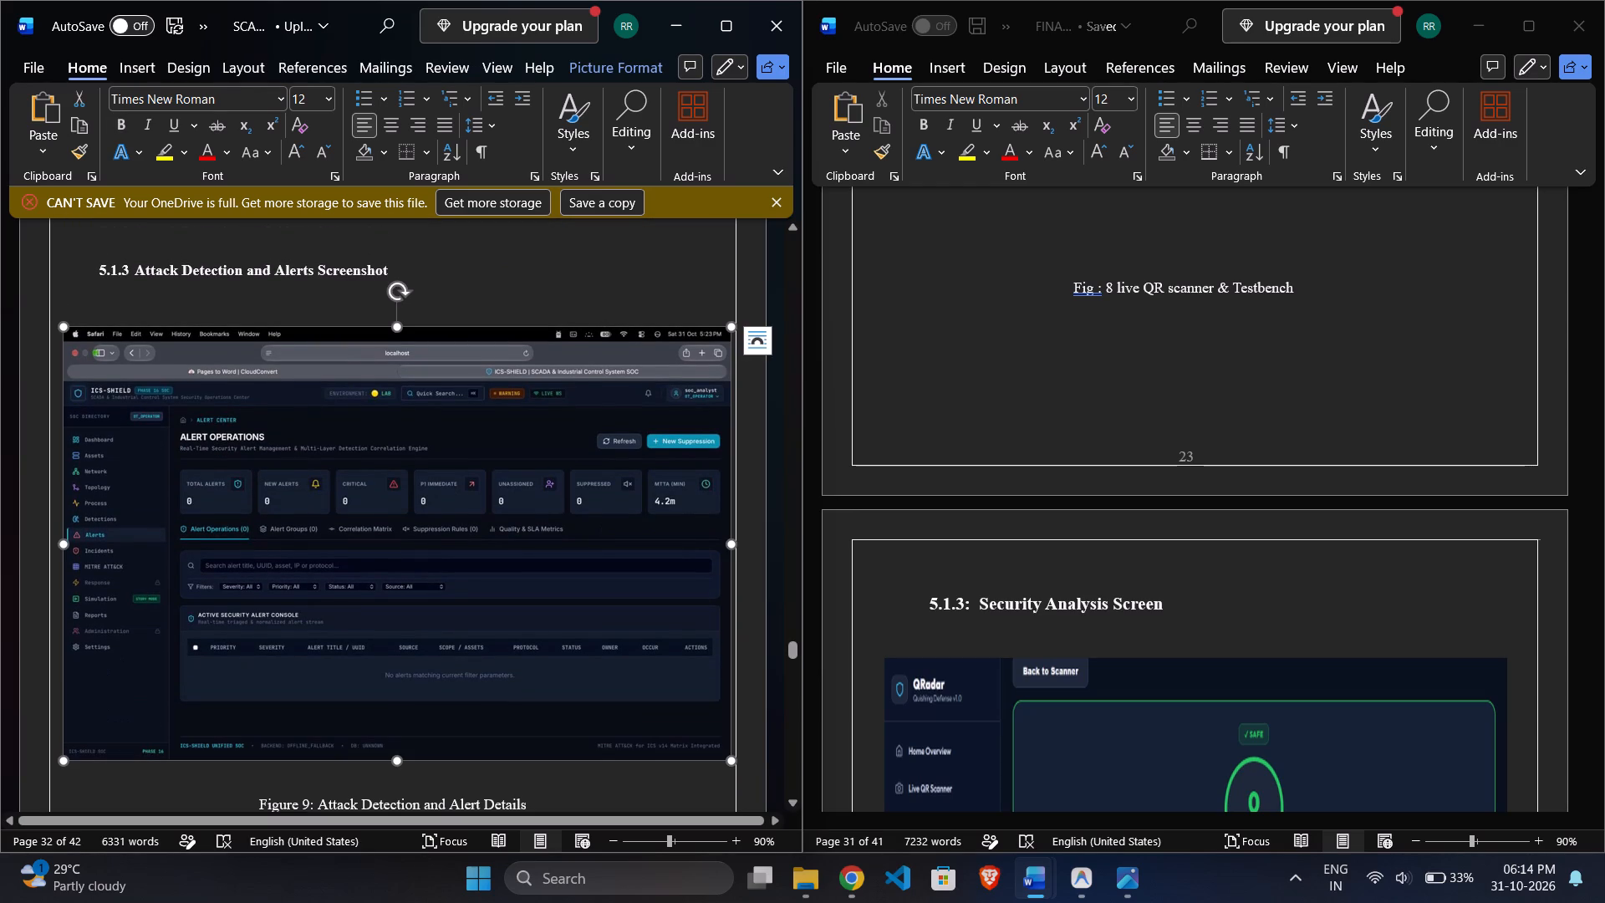
Delete the placeholder instruction about the administrative or security overview page beneath the Figure 11 caption.
{"action": "scroll", "coordinate": [461, 286], "scroll_direction": "down", "scroll_amount": 3}
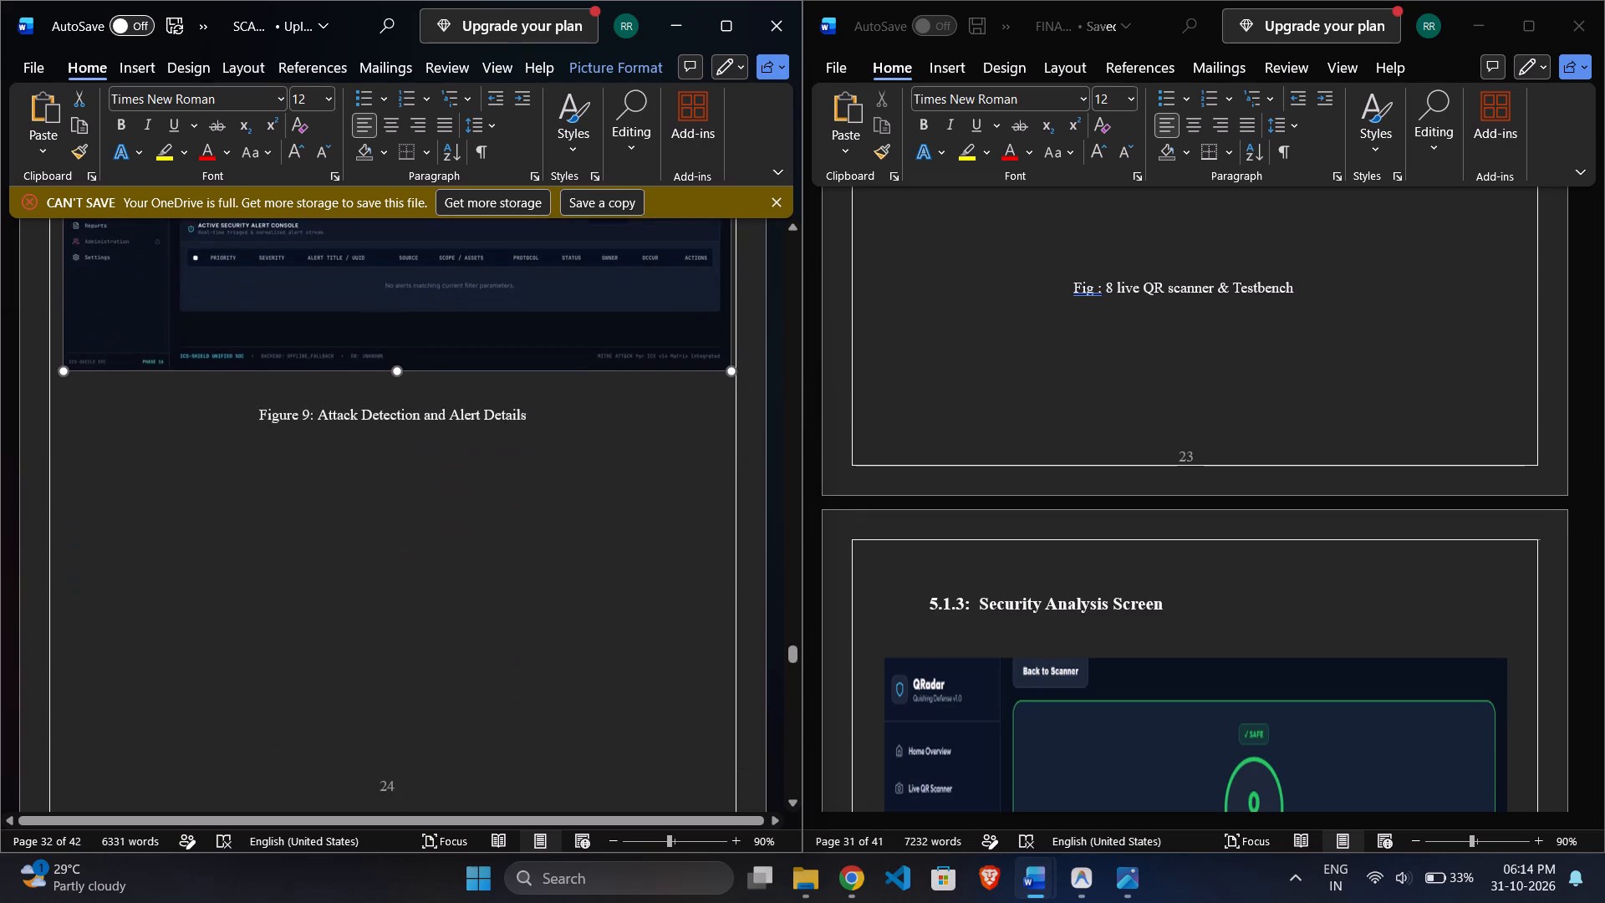
{"action": "scroll", "coordinate": [461, 286], "scroll_direction": "down", "scroll_amount": 4}
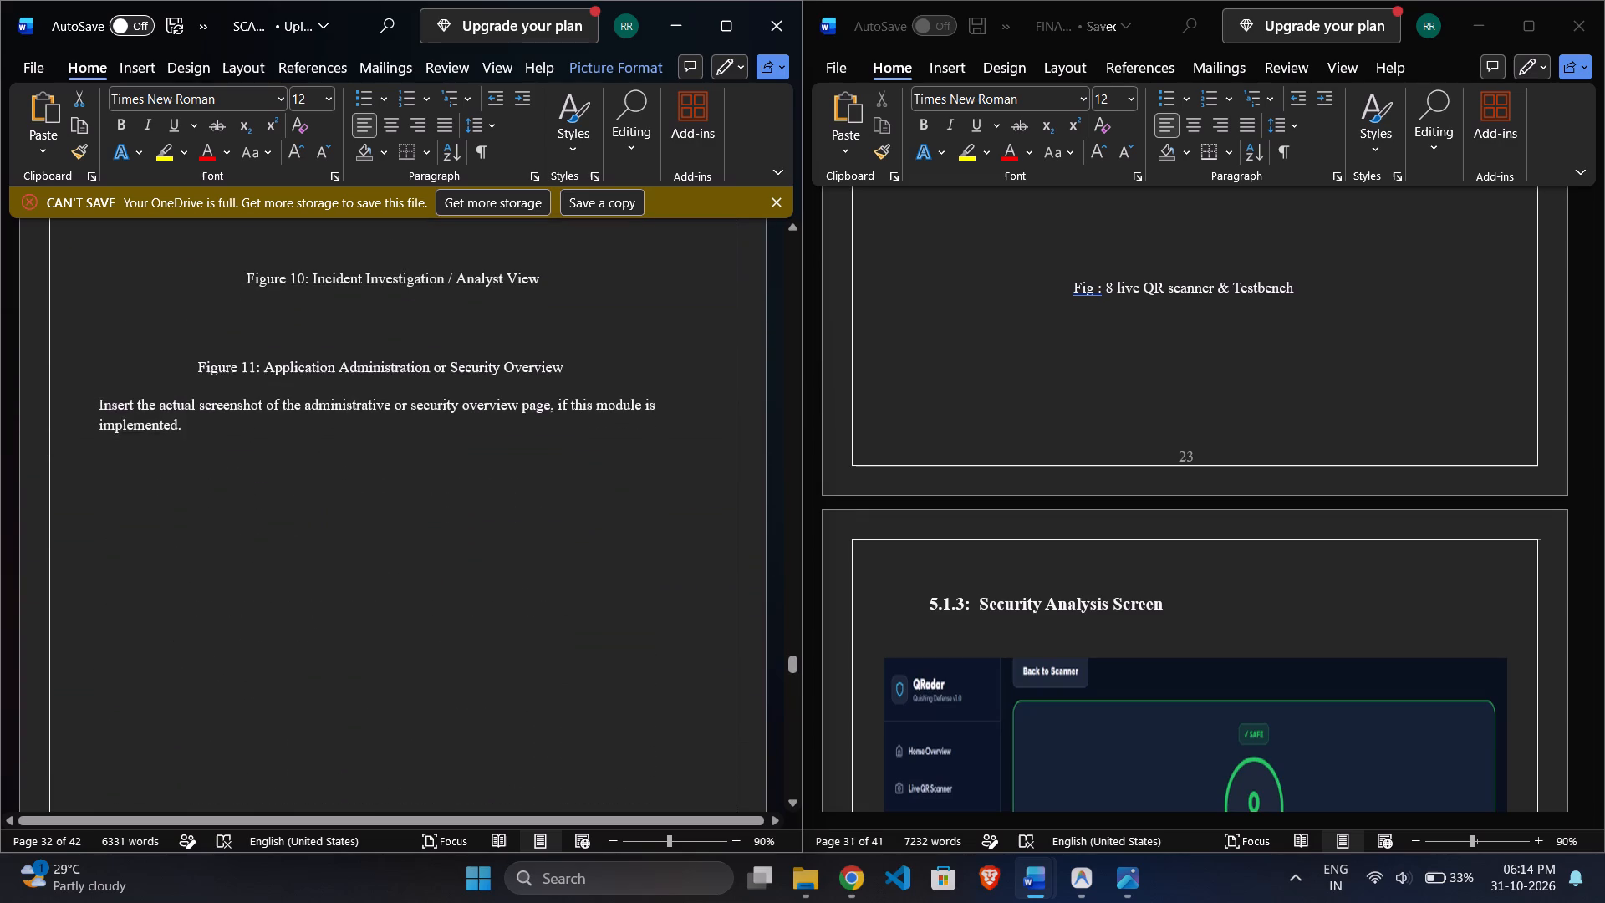
{"action": "scroll", "coordinate": [461, 286], "scroll_direction": "up", "scroll_amount": 1}
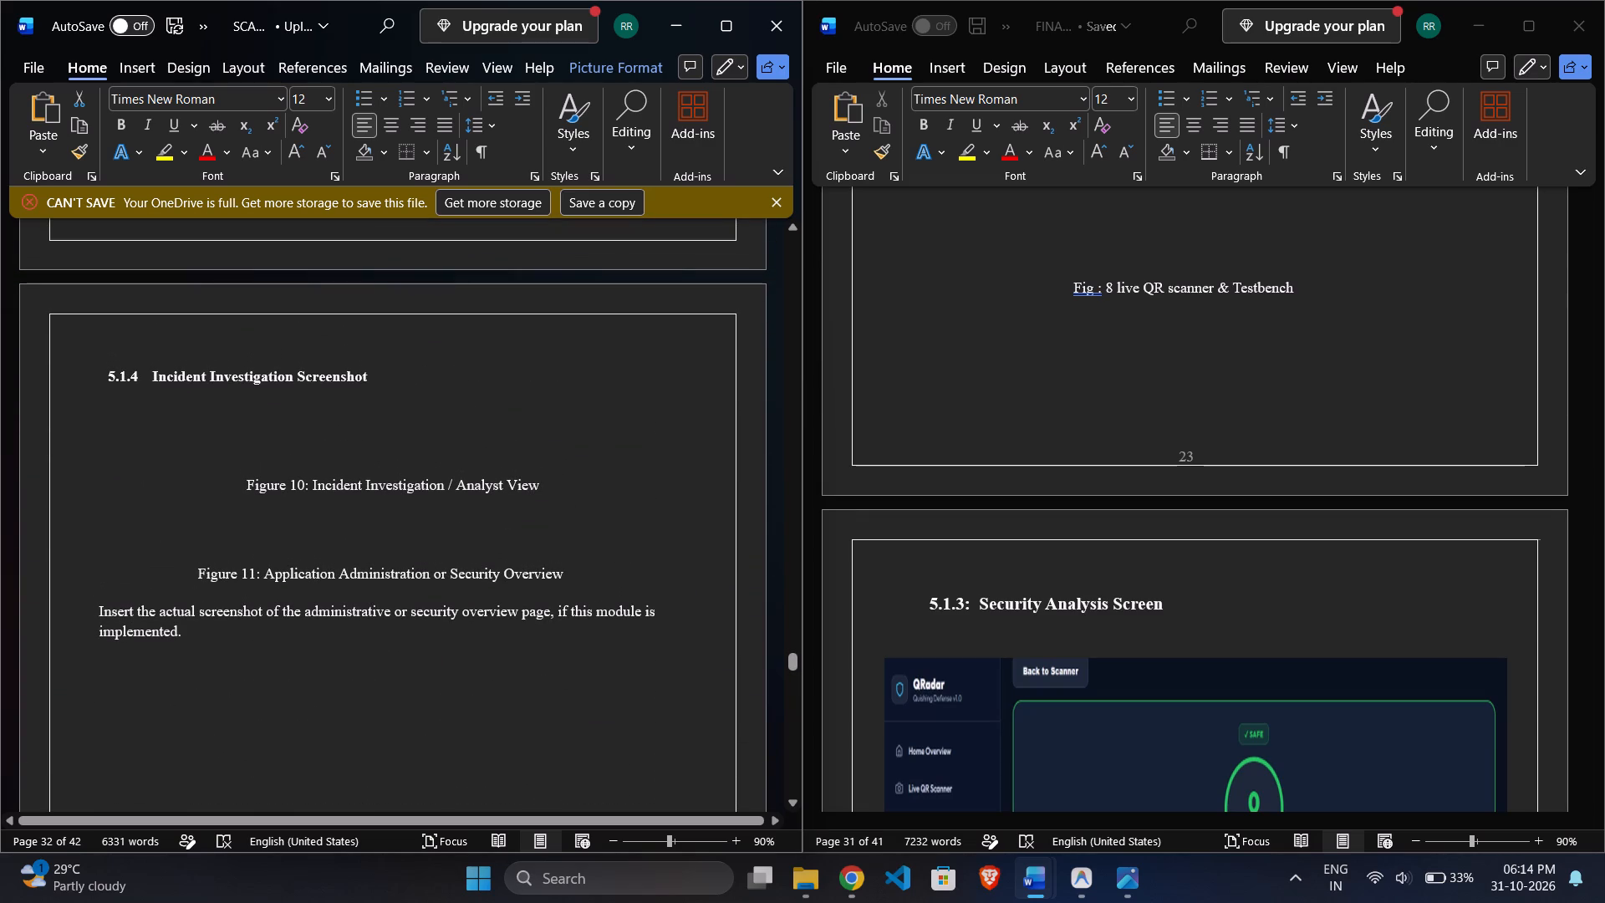
{"action": "left_click_drag", "start_coordinate": [89, 607], "coordinate": [194, 626]}
{"action": "key", "text": "BackSpace"}
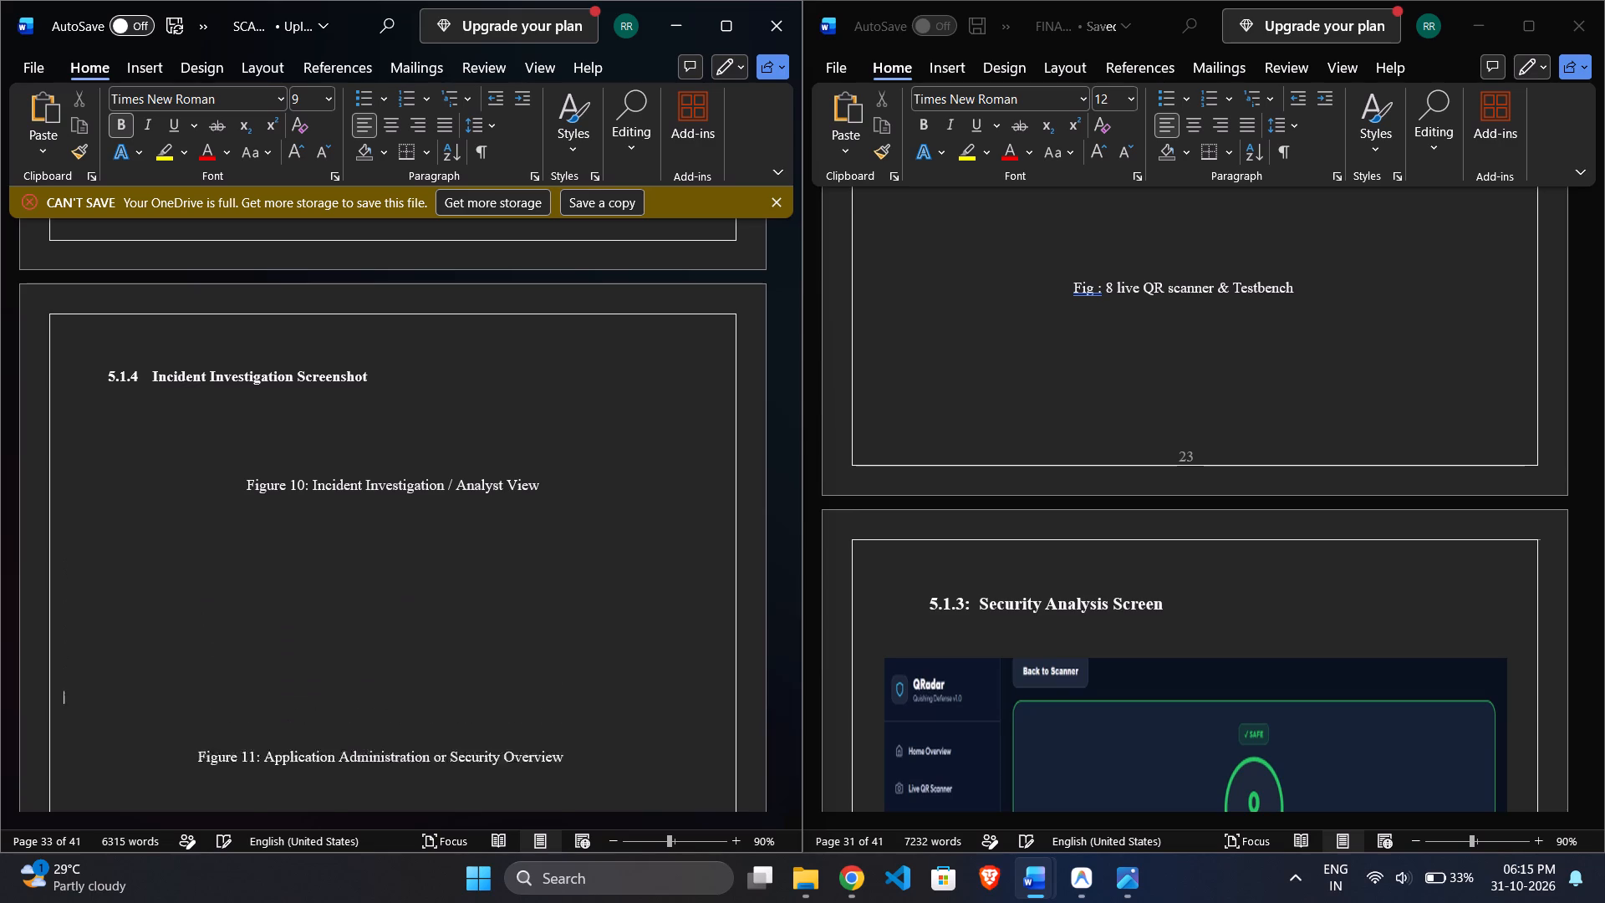
{"action": "scroll", "coordinate": [254, 523], "scroll_direction": "down", "scroll_amount": 4}
{"action": "key", "text": "Return"}
{"action": "key", "text": "Return"}
{"action": "key", "text": "Return"}
{"action": "key", "text": "Return"}
{"action": "key", "text": "Return"}
{"action": "key", "text": "Return"}
{"action": "key", "text": "Return"}
{"action": "key", "text": "Return"}
{"action": "key", "text": "Return"}
{"action": "key", "text": "Return"}
{"action": "key", "text": "Return"}
{"action": "key", "text": "Return"}
{"action": "key", "text": "Return"}
{"action": "key", "text": "Return"}
{"action": "key", "text": "Return"}
{"action": "key", "text": "Return"}
{"action": "key", "text": "Return"}
{"action": "key", "text": "Return"}
{"action": "key", "text": "Return"}
{"action": "key", "text": "Return"}
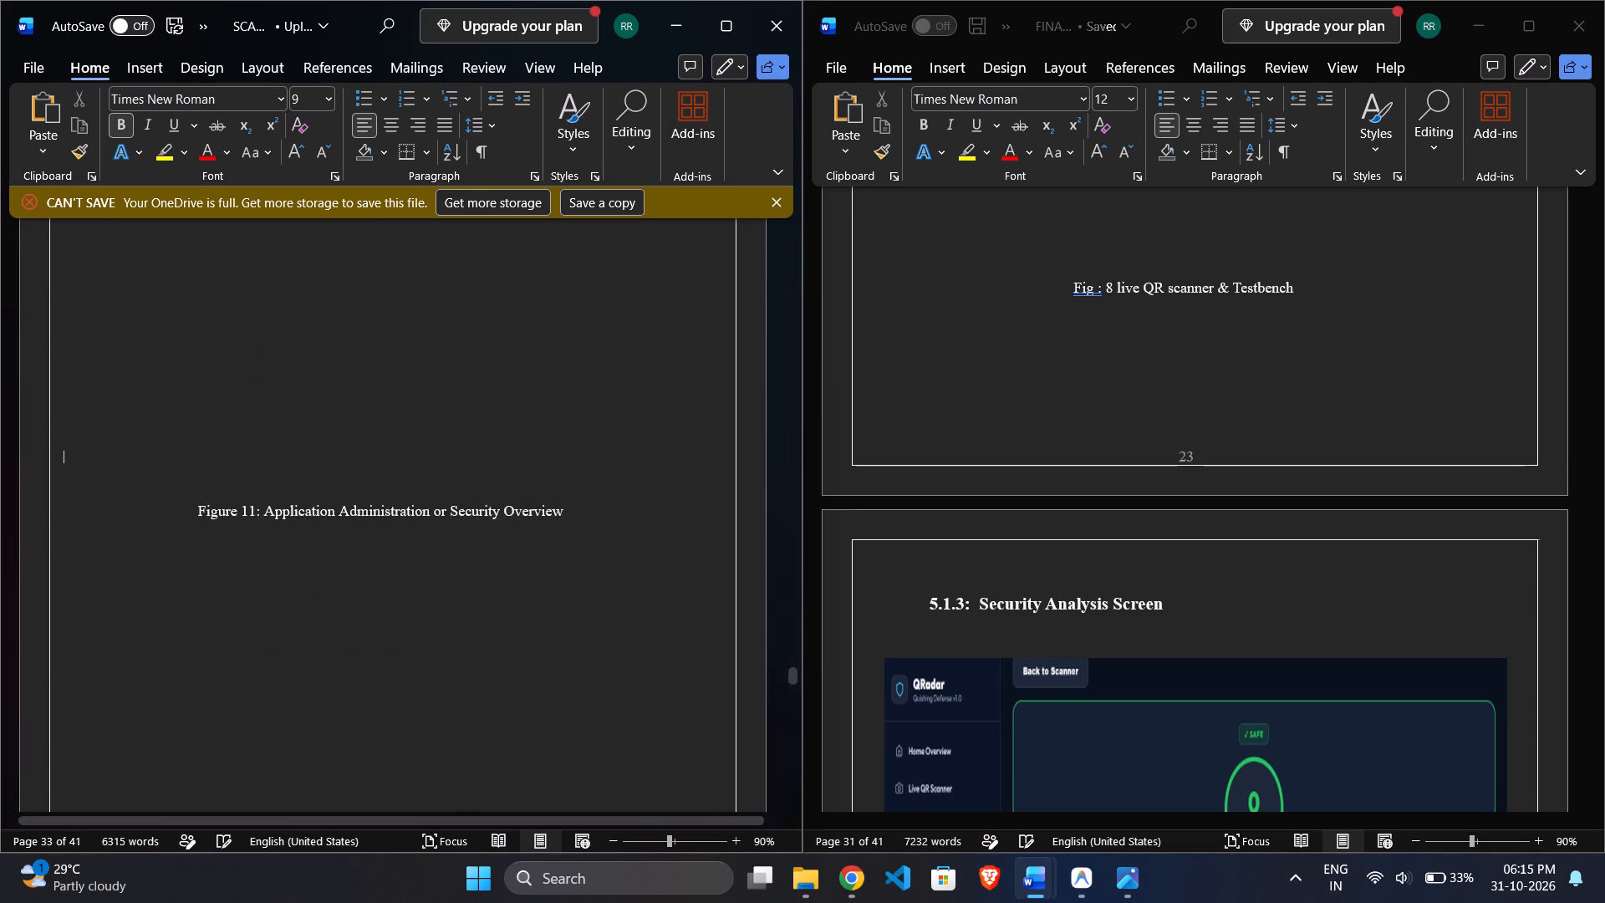
{"action": "scroll", "coordinate": [254, 523], "scroll_direction": "down", "scroll_amount": 4}
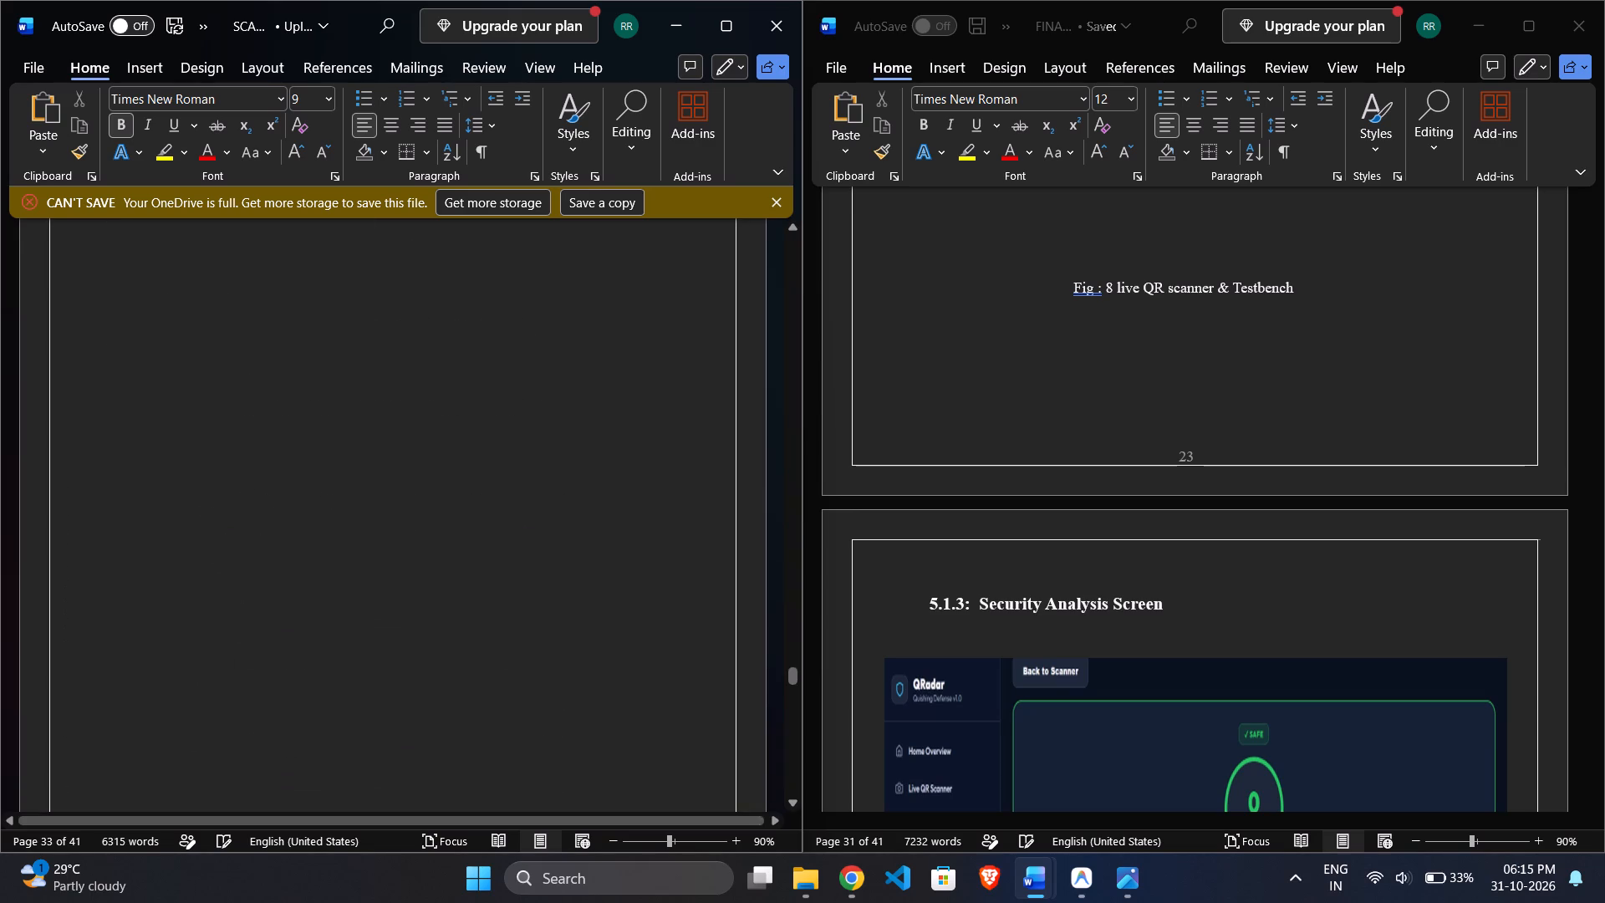
{"action": "scroll", "coordinate": [254, 523], "scroll_direction": "down", "scroll_amount": 3}
{"action": "key", "text": "Return"}
{"action": "key", "text": "Return"}
{"action": "key", "text": "Return"}
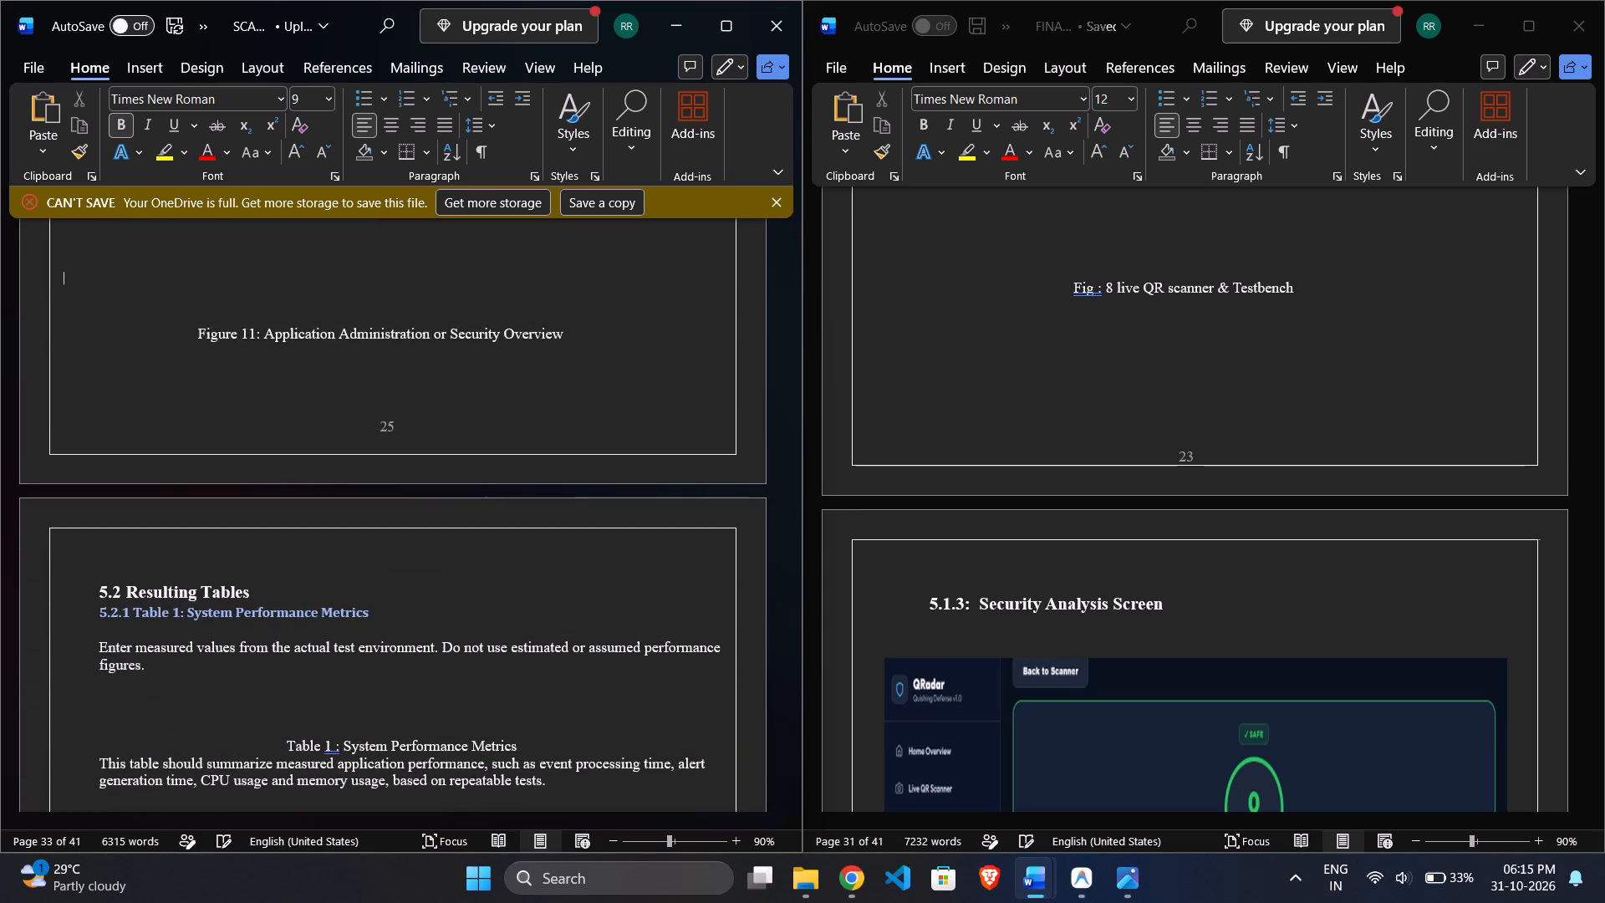
{"action": "key", "text": "Return"}
{"action": "key", "text": "Return"}
{"action": "key", "text": "Return"}
{"action": "key", "text": "Return"}
{"action": "key", "text": "Return"}
{"action": "key", "text": "Return"}
{"action": "key", "text": "Return"}
{"action": "key", "text": "Return"}
{"action": "key", "text": "Return"}
{"action": "key", "text": "Return"}
{"action": "key", "text": "Return"}
{"action": "key", "text": "Return"}
{"action": "key", "text": "Return"}
{"action": "key", "text": "Return"}
{"action": "key", "text": "Return"}
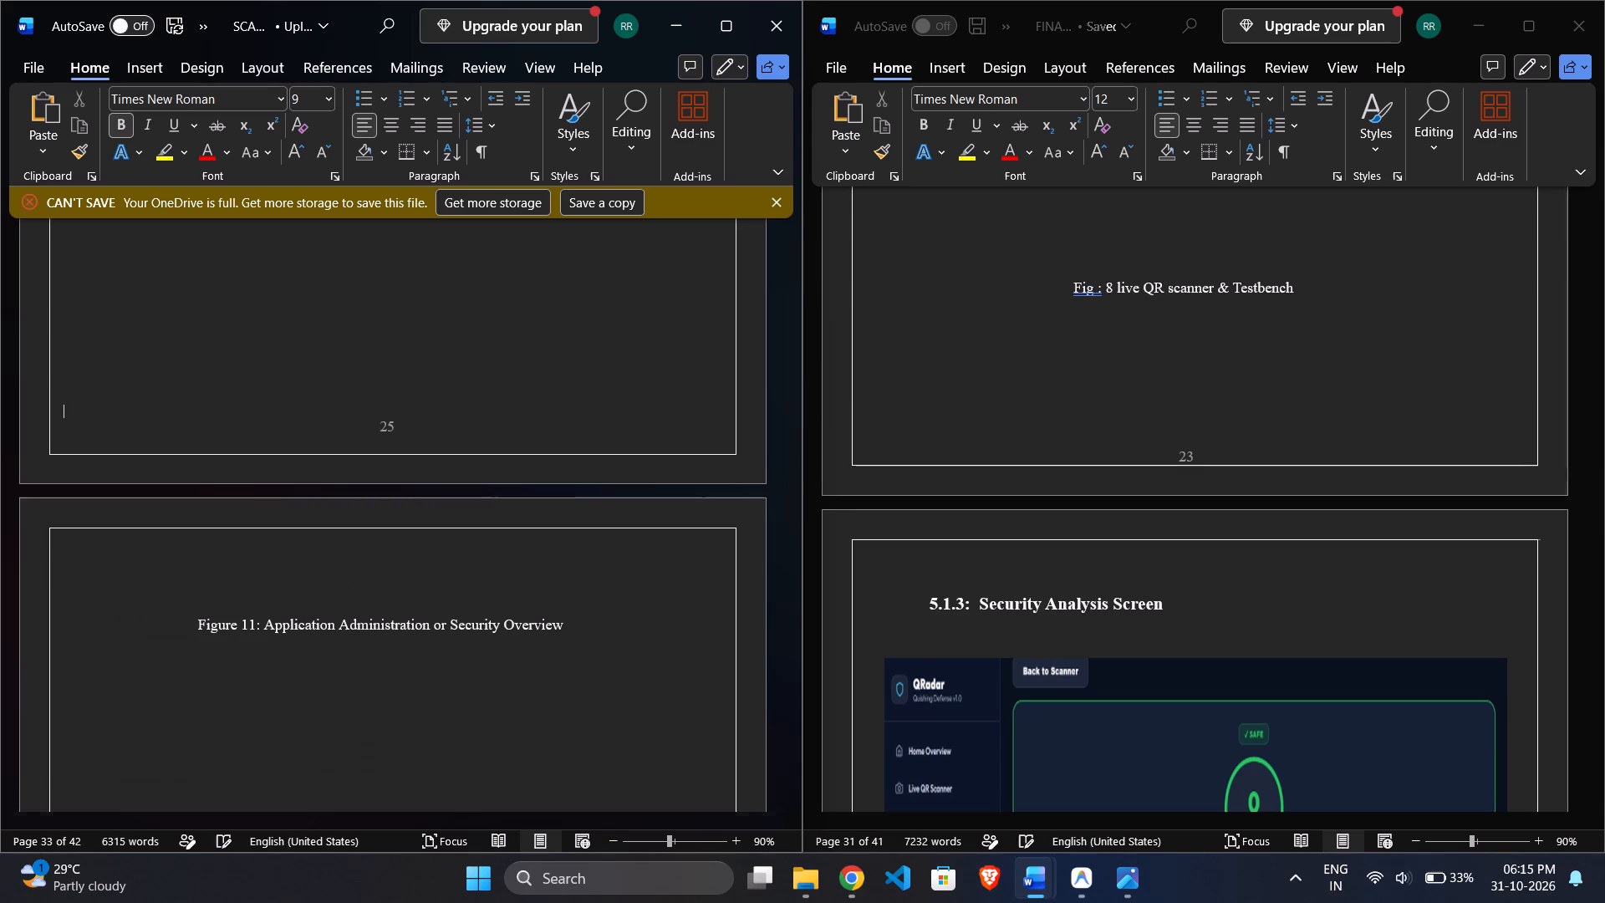
Examine how the QRadar final report lays out its figures from section 5.1.4 through 5.2 Resulting Tables.
{"action": "scroll", "coordinate": [976, 559], "scroll_direction": "down", "scroll_amount": 9}
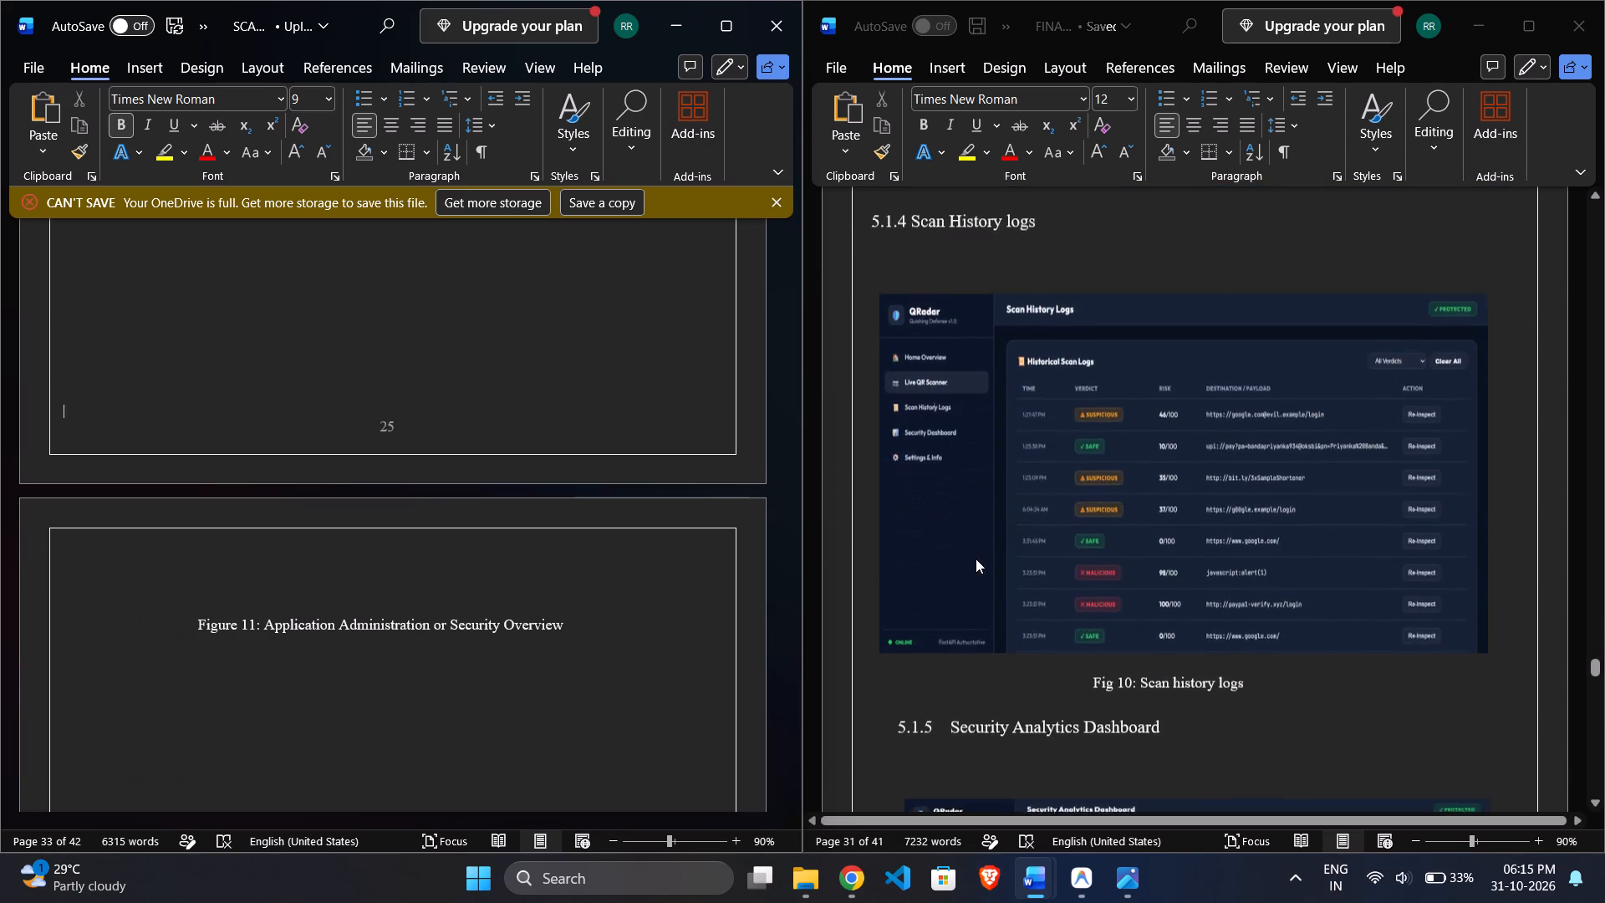
{"action": "scroll", "coordinate": [976, 559], "scroll_direction": "down", "scroll_amount": 7}
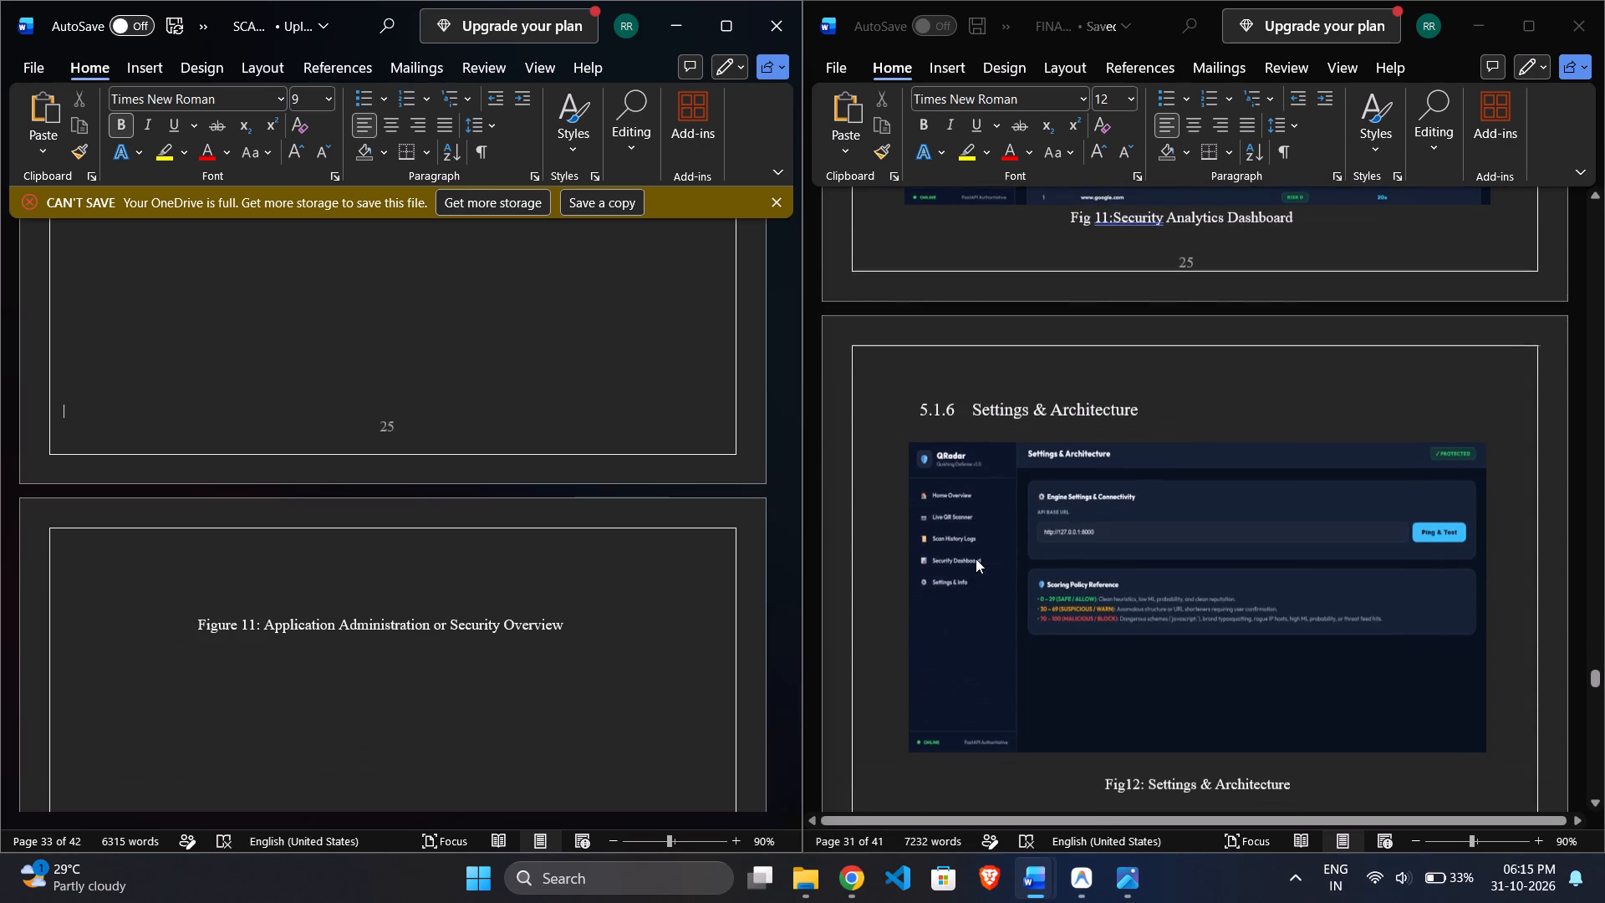
{"action": "scroll", "coordinate": [976, 559], "scroll_direction": "up", "scroll_amount": 4}
{"action": "scroll", "coordinate": [976, 559], "scroll_direction": "down", "scroll_amount": 3}
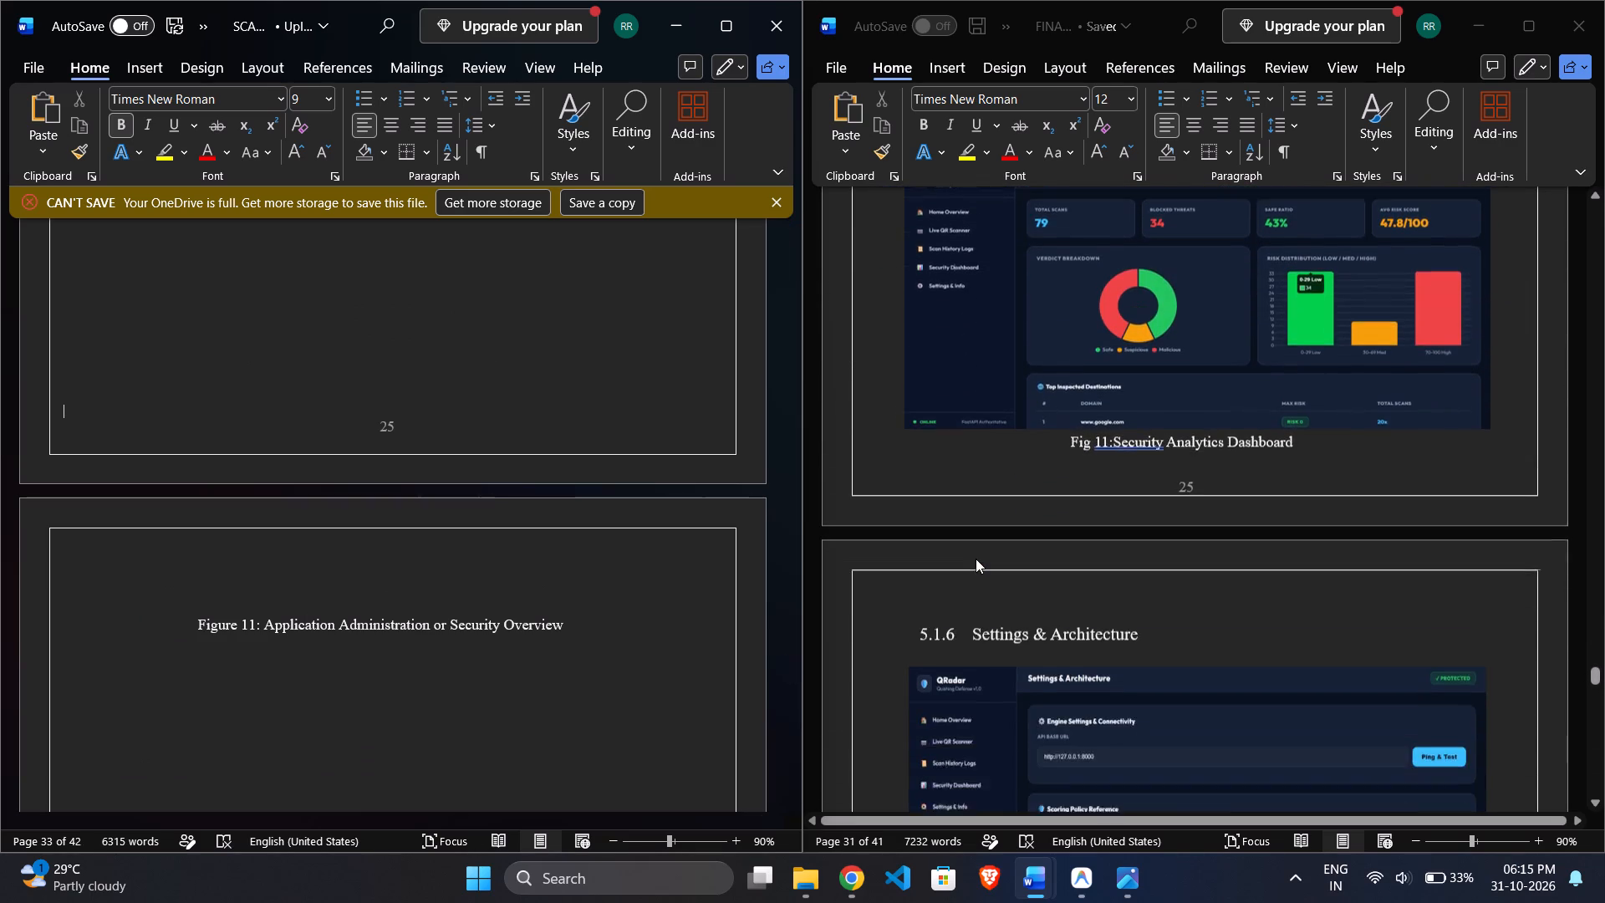
{"action": "scroll", "coordinate": [976, 559], "scroll_direction": "down", "scroll_amount": 7}
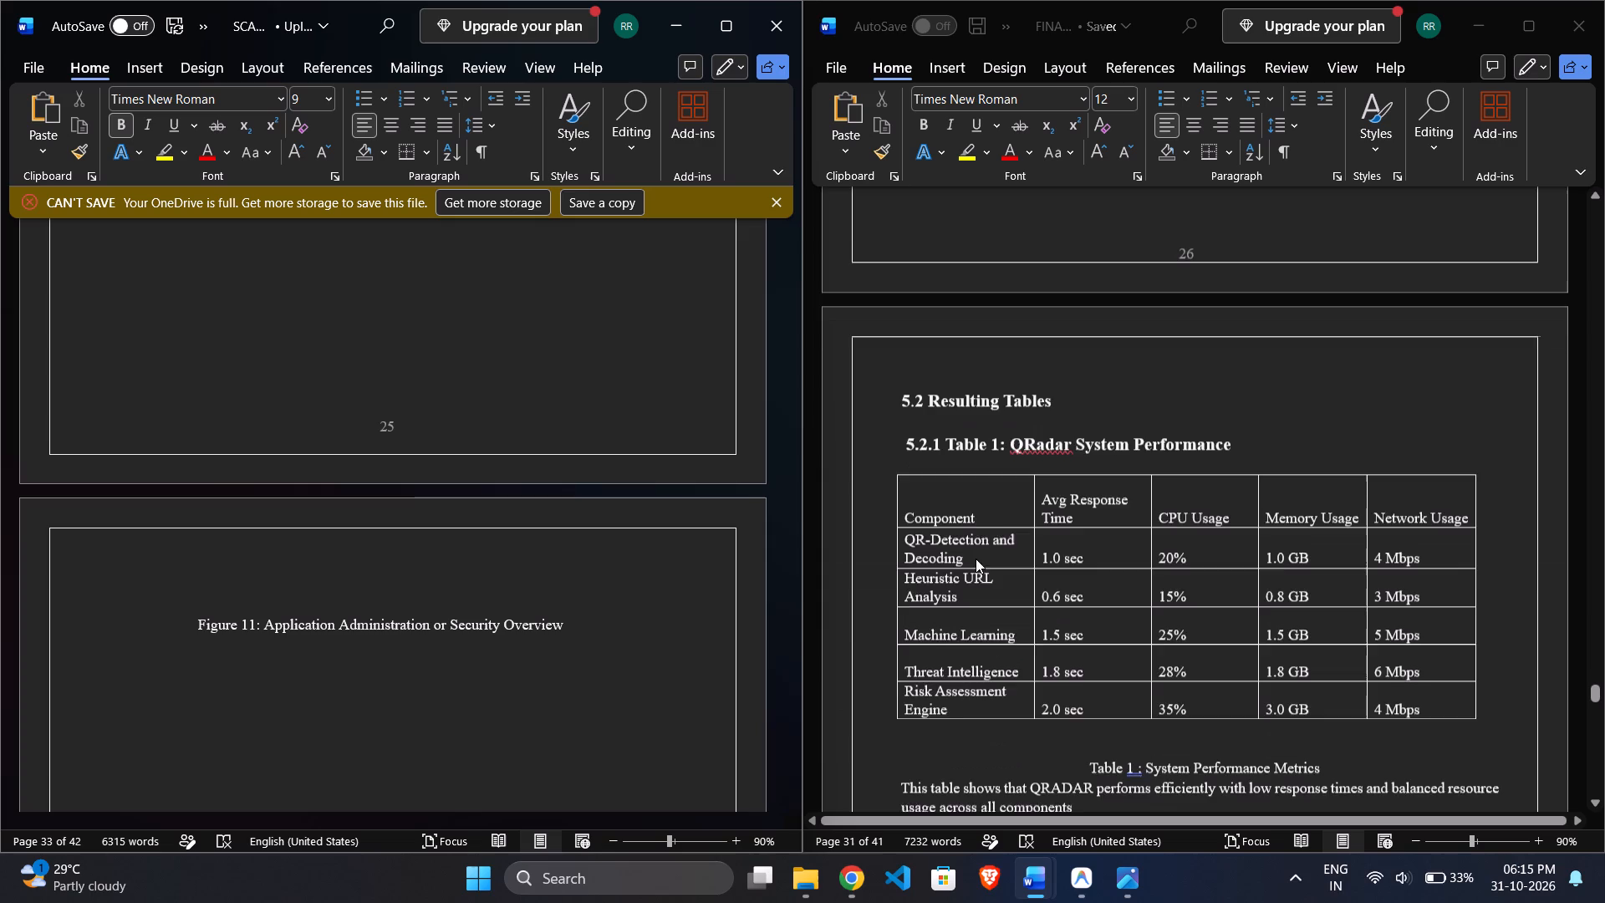
{"action": "scroll", "coordinate": [976, 559], "scroll_direction": "up", "scroll_amount": 5}
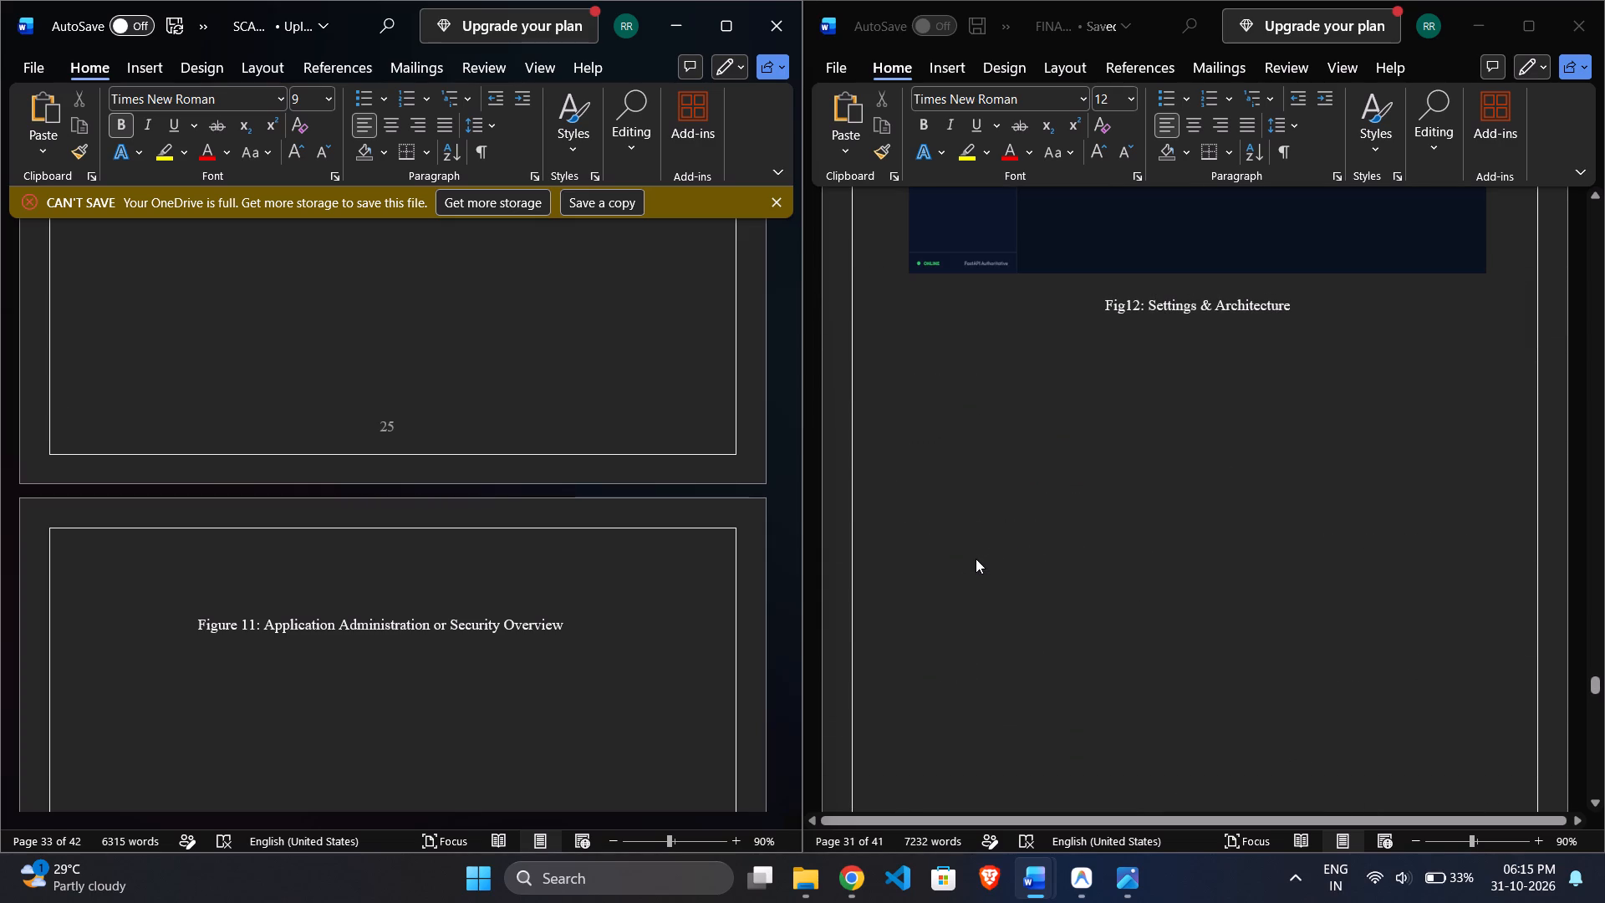
Remove six blank lines above the Figure 11 caption to bring it back to the bottom of page 25.
{"action": "key", "text": "BackSpace"}
{"action": "key", "text": "BackSpace"}
{"action": "key", "text": "BackSpace"}
{"action": "key", "text": "BackSpace"}
{"action": "key", "text": "BackSpace"}
{"action": "key", "text": "BackSpace"}
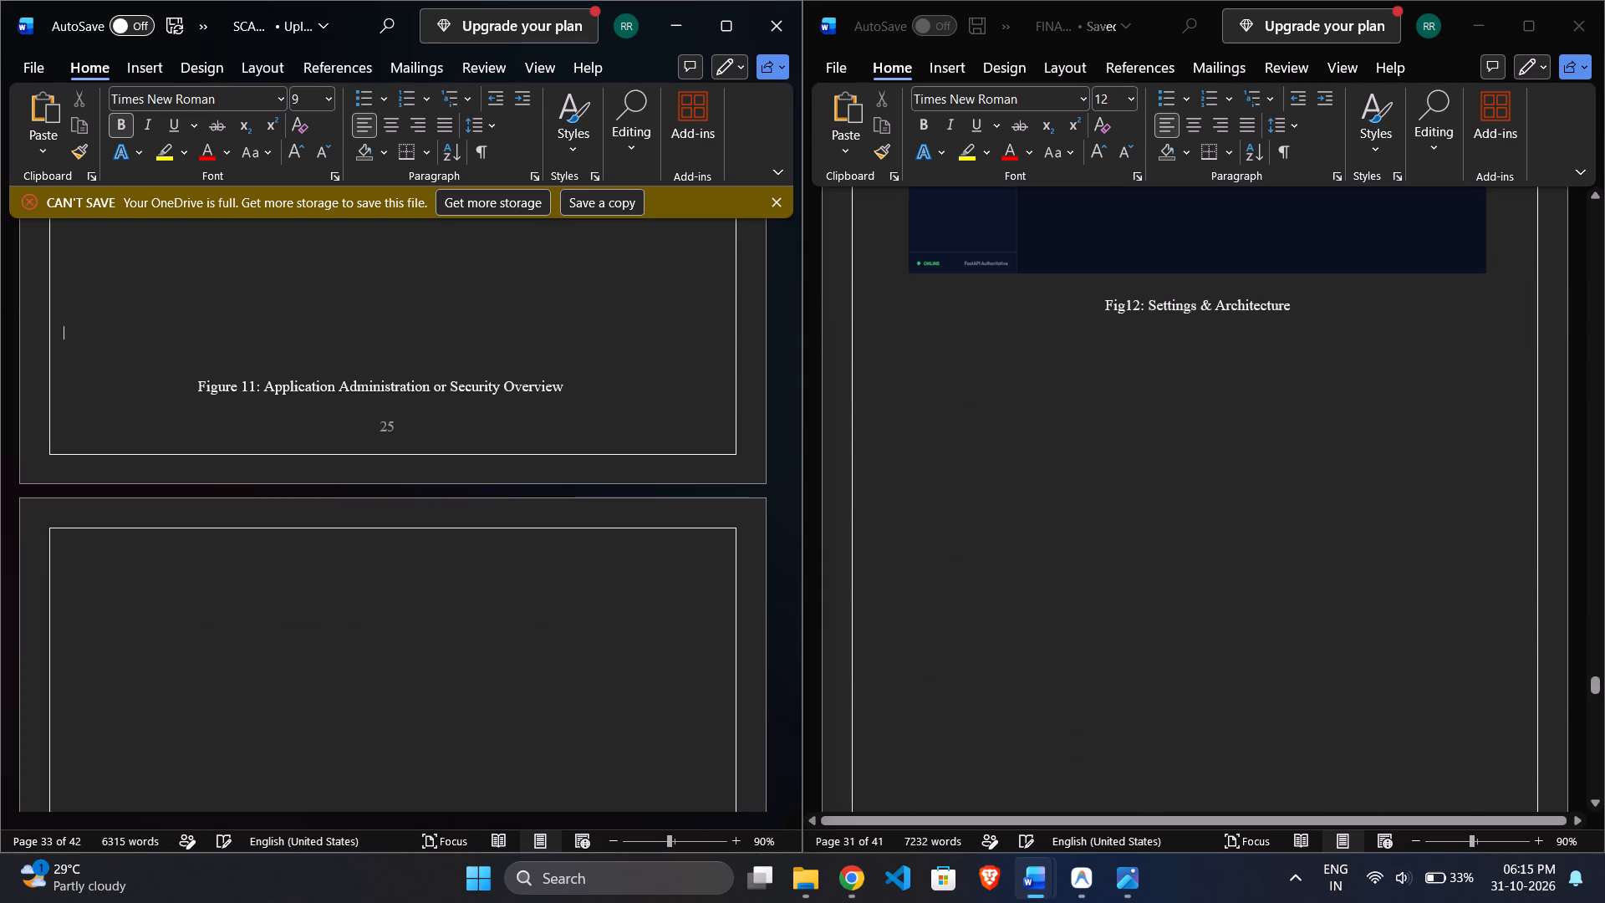
Close the preview window of the Alert Operations screenshot already placed in section 5.1.3.
{"action": "scroll", "coordinate": [976, 559], "scroll_direction": "up", "scroll_amount": 3}
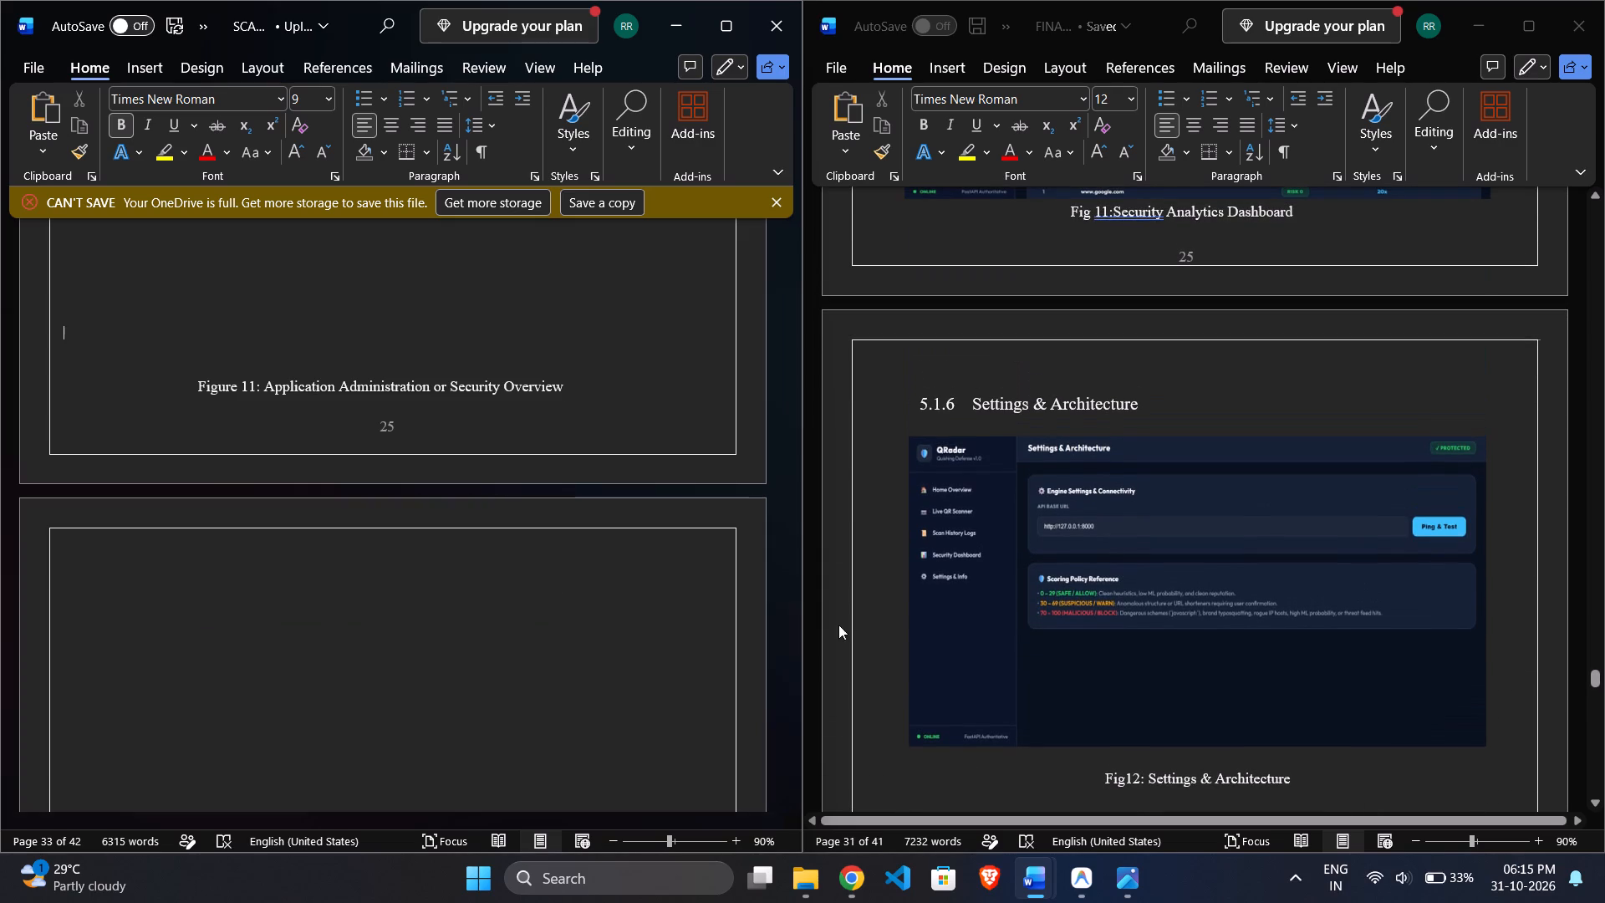
{"action": "scroll", "coordinate": [491, 670], "scroll_direction": "up", "scroll_amount": 6}
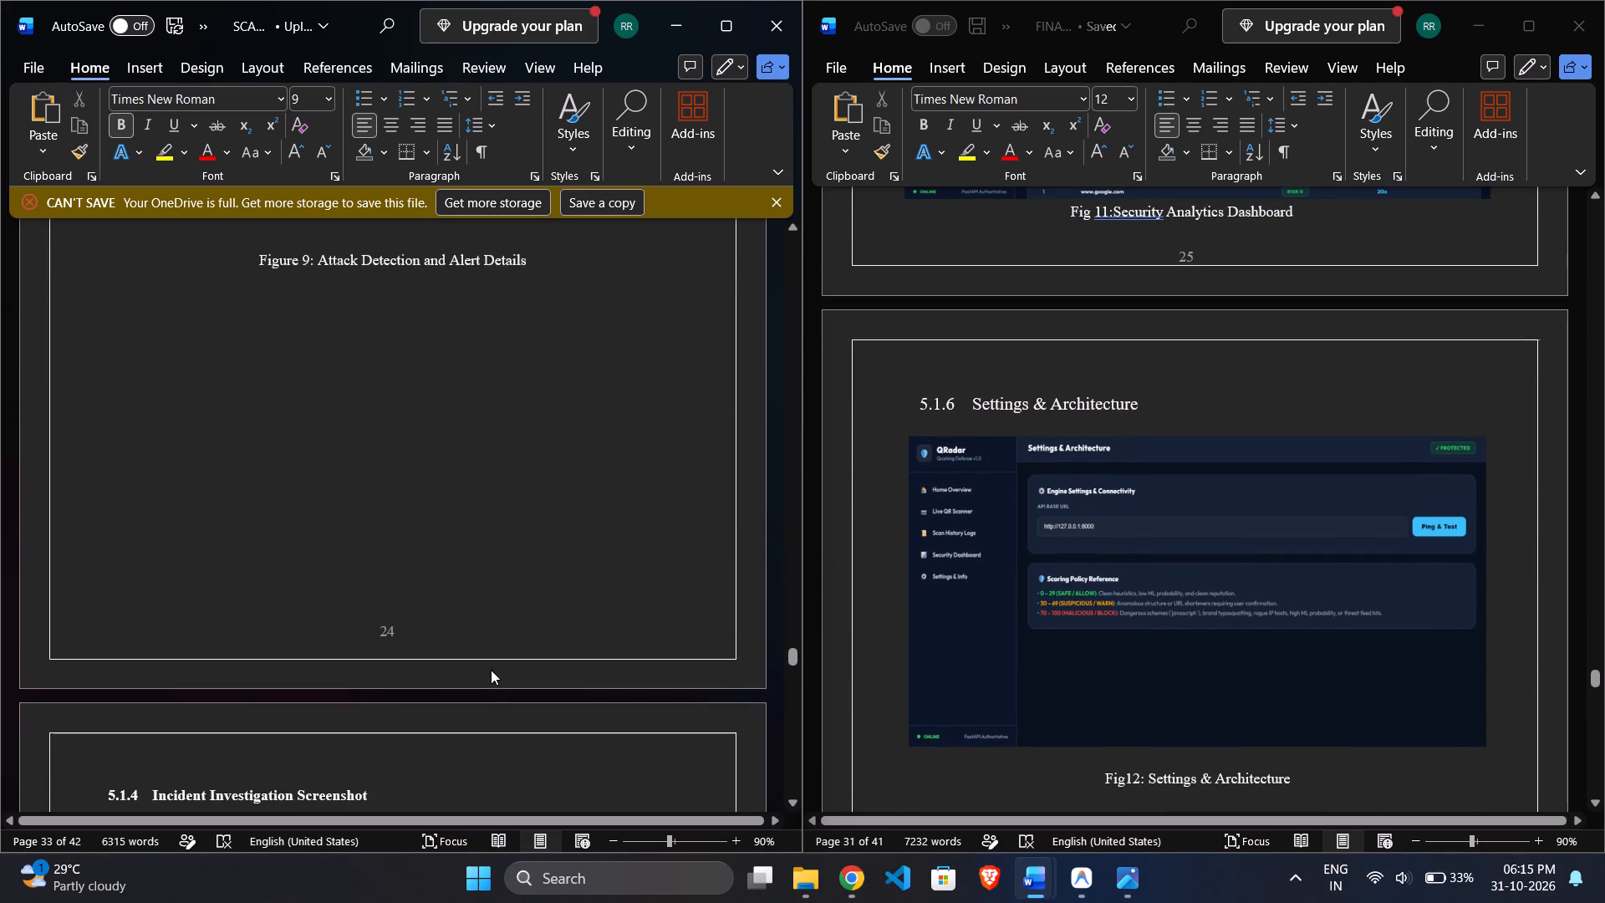
{"action": "scroll", "coordinate": [491, 670], "scroll_direction": "up", "scroll_amount": 1}
{"action": "scroll", "coordinate": [491, 670], "scroll_direction": "down", "scroll_amount": 4}
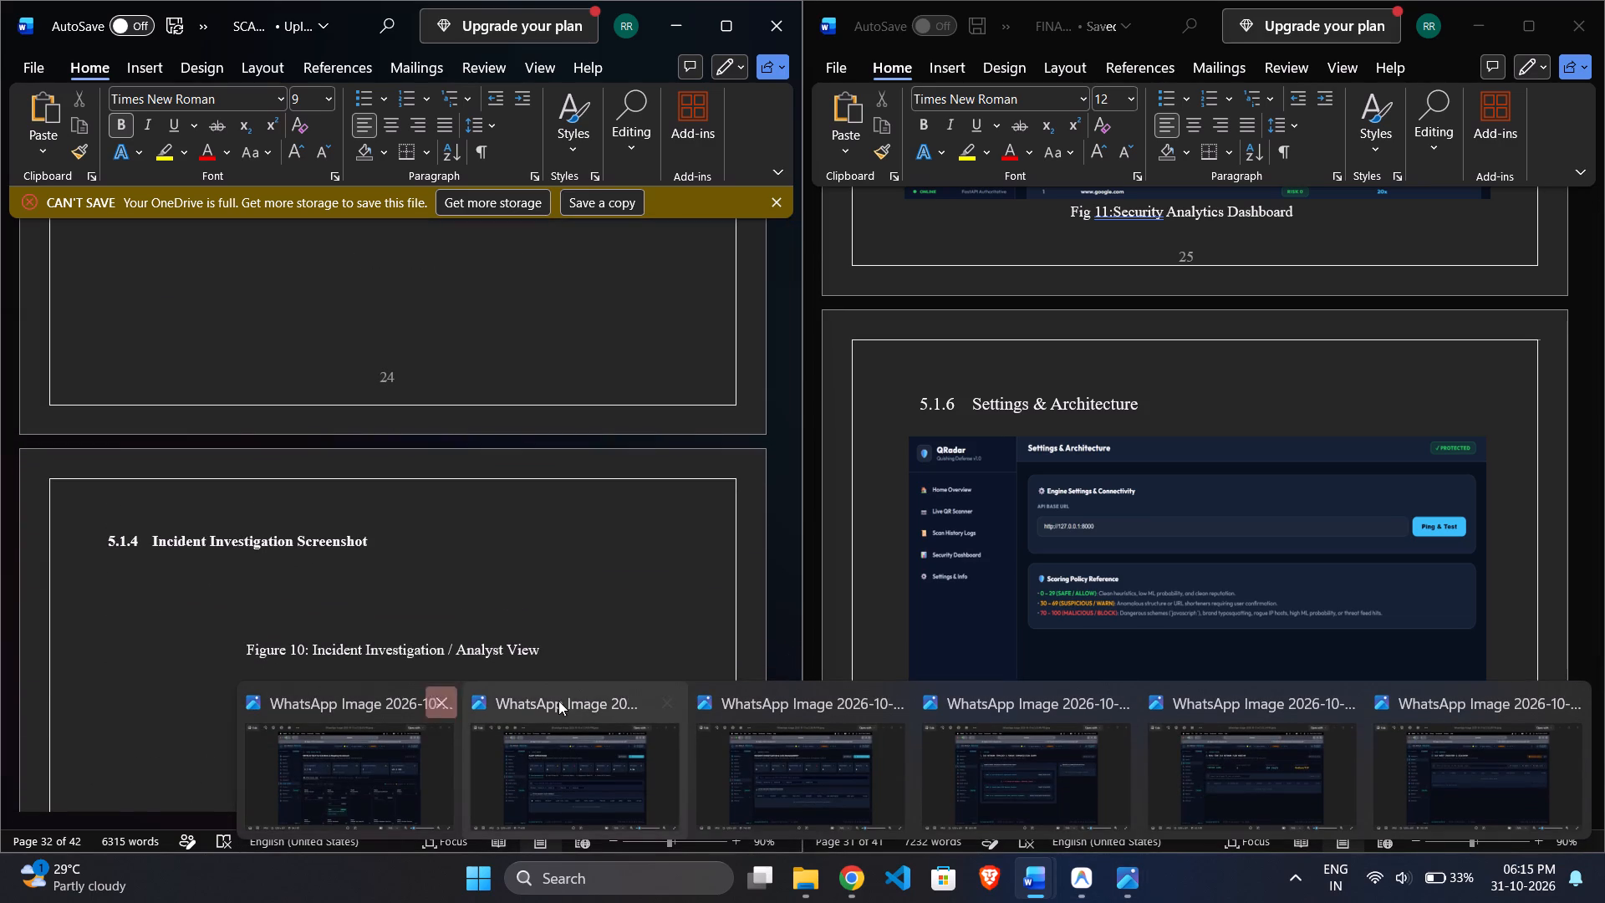
{"action": "left_click", "coordinate": [666, 698]}
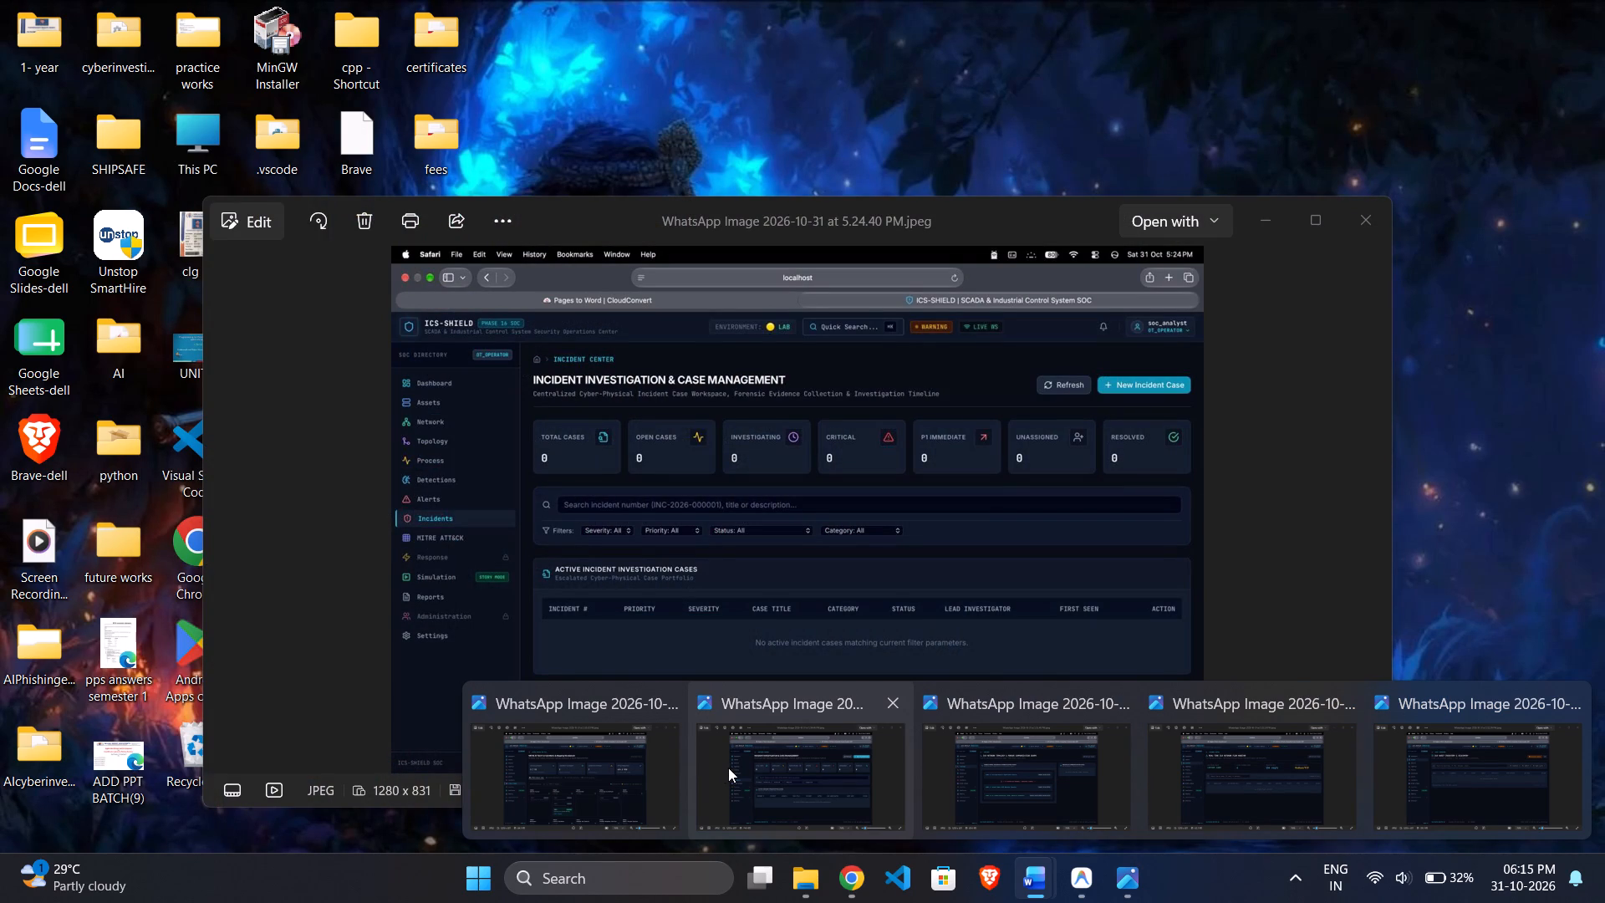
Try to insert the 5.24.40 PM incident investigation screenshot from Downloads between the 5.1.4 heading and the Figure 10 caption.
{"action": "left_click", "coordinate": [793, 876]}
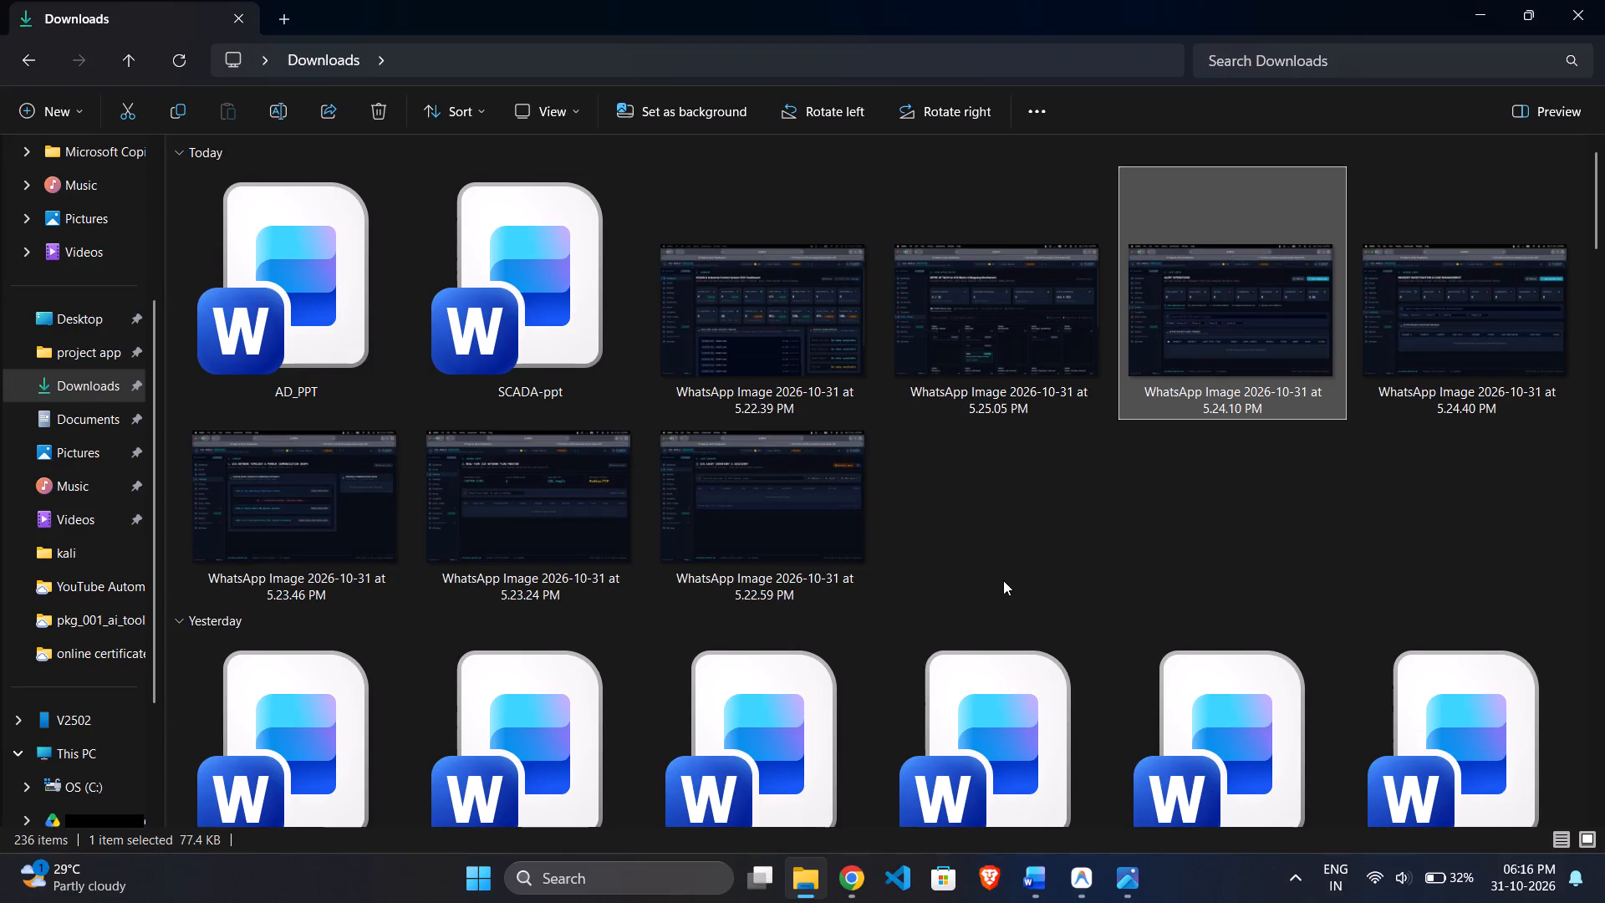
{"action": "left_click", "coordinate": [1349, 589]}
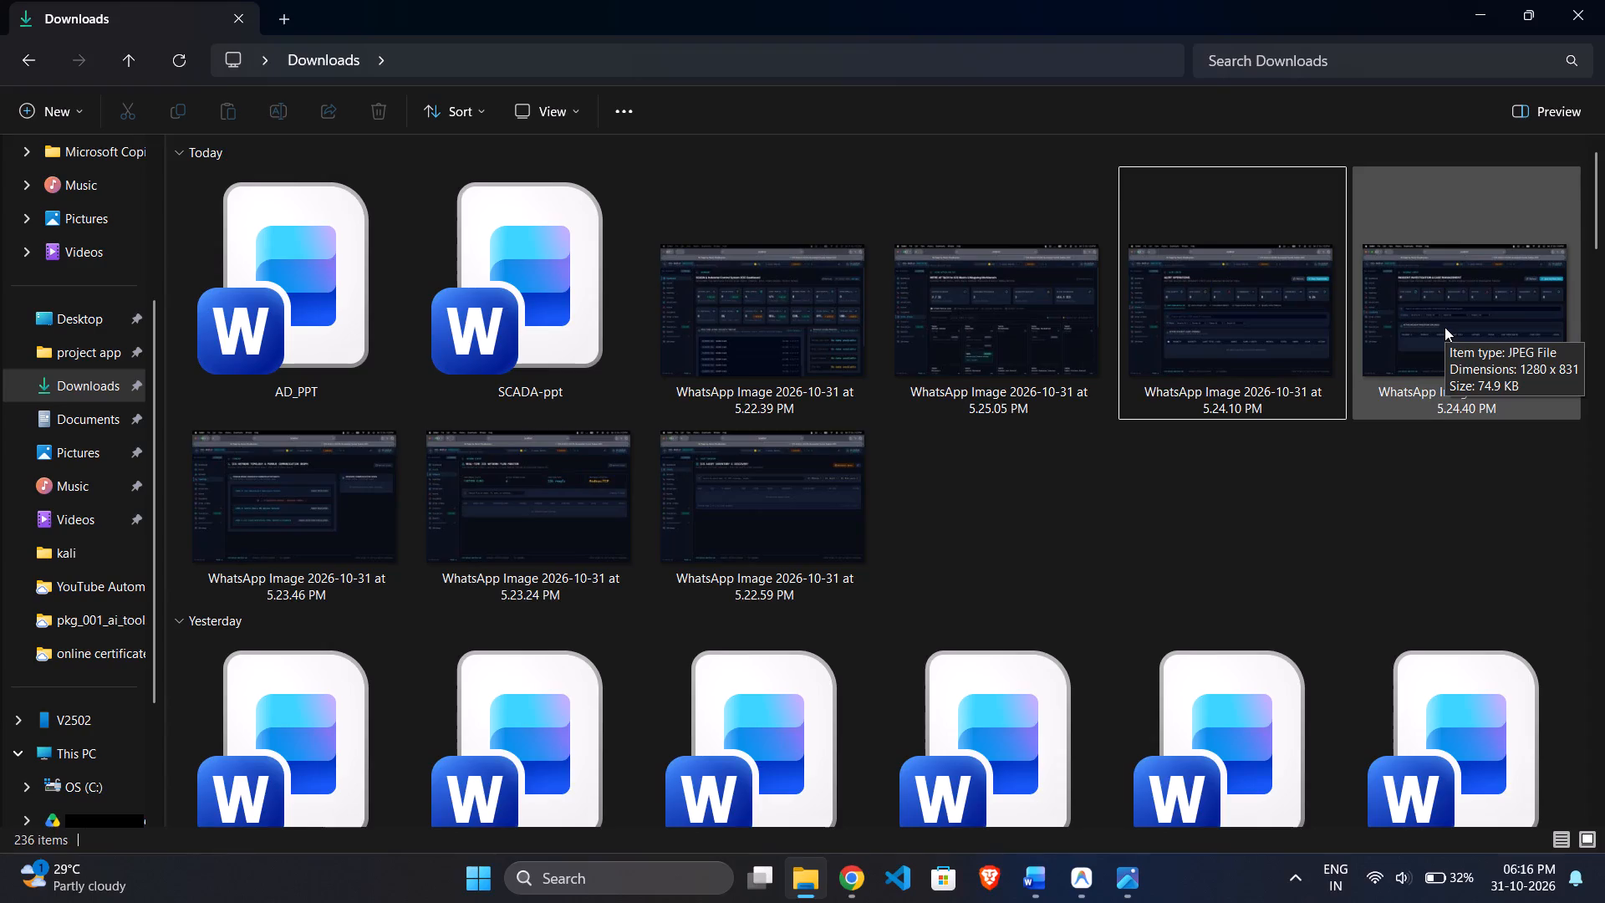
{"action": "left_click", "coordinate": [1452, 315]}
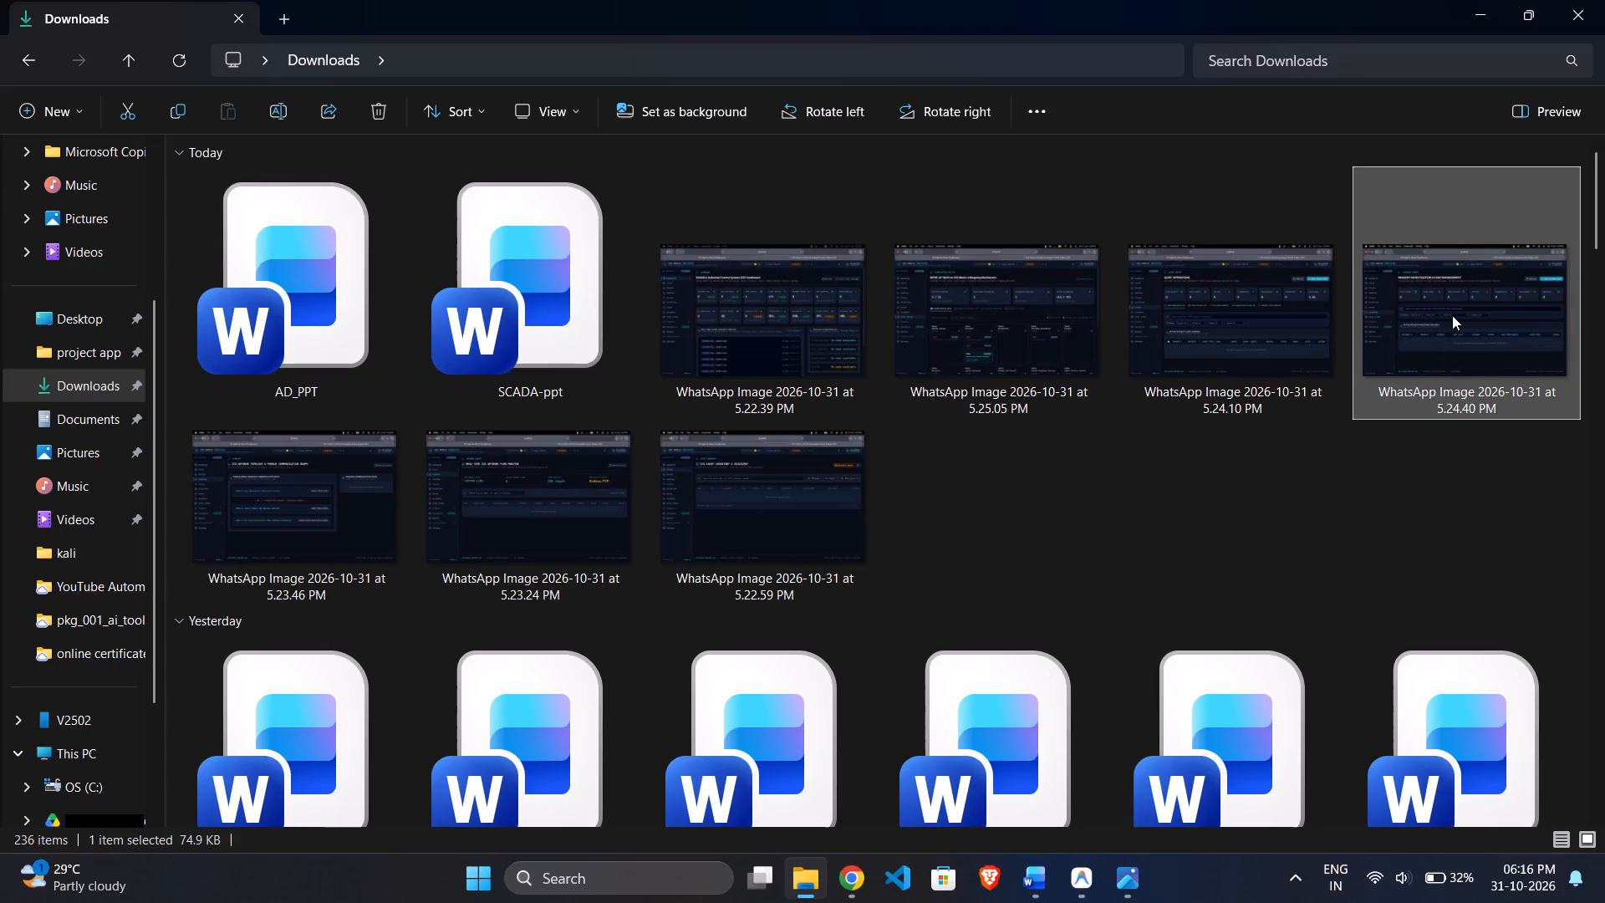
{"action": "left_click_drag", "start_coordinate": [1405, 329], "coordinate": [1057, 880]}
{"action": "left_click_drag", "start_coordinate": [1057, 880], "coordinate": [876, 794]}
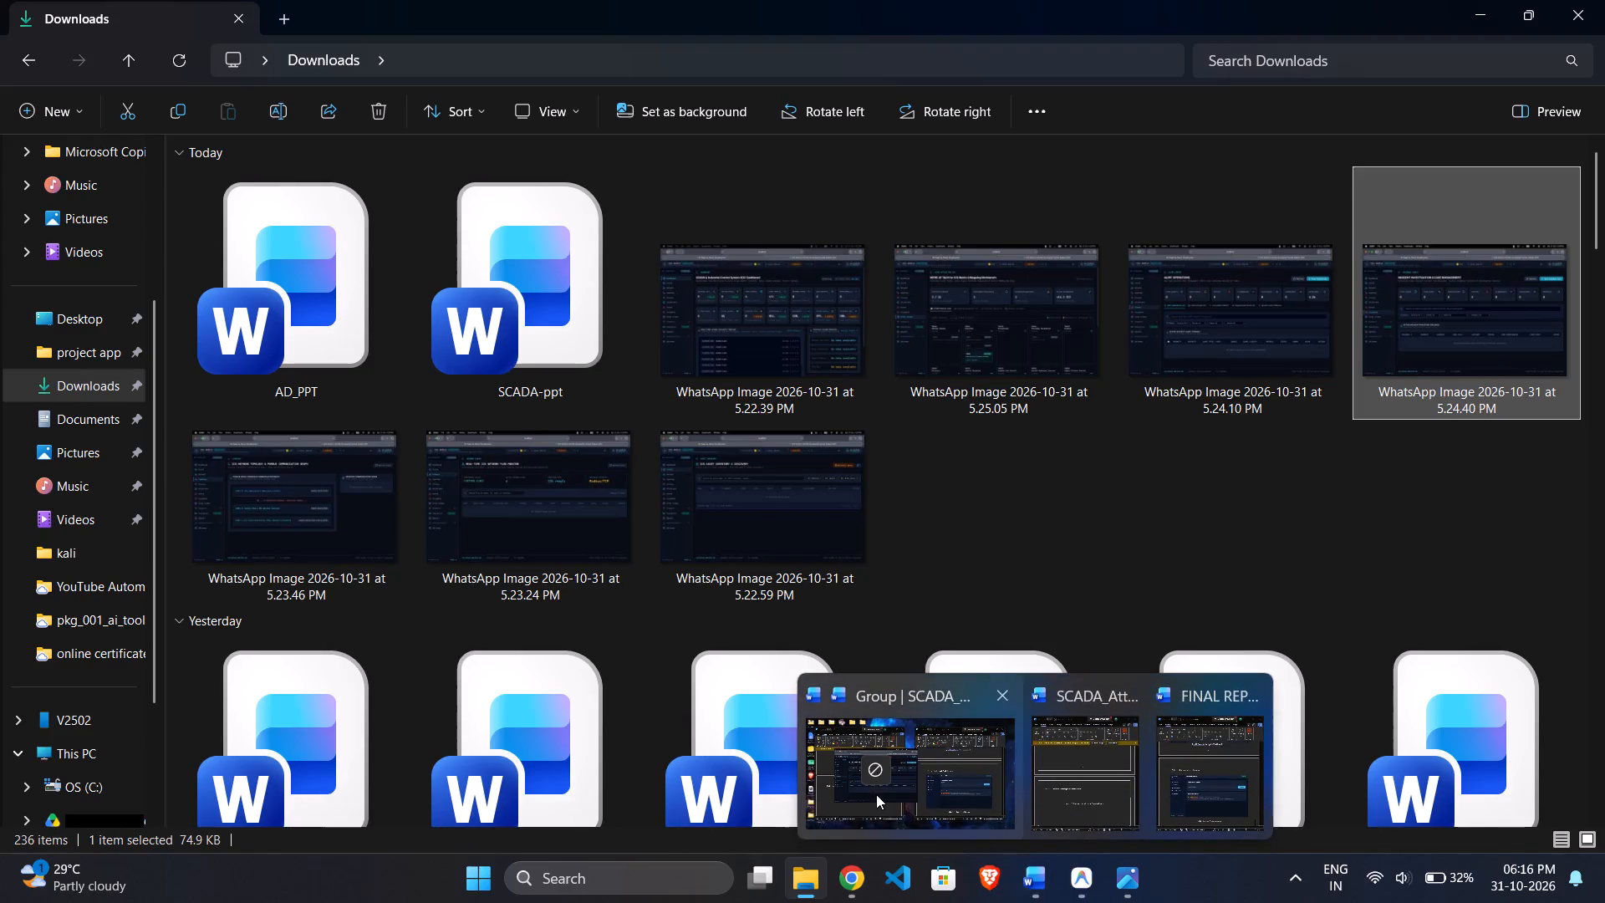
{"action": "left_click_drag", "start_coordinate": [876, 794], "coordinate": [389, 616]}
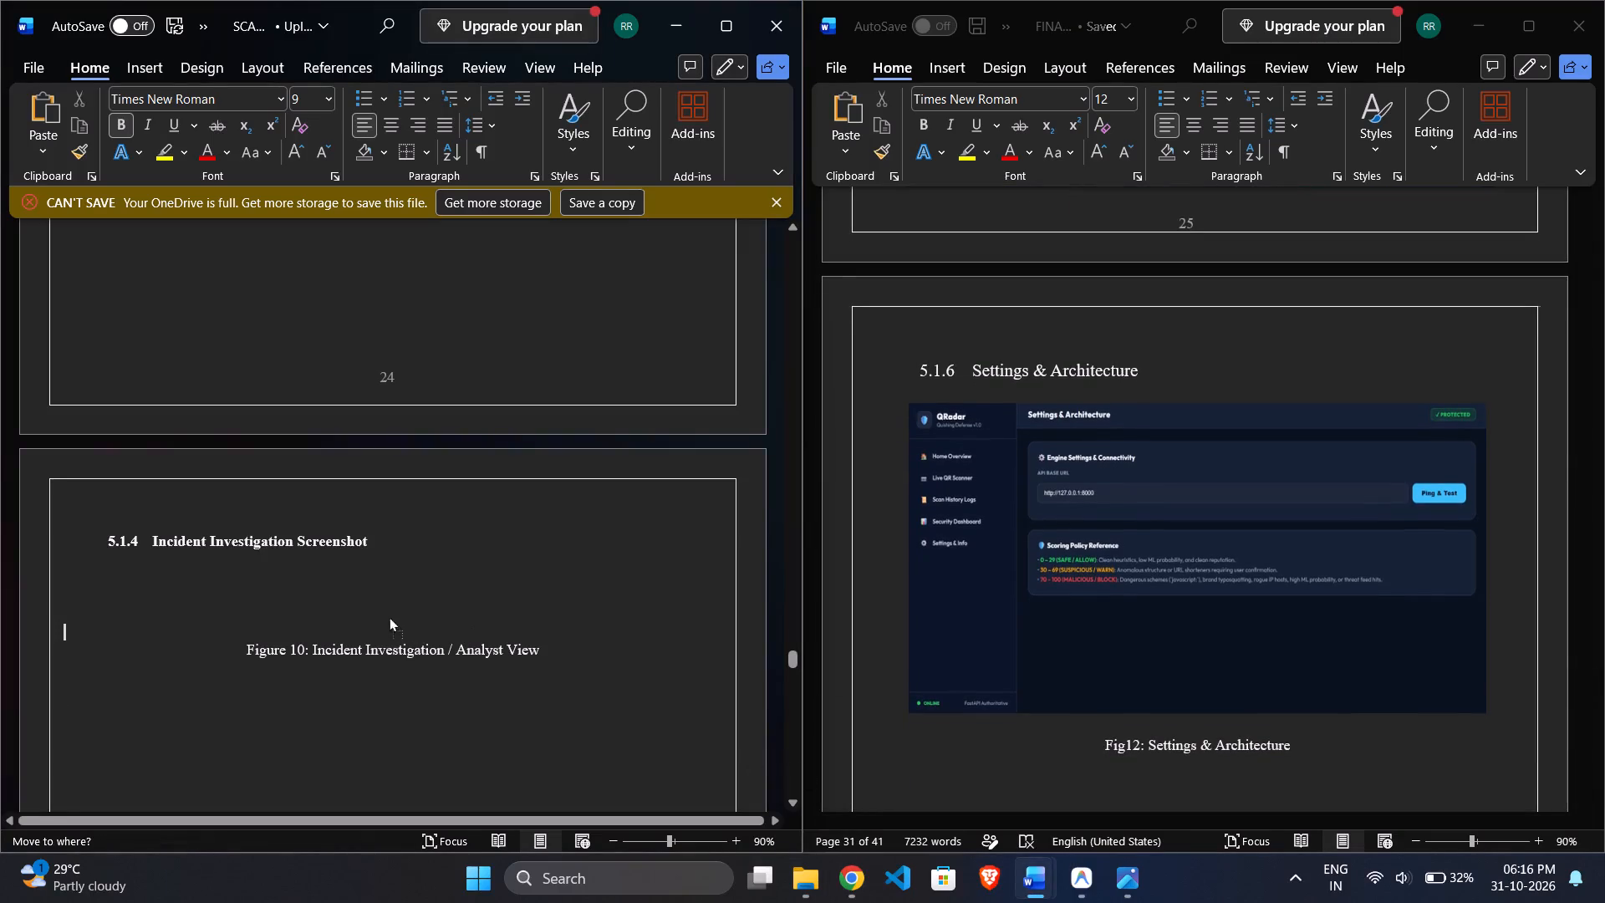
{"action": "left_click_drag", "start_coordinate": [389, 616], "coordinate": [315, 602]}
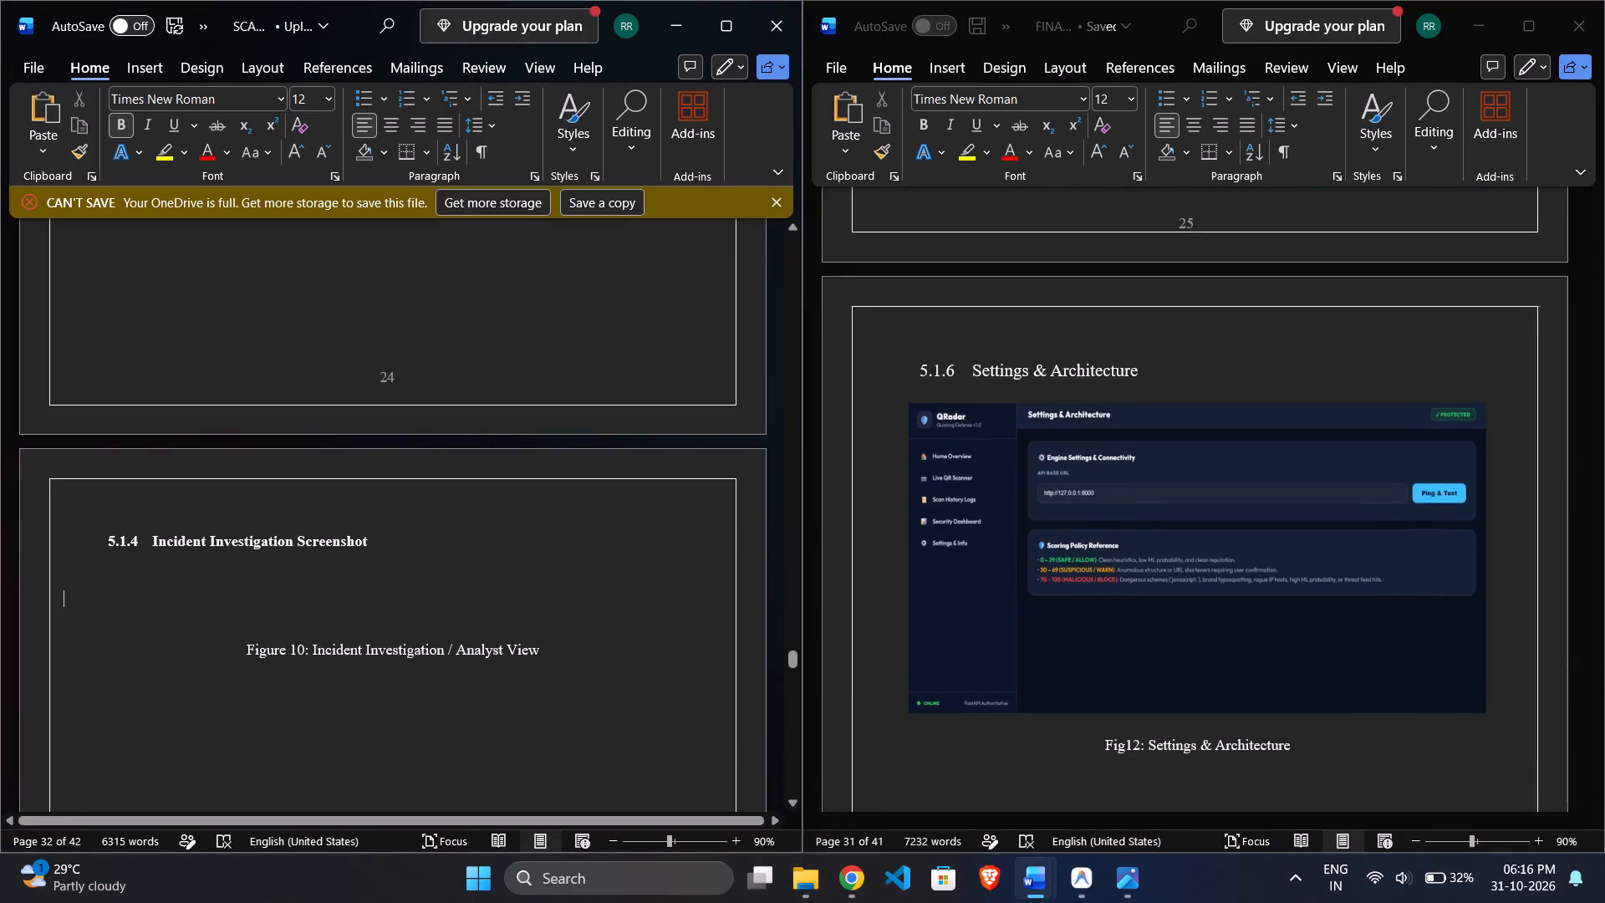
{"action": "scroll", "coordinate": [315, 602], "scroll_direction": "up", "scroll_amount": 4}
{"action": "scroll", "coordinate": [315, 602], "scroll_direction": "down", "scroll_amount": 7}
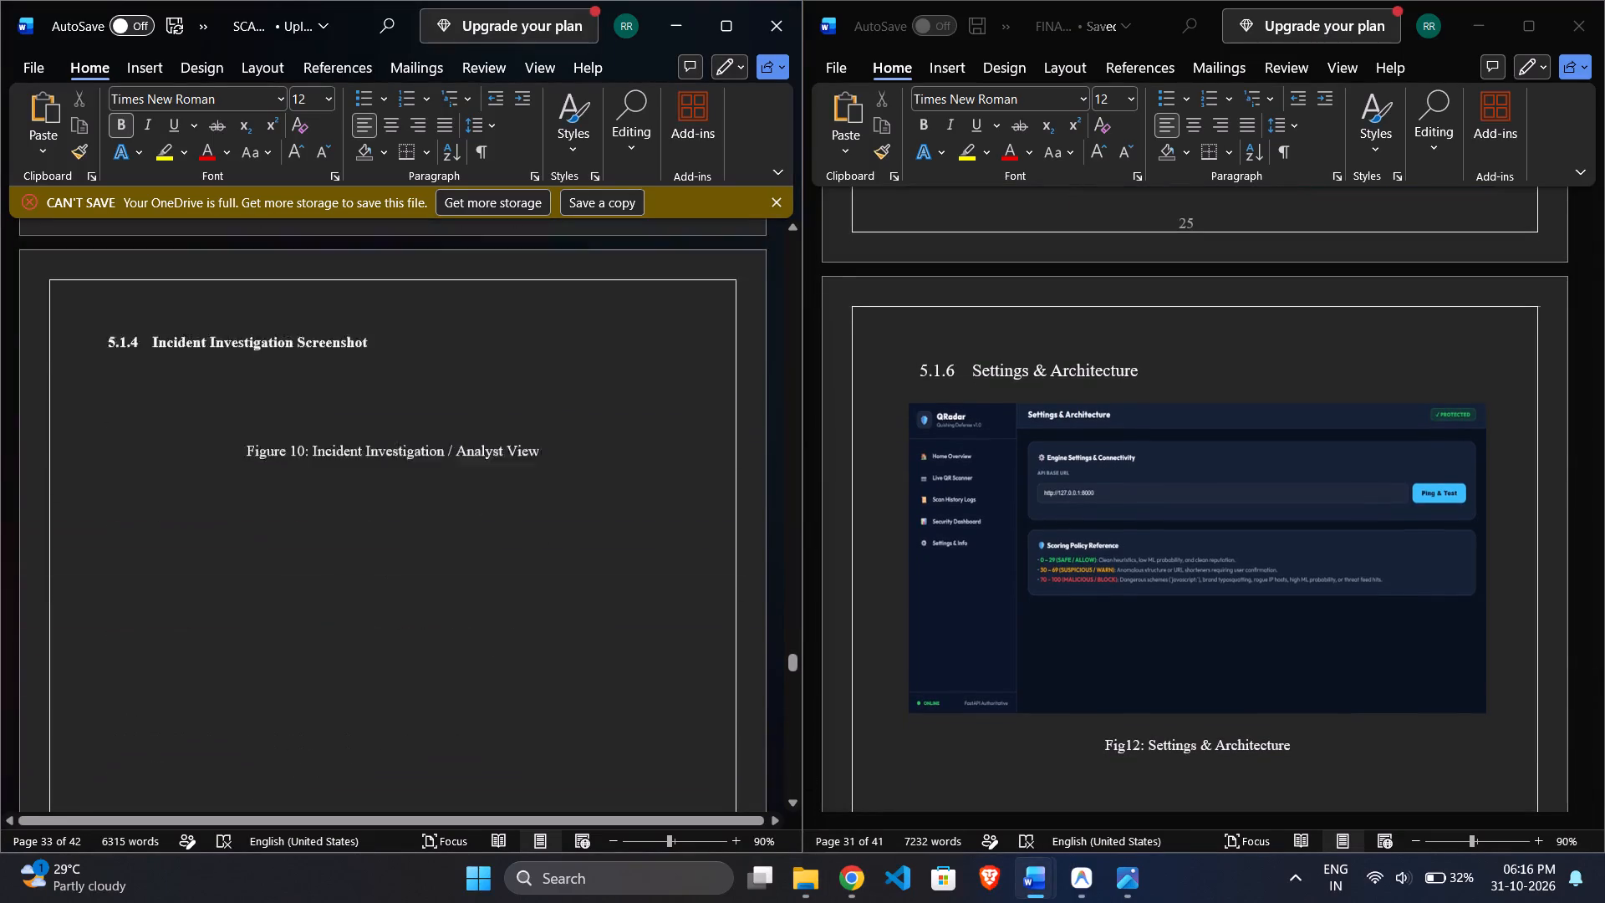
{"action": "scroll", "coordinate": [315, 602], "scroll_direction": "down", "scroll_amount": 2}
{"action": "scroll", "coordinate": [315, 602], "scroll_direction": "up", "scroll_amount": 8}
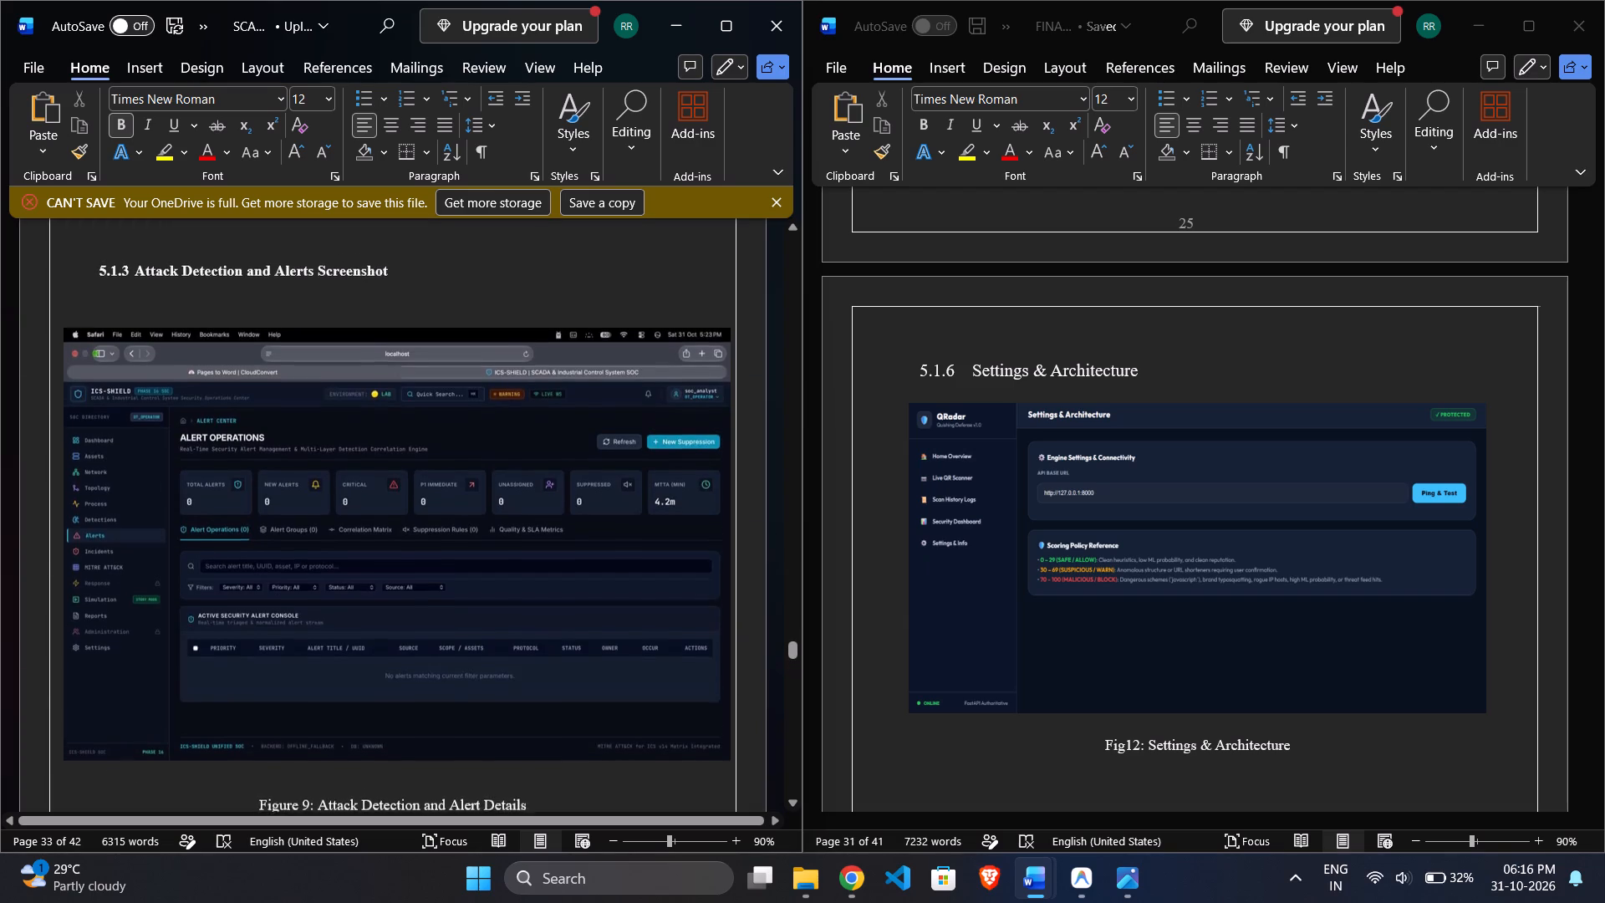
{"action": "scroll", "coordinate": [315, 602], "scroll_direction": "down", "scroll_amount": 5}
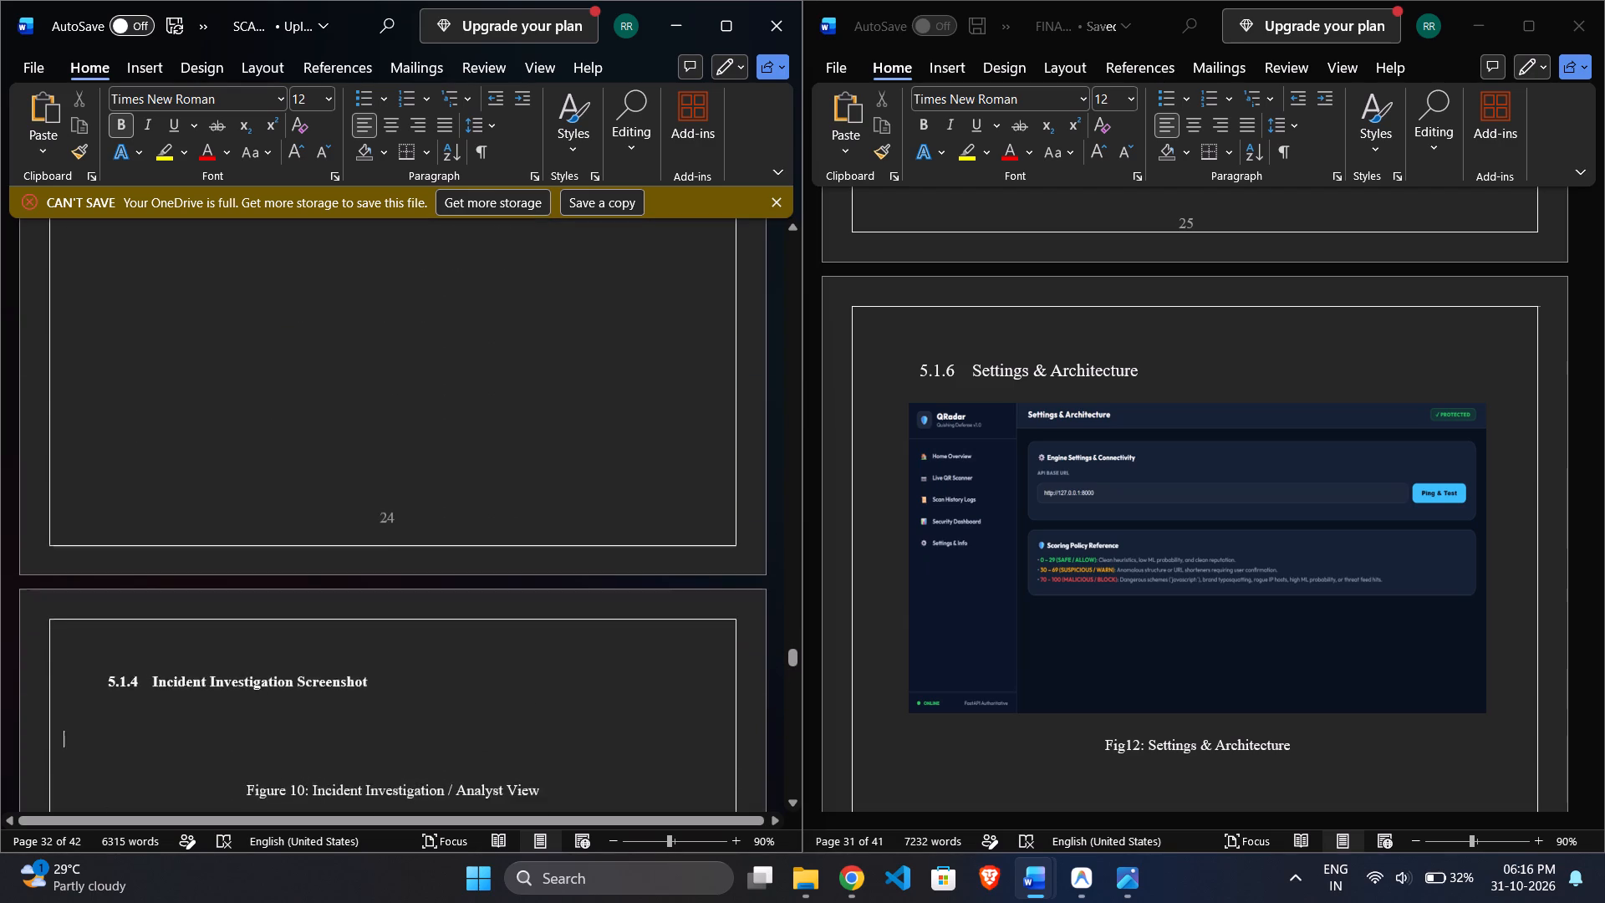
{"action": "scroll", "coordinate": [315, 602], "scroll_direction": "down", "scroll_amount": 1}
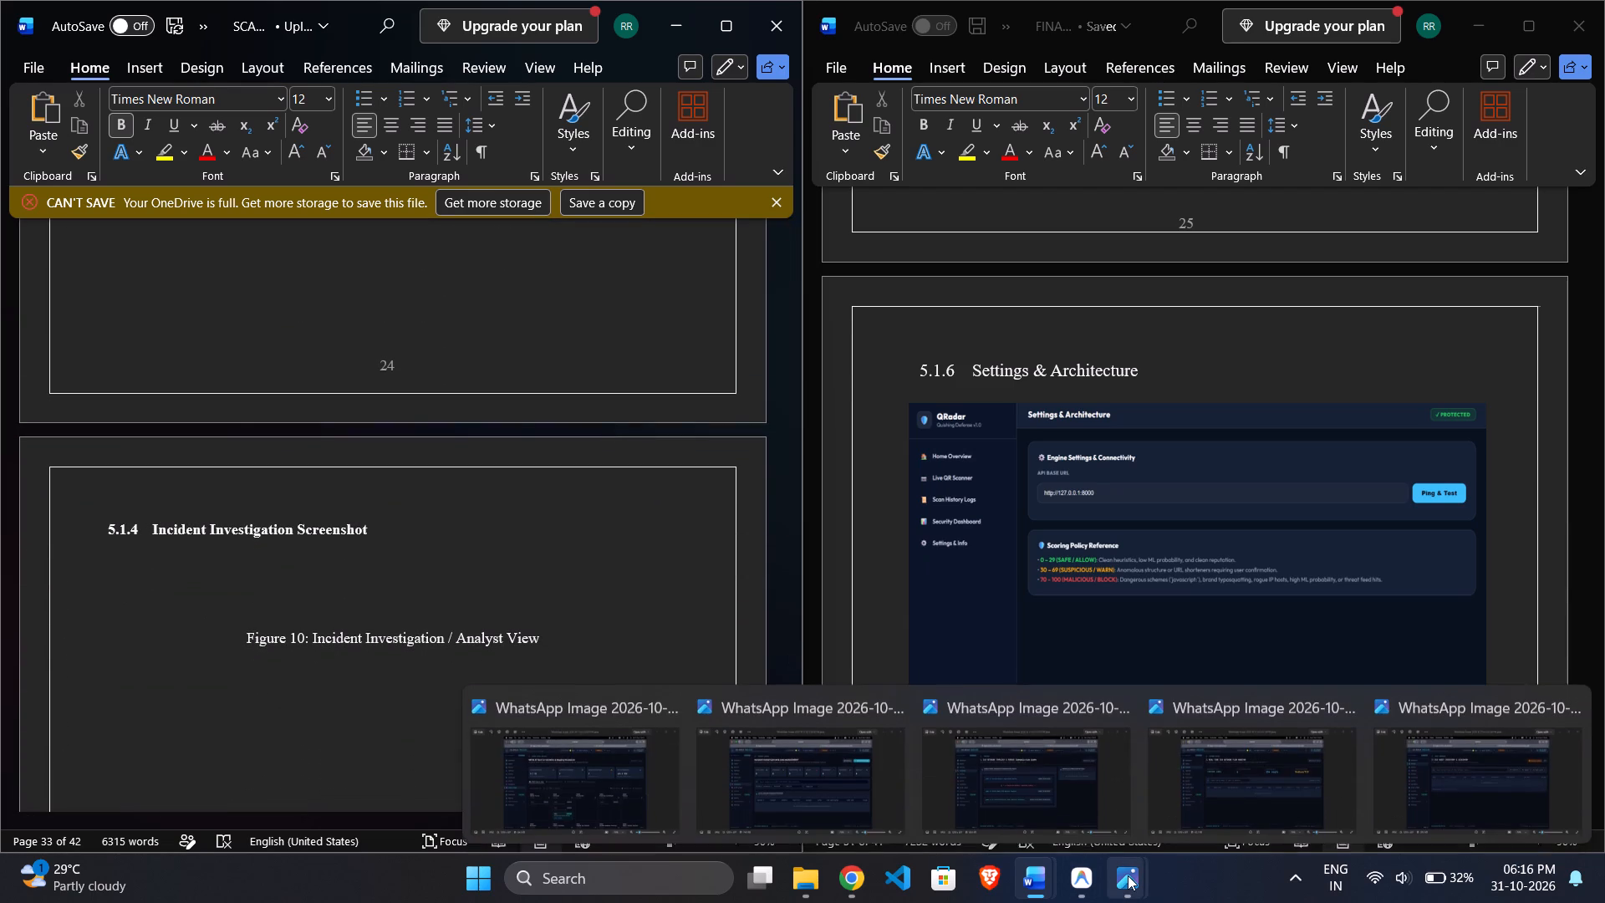
Insert the 5.24.40 PM WhatsApp image from Downloads into the SCADA report between the 5.1.4 heading and the Figure 10 caption.
{"action": "left_click", "coordinate": [807, 876]}
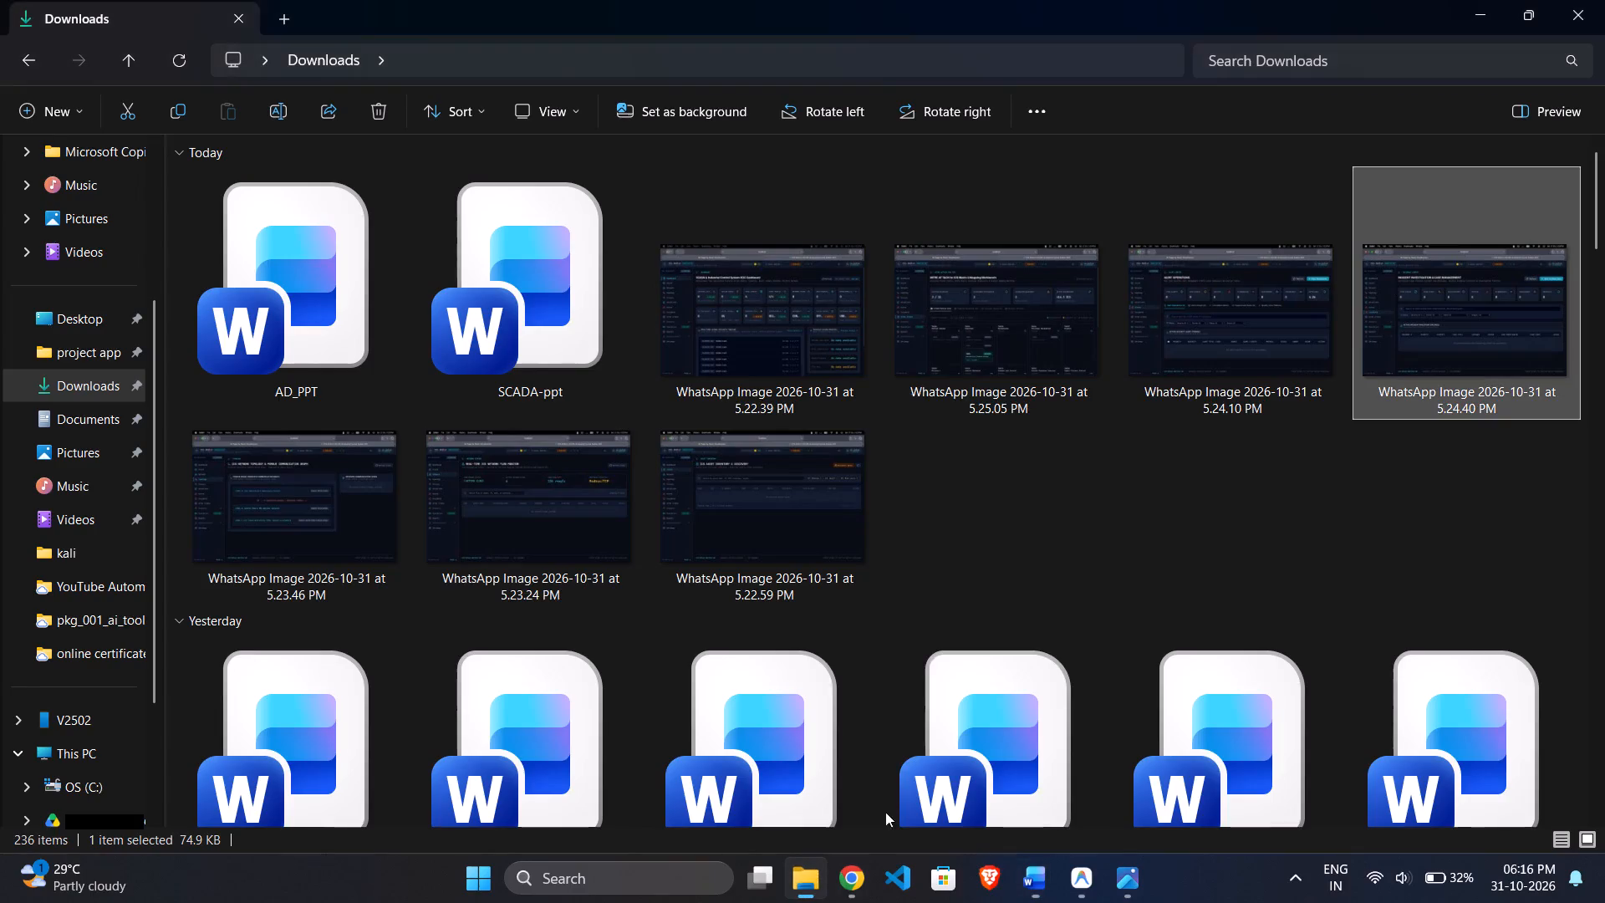
{"action": "left_click_drag", "start_coordinate": [1441, 359], "coordinate": [1042, 873]}
{"action": "left_click_drag", "start_coordinate": [1042, 873], "coordinate": [881, 788]}
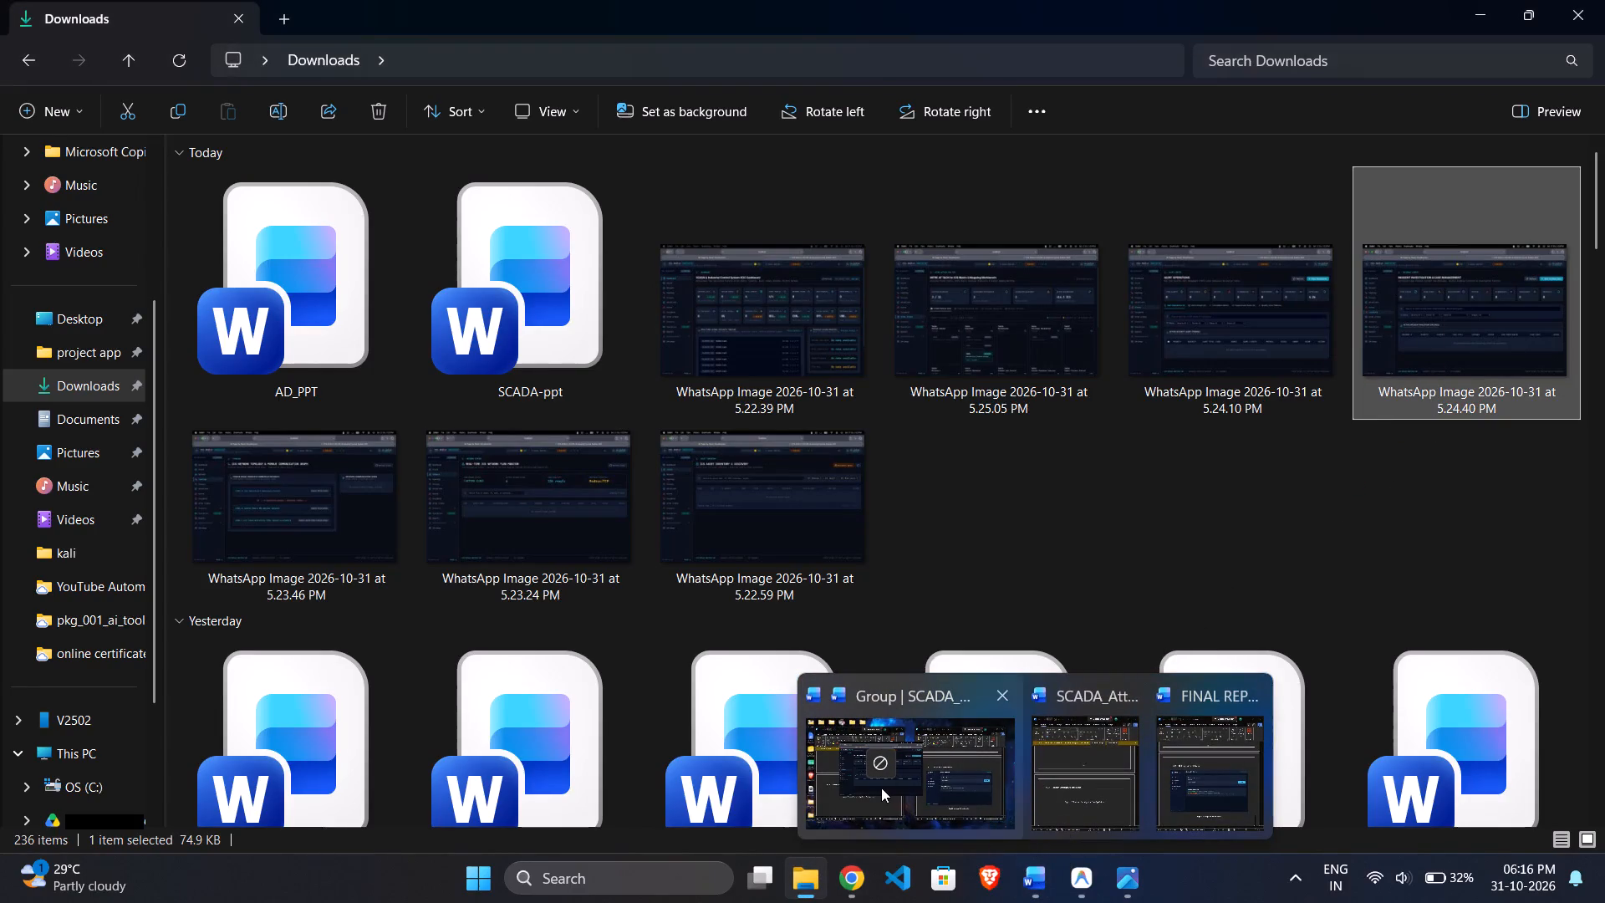
{"action": "left_click_drag", "start_coordinate": [881, 788], "coordinate": [384, 574]}
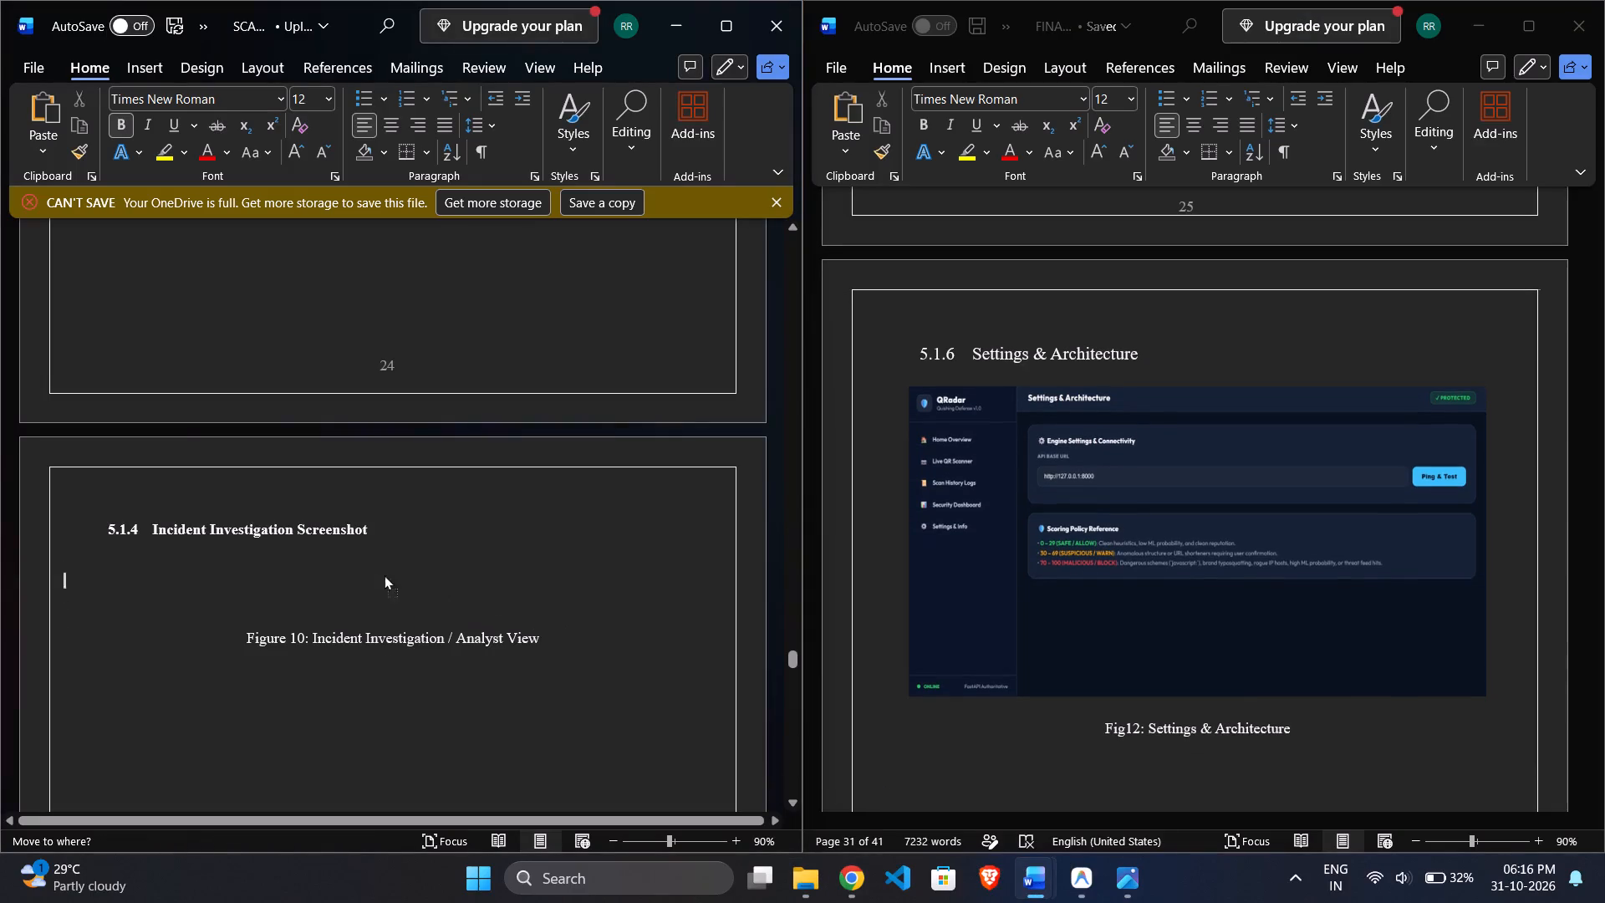
{"action": "left_click_drag", "start_coordinate": [384, 574], "coordinate": [298, 584]}
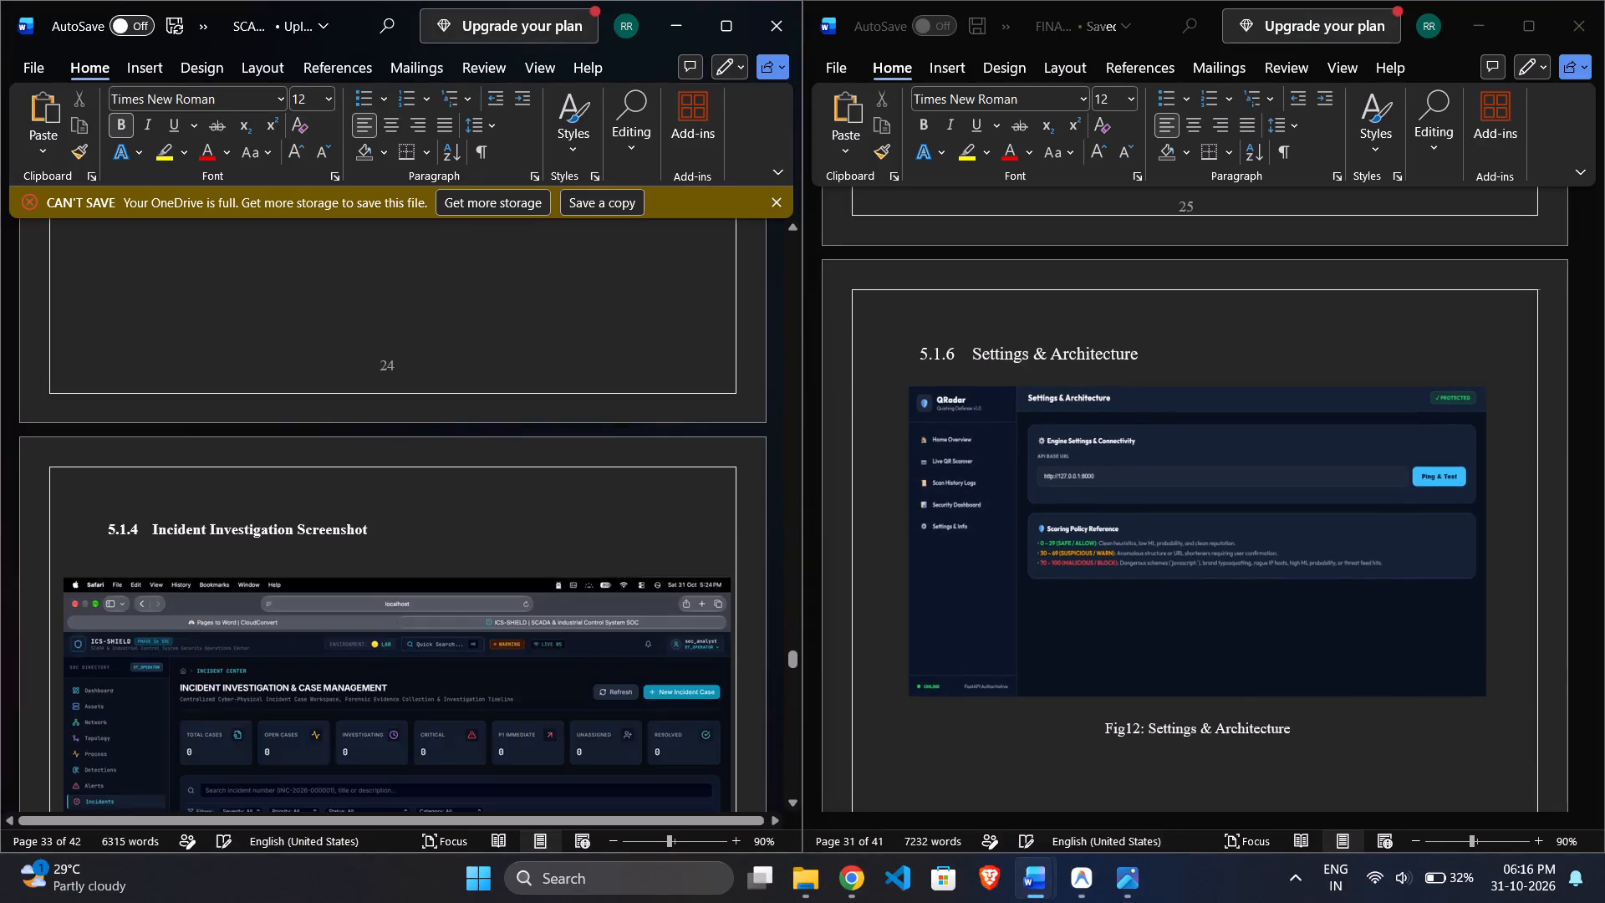
Delete the duplicate Incident Investigation & Case Management image above the Figure 11 caption in the SCADA report.
{"action": "scroll", "coordinate": [509, 497], "scroll_direction": "down", "scroll_amount": 4}
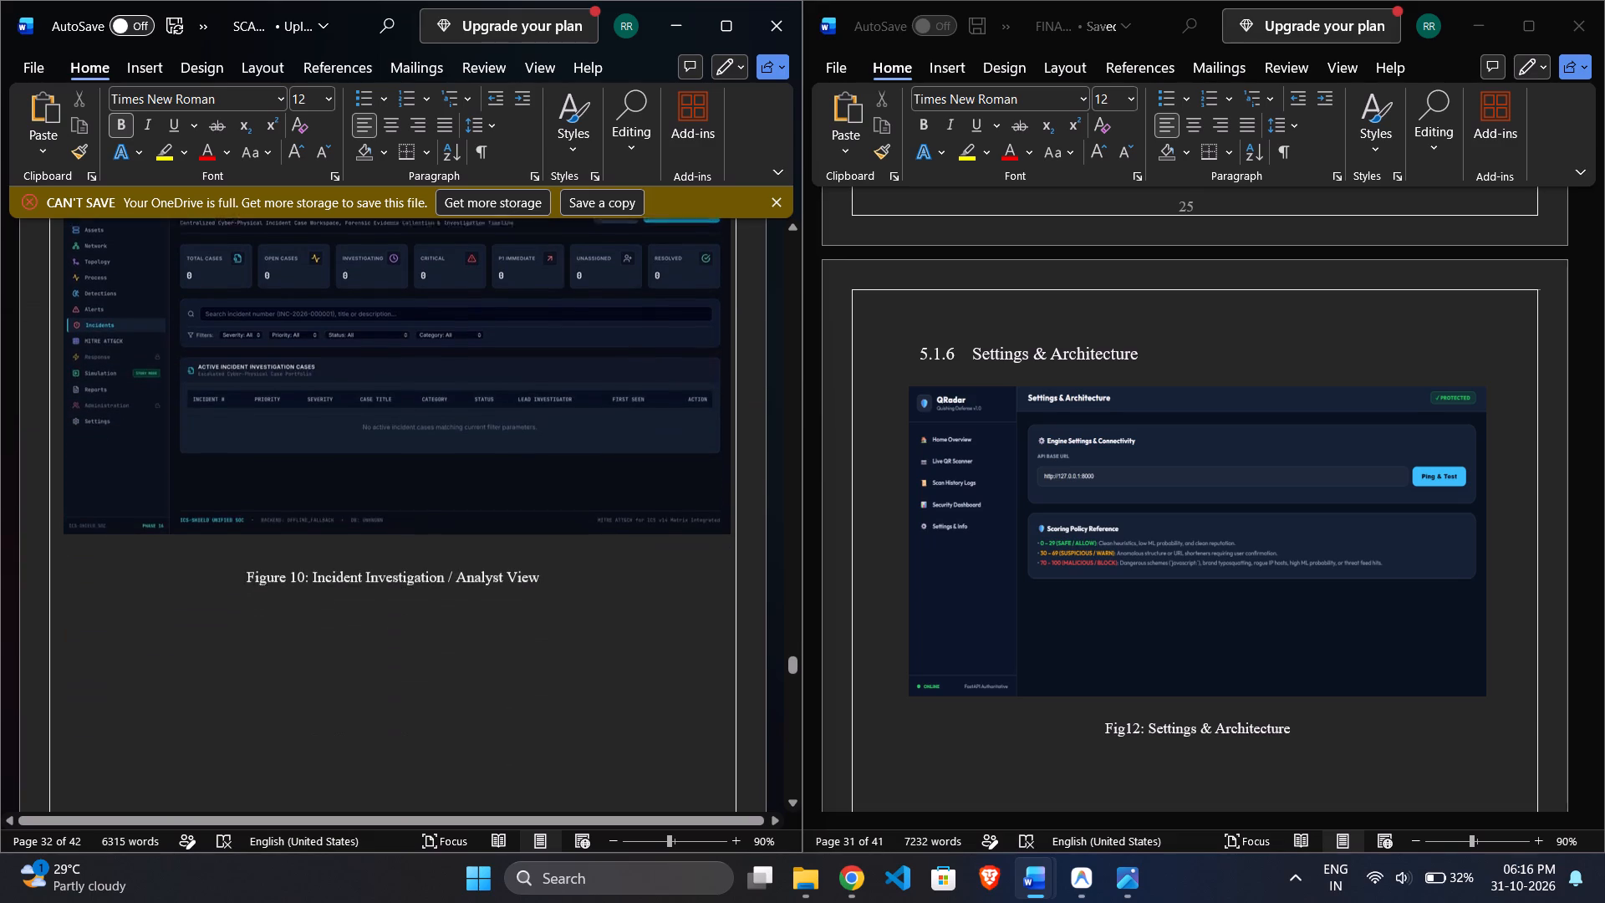
{"action": "scroll", "coordinate": [509, 497], "scroll_direction": "down", "scroll_amount": 8}
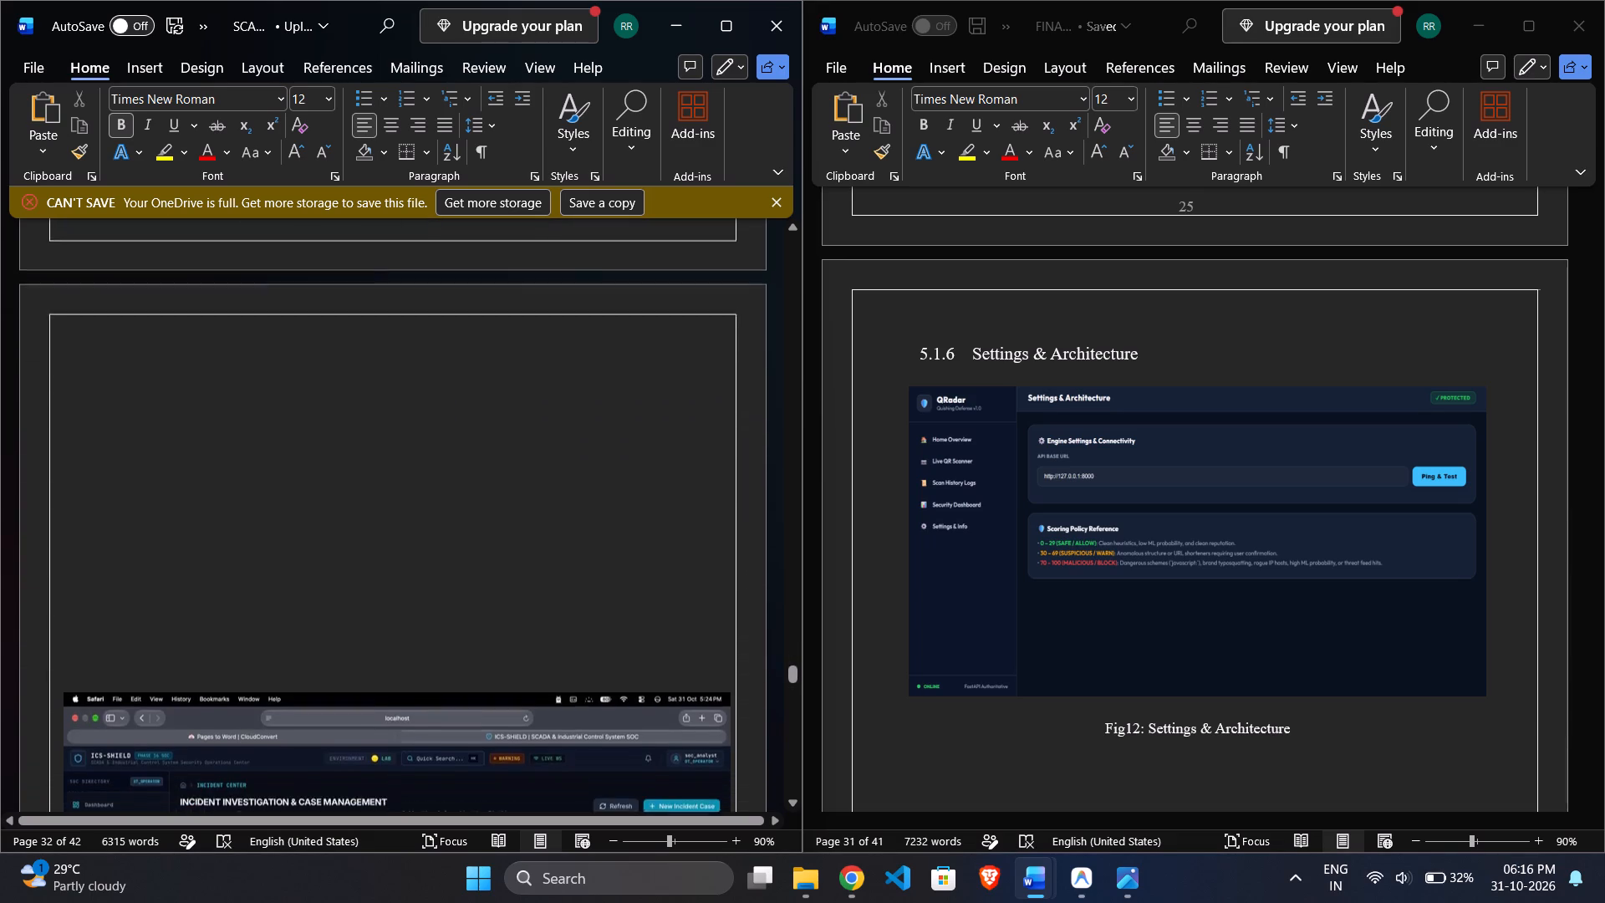
{"action": "scroll", "coordinate": [509, 497], "scroll_direction": "down", "scroll_amount": 3}
{"action": "scroll", "coordinate": [509, 497], "scroll_direction": "up", "scroll_amount": 2}
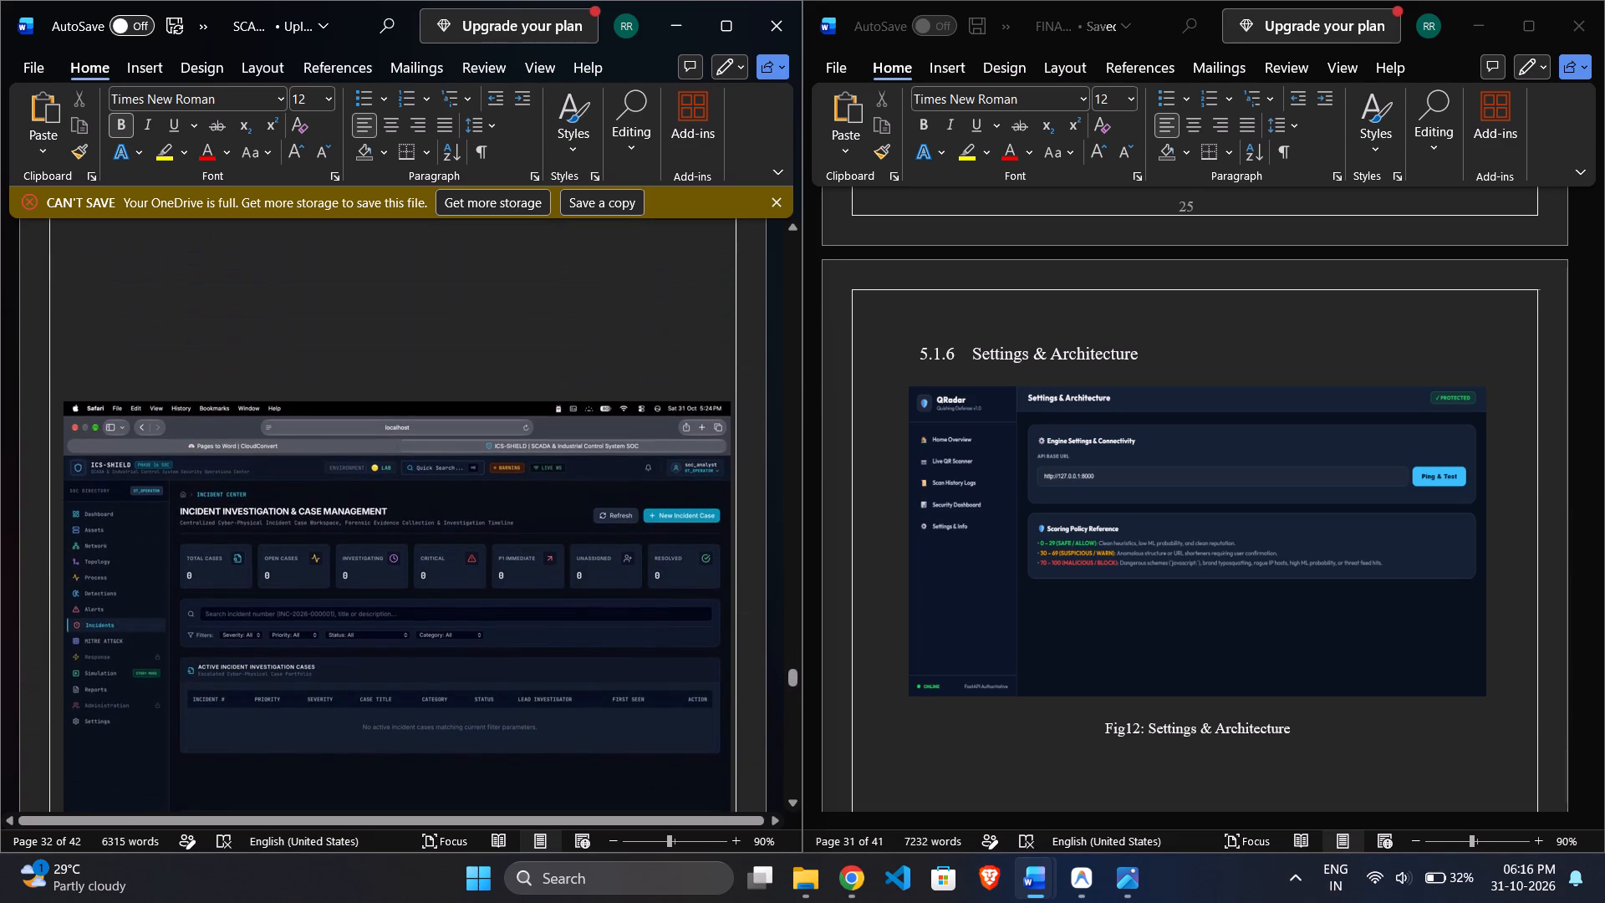
{"action": "left_click", "coordinate": [416, 625]}
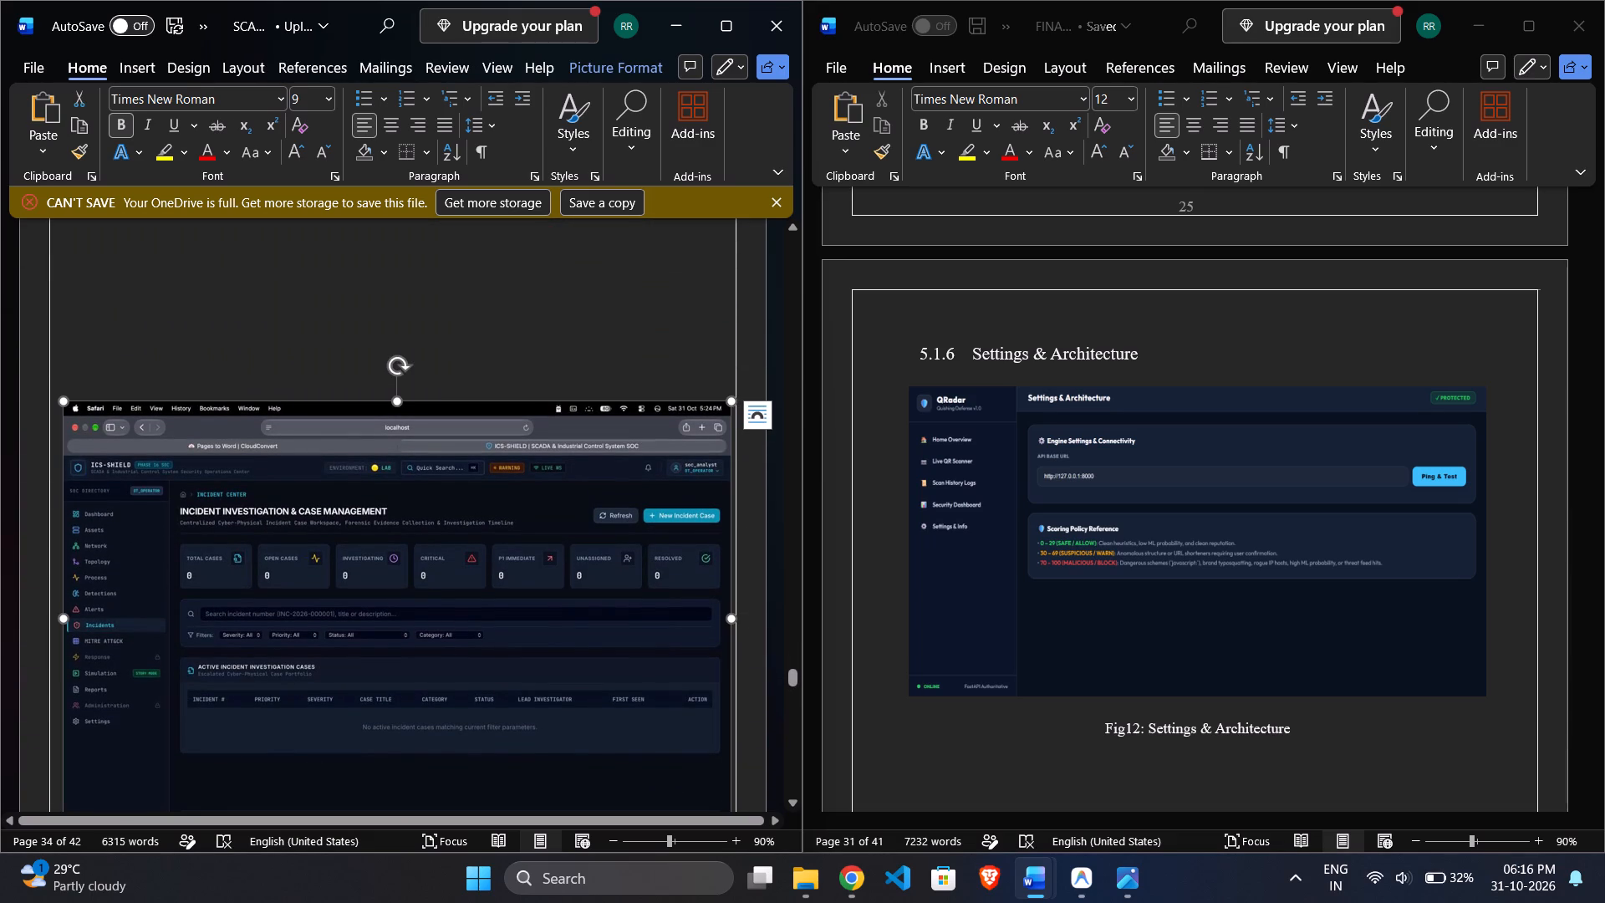
{"action": "key", "text": "BackSpace"}
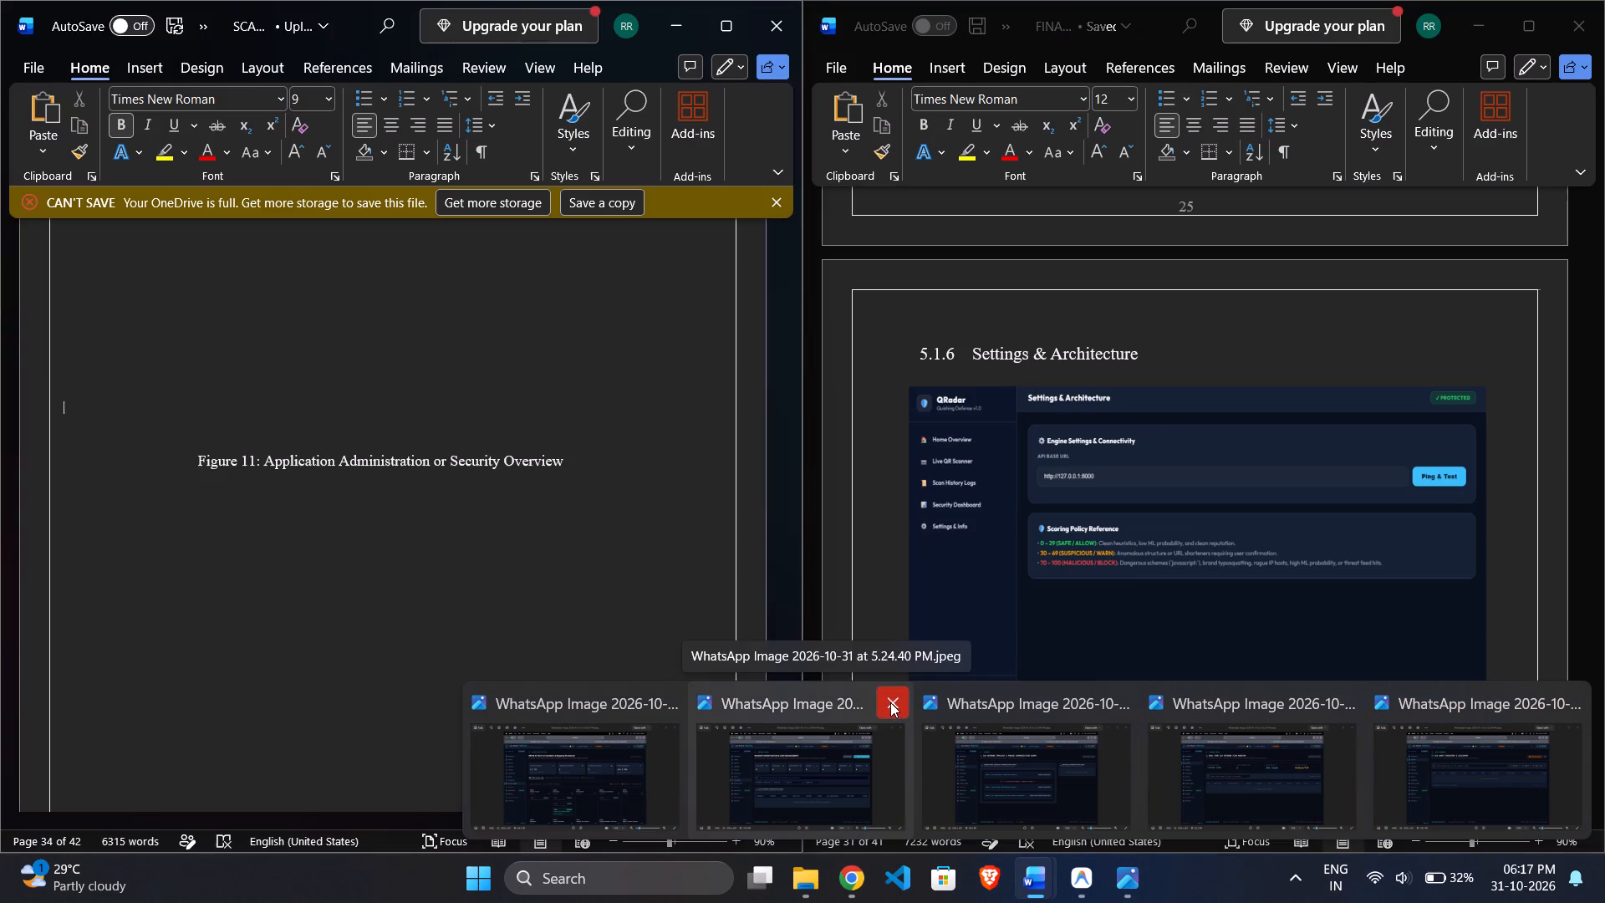
Close the image viewer windows showing the WhatsApp images of 5.24.40 PM and 5.22.59 PM.
{"action": "left_click", "coordinate": [890, 702]}
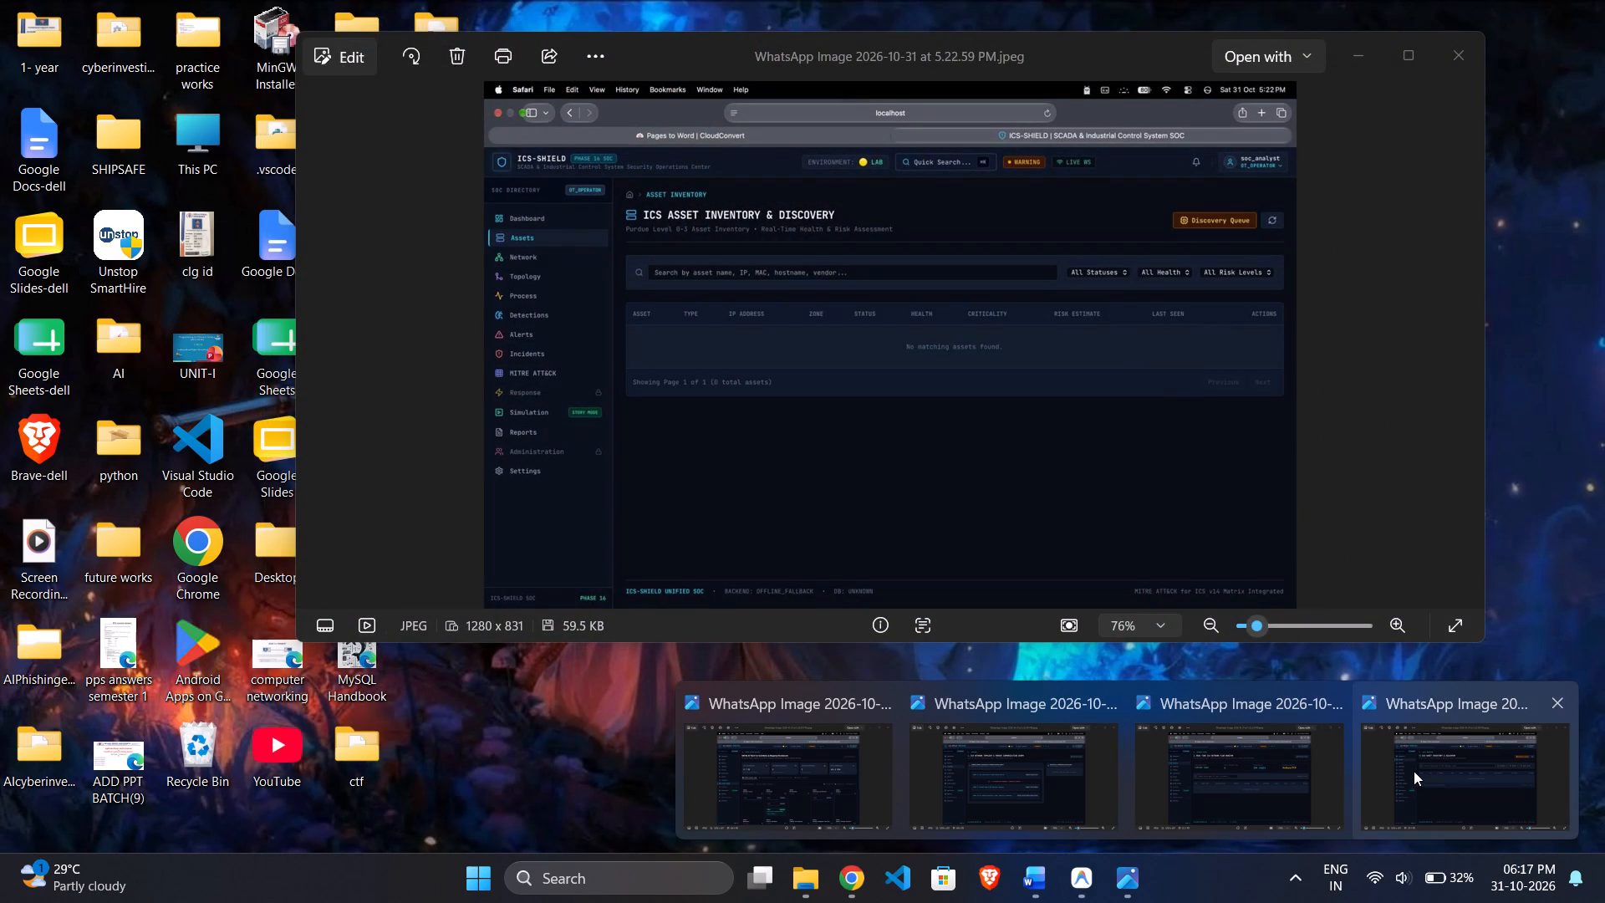
{"action": "left_click", "coordinate": [1551, 692]}
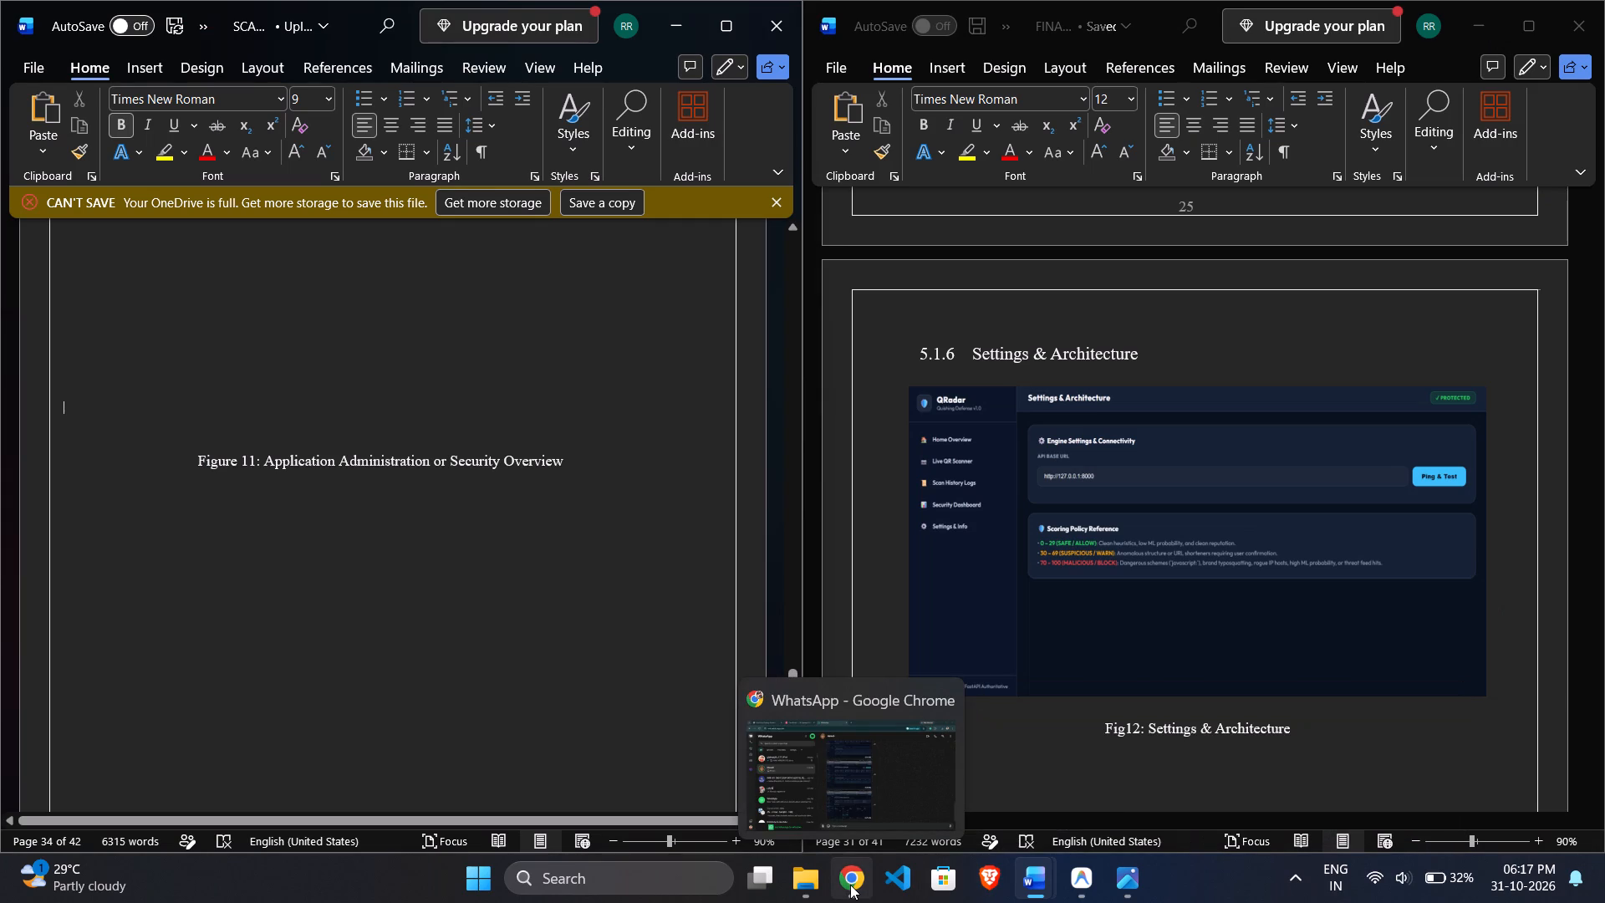
Compare the Figure 10 and Figure 11 pages with the QRadar report's layout around 5.1.6 Settings & Architecture and 5.2 Resulting Tables.
{"action": "scroll", "coordinate": [428, 599], "scroll_direction": "up", "scroll_amount": 2}
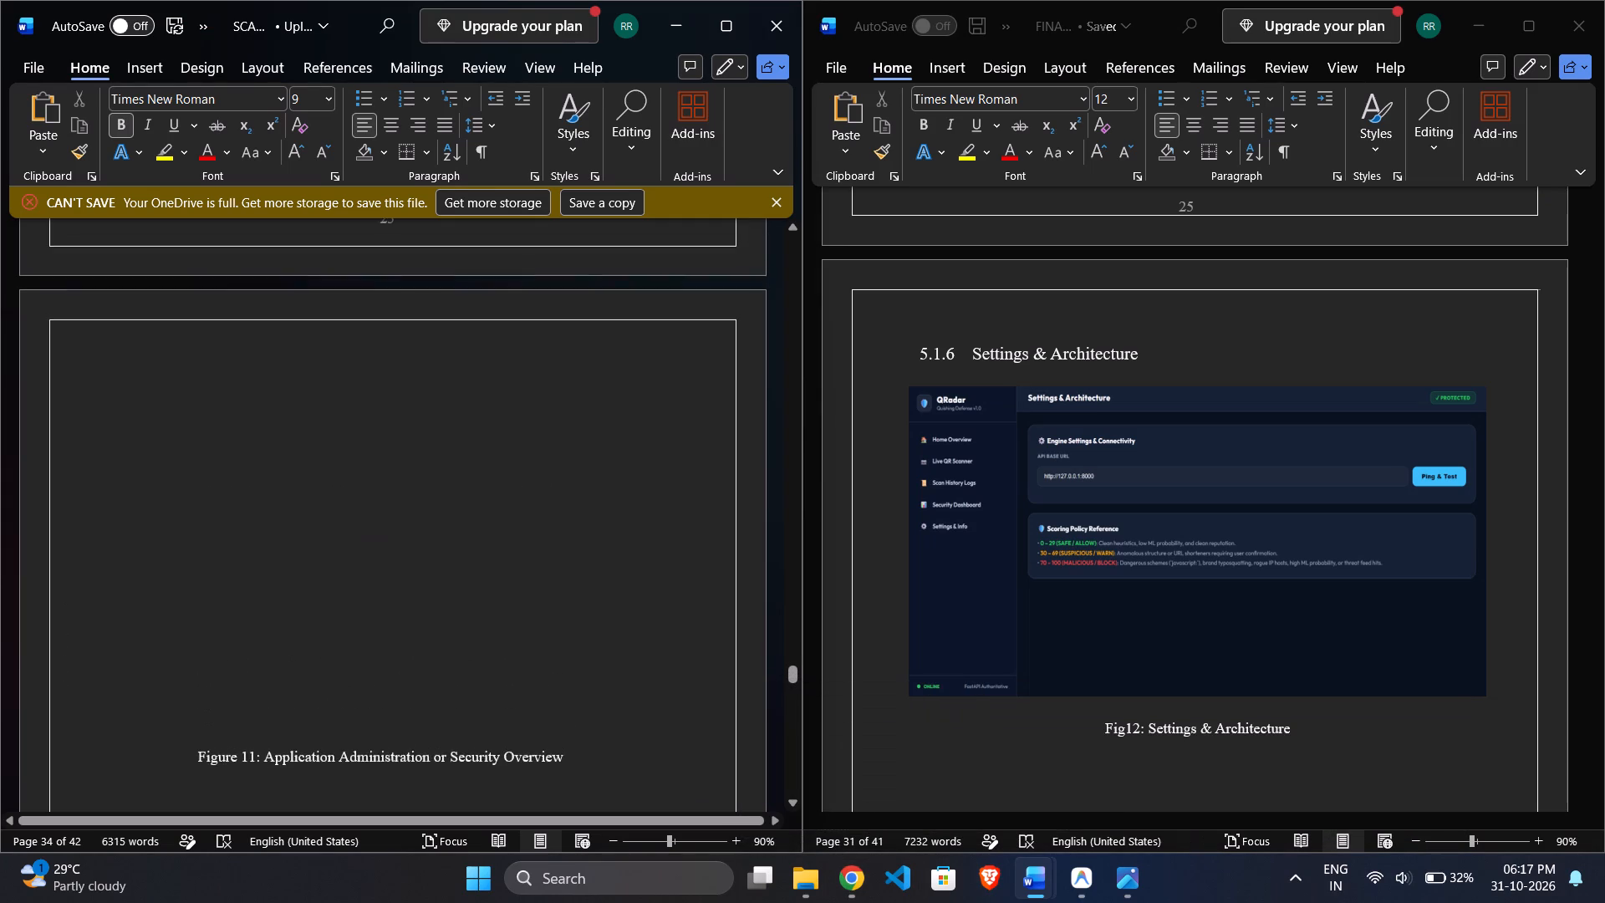
{"action": "scroll", "coordinate": [428, 599], "scroll_direction": "up", "scroll_amount": 4}
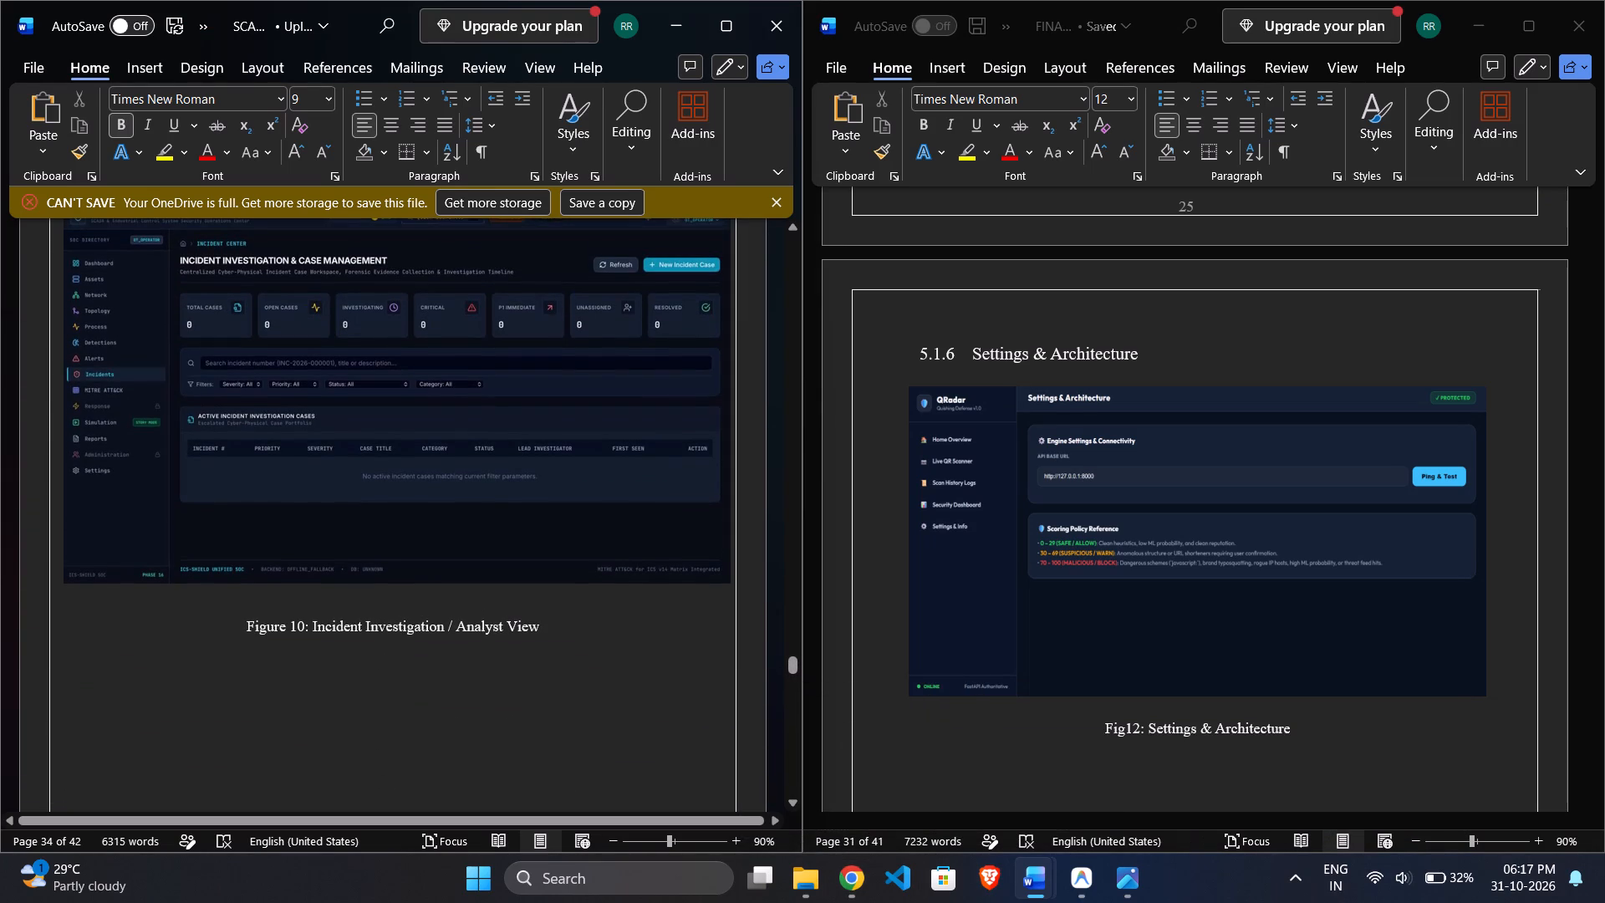
{"action": "scroll", "coordinate": [1074, 701], "scroll_direction": "down", "scroll_amount": 1}
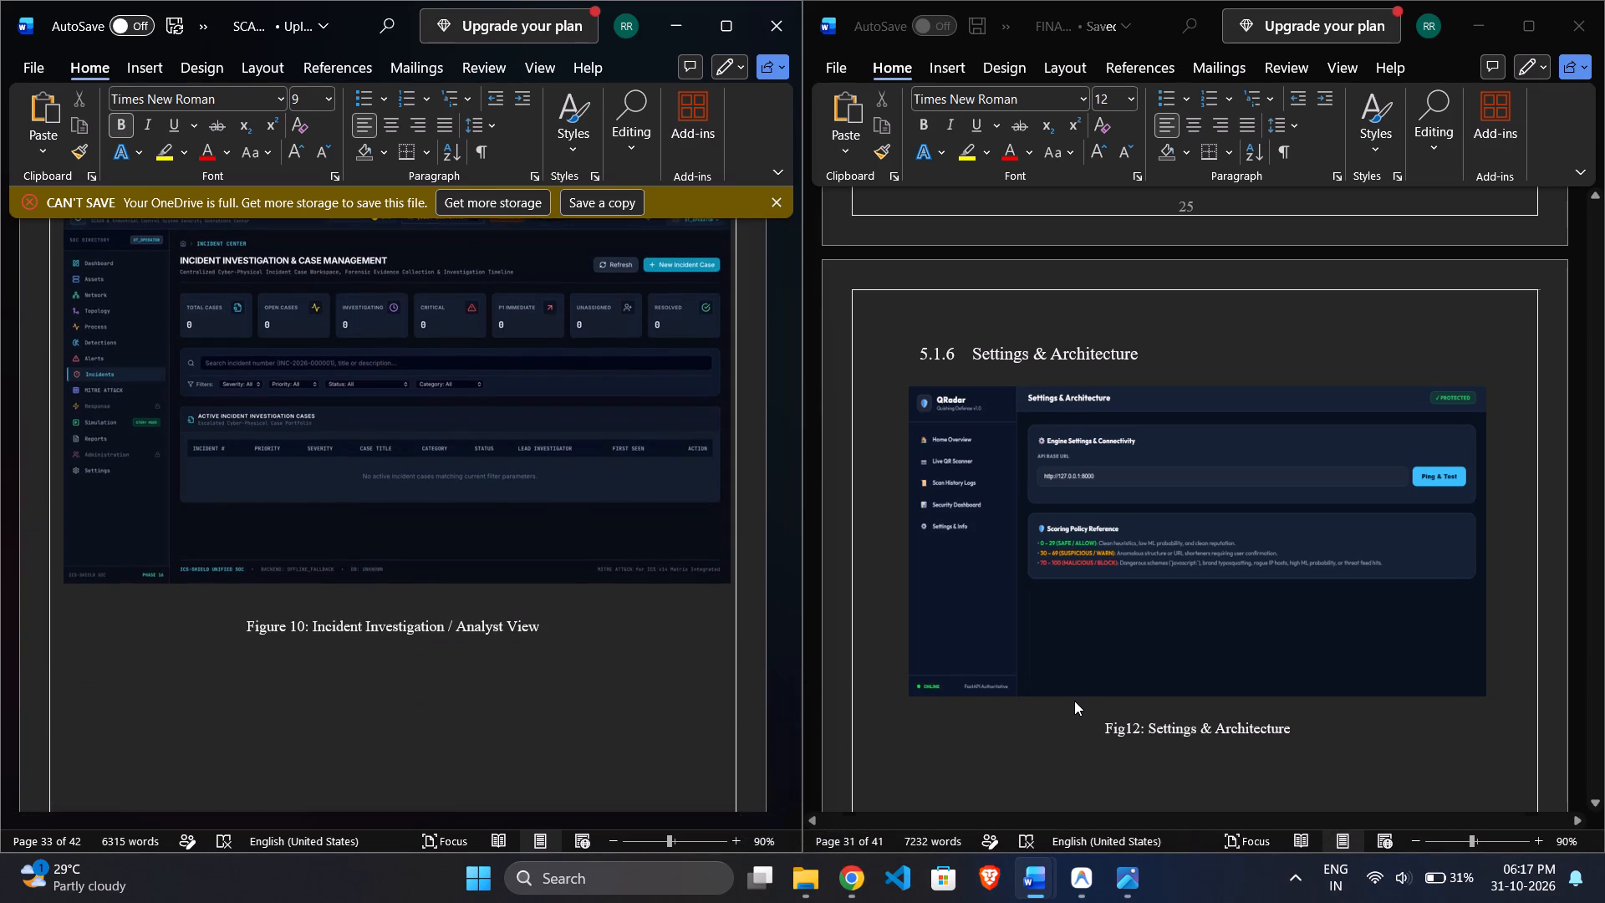
{"action": "scroll", "coordinate": [1074, 701], "scroll_direction": "down", "scroll_amount": 8}
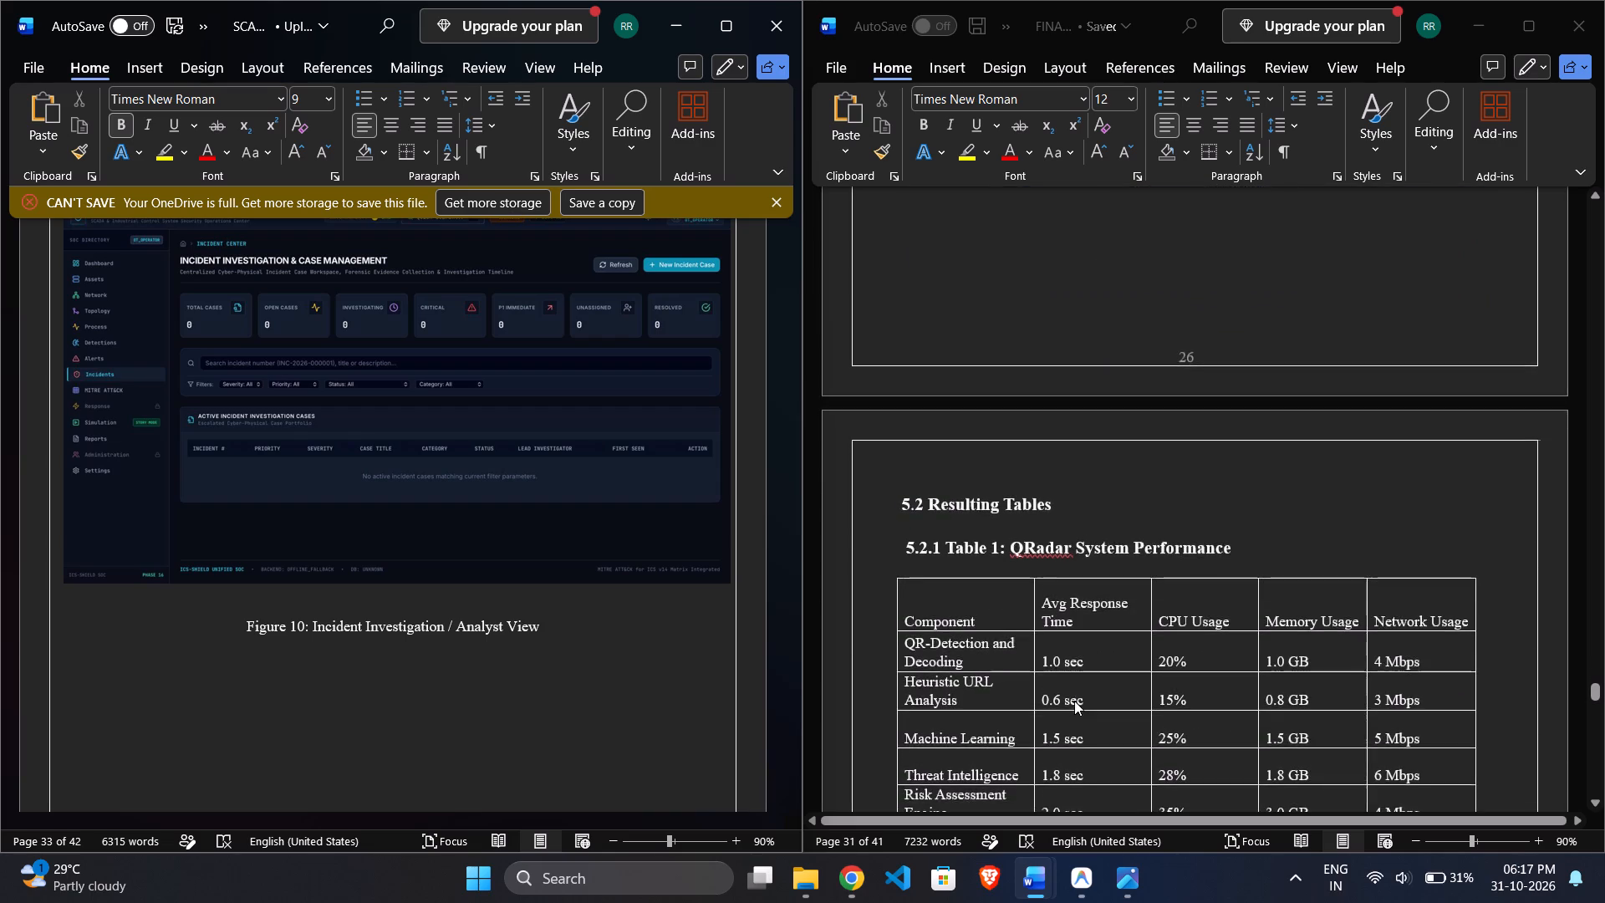
{"action": "scroll", "coordinate": [1074, 701], "scroll_direction": "down", "scroll_amount": 2}
{"action": "scroll", "coordinate": [1074, 701], "scroll_direction": "up", "scroll_amount": 6}
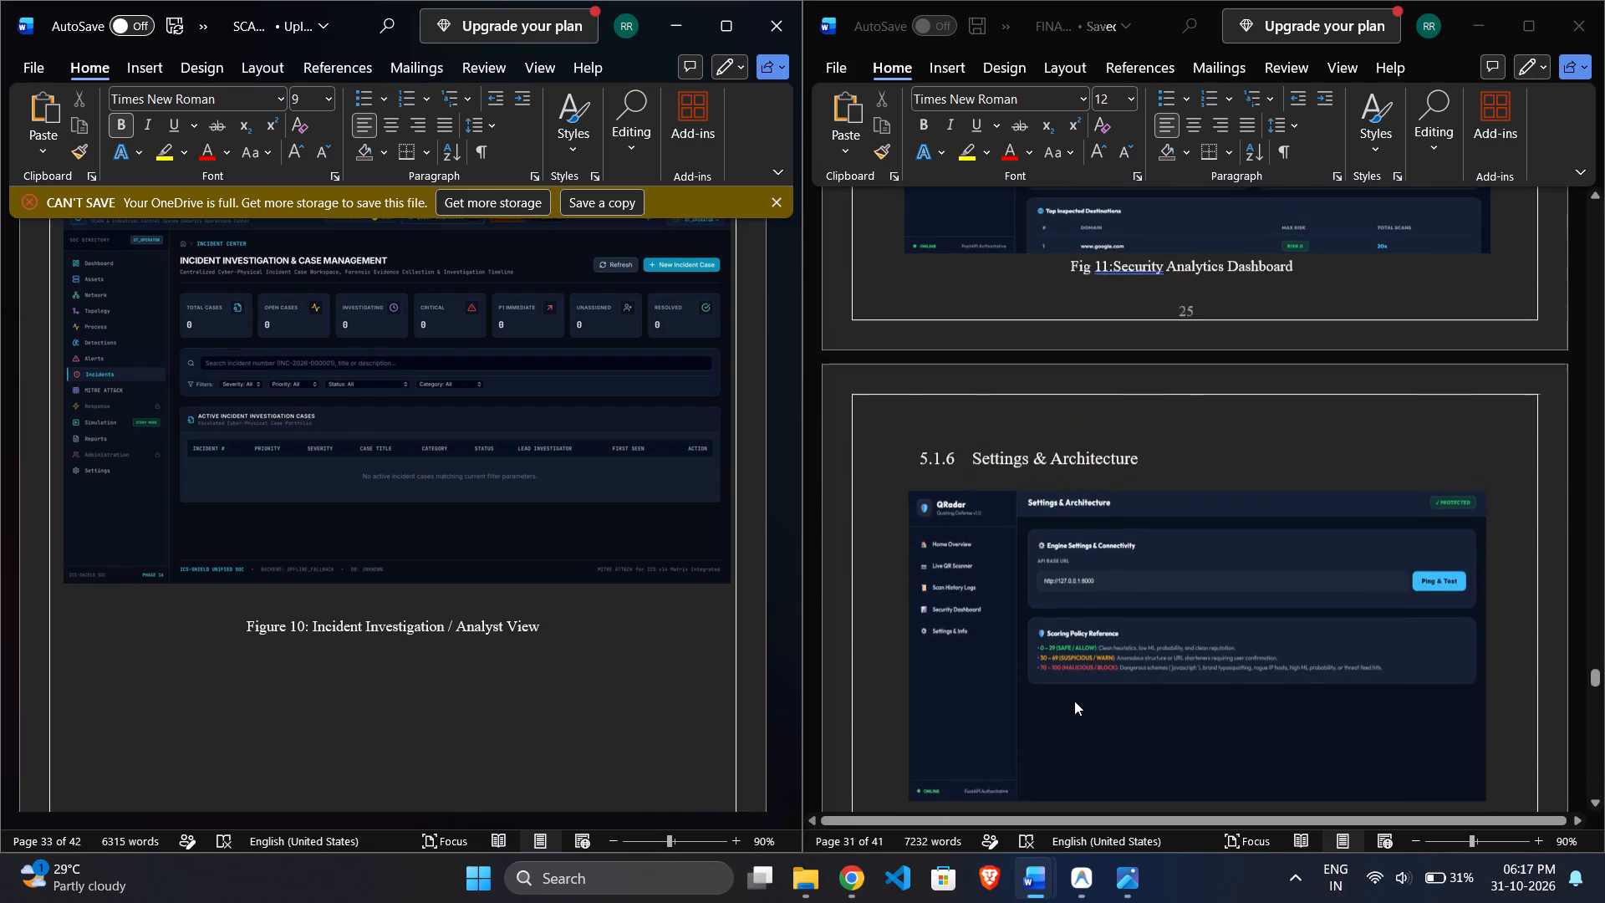
{"action": "scroll", "coordinate": [1074, 701], "scroll_direction": "up", "scroll_amount": 1}
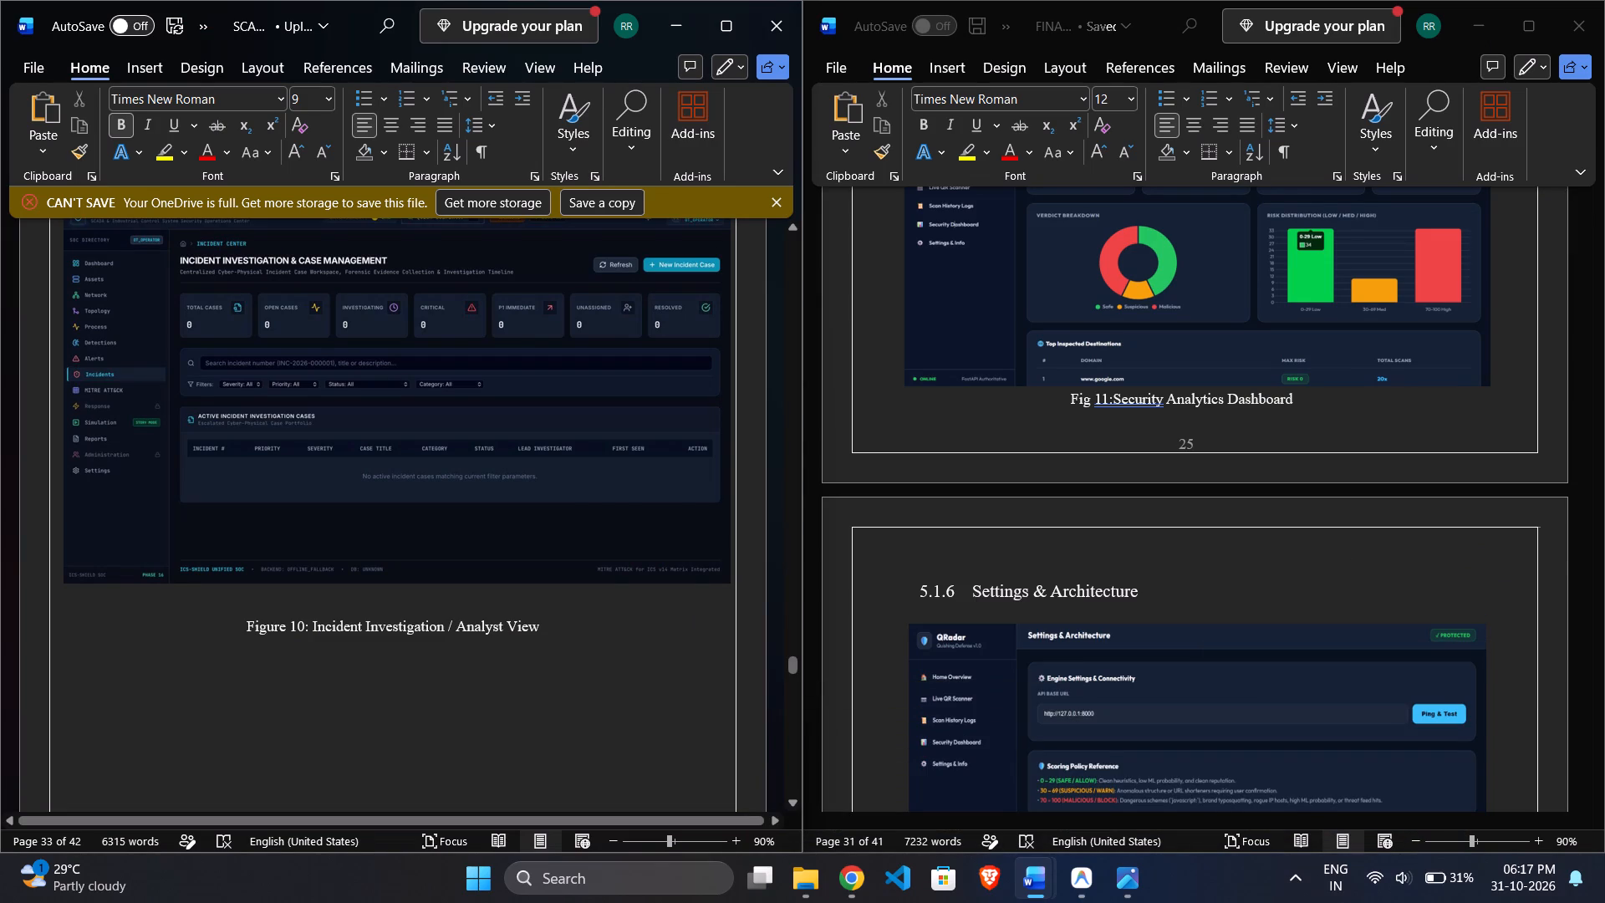
Insert the MITRE ATT&CK for ICS Matrix image (5.25.05 PM) from Downloads into the SCADA report above the Figure 11 caption.
{"action": "scroll", "coordinate": [420, 674], "scroll_direction": "down", "scroll_amount": 7}
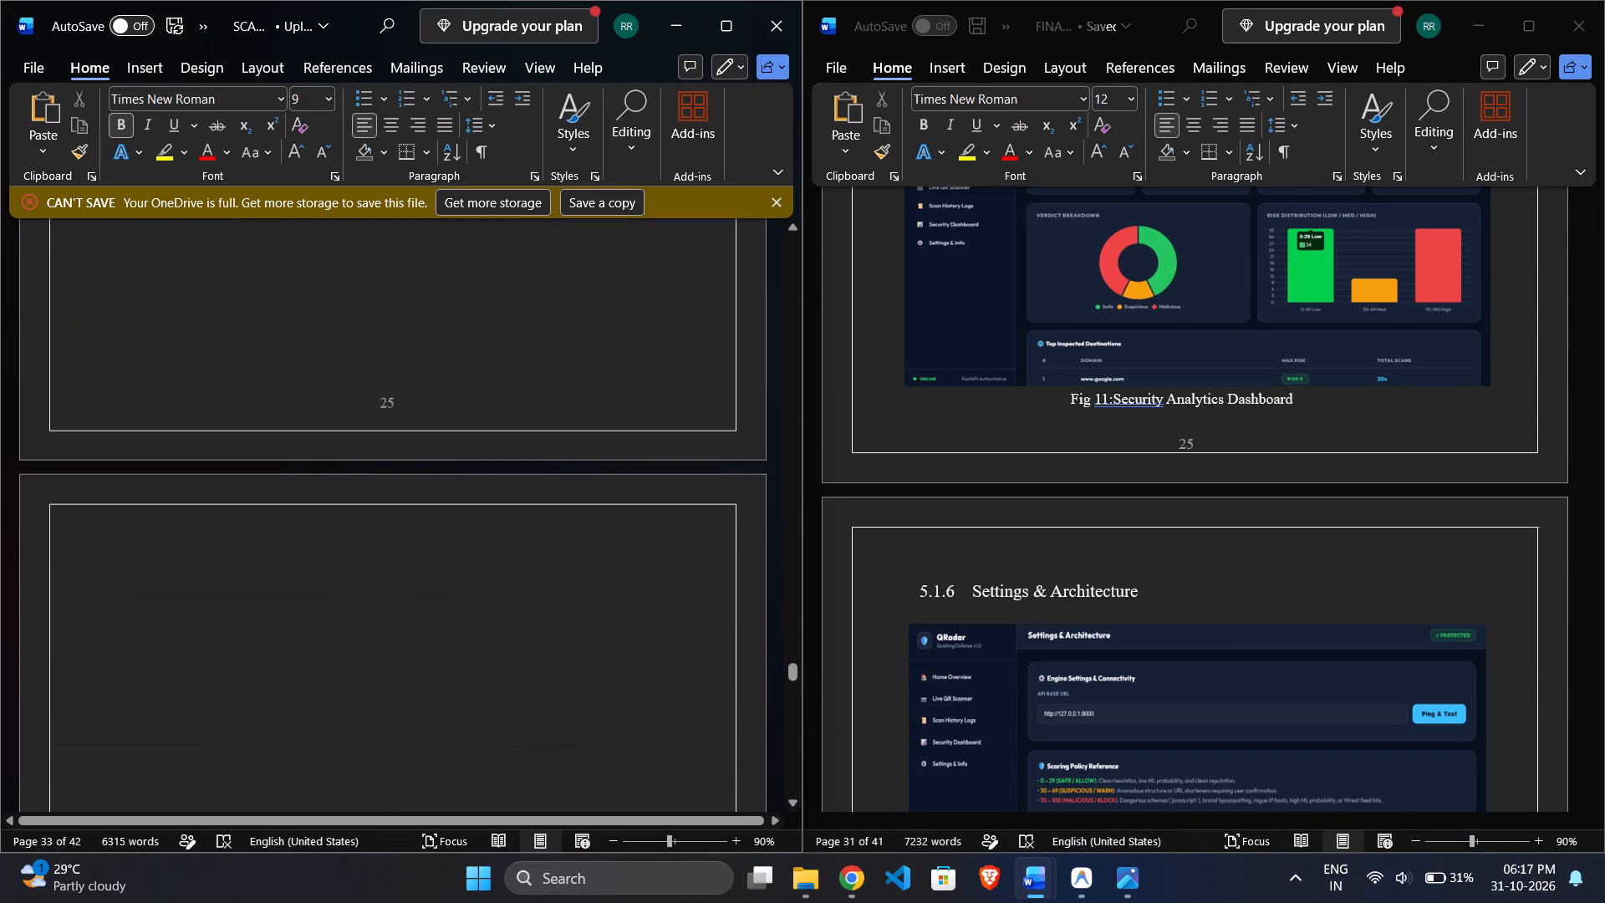
{"action": "scroll", "coordinate": [420, 674], "scroll_direction": "down", "scroll_amount": 2}
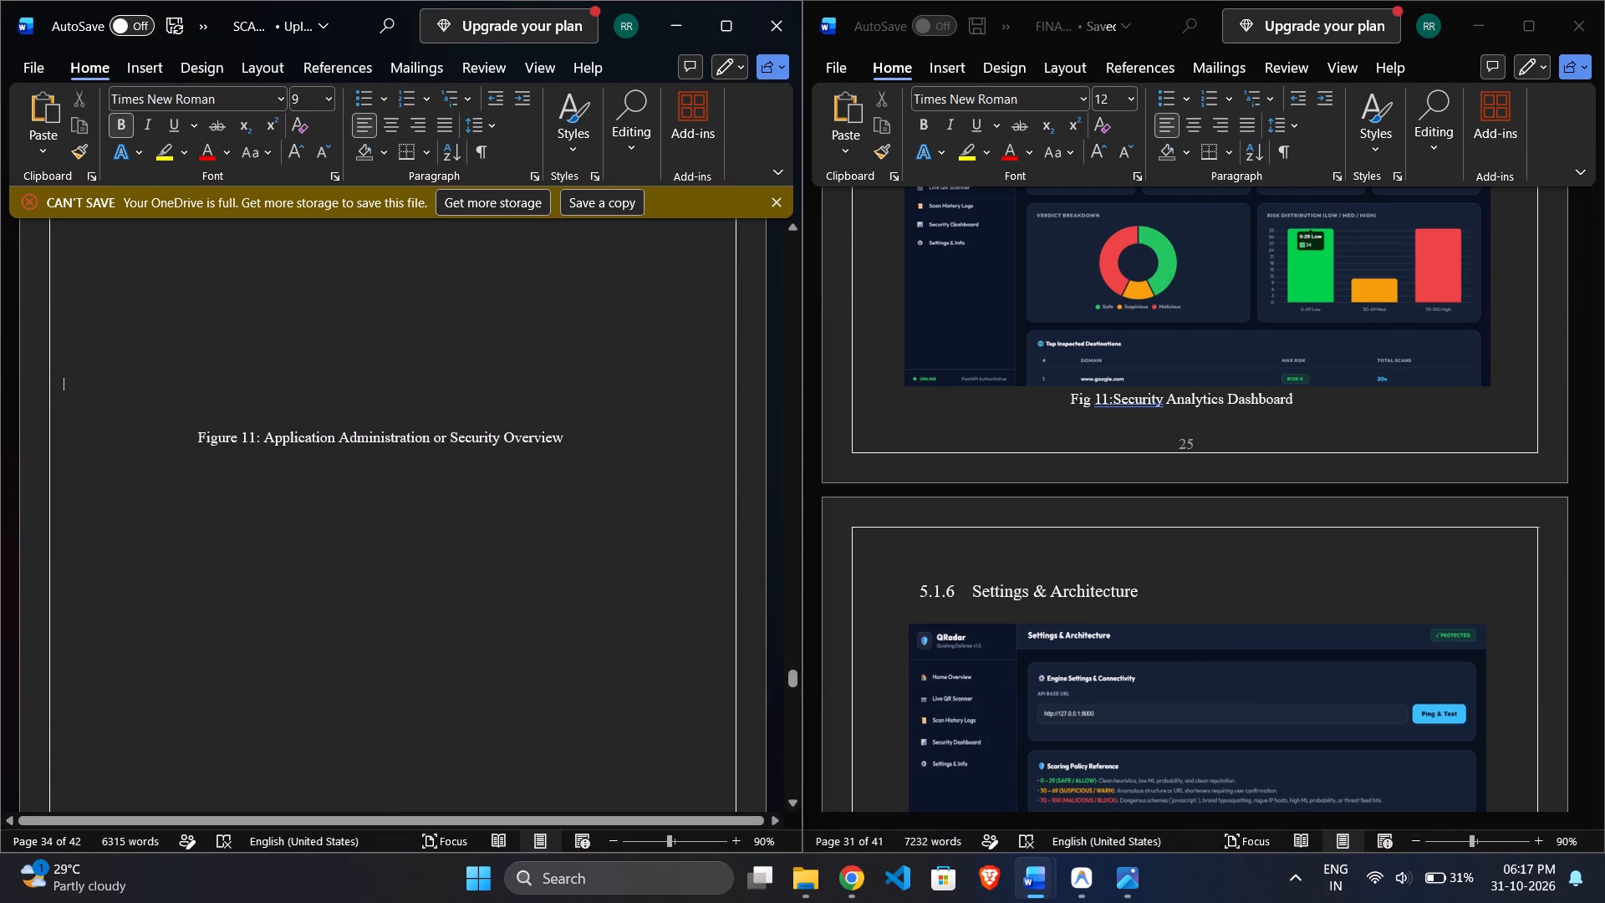
{"action": "scroll", "coordinate": [569, 441], "scroll_direction": "down", "scroll_amount": 4}
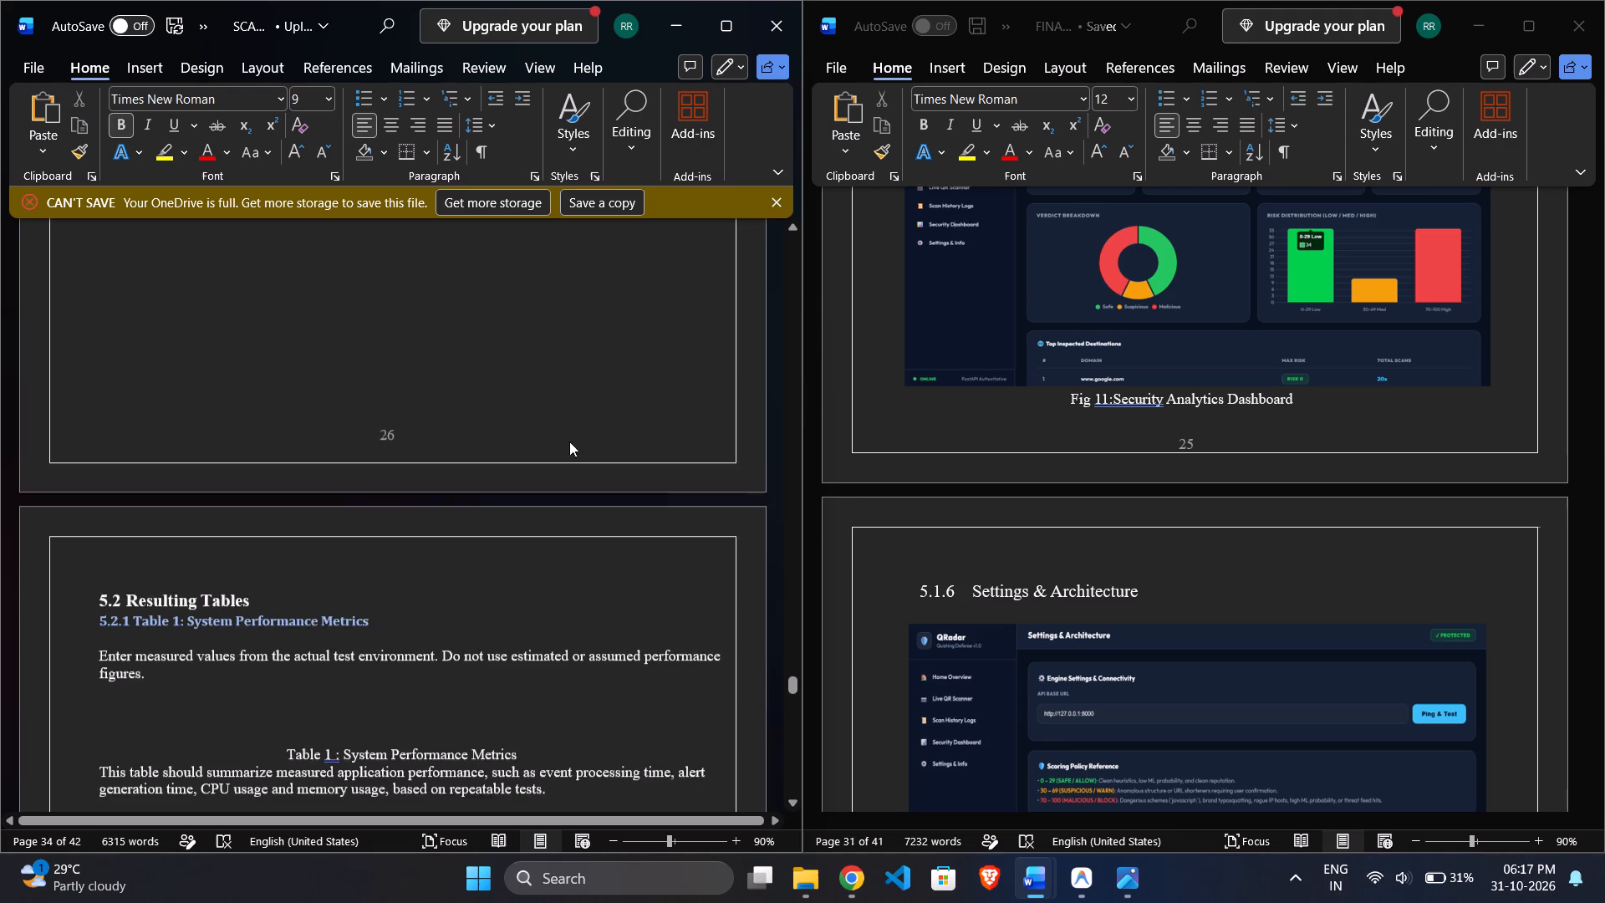
{"action": "scroll", "coordinate": [569, 441], "scroll_direction": "up", "scroll_amount": 6}
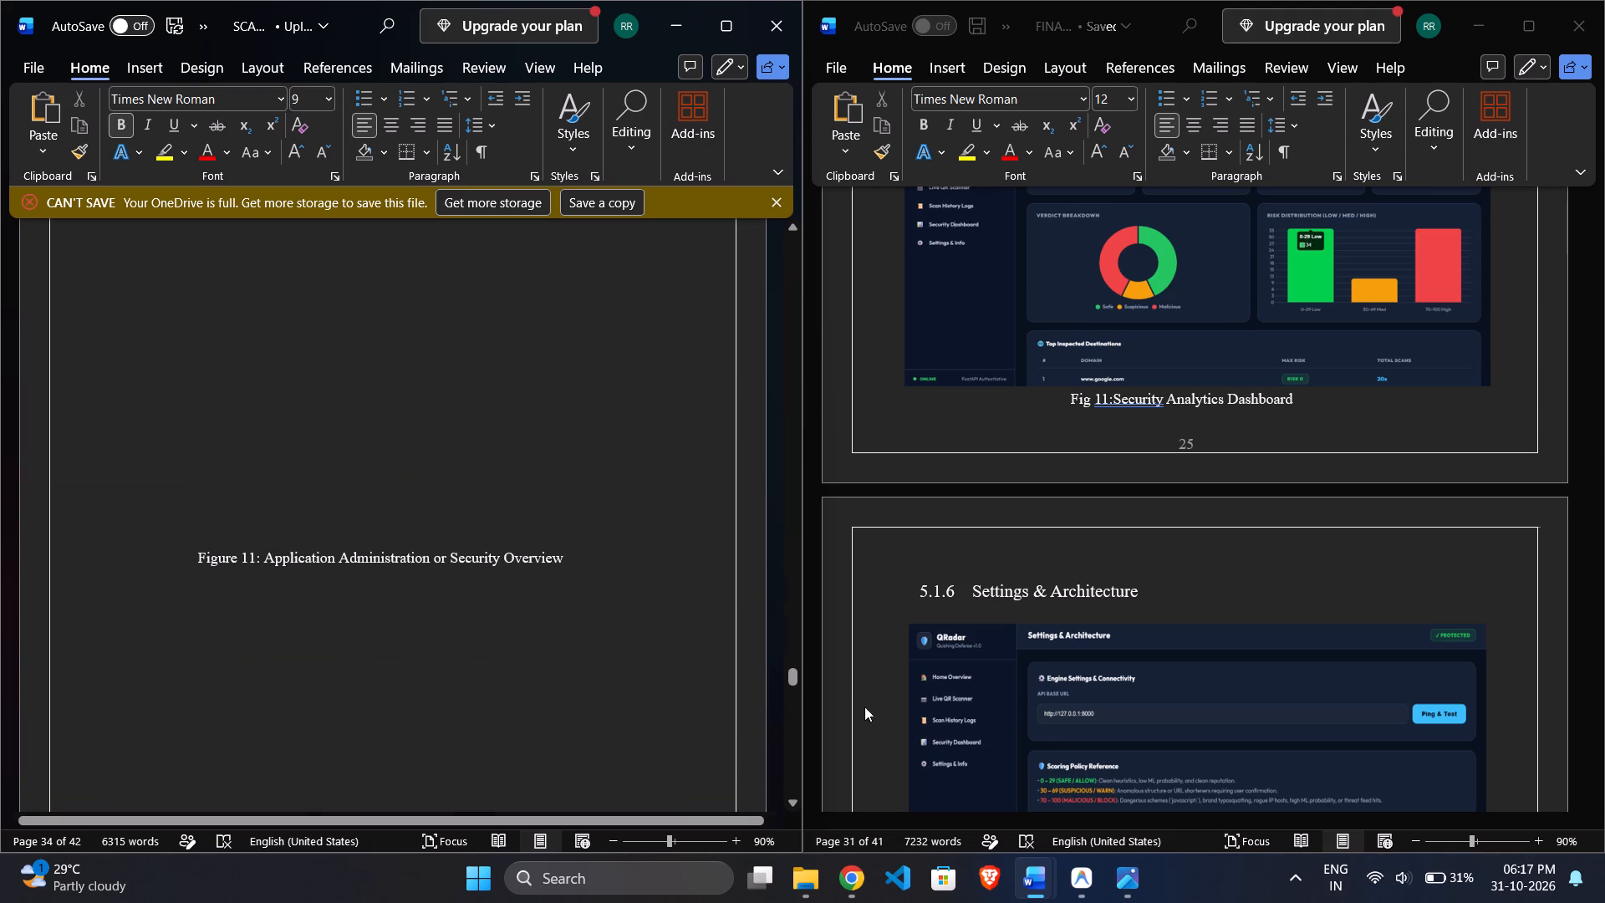
{"action": "left_click", "coordinate": [802, 871]}
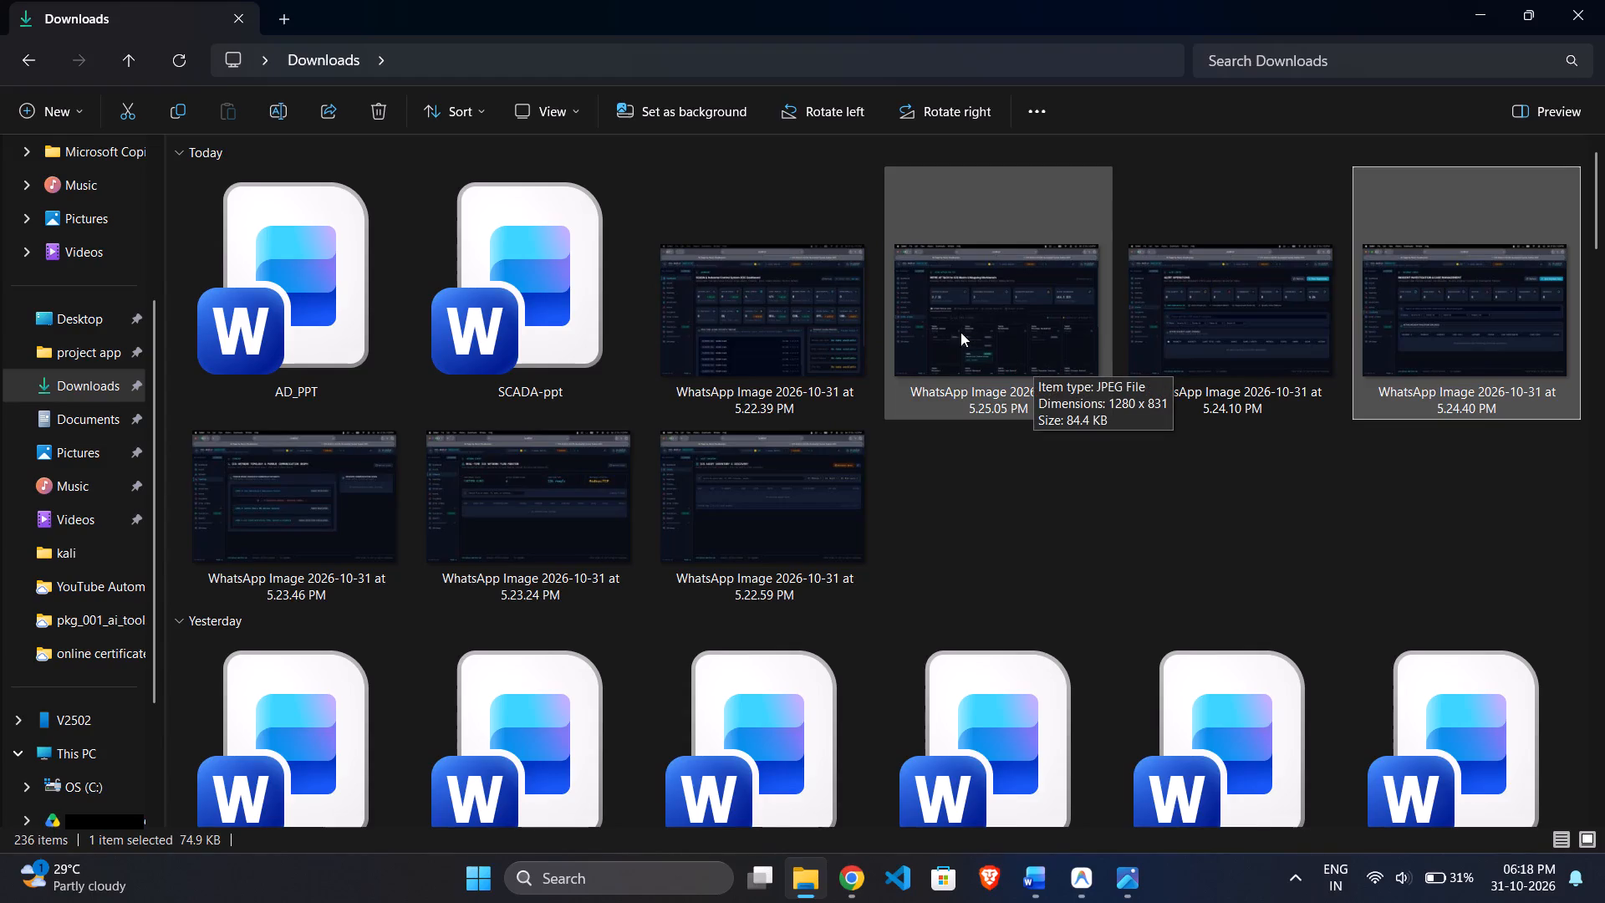
{"action": "left_click_drag", "start_coordinate": [943, 352], "coordinate": [811, 562]}
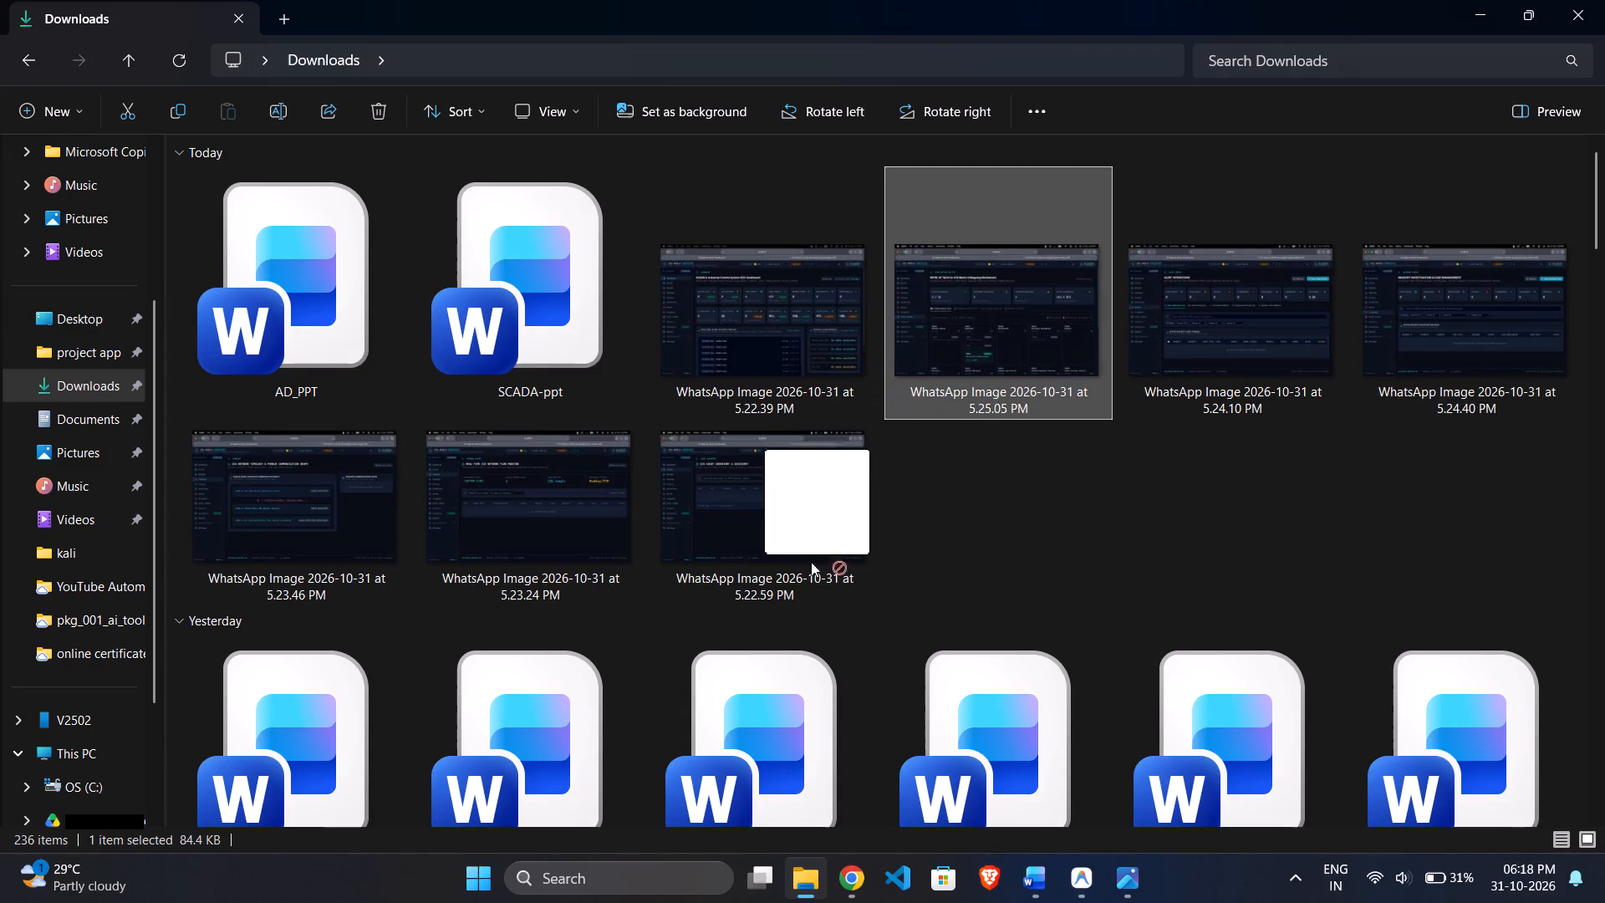
{"action": "left_click_drag", "start_coordinate": [811, 562], "coordinate": [936, 815]}
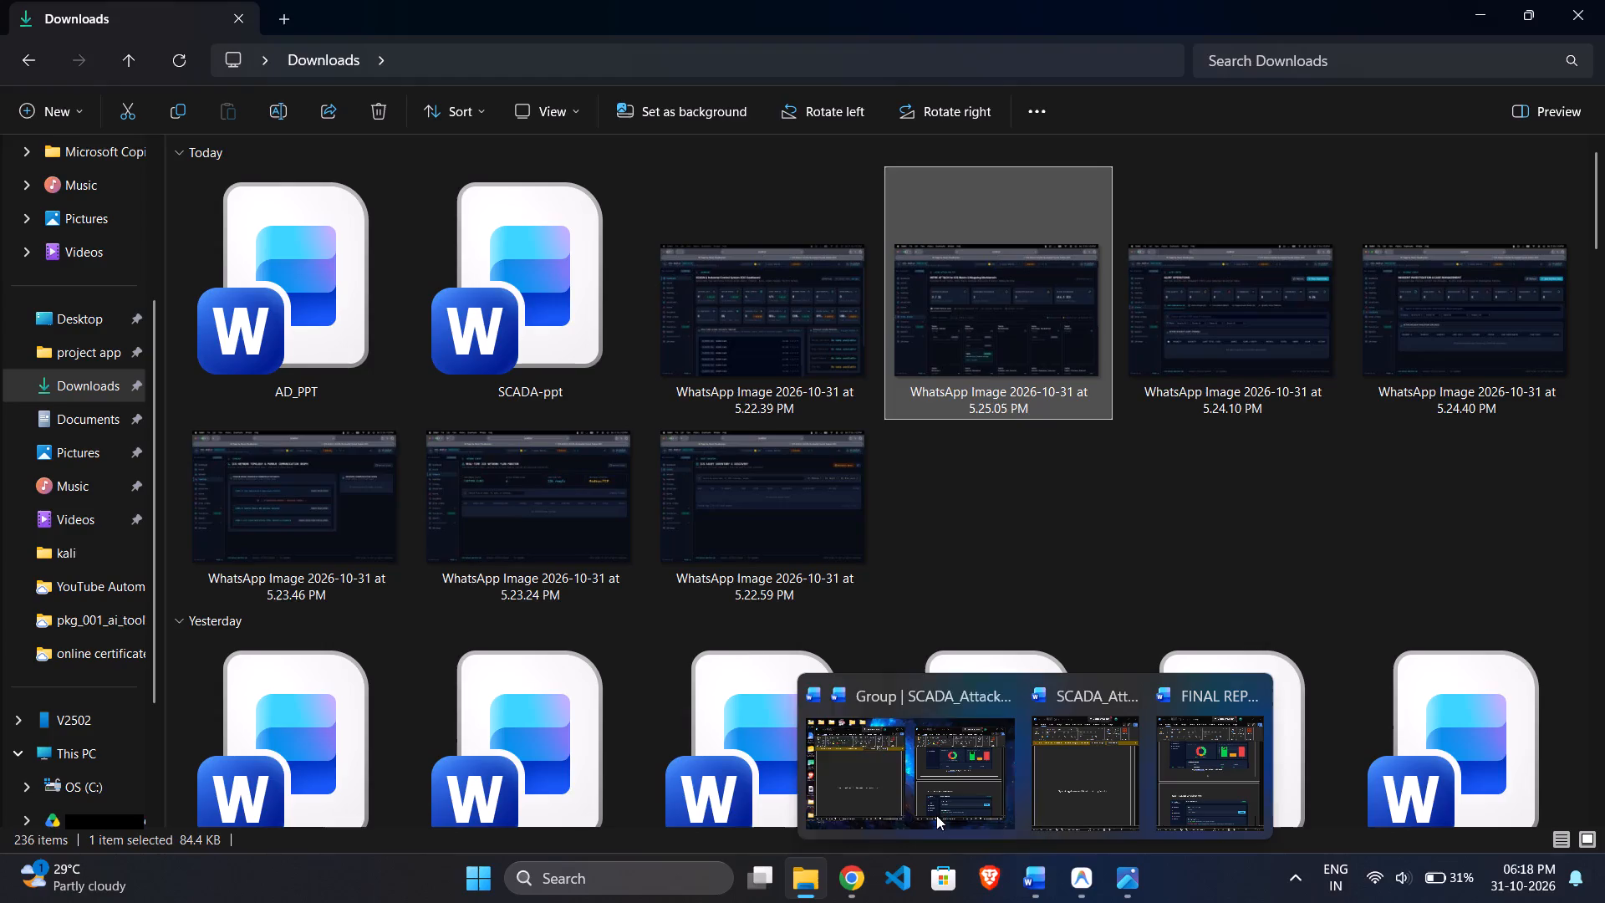
{"action": "left_click_drag", "start_coordinate": [936, 815], "coordinate": [369, 463]}
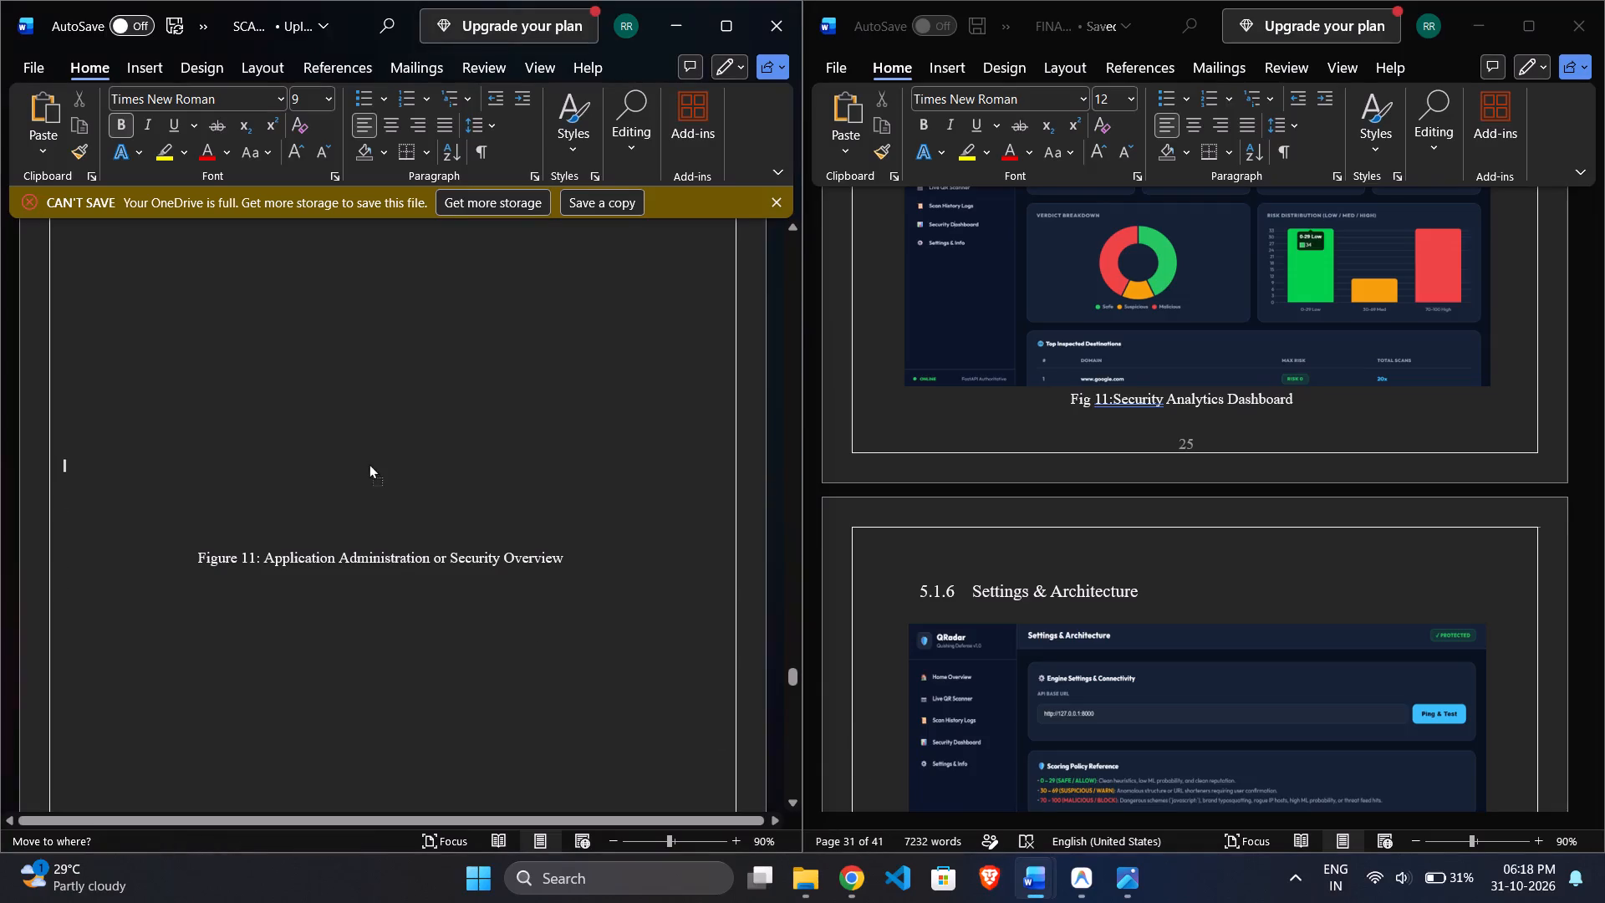
{"action": "left_click_drag", "start_coordinate": [369, 463], "coordinate": [416, 414]}
Review the images, headings and captions of sections 5.1.1 to 5.1.4 and the Figure 11 page in the SCADA report.
{"action": "scroll", "coordinate": [416, 414], "scroll_direction": "up", "scroll_amount": 6}
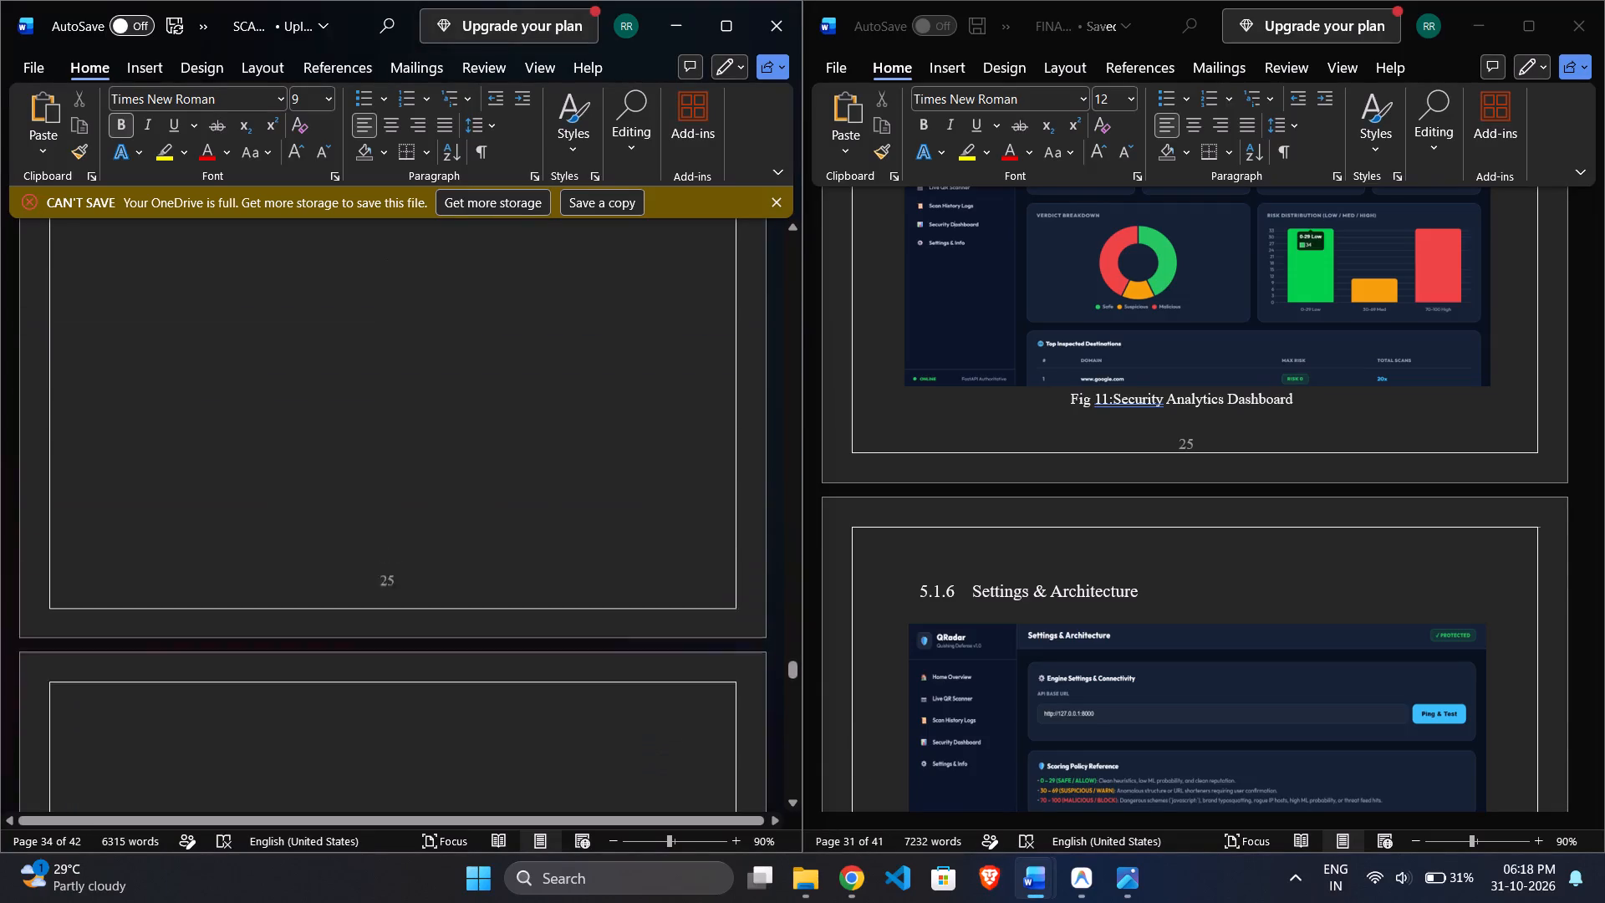
{"action": "scroll", "coordinate": [416, 414], "scroll_direction": "up", "scroll_amount": 10}
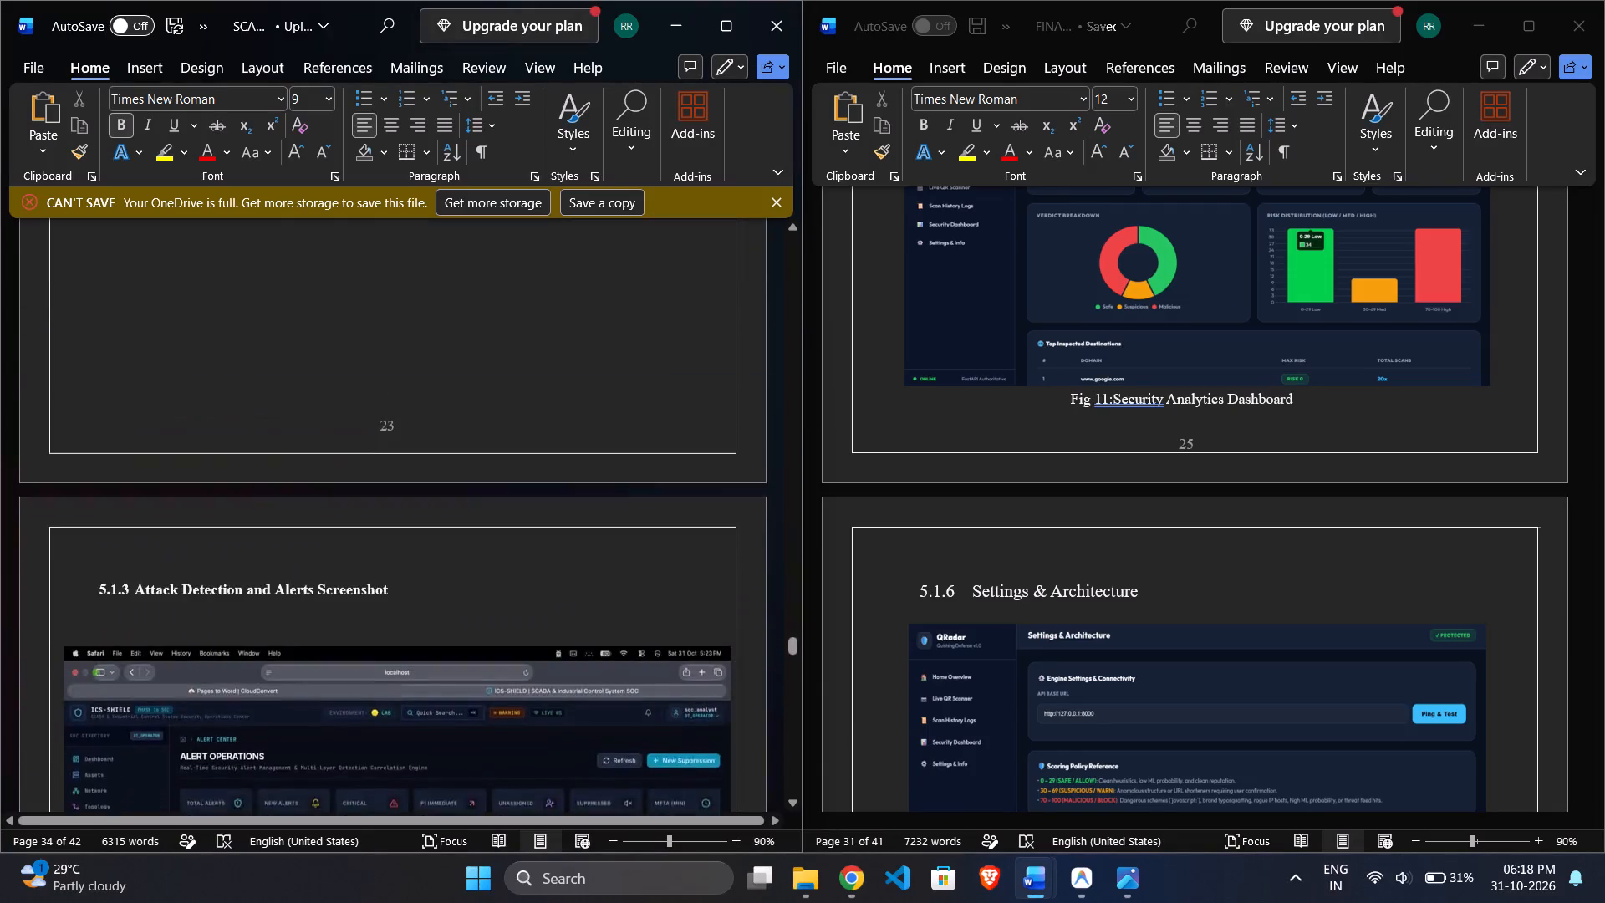
{"action": "scroll", "coordinate": [416, 414], "scroll_direction": "up", "scroll_amount": 2}
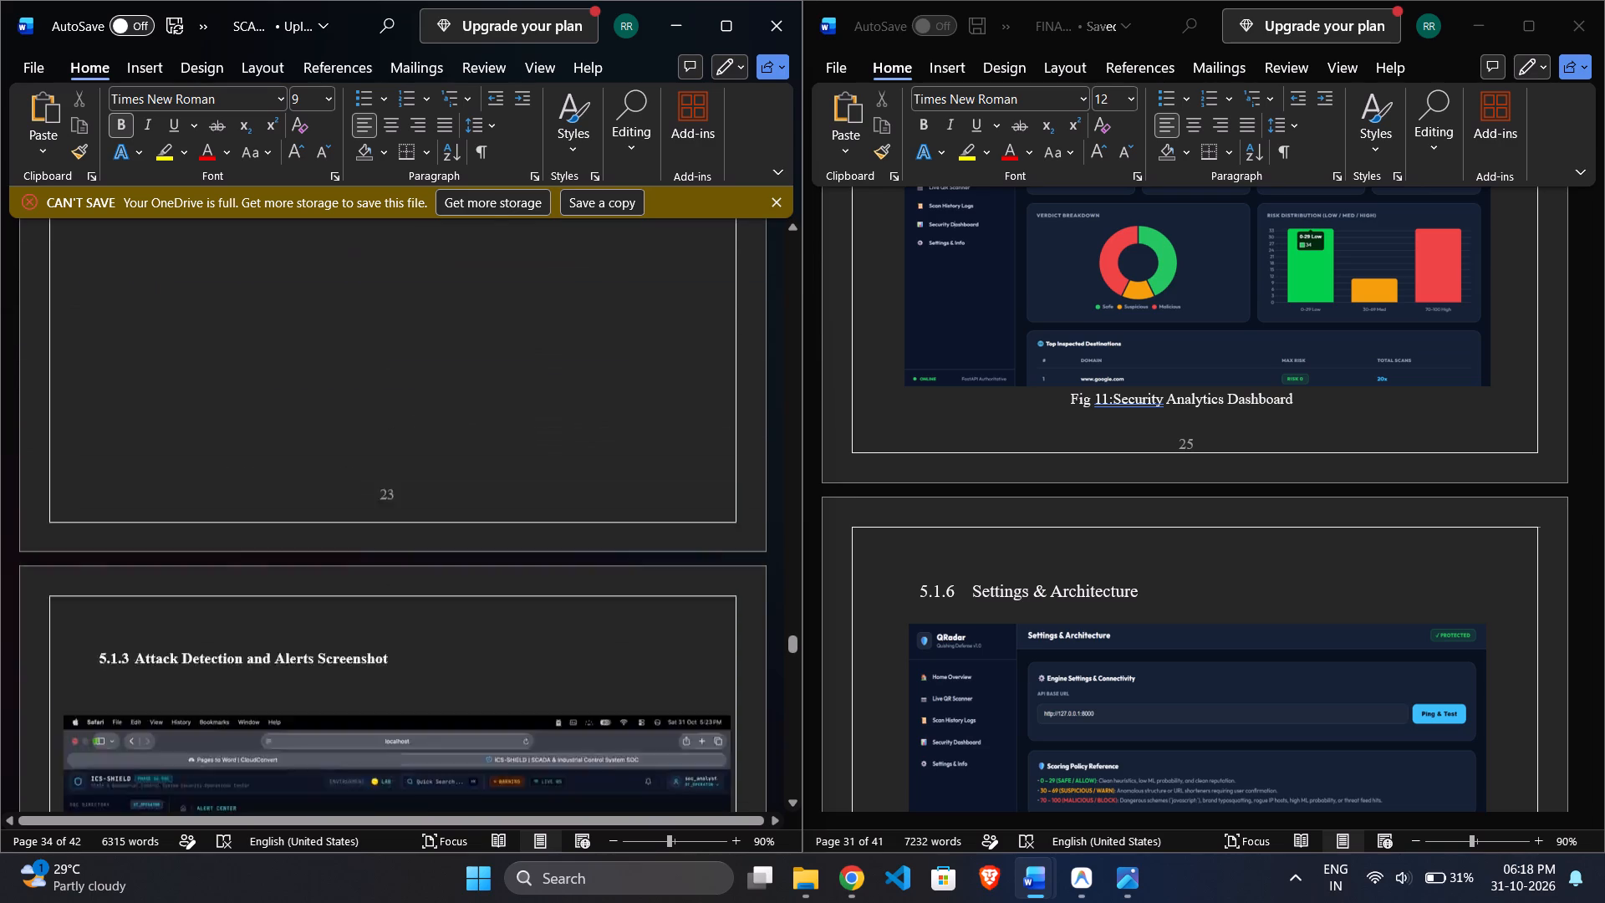
{"action": "scroll", "coordinate": [416, 414], "scroll_direction": "up", "scroll_amount": 9}
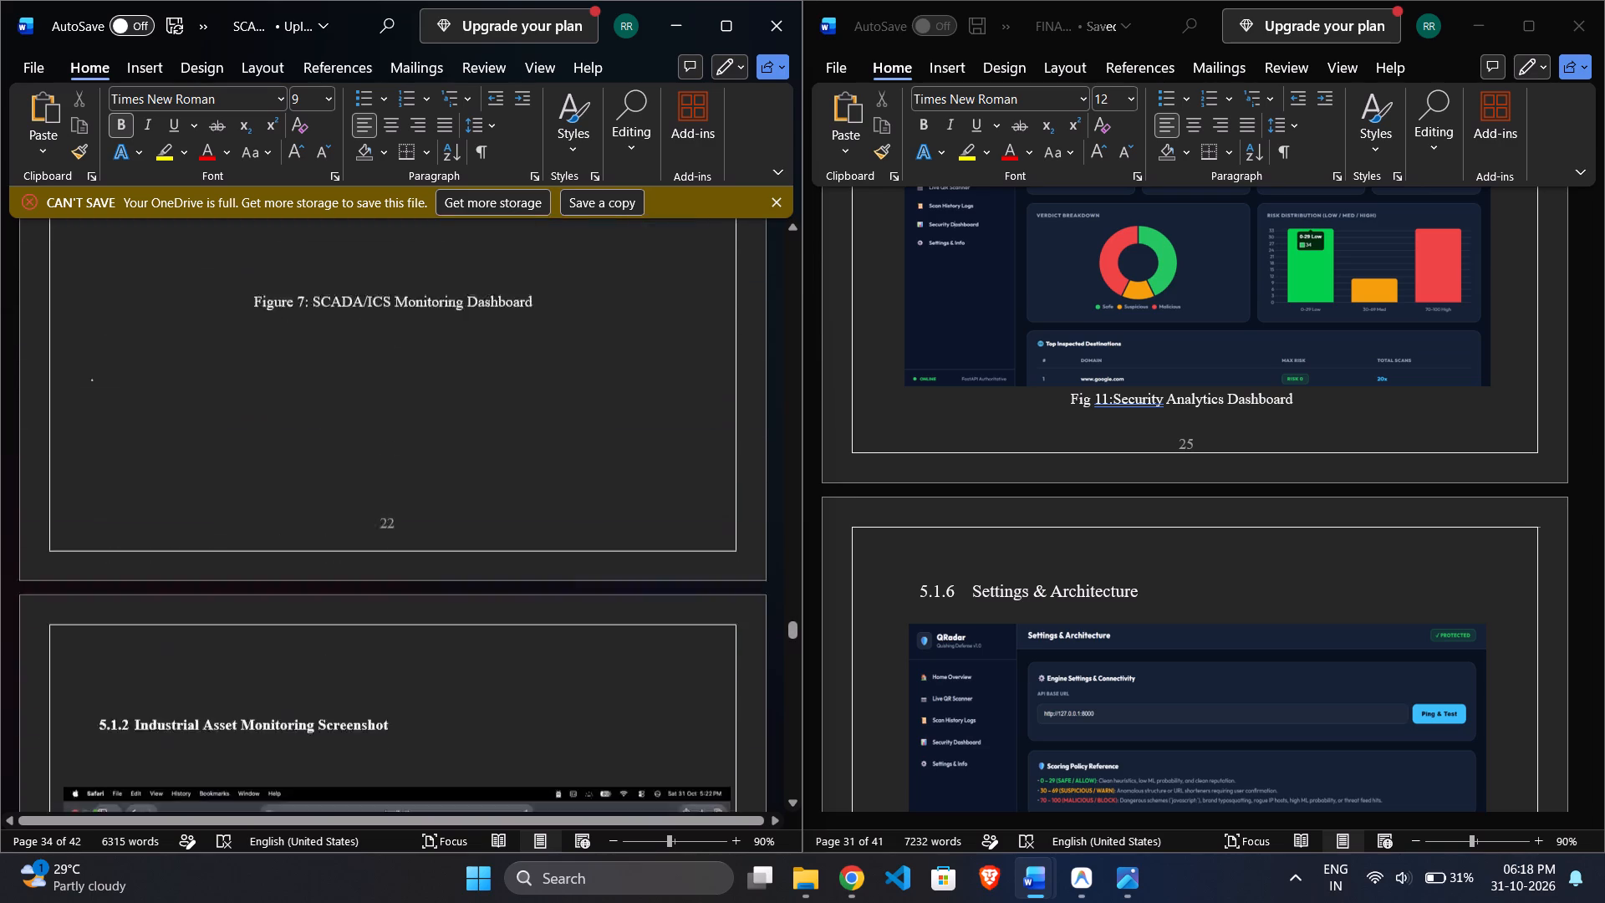
{"action": "scroll", "coordinate": [416, 414], "scroll_direction": "up", "scroll_amount": 5}
{"action": "scroll", "coordinate": [416, 414], "scroll_direction": "down", "scroll_amount": 5}
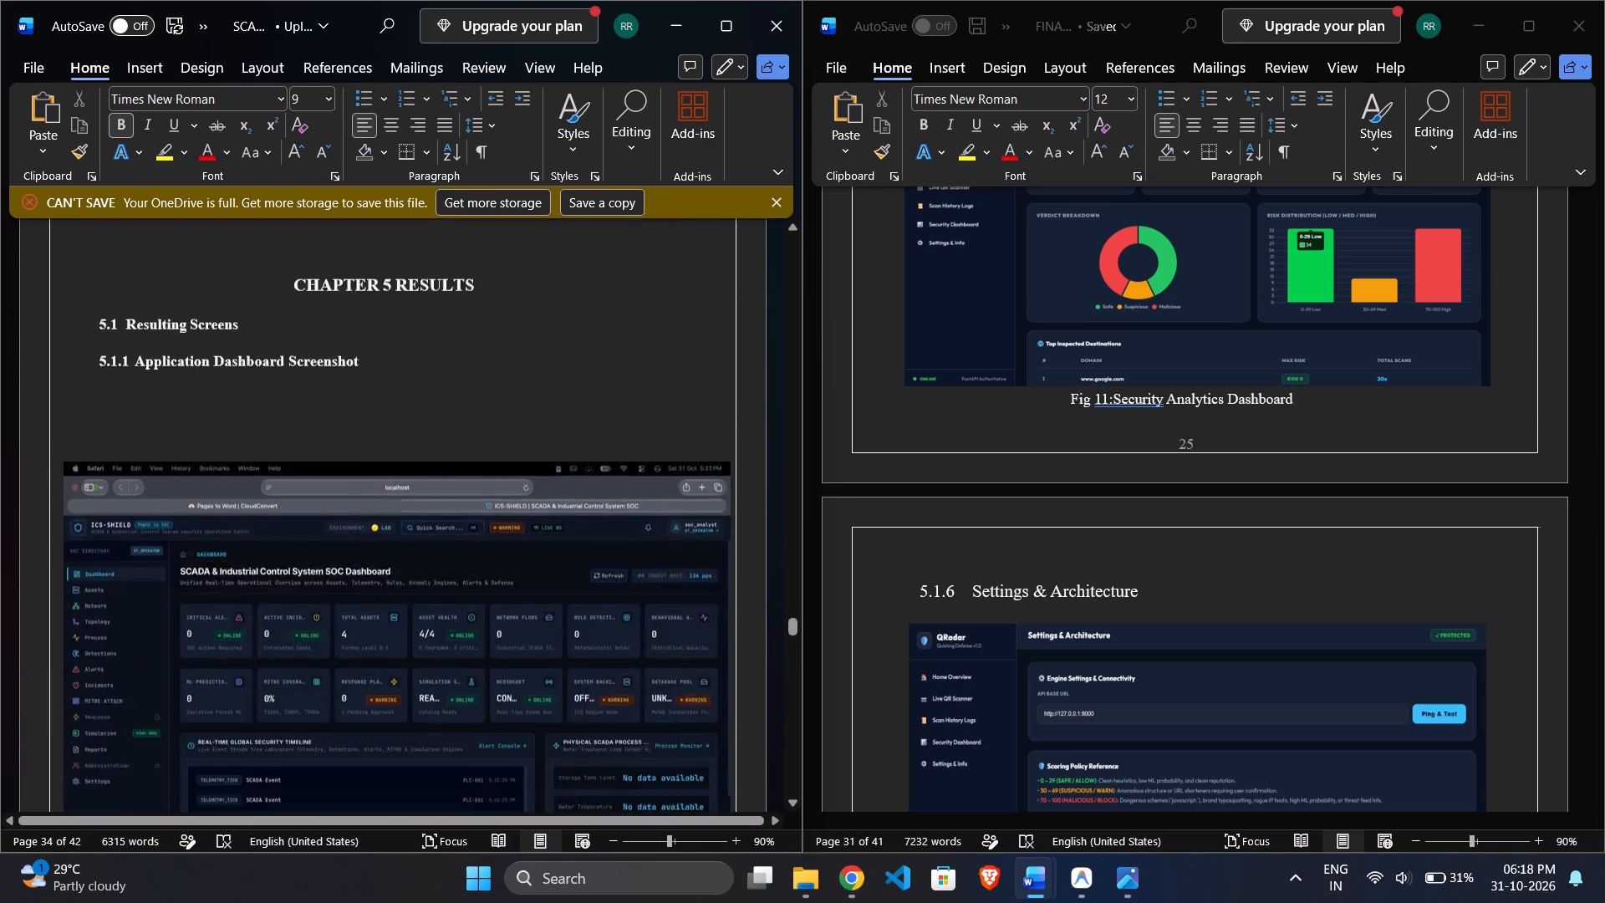
{"action": "scroll", "coordinate": [416, 414], "scroll_direction": "down", "scroll_amount": 11}
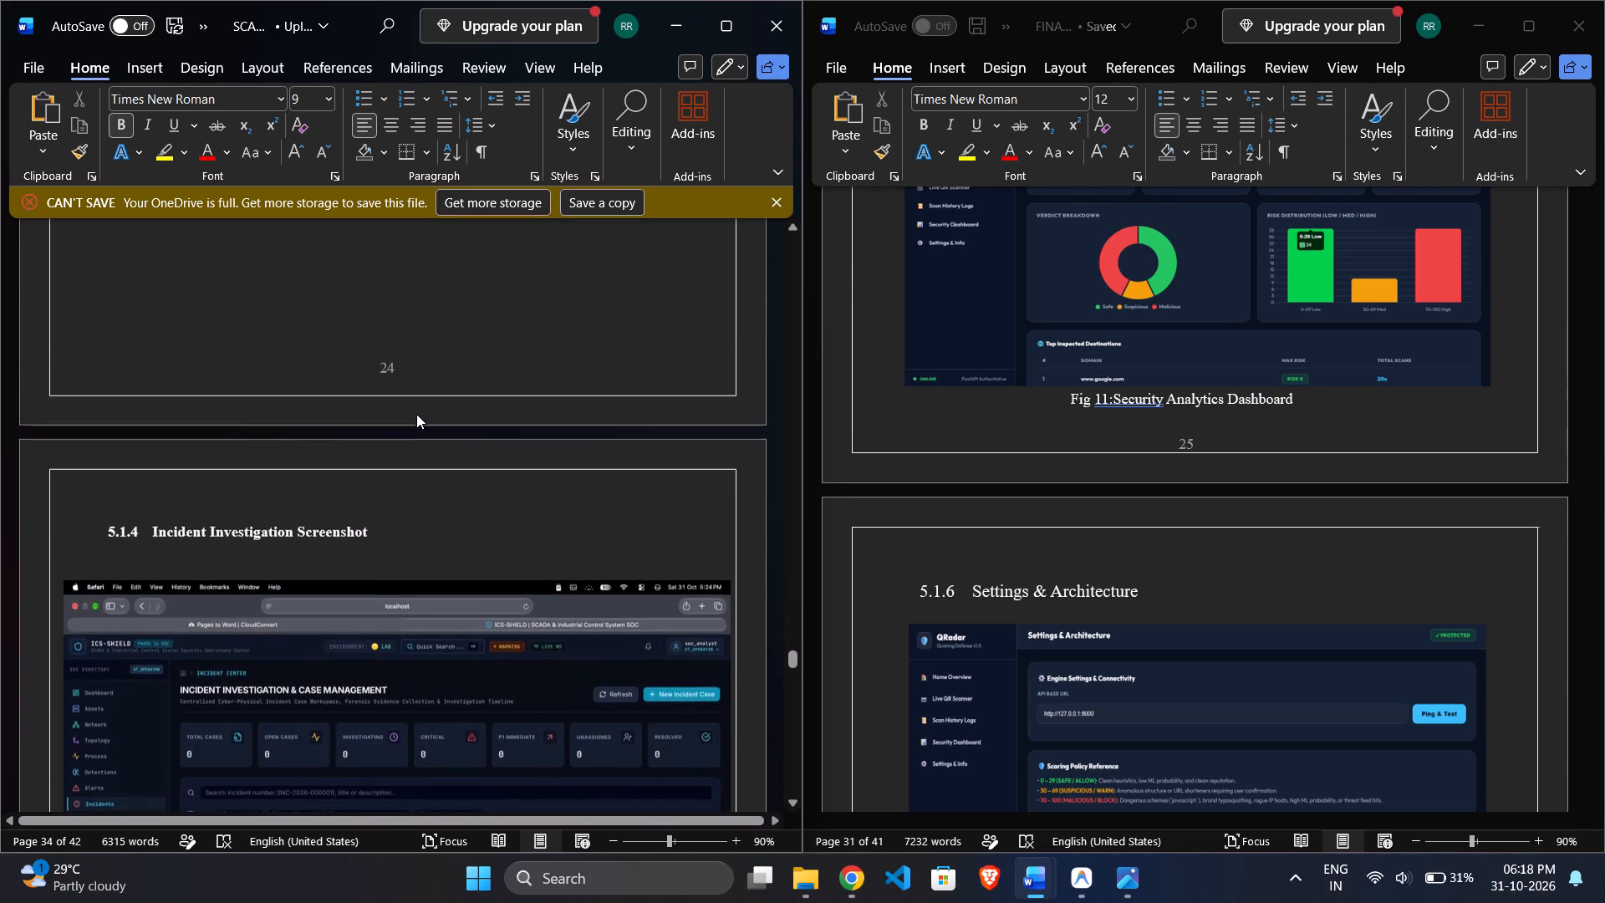
{"action": "scroll", "coordinate": [416, 414], "scroll_direction": "down", "scroll_amount": 9}
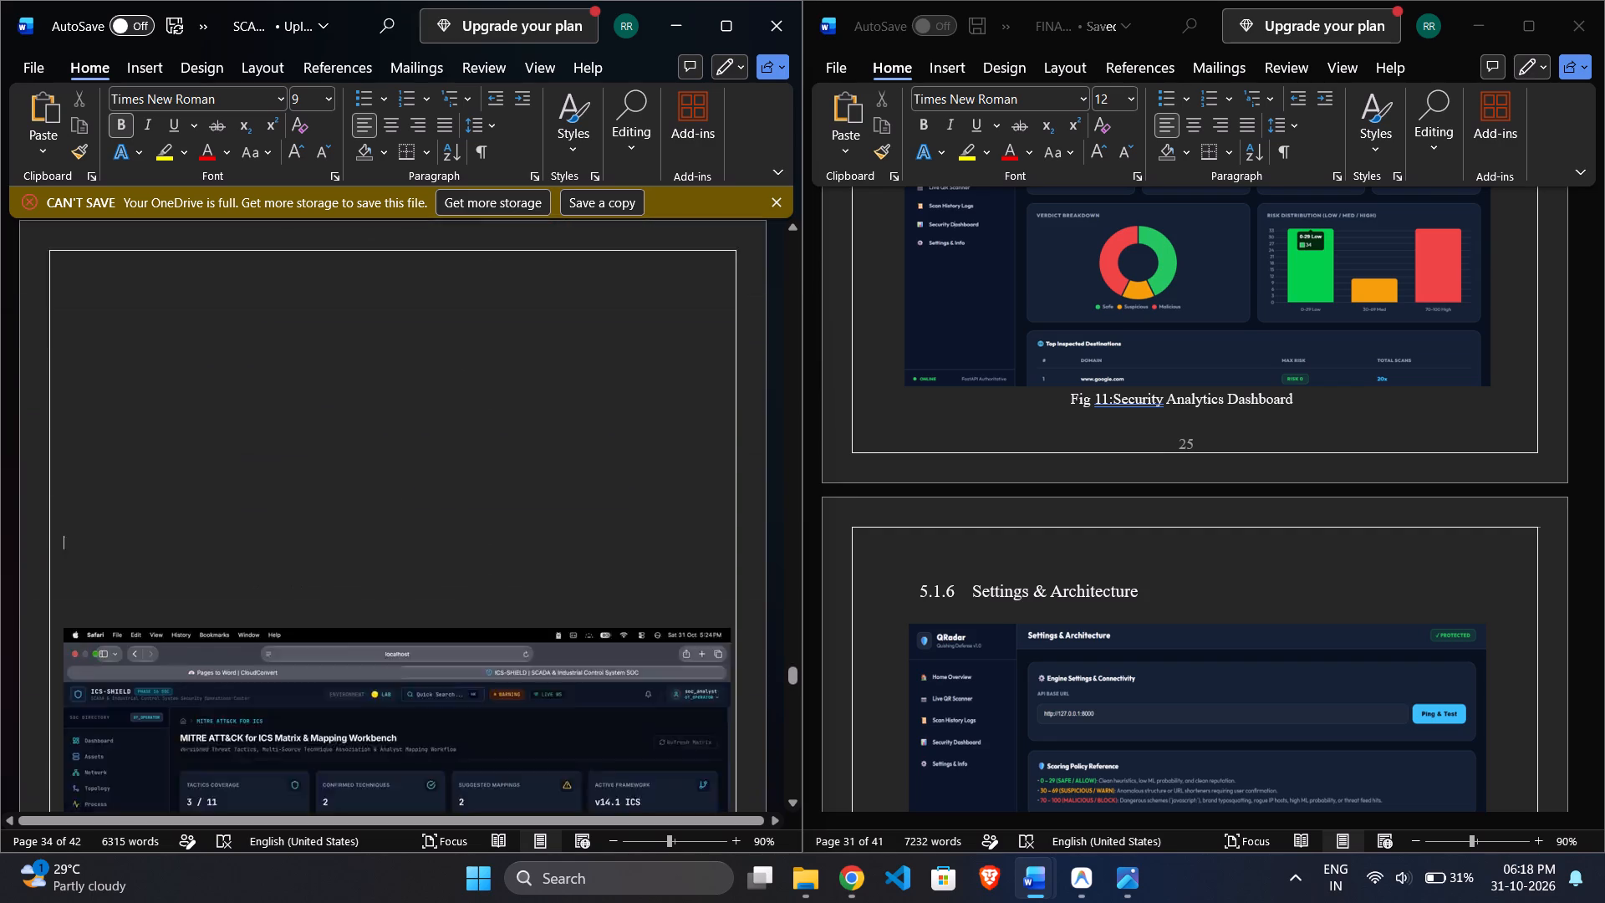
{"action": "scroll", "coordinate": [416, 414], "scroll_direction": "down", "scroll_amount": 1}
{"action": "scroll", "coordinate": [416, 414], "scroll_direction": "up", "scroll_amount": 11}
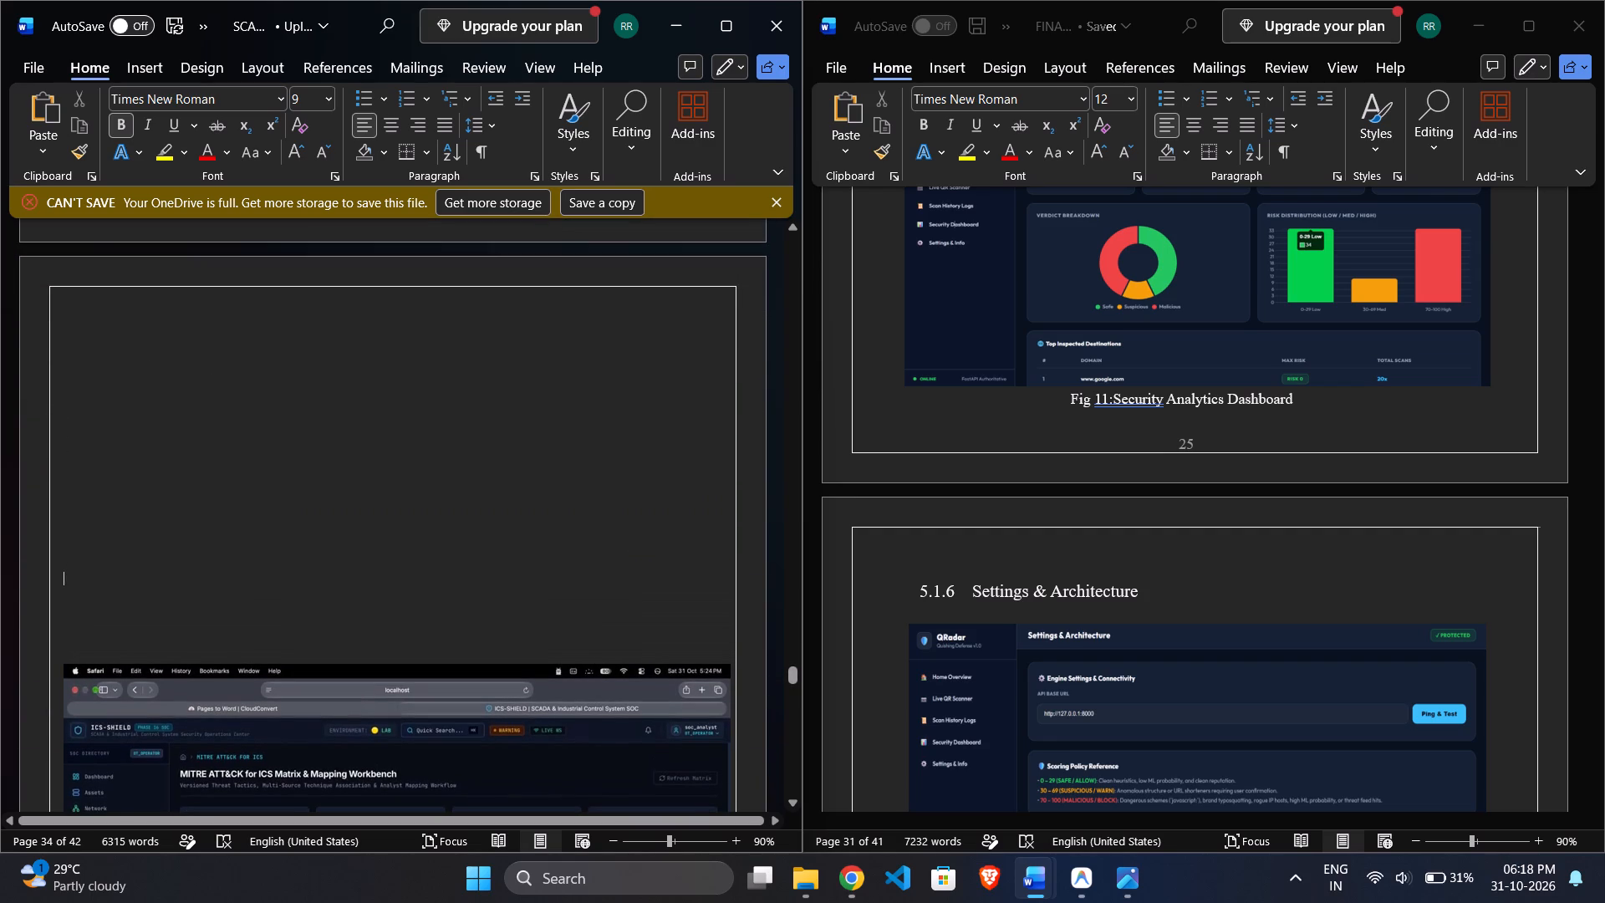
{"action": "scroll", "coordinate": [416, 414], "scroll_direction": "up", "scroll_amount": 6}
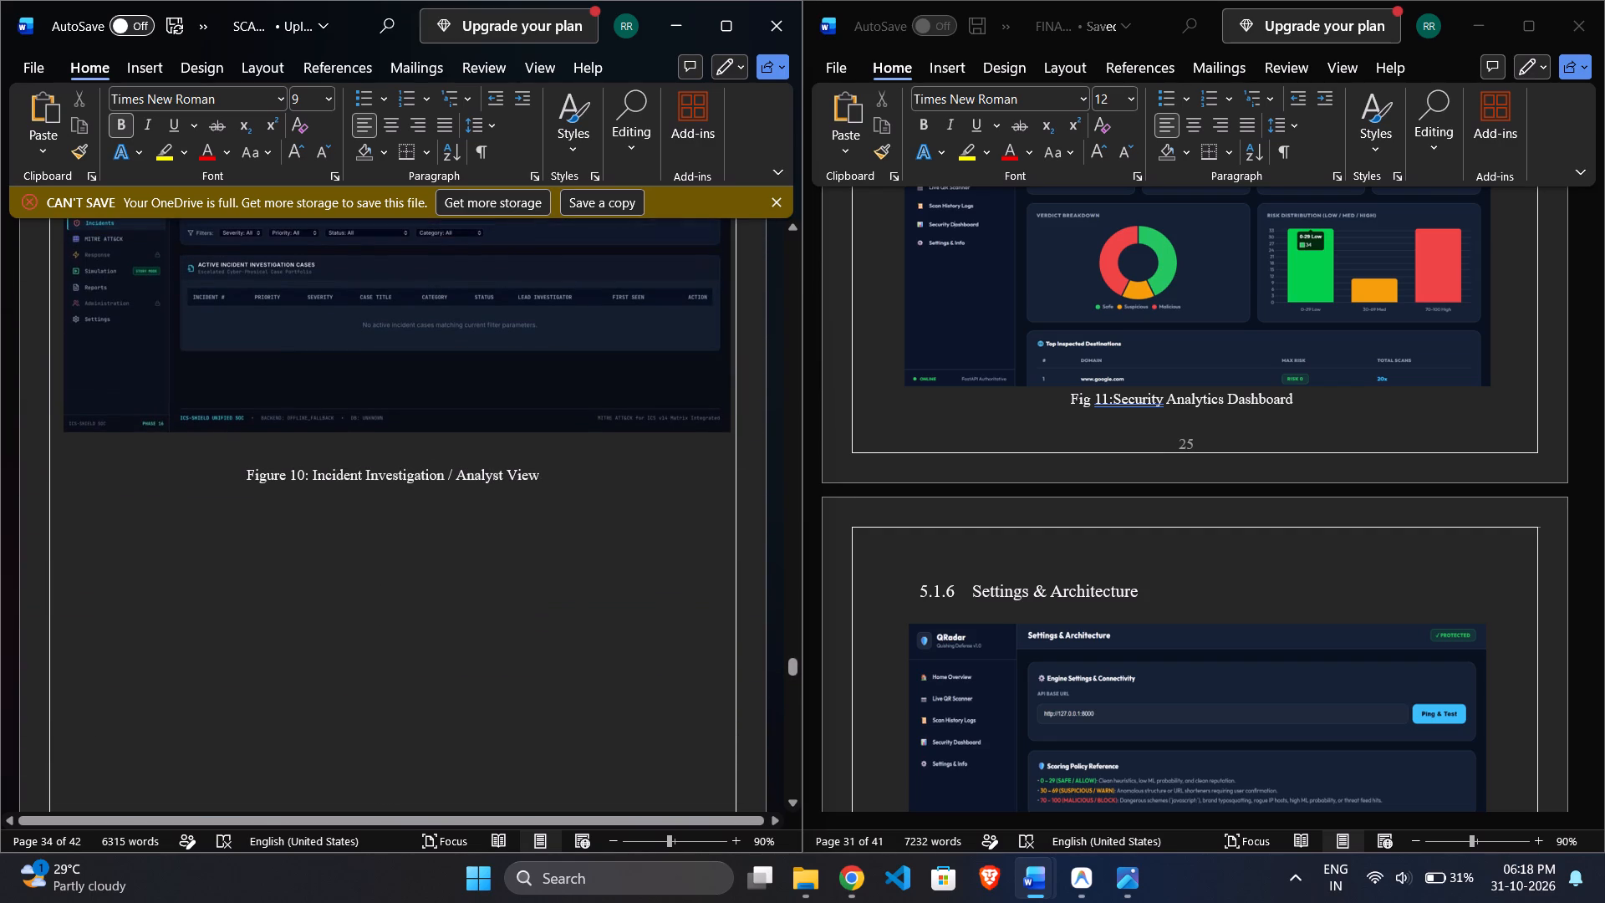
Remove the blank lines above the MITRE ATT&CK for ICS Matrix image so that it sits at the top of page 26.
{"action": "scroll", "coordinate": [250, 645], "scroll_direction": "down", "scroll_amount": 6}
{"action": "key", "text": "BackSpace"}
{"action": "key", "text": "BackSpace"}
{"action": "key", "text": "BackSpace"}
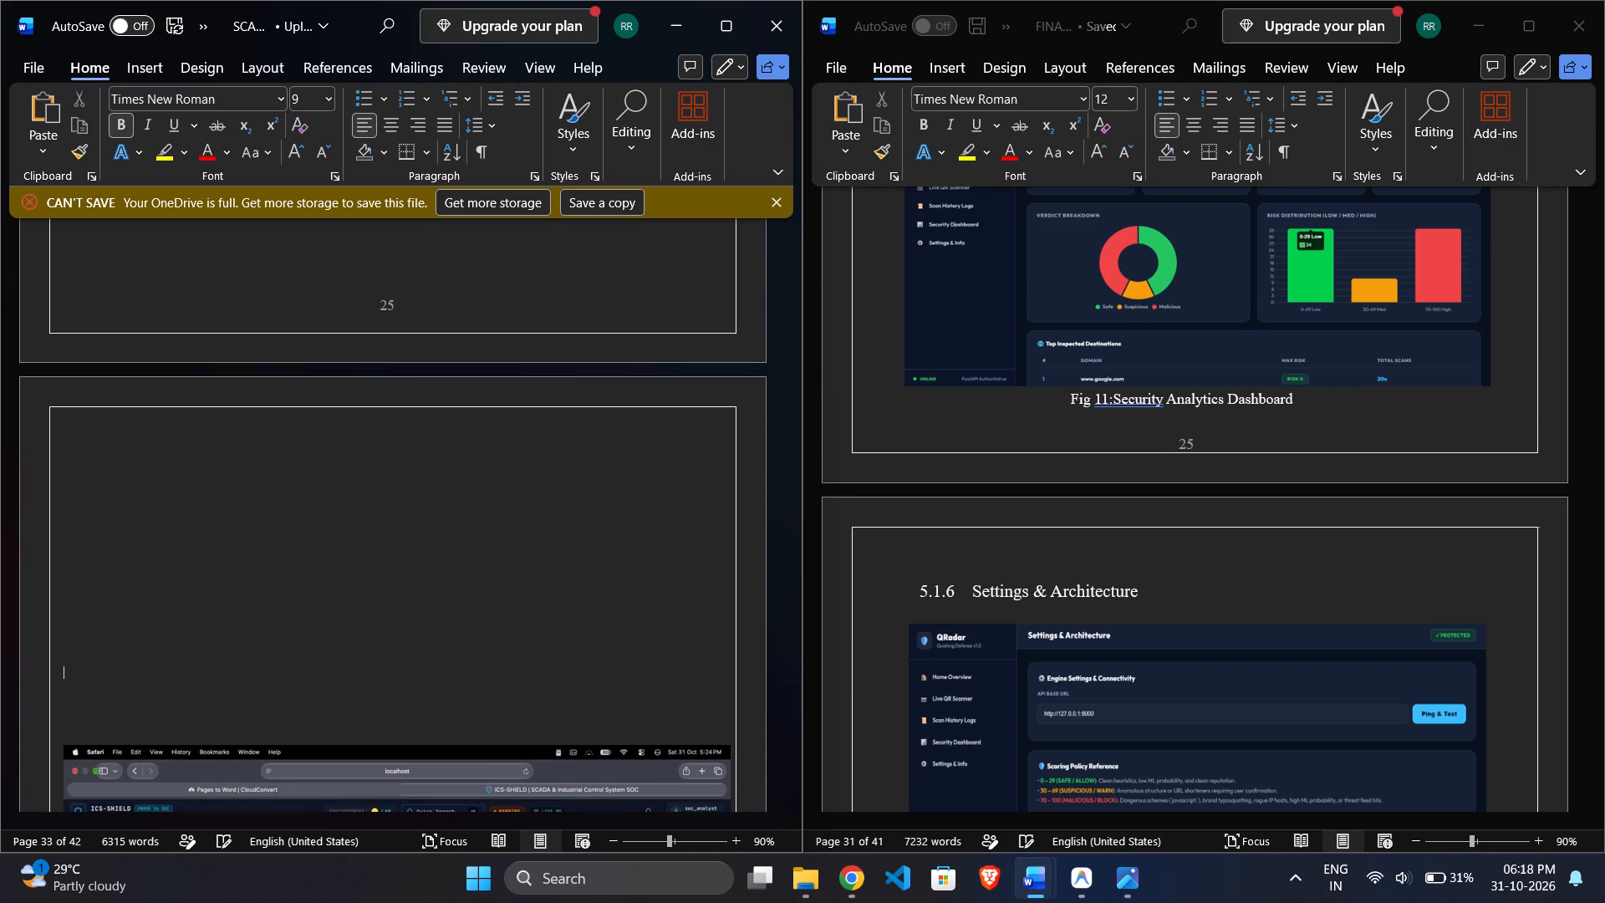
{"action": "key", "text": "BackSpace"}
{"action": "key", "text": "BackSpace"}
{"action": "key", "text": "BackSpace"}
{"action": "key", "text": "BackSpace"}
{"action": "key", "text": "BackSpace"}
{"action": "key", "text": "BackSpace"}
{"action": "key", "text": "BackSpace"}
{"action": "key", "text": "BackSpace"}
{"action": "key", "text": "BackSpace"}
{"action": "key", "text": "BackSpace"}
{"action": "key", "text": "BackSpace"}
{"action": "key", "text": "BackSpace"}
{"action": "key", "text": "BackSpace"}
{"action": "key", "text": "BackSpace"}
{"action": "key", "text": "BackSpace"}
{"action": "key", "text": "BackSpace"}
{"action": "key", "text": "BackSpace"}
{"action": "key", "text": "BackSpace"}
{"action": "key", "text": "BackSpace"}
{"action": "key", "text": "BackSpace"}
{"action": "key", "text": "BackSpace"}
{"action": "key", "text": "BackSpace"}
{"action": "key", "text": "BackSpace"}
{"action": "key", "text": "BackSpace"}
{"action": "key", "text": "BackSpace"}
{"action": "key", "text": "BackSpace"}
{"action": "key", "text": "BackSpace"}
{"action": "key", "text": "BackSpace"}
{"action": "key", "text": "BackSpace"}
{"action": "key", "text": "BackSpace"}
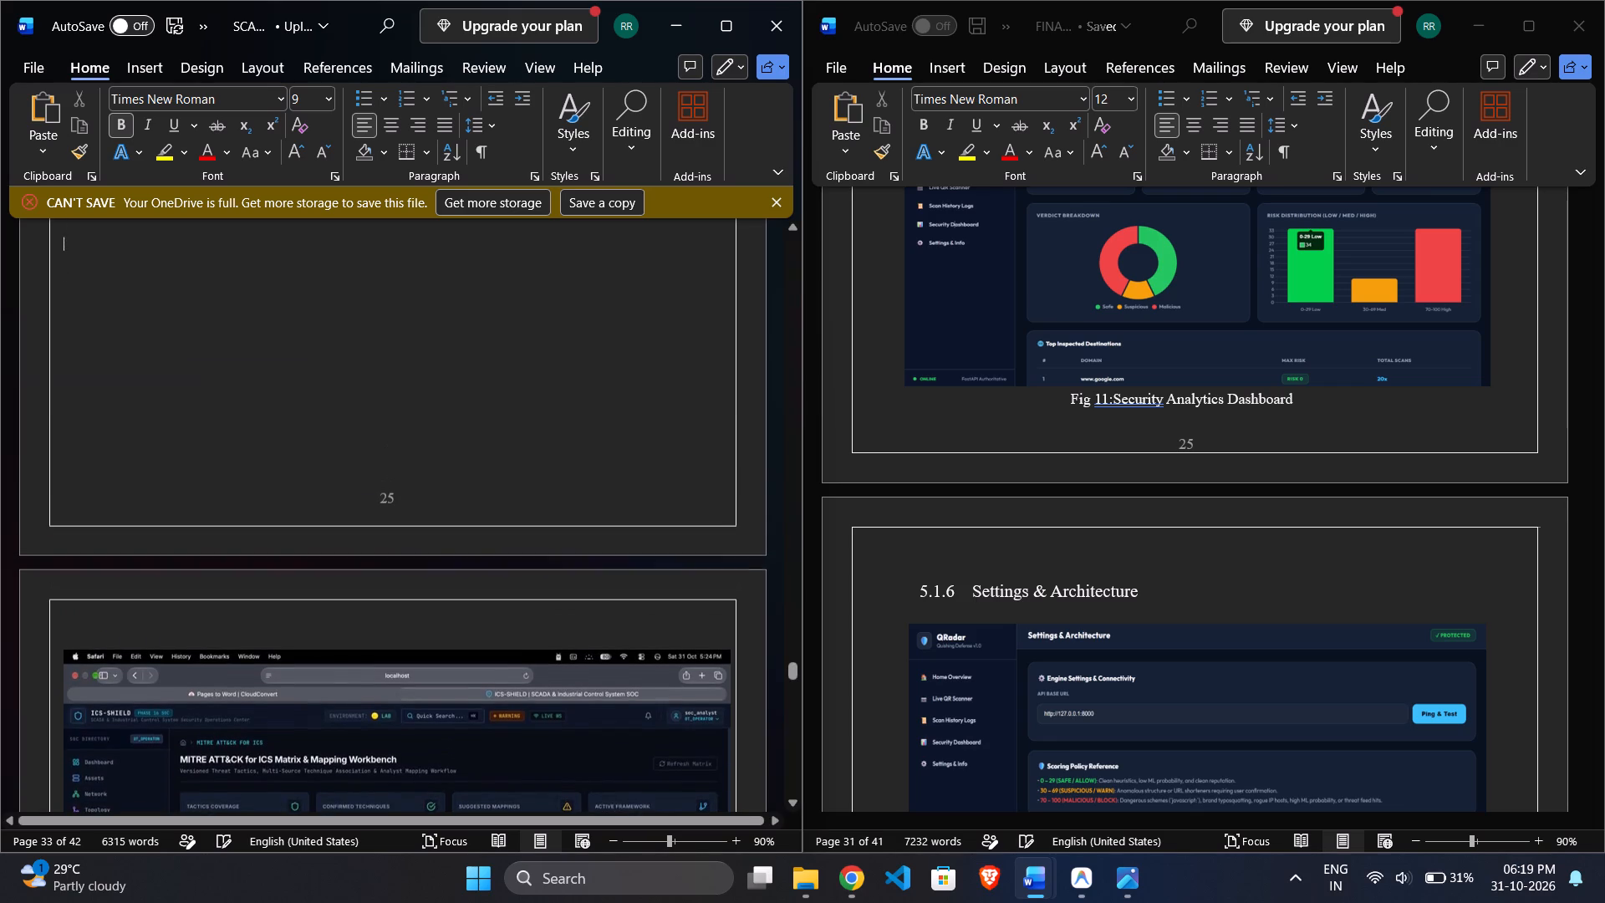
{"action": "key", "text": "BackSpace"}
{"action": "key", "text": "BackSpace"}
Remove the remaining blank lines on page 25 back to the end of the Figure 10 caption.
{"action": "scroll", "coordinate": [250, 645], "scroll_direction": "up", "scroll_amount": 1}
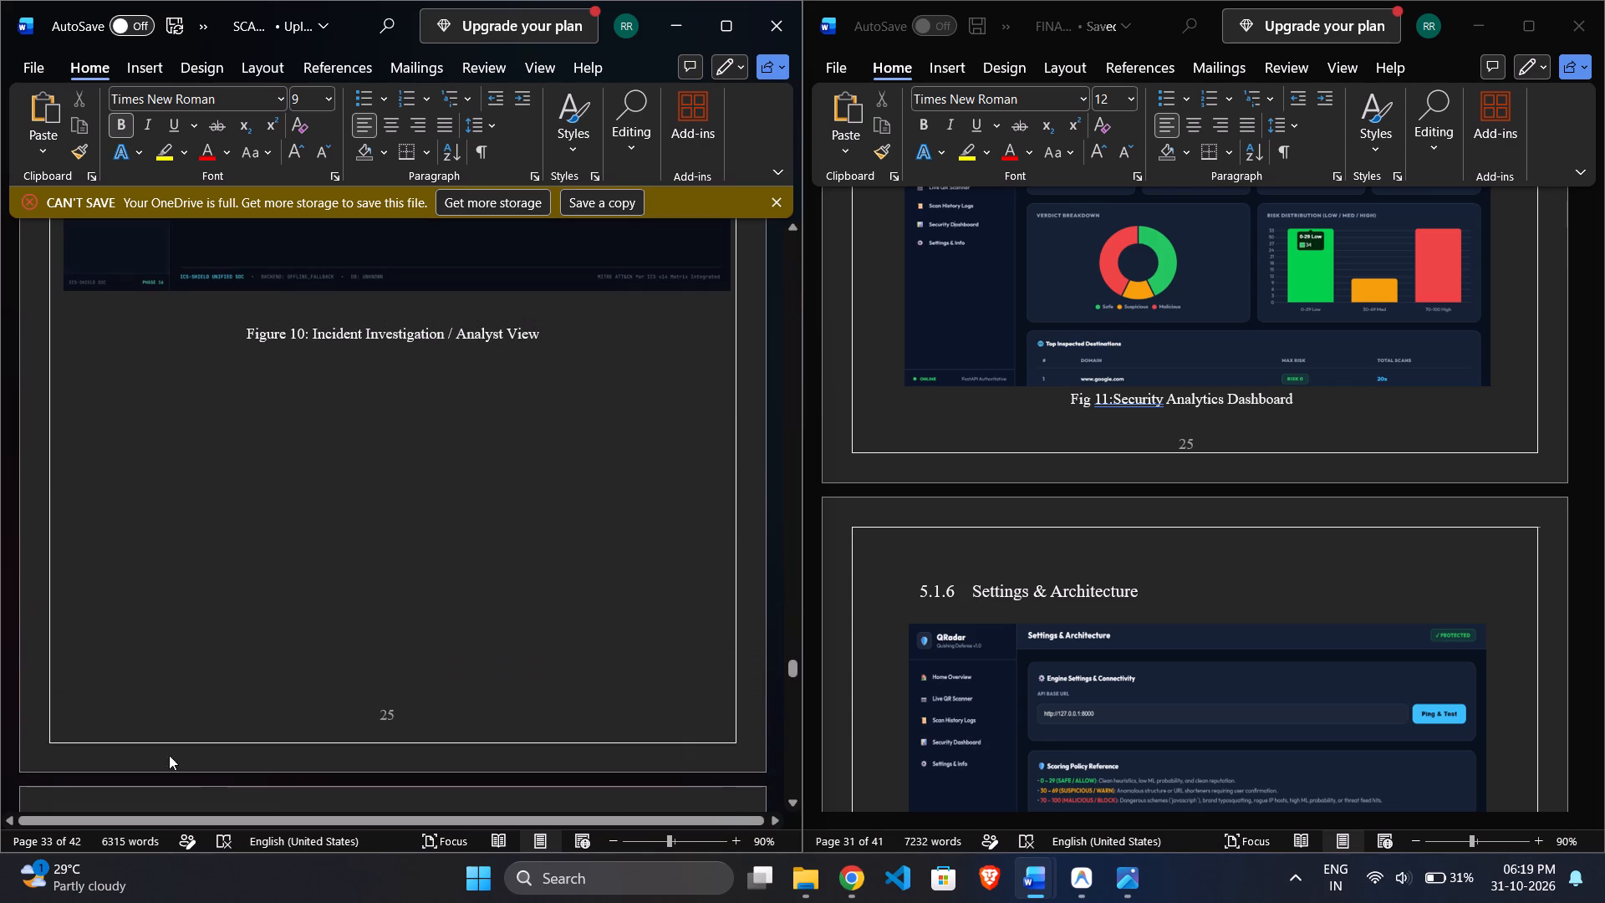
{"action": "left_click", "coordinate": [154, 712]}
{"action": "left_click", "coordinate": [154, 712]}
{"action": "key", "text": "Down"}
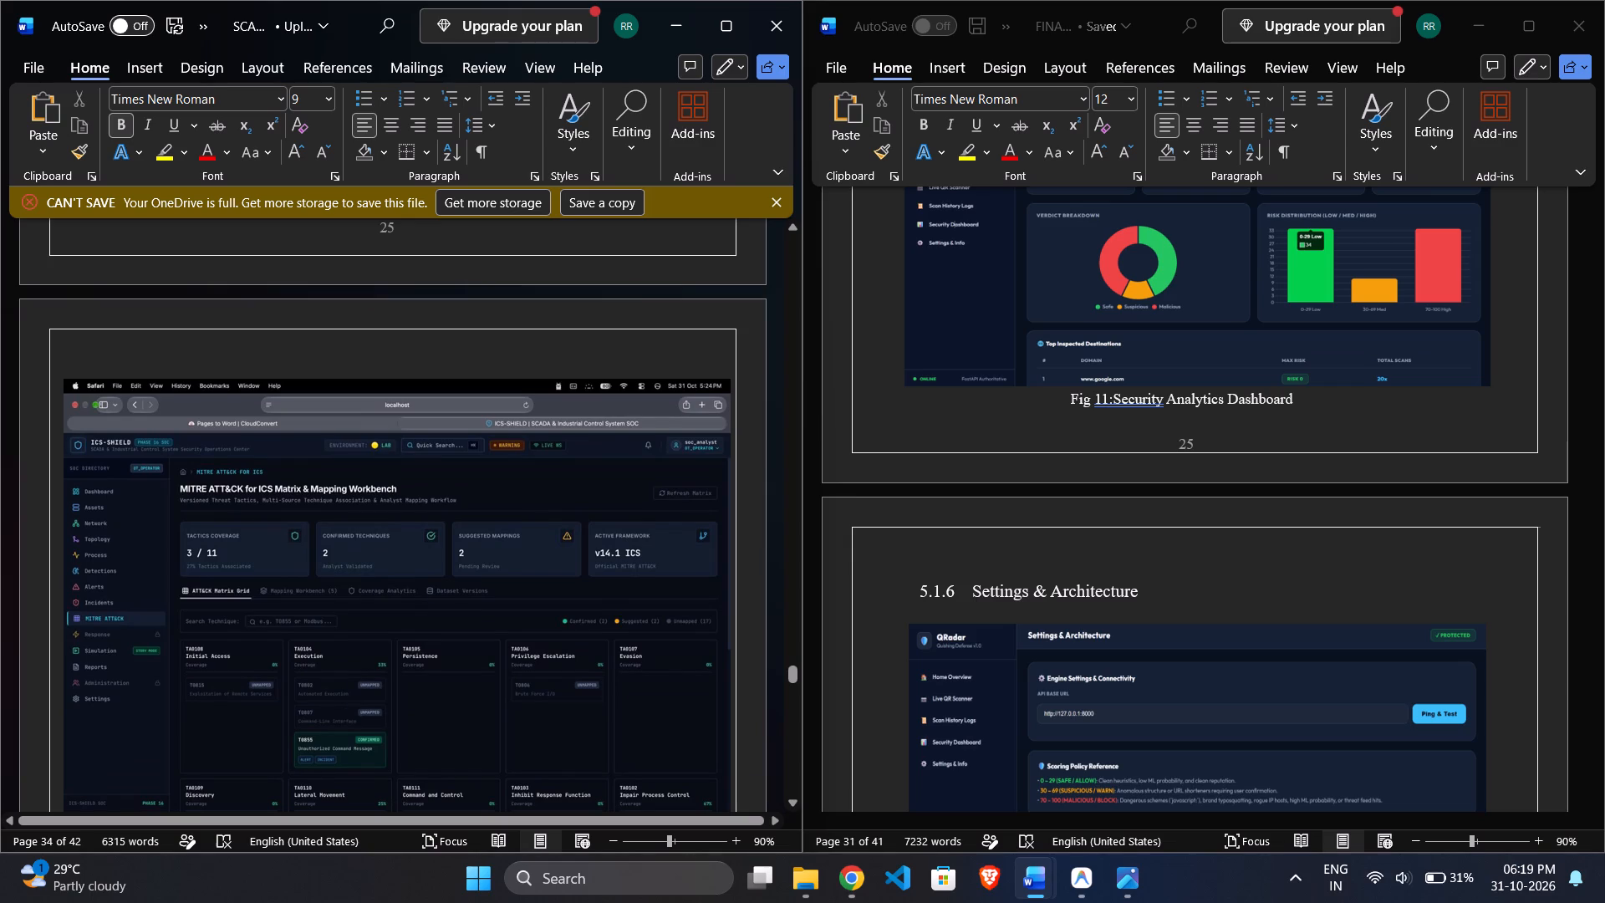
{"action": "key", "text": "Up"}
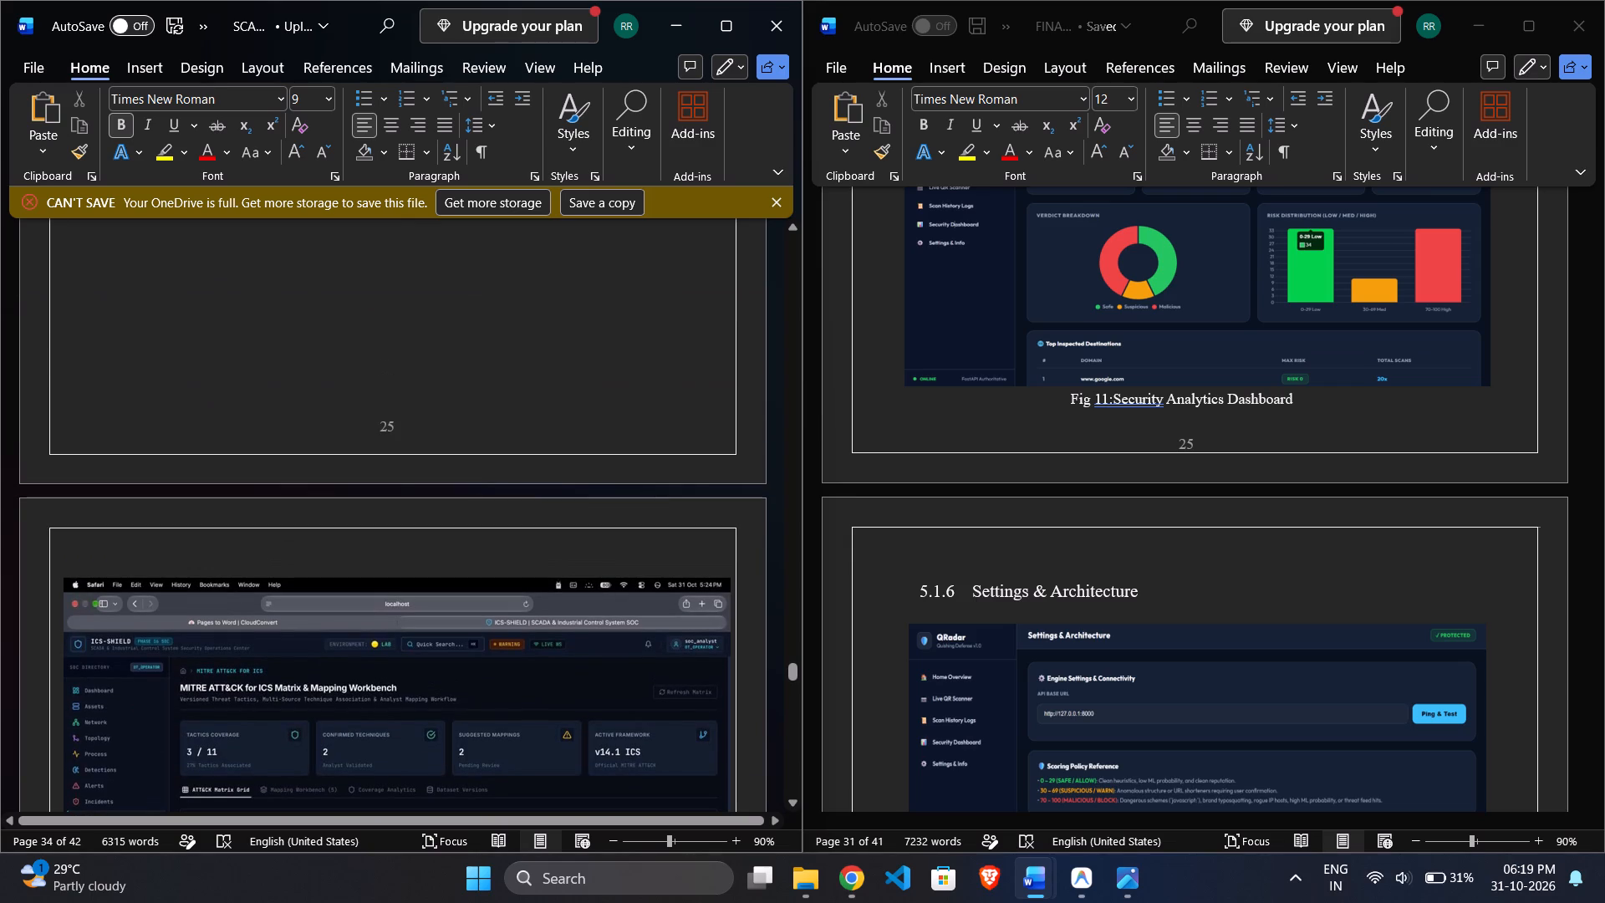
{"action": "key", "text": "BackSpace"}
{"action": "key", "text": "BackSpace"}
{"action": "key", "text": "BackSpace"}
{"action": "key", "text": "BackSpace"}
{"action": "key", "text": "BackSpace"}
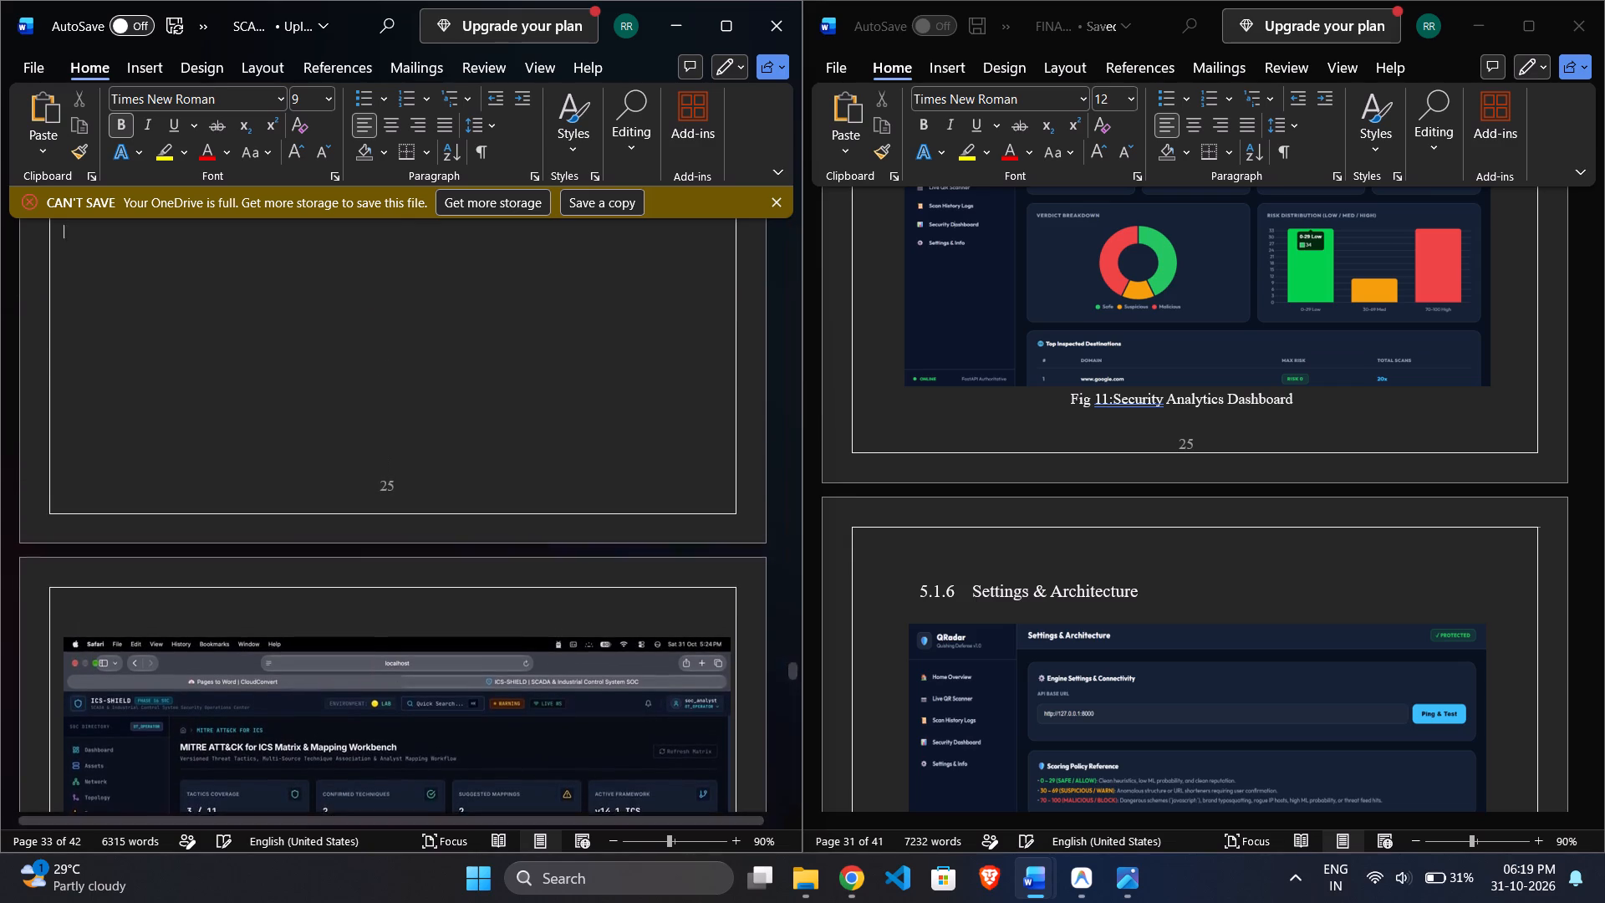
{"action": "key", "text": "BackSpace"}
{"action": "key", "text": "BackSpace"}
{"action": "key", "text": "BackSpace"}
{"action": "key", "text": "BackSpace"}
{"action": "key", "text": "BackSpace"}
{"action": "key", "text": "BackSpace"}
{"action": "key", "text": "BackSpace"}
{"action": "key", "text": "BackSpace"}
{"action": "key", "text": "BackSpace"}
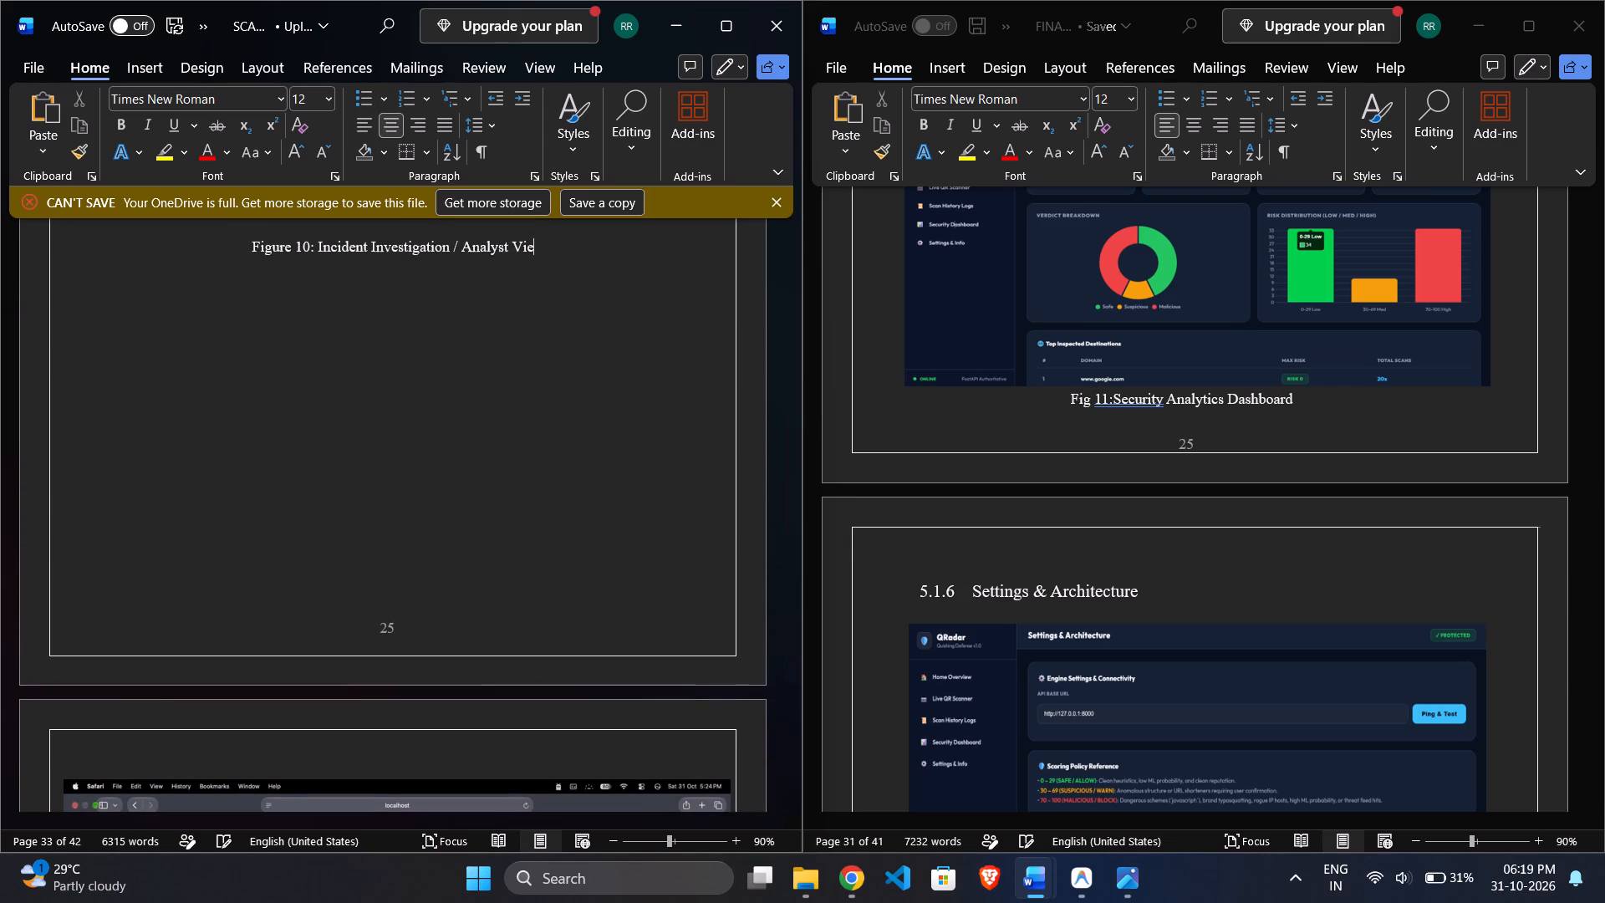
Move the MITRE ATT&CK for ICS Matrix image up from its place at the top of page 26 toward the Figure 10 caption.
{"action": "scroll", "coordinate": [154, 712], "scroll_direction": "down", "scroll_amount": 7}
{"action": "scroll", "coordinate": [155, 710], "scroll_direction": "up", "scroll_amount": 1}
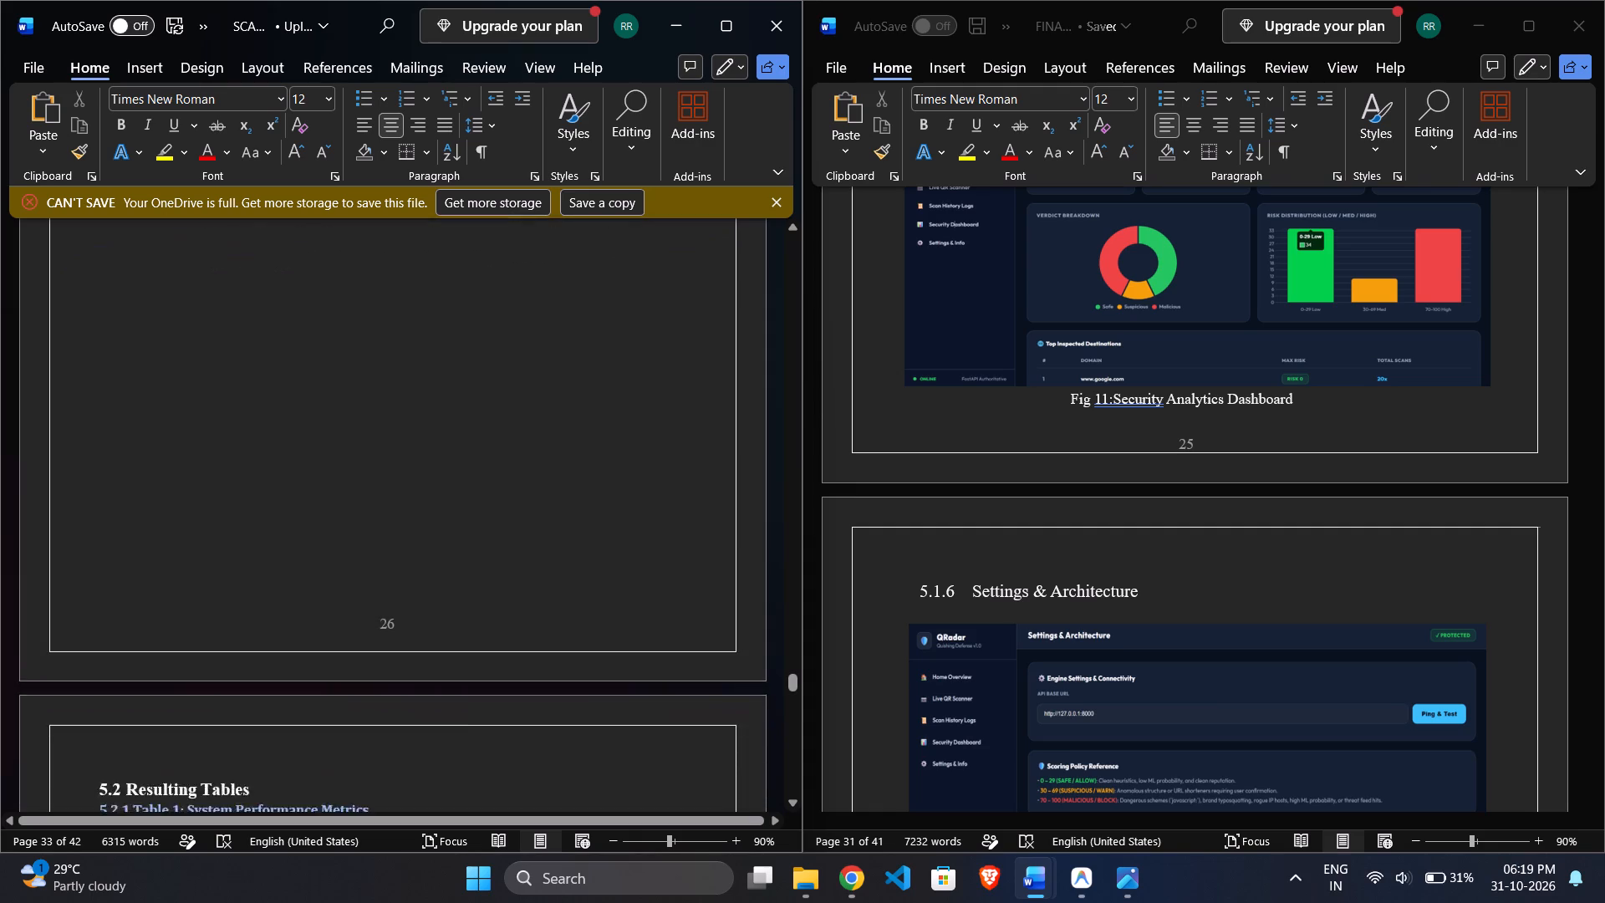
{"action": "scroll", "coordinate": [155, 710], "scroll_direction": "up", "scroll_amount": 1}
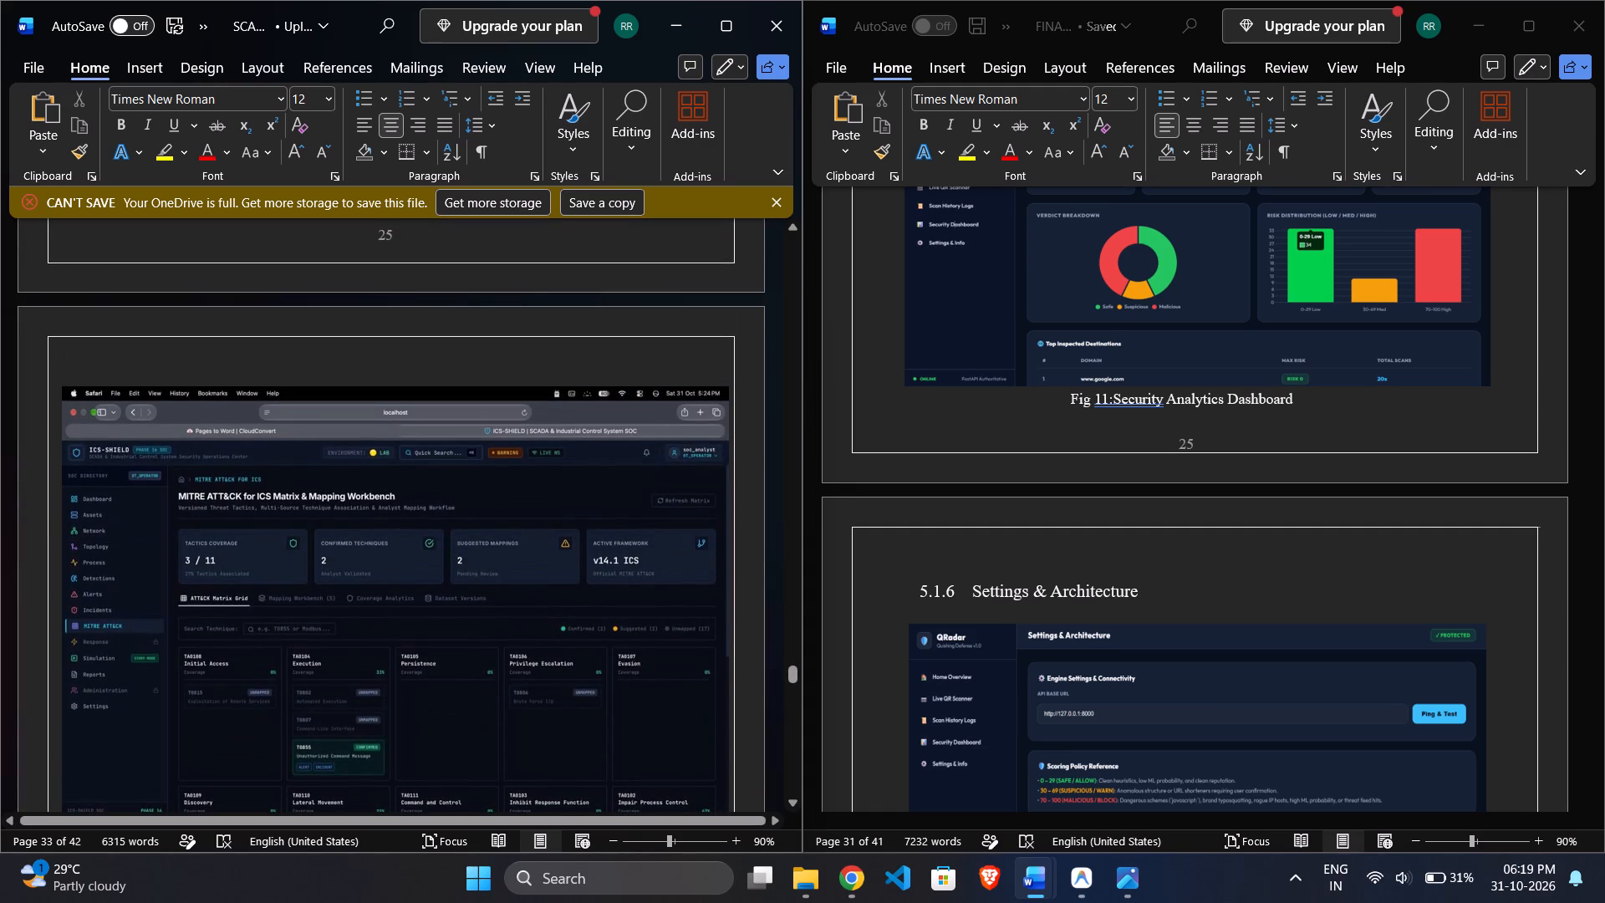
{"action": "scroll", "coordinate": [155, 710], "scroll_direction": "up", "scroll_amount": 3}
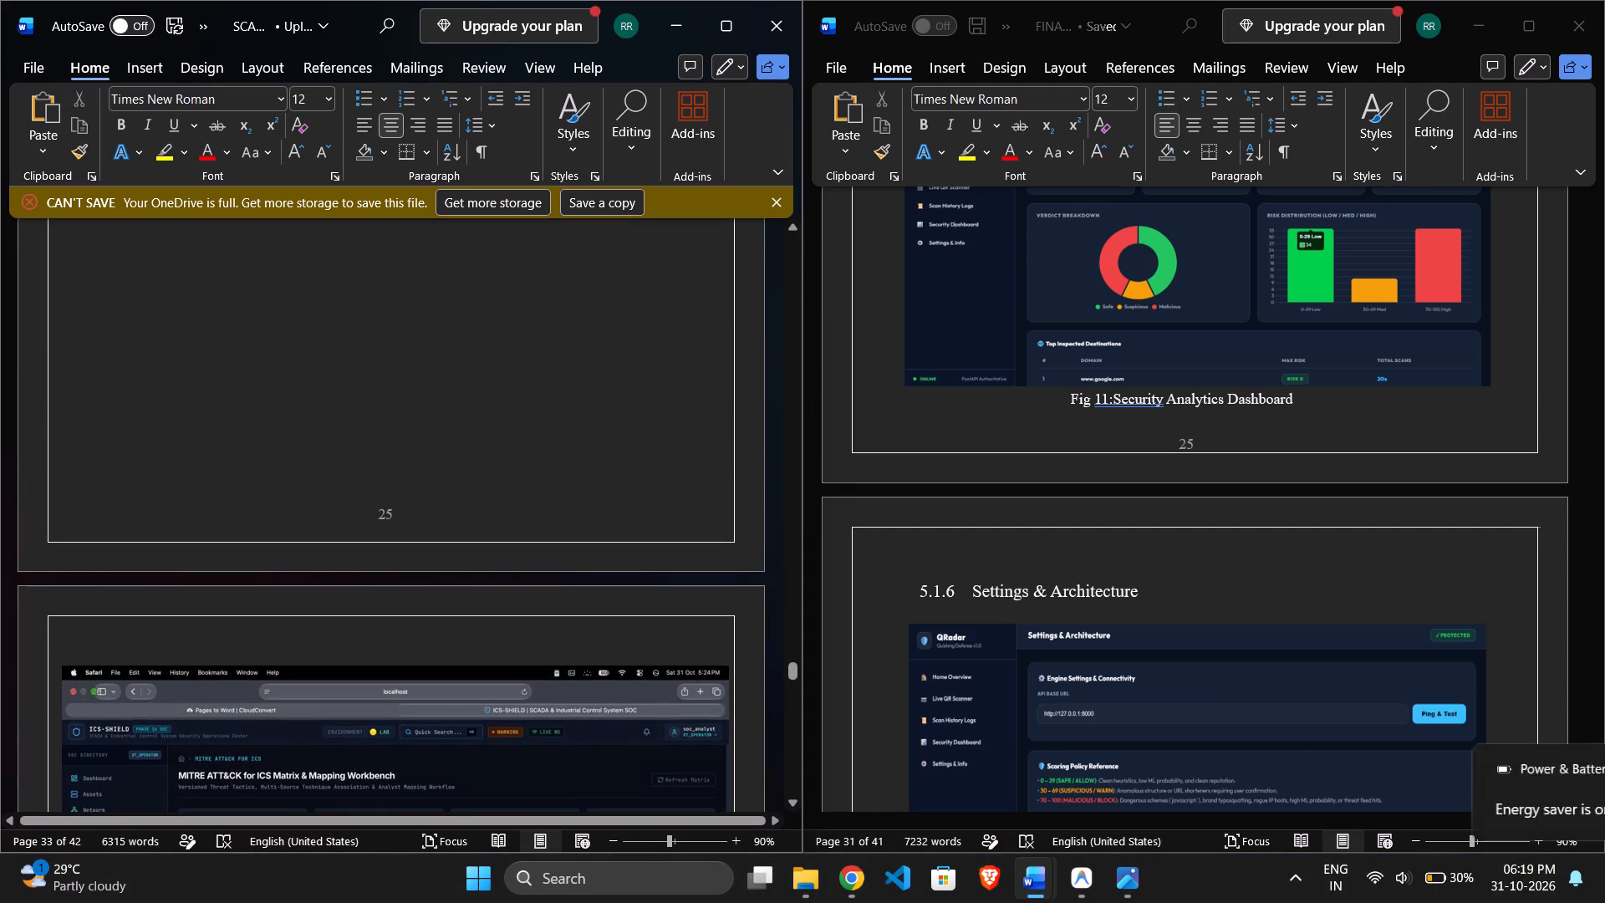
{"action": "left_click_drag", "start_coordinate": [377, 714], "coordinate": [391, 645]}
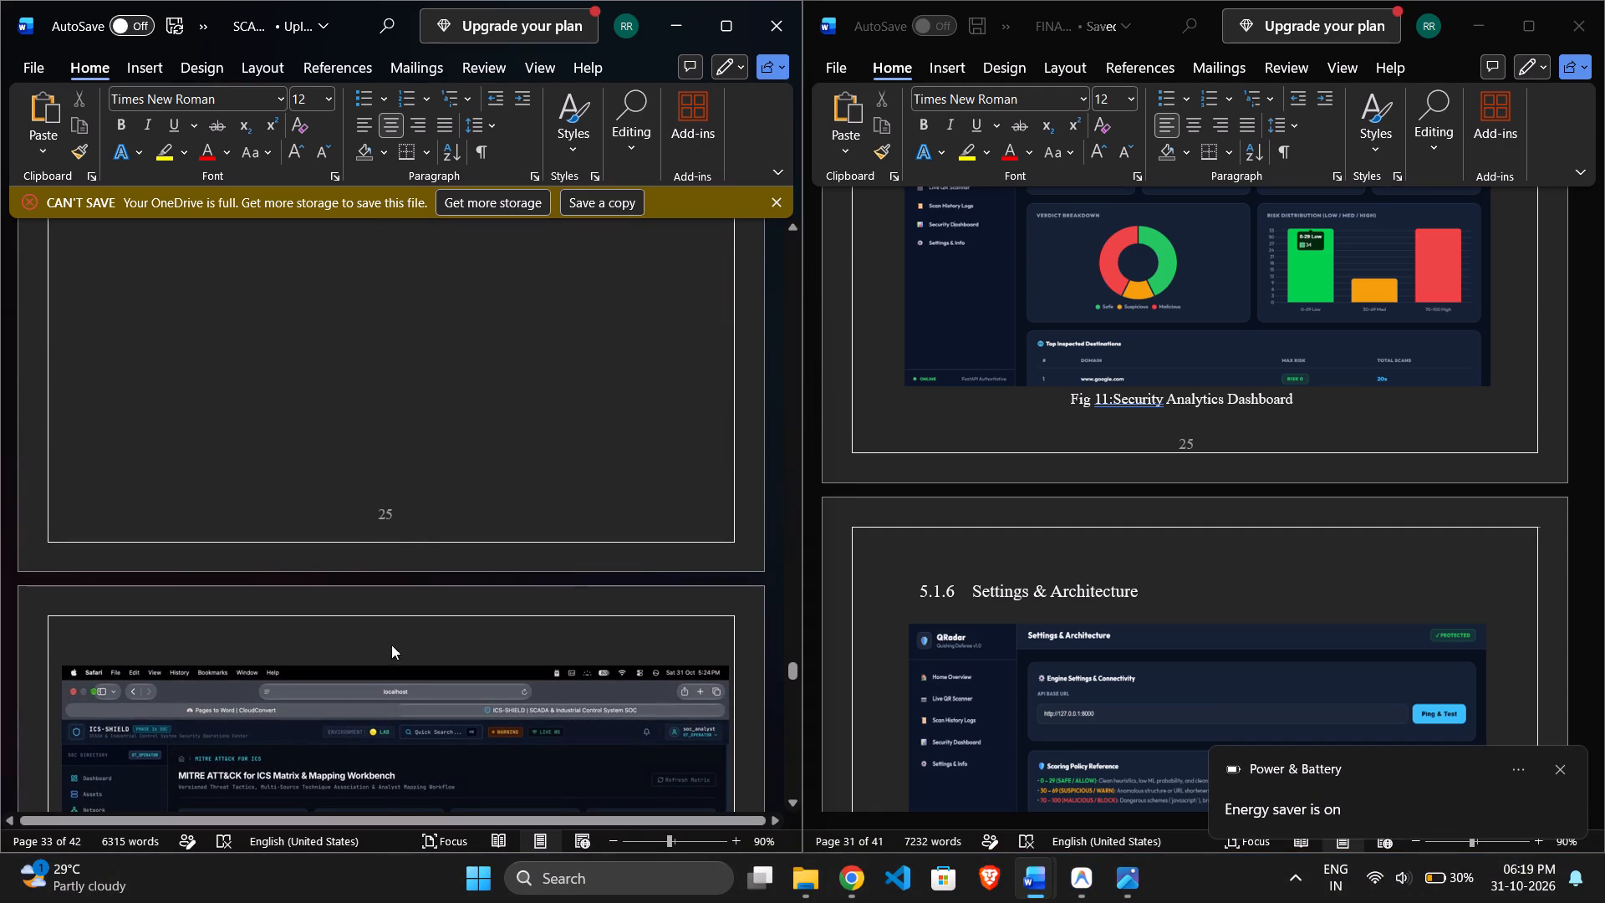
{"action": "left_click_drag", "start_coordinate": [391, 645], "coordinate": [369, 395]}
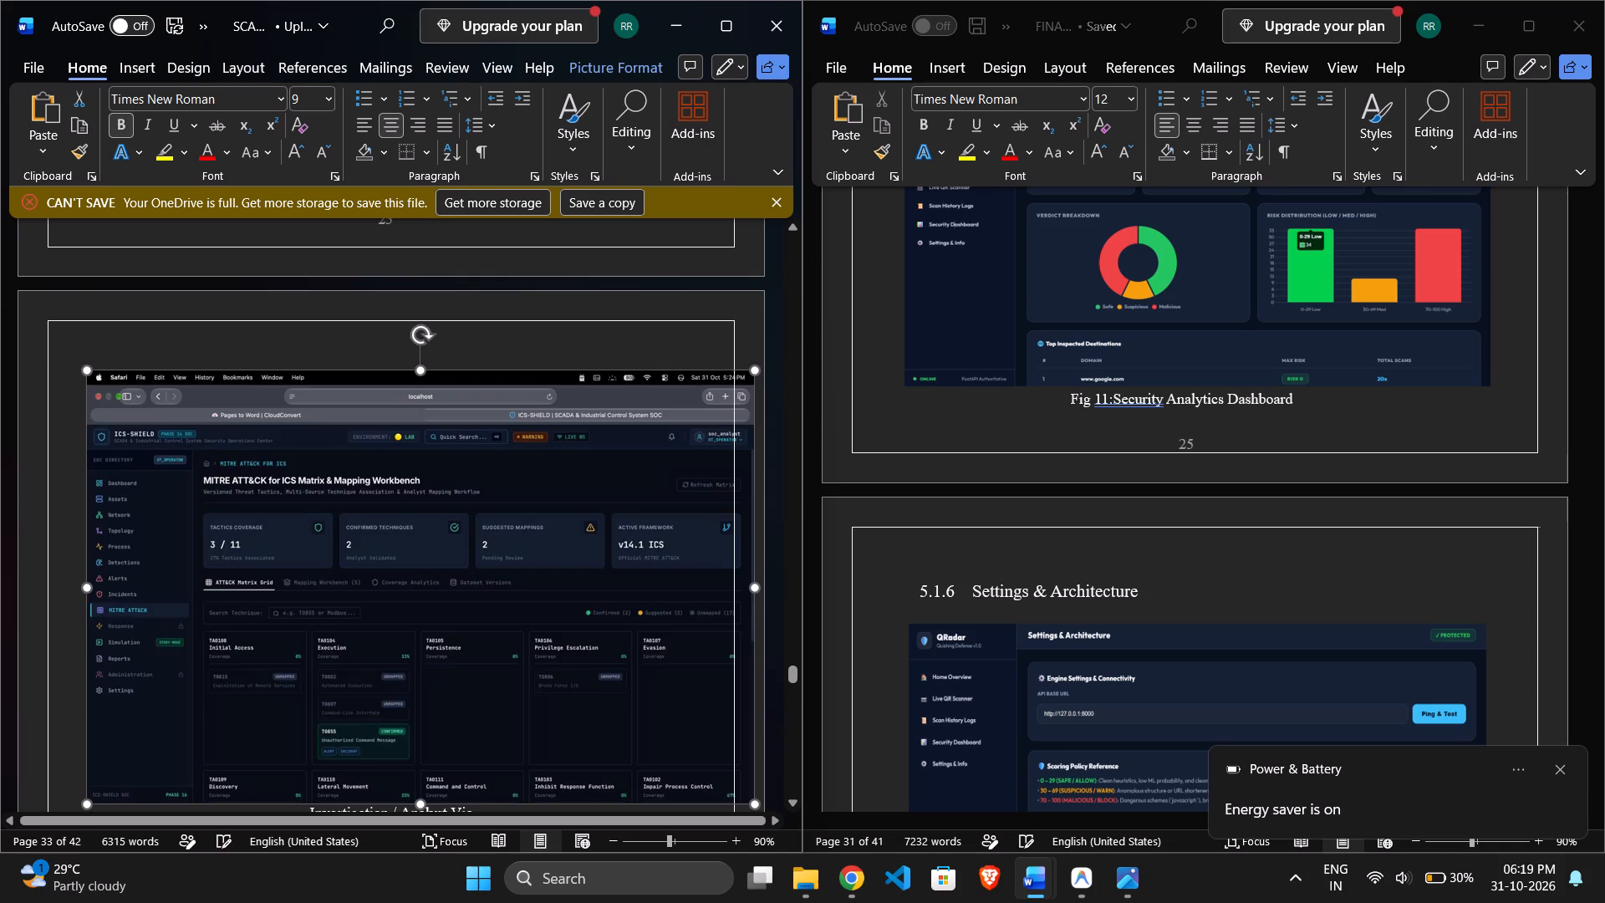
Move the Incident Investigation & Case Management image up to sit closer beneath heading 5.1.4.
{"action": "scroll", "coordinate": [369, 395], "scroll_direction": "up", "scroll_amount": 9}
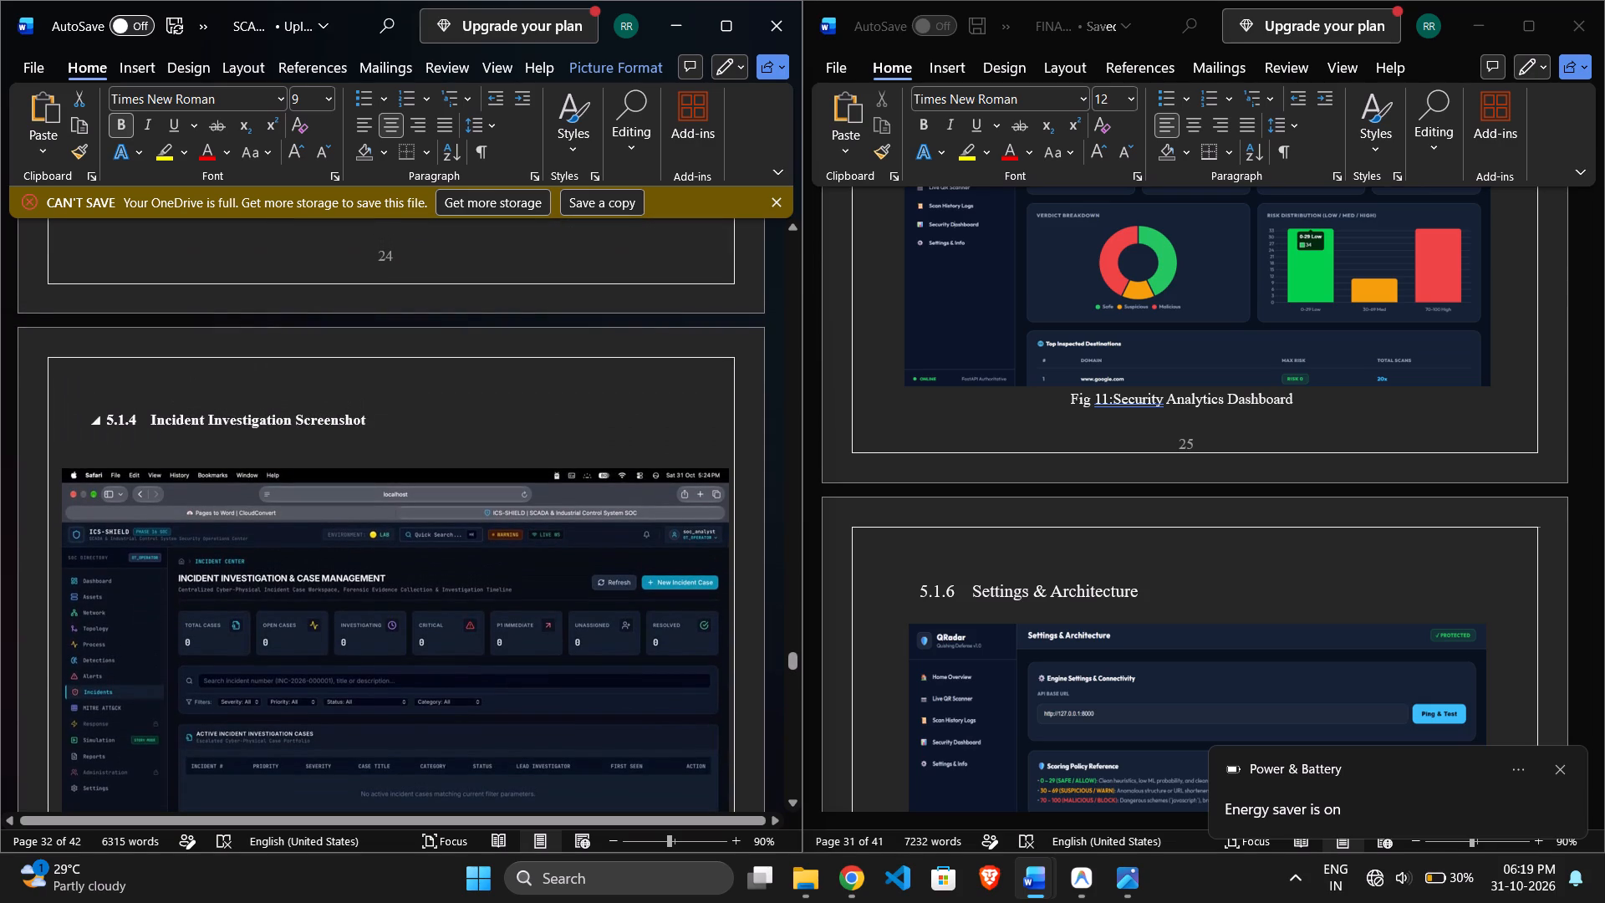
{"action": "left_click_drag", "start_coordinate": [388, 488], "coordinate": [359, 472]}
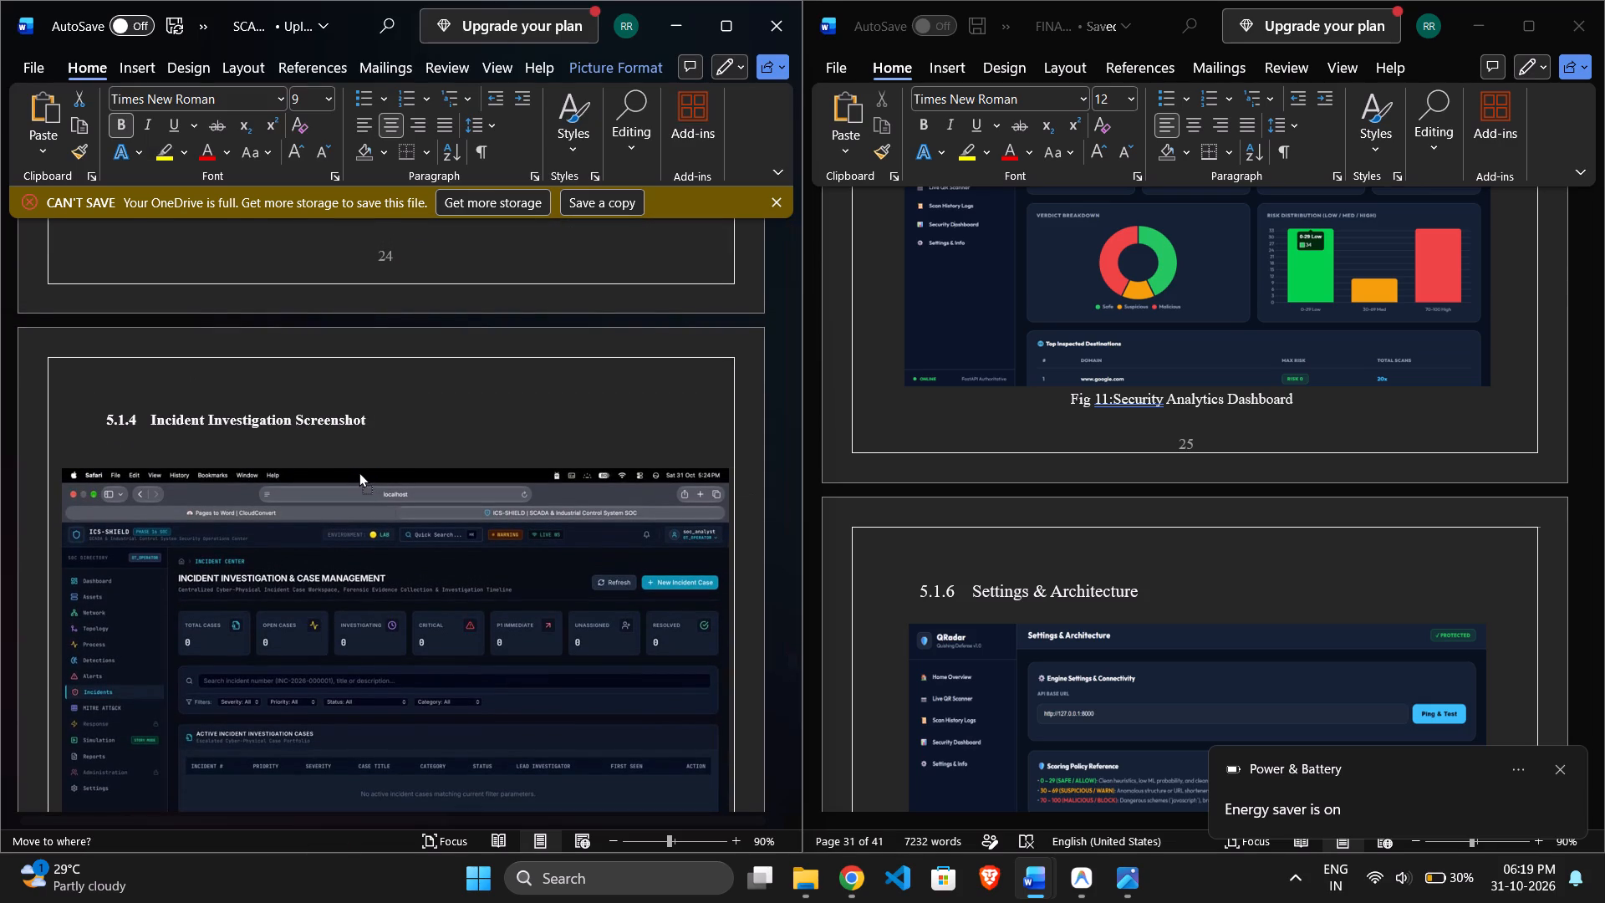
{"action": "left_click_drag", "start_coordinate": [359, 472], "coordinate": [368, 496]}
{"action": "left_click_drag", "start_coordinate": [368, 496], "coordinate": [397, 481]}
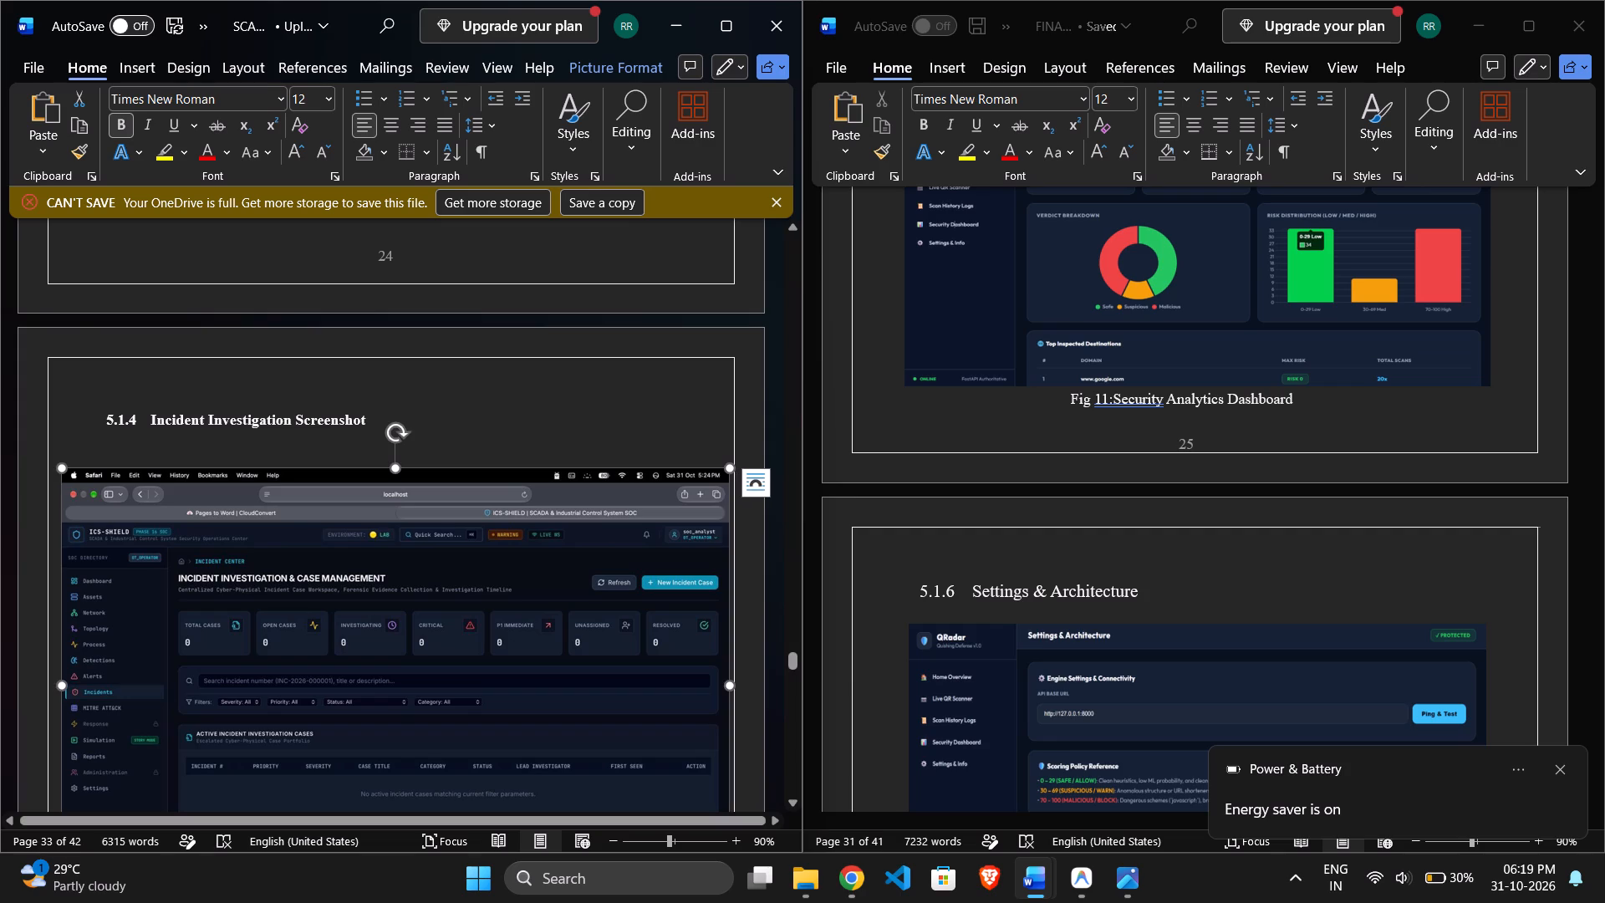
{"action": "left_click_drag", "start_coordinate": [411, 466], "coordinate": [403, 463]}
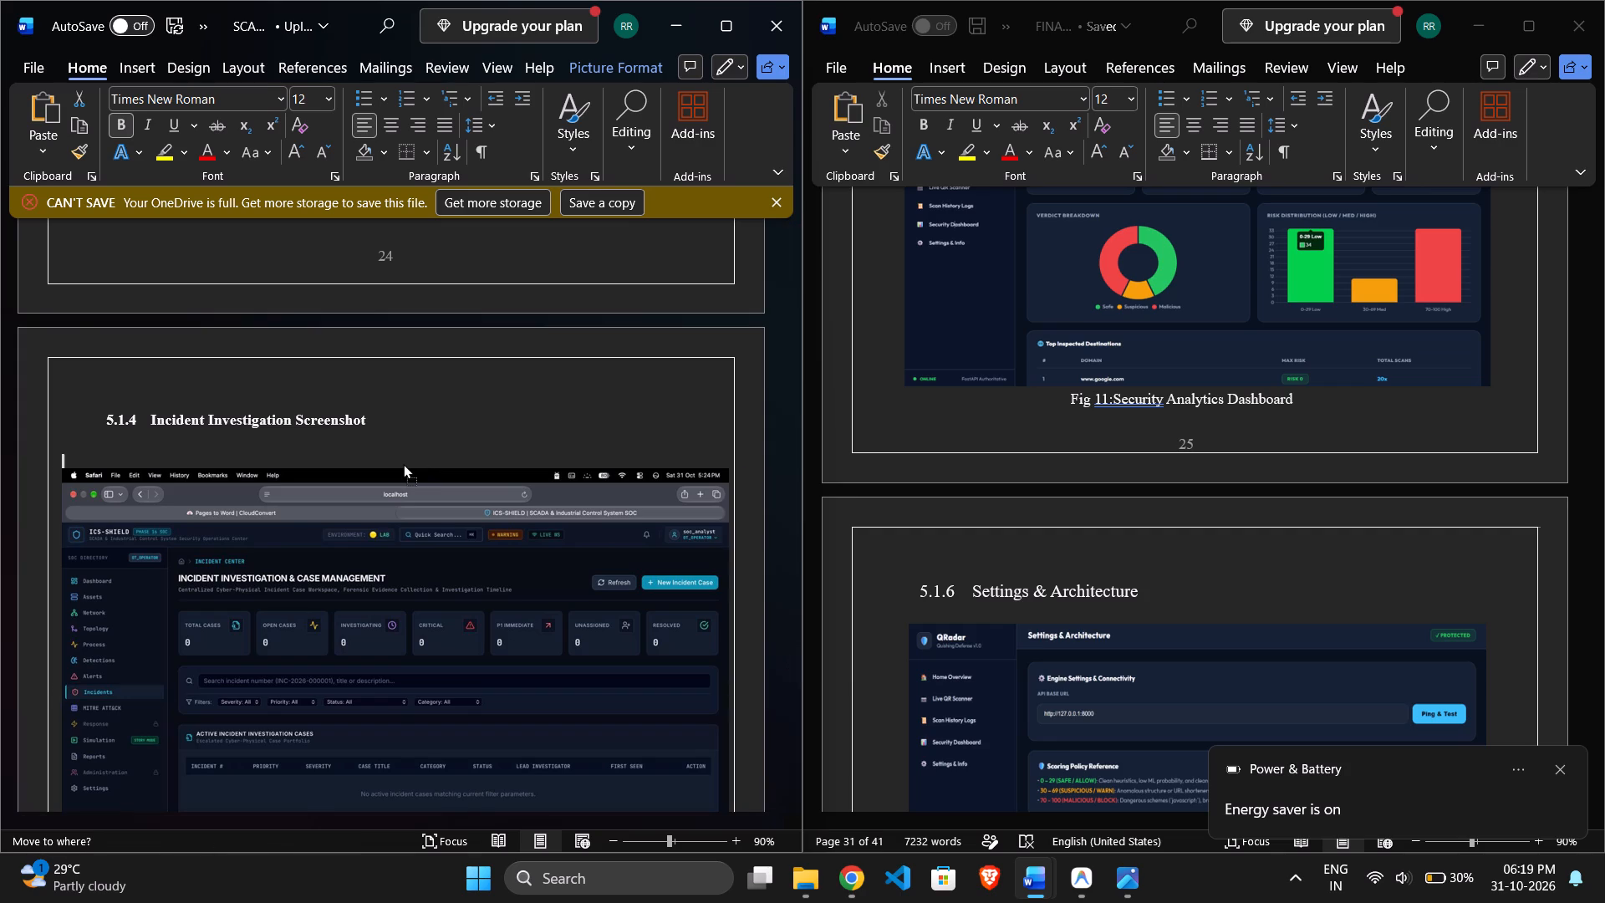
{"action": "left_click_drag", "start_coordinate": [403, 463], "coordinate": [411, 453]}
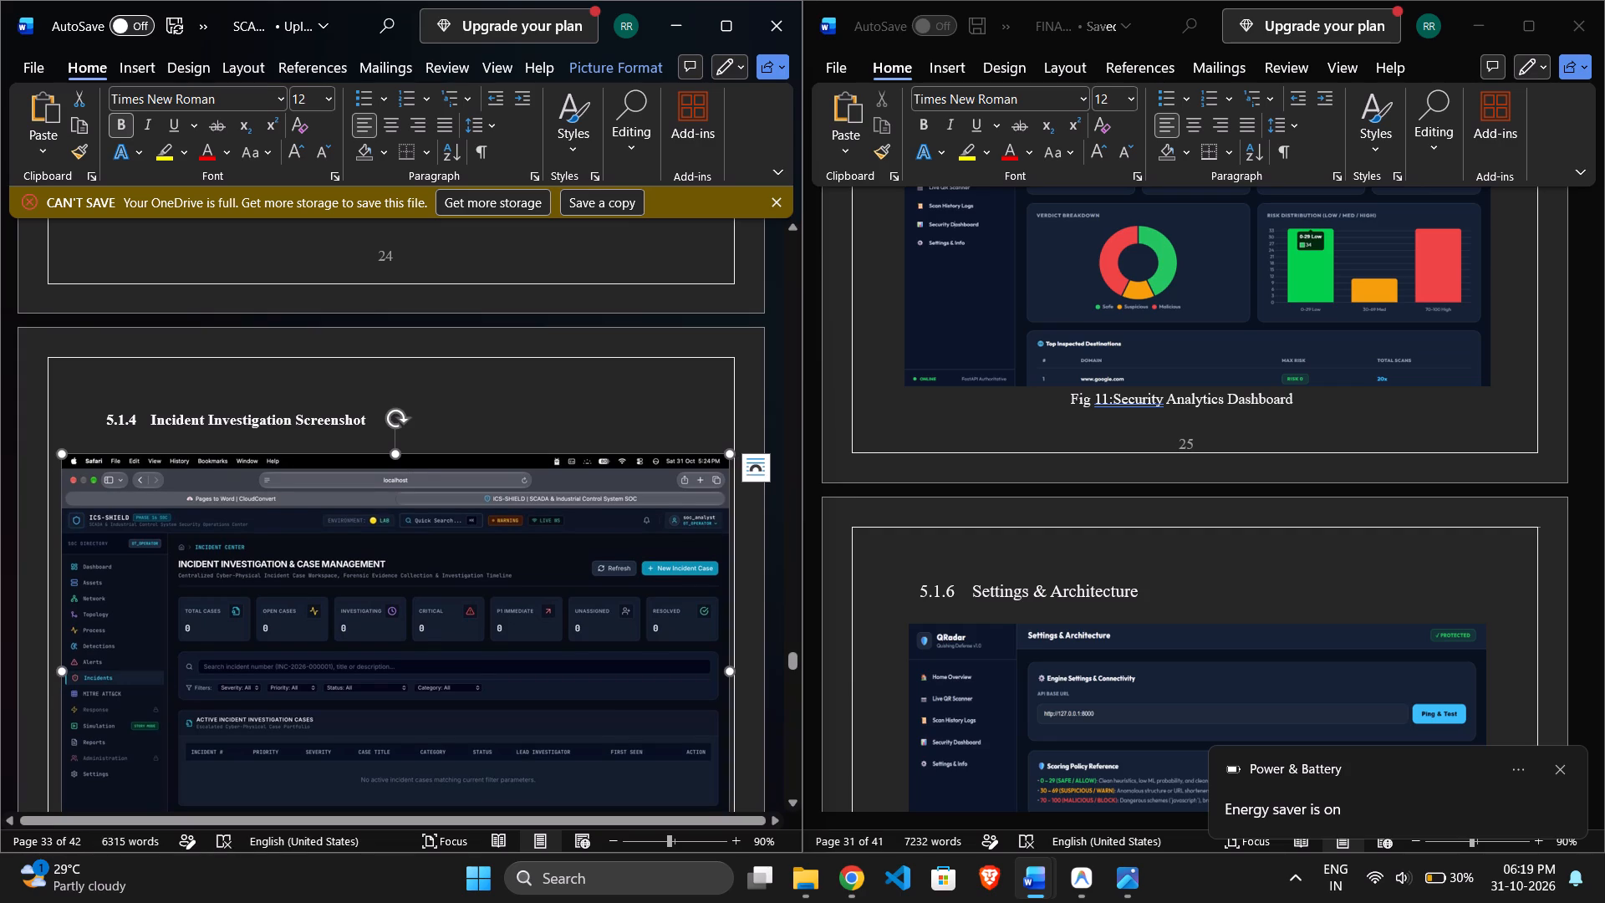
Remove the blank lines between the Incident Investigation & Case Management image and its Figure 10 caption.
{"action": "scroll", "coordinate": [411, 453], "scroll_direction": "down", "scroll_amount": 2}
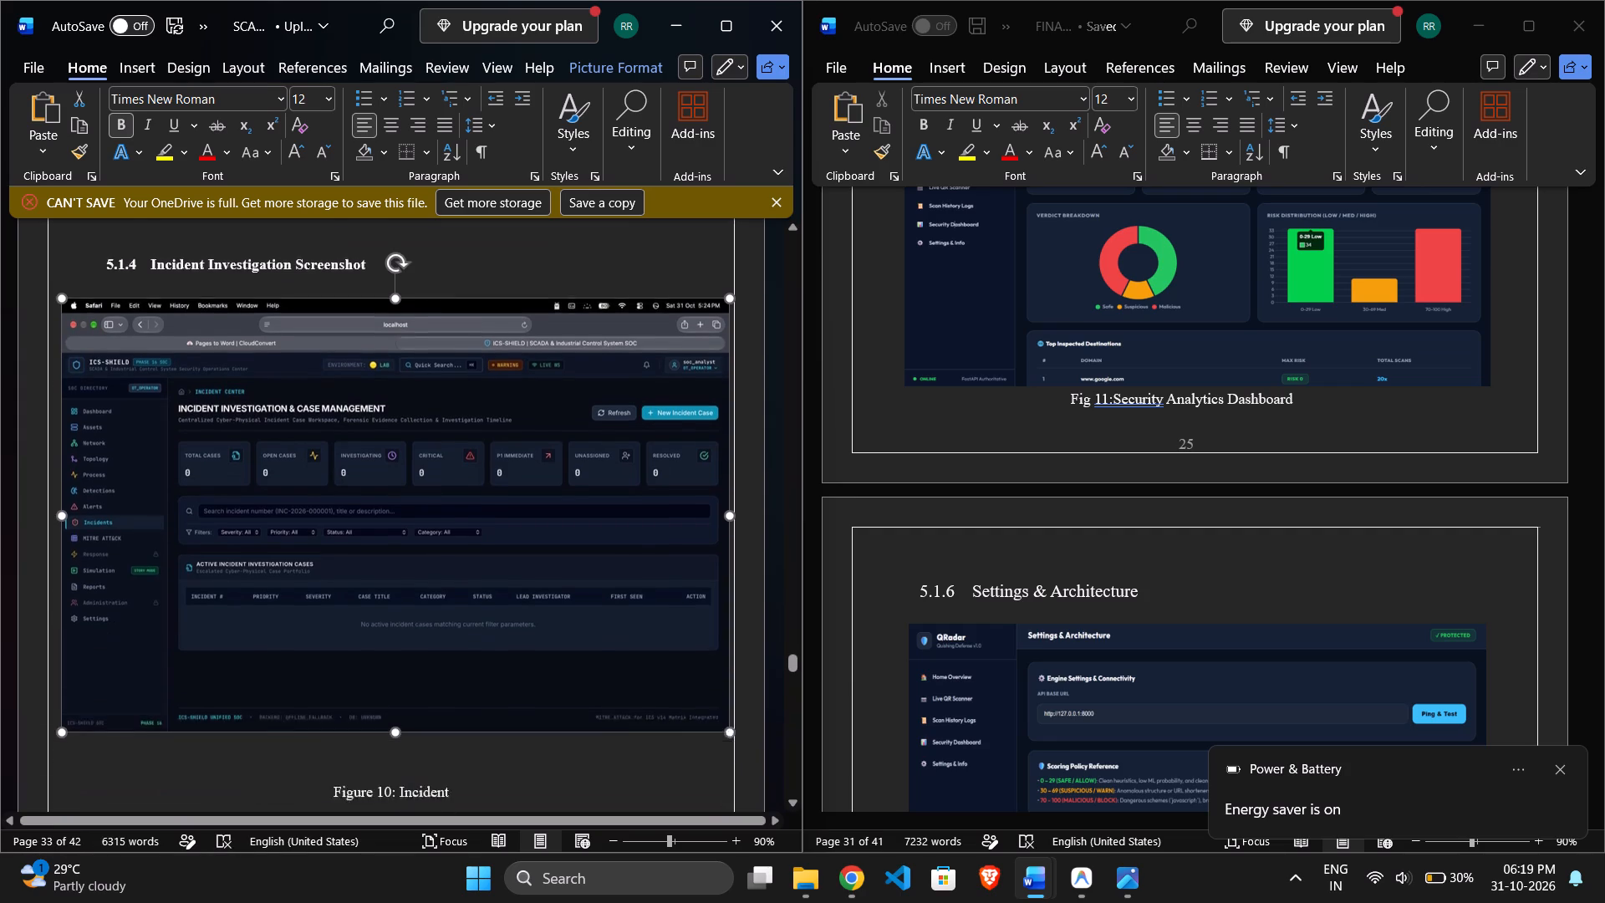
{"action": "scroll", "coordinate": [411, 453], "scroll_direction": "down", "scroll_amount": 3}
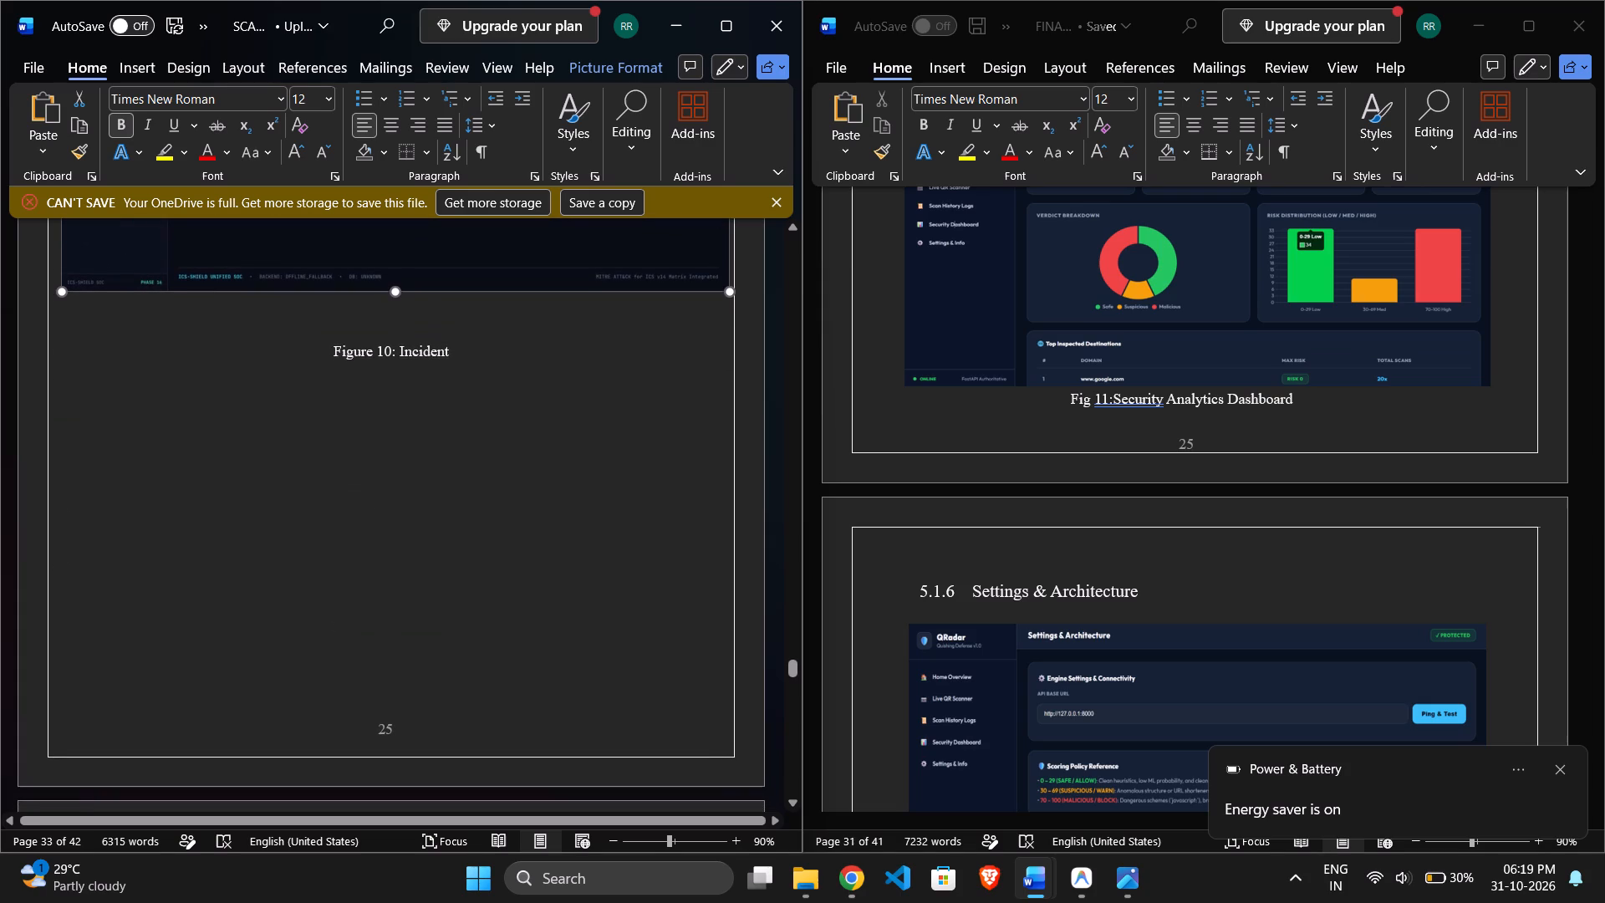
{"action": "left_click", "coordinate": [324, 344]}
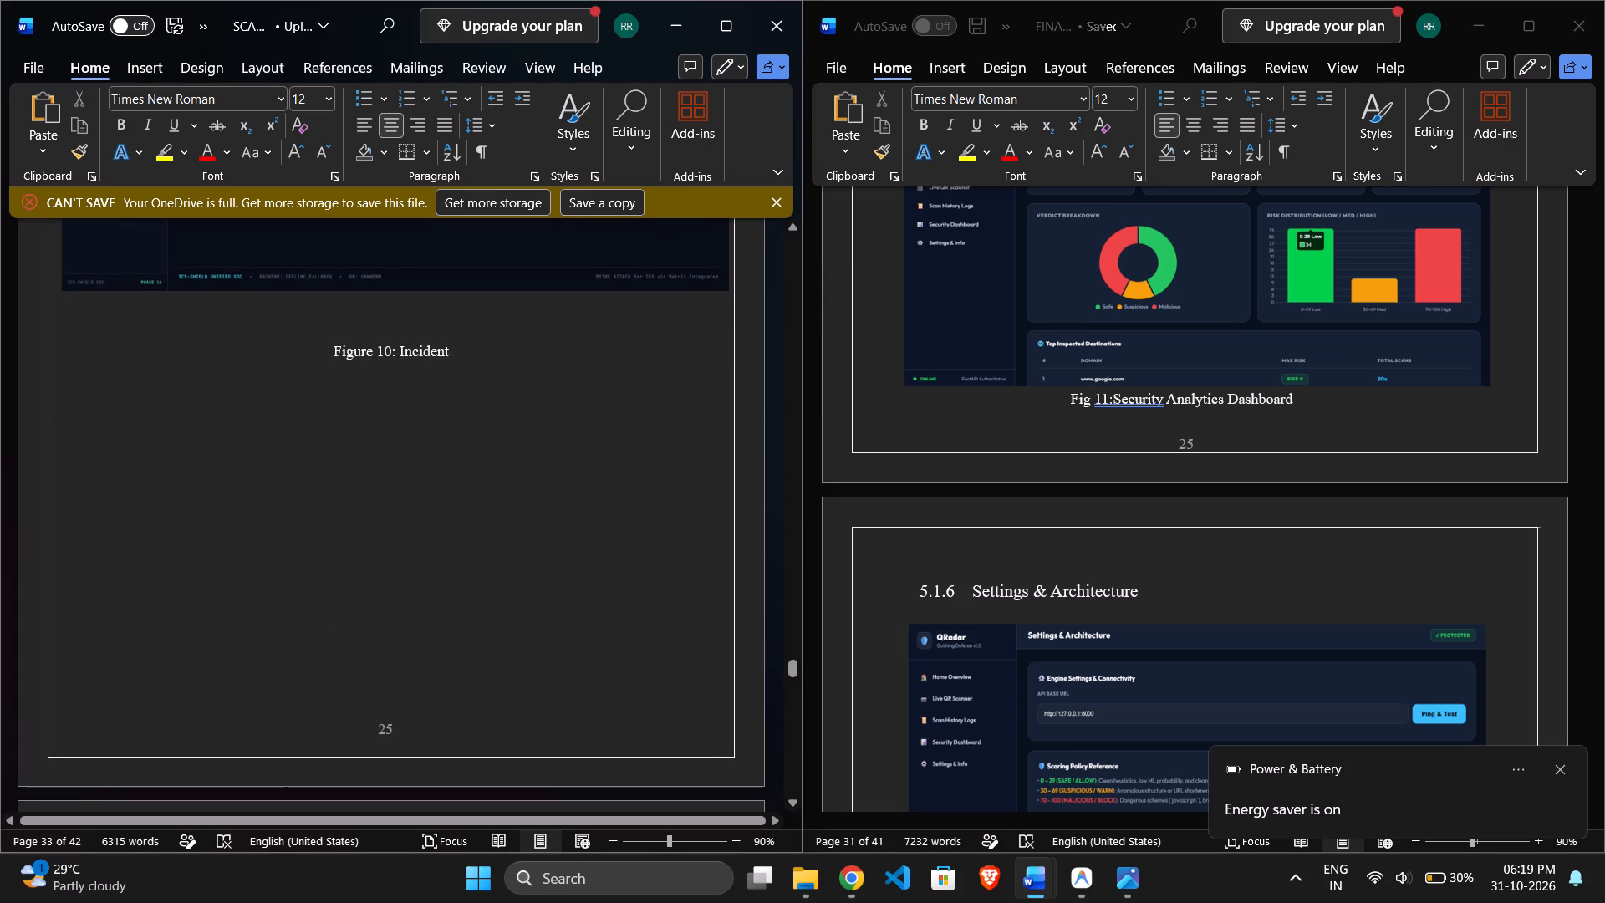
{"action": "key", "text": "Up"}
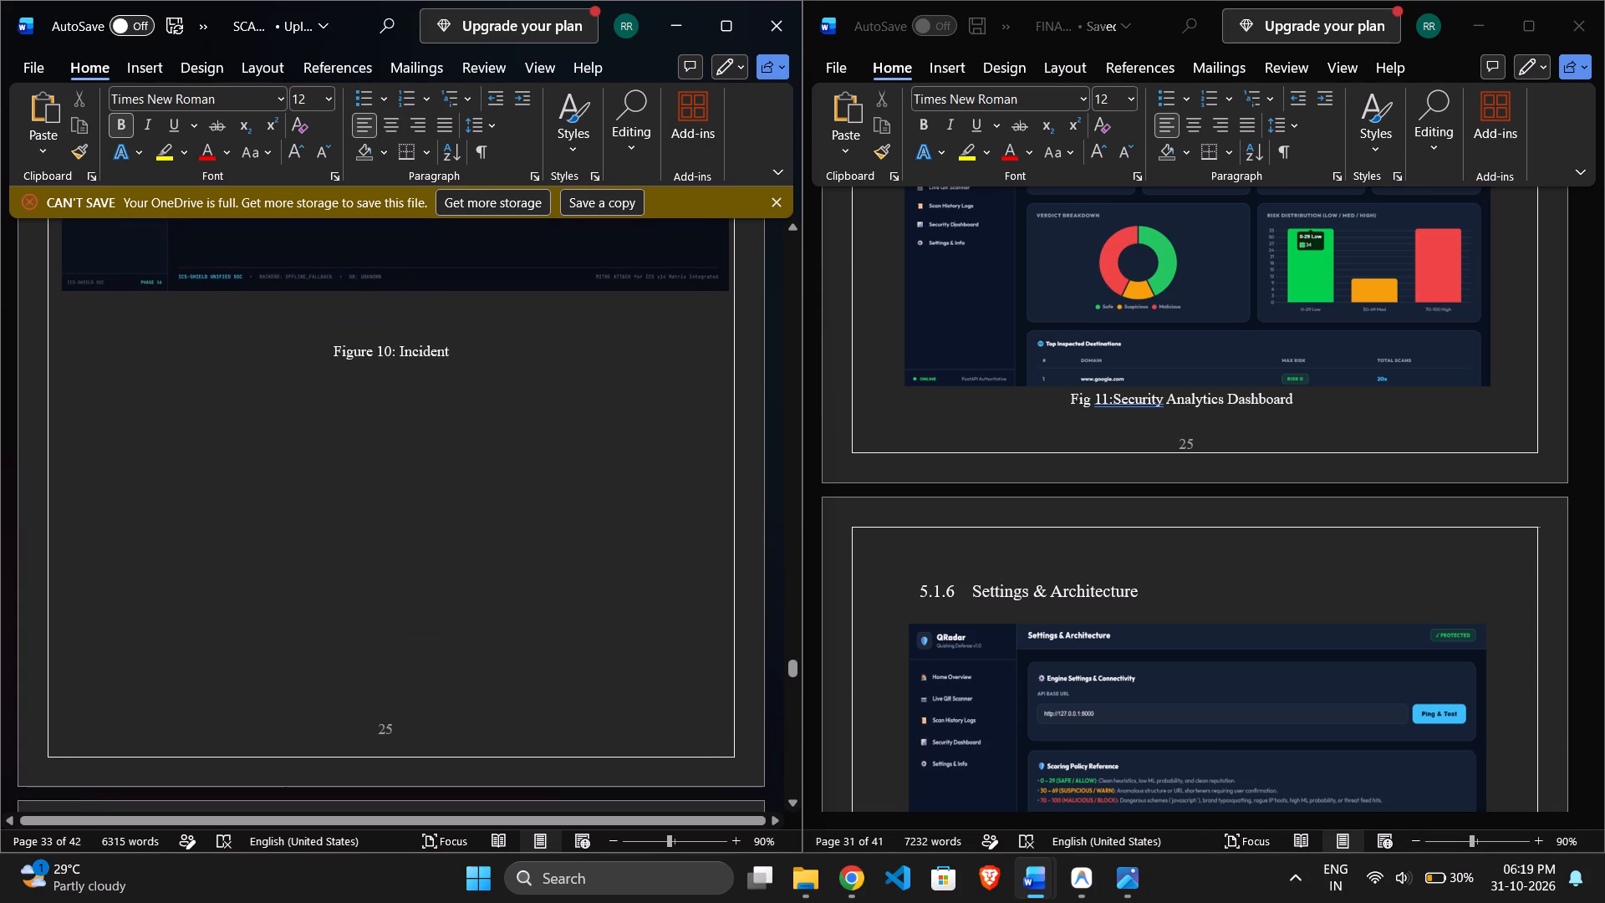
{"action": "key", "text": "BackSpace"}
{"action": "key", "text": "BackSpace"}
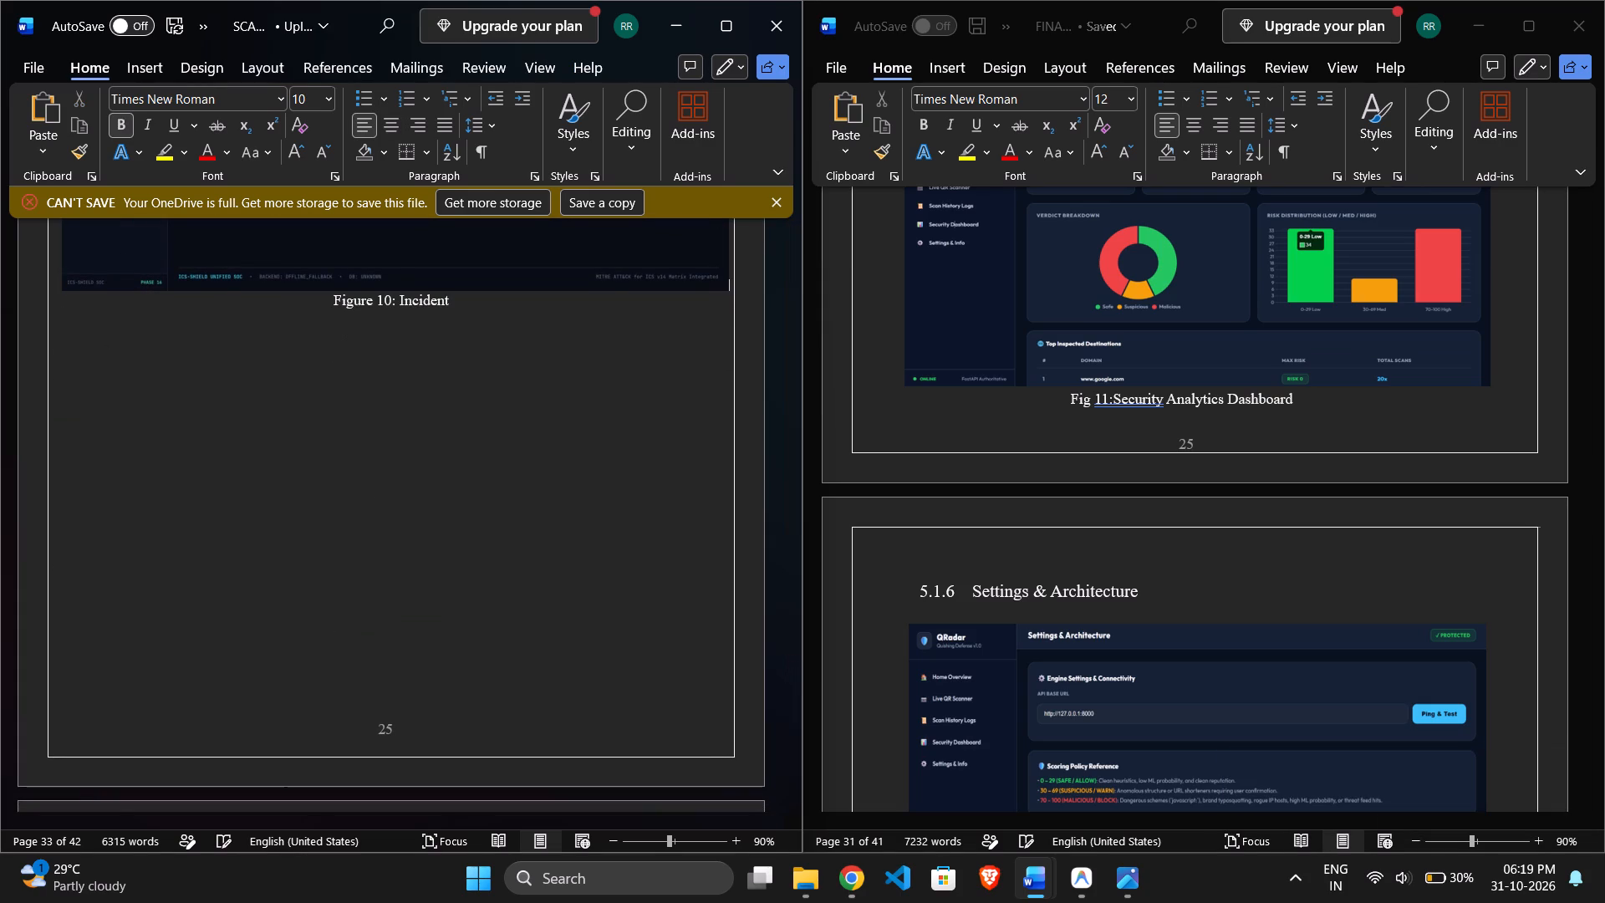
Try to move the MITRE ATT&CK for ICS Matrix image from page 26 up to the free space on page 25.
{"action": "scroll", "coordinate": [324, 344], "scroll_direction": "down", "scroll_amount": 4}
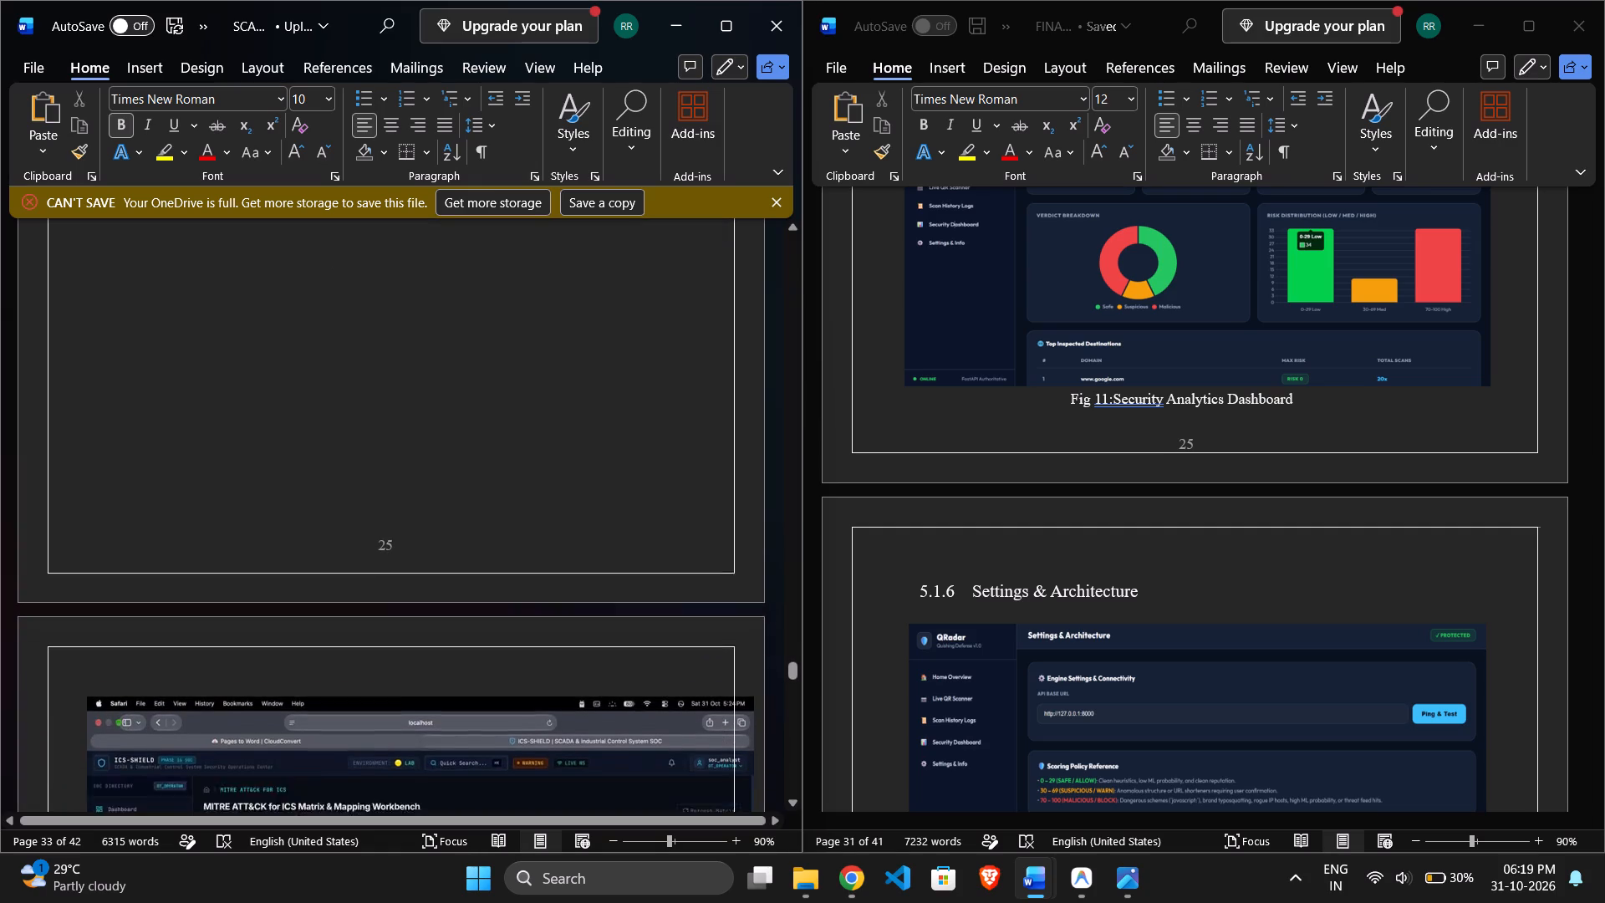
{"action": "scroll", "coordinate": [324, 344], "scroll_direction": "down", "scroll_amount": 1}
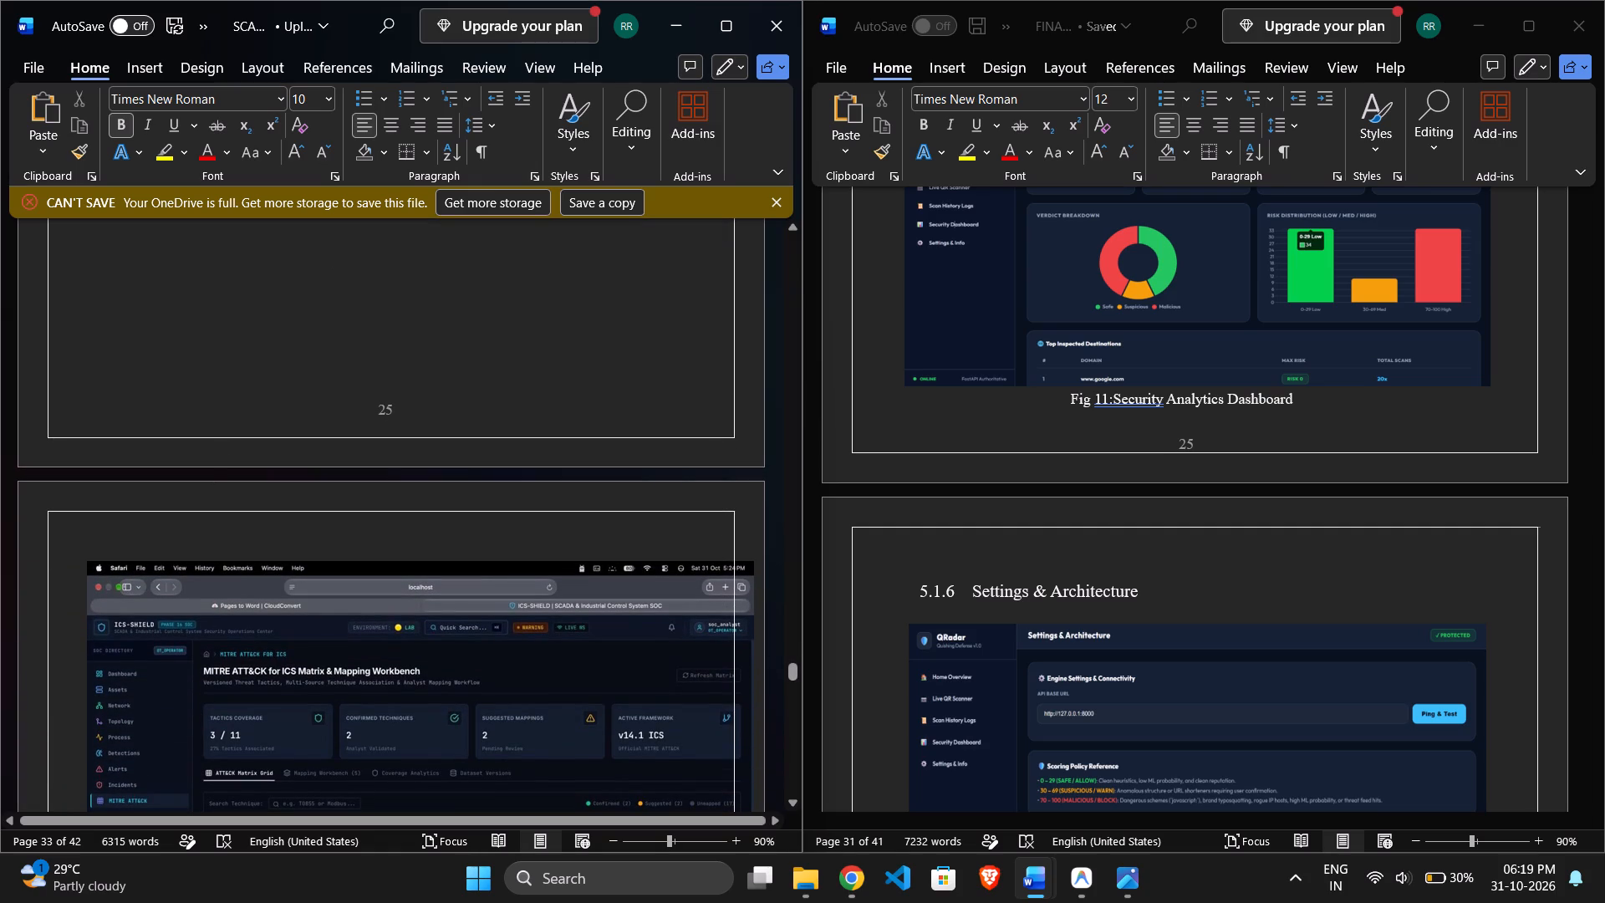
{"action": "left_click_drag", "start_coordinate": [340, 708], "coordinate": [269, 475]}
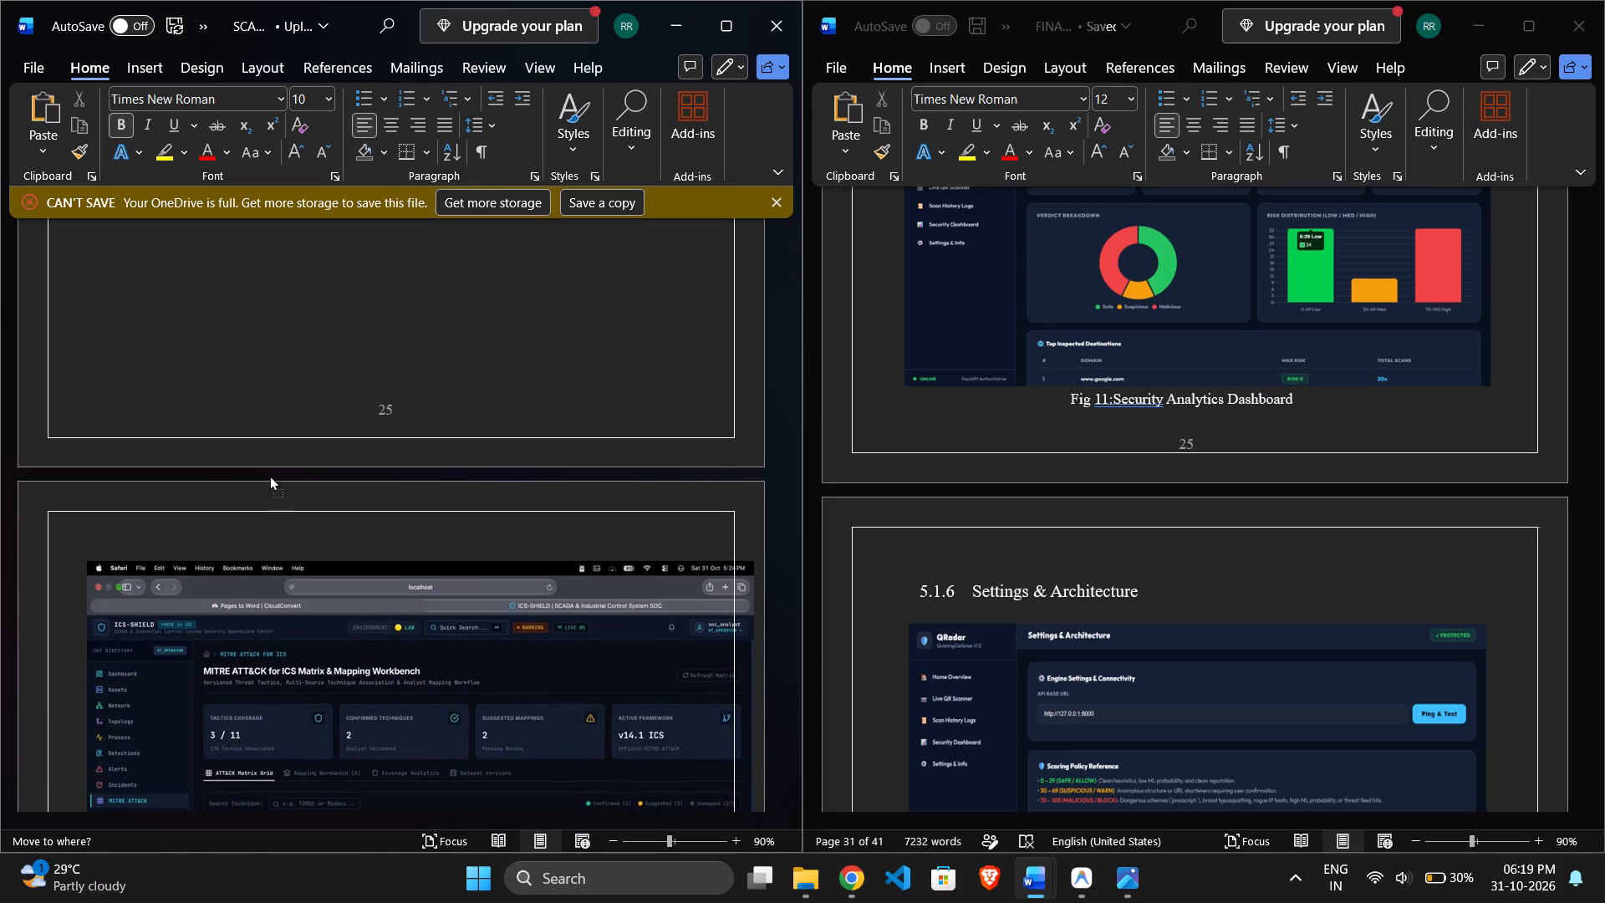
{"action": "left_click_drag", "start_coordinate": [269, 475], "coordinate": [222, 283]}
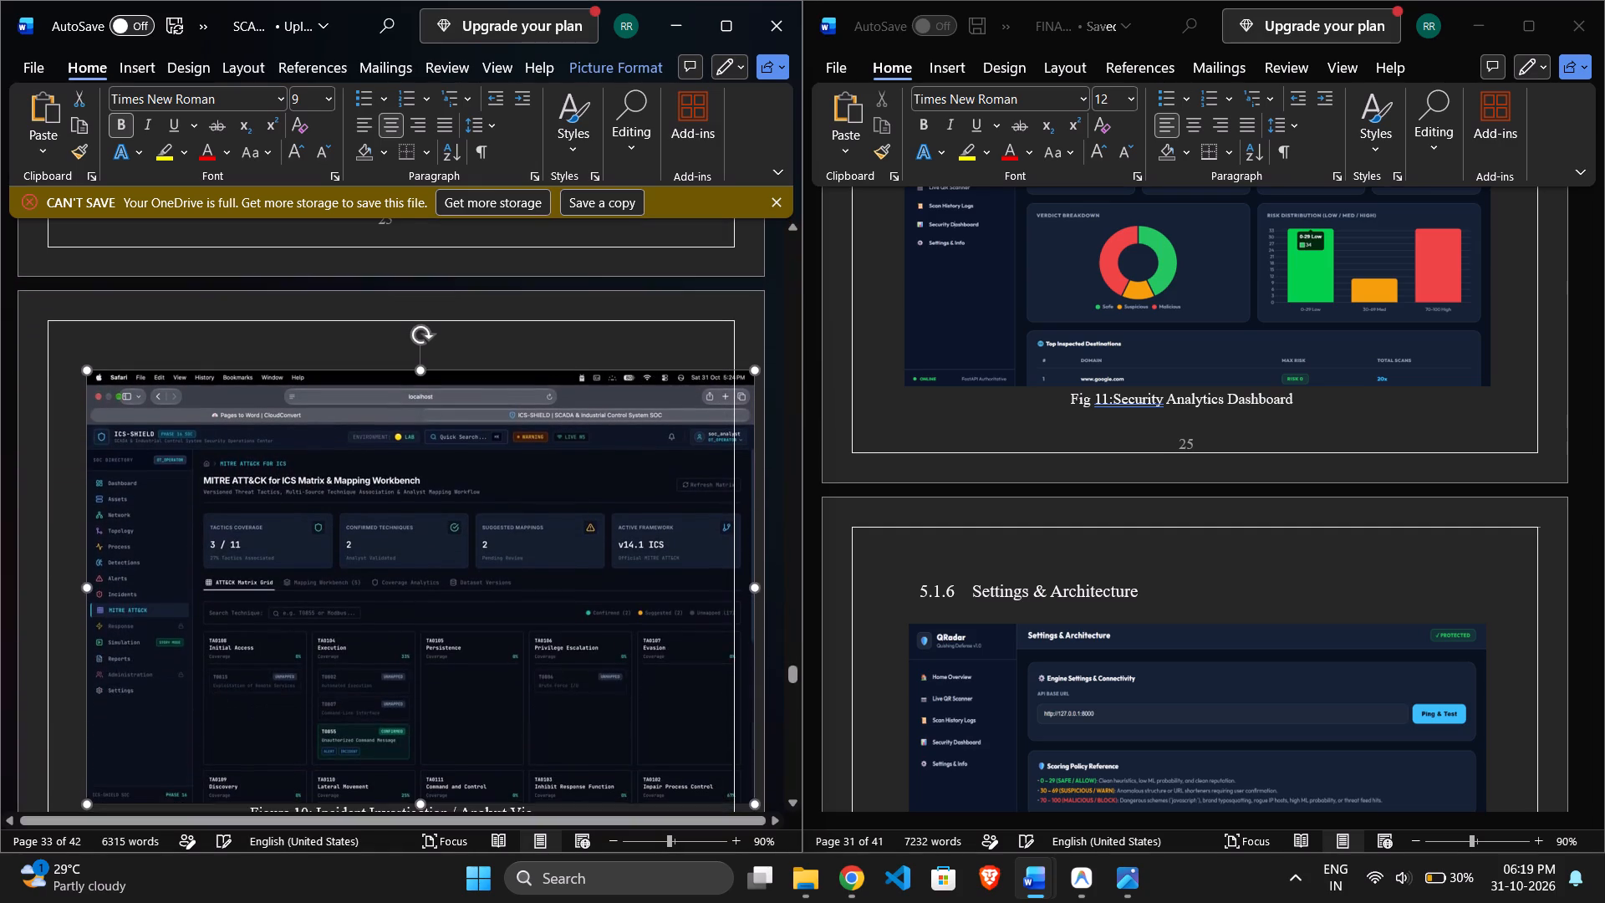
Cut the MITRE ATT&CK for ICS Matrix image out of its place beside the Figure 10 caption.
{"action": "scroll", "coordinate": [222, 283], "scroll_direction": "up", "scroll_amount": 4}
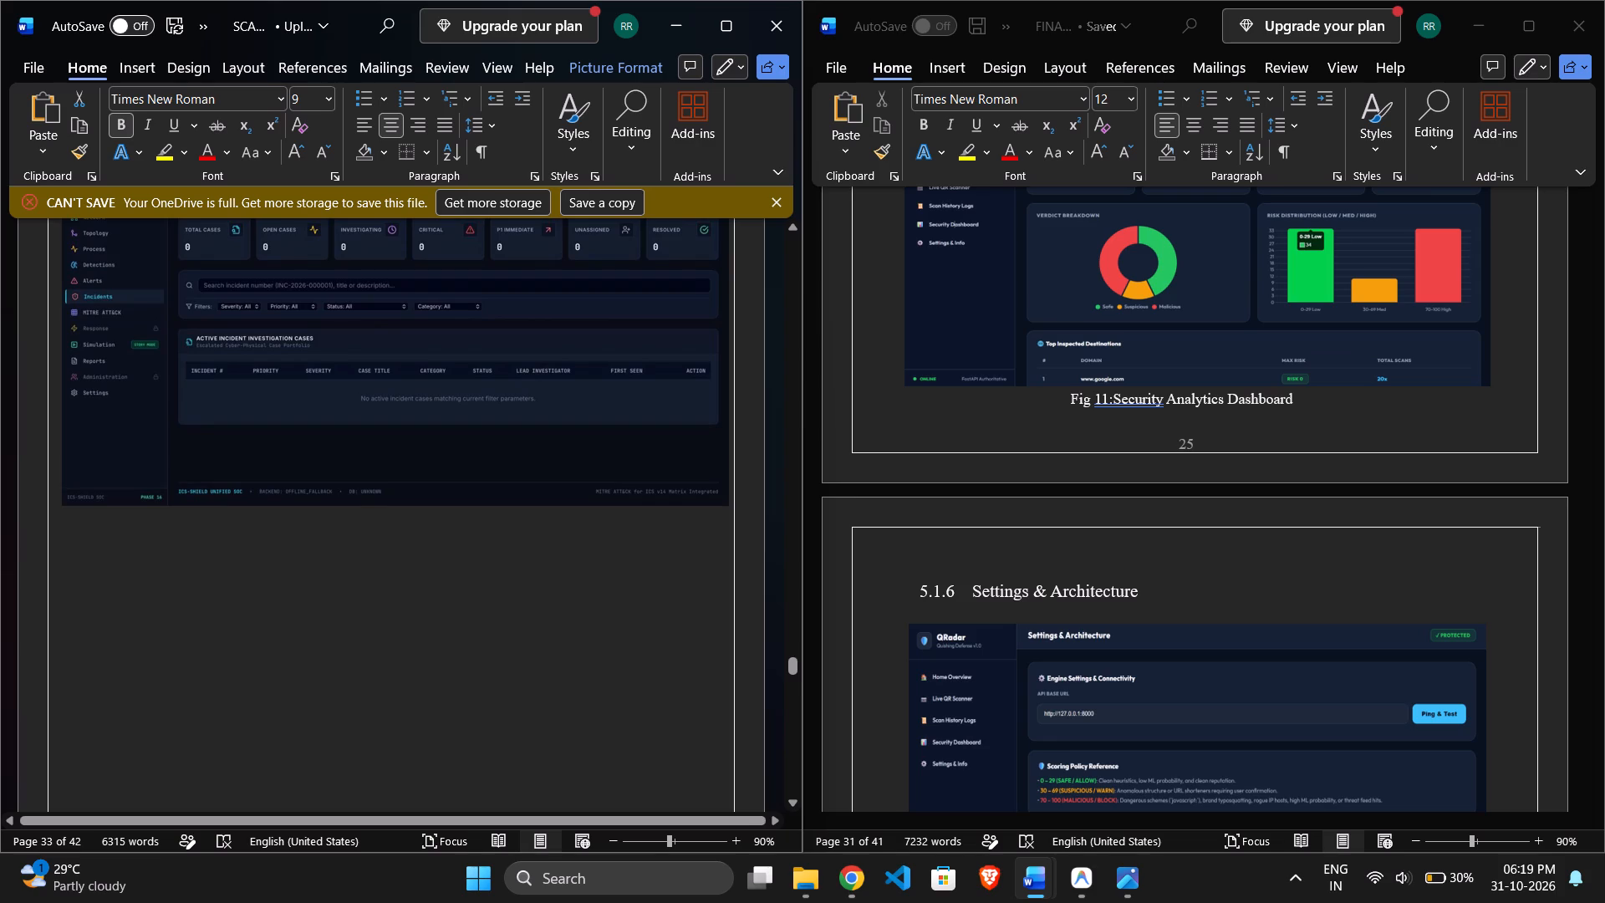
{"action": "scroll", "coordinate": [248, 632], "scroll_direction": "up", "scroll_amount": 9}
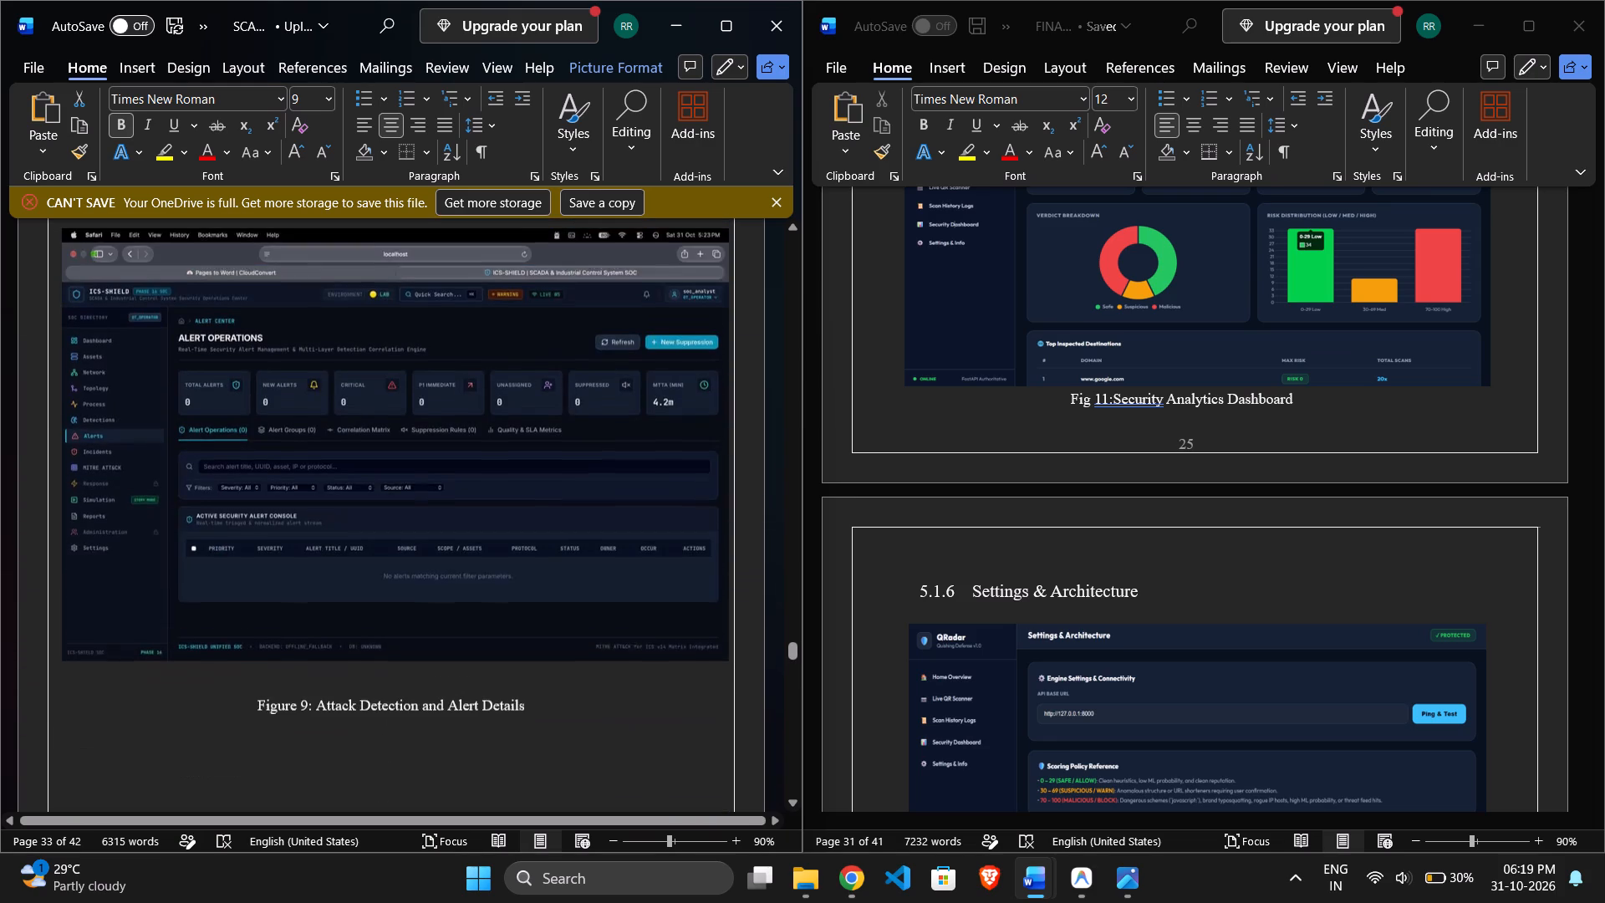
{"action": "scroll", "coordinate": [248, 632], "scroll_direction": "down", "scroll_amount": 1}
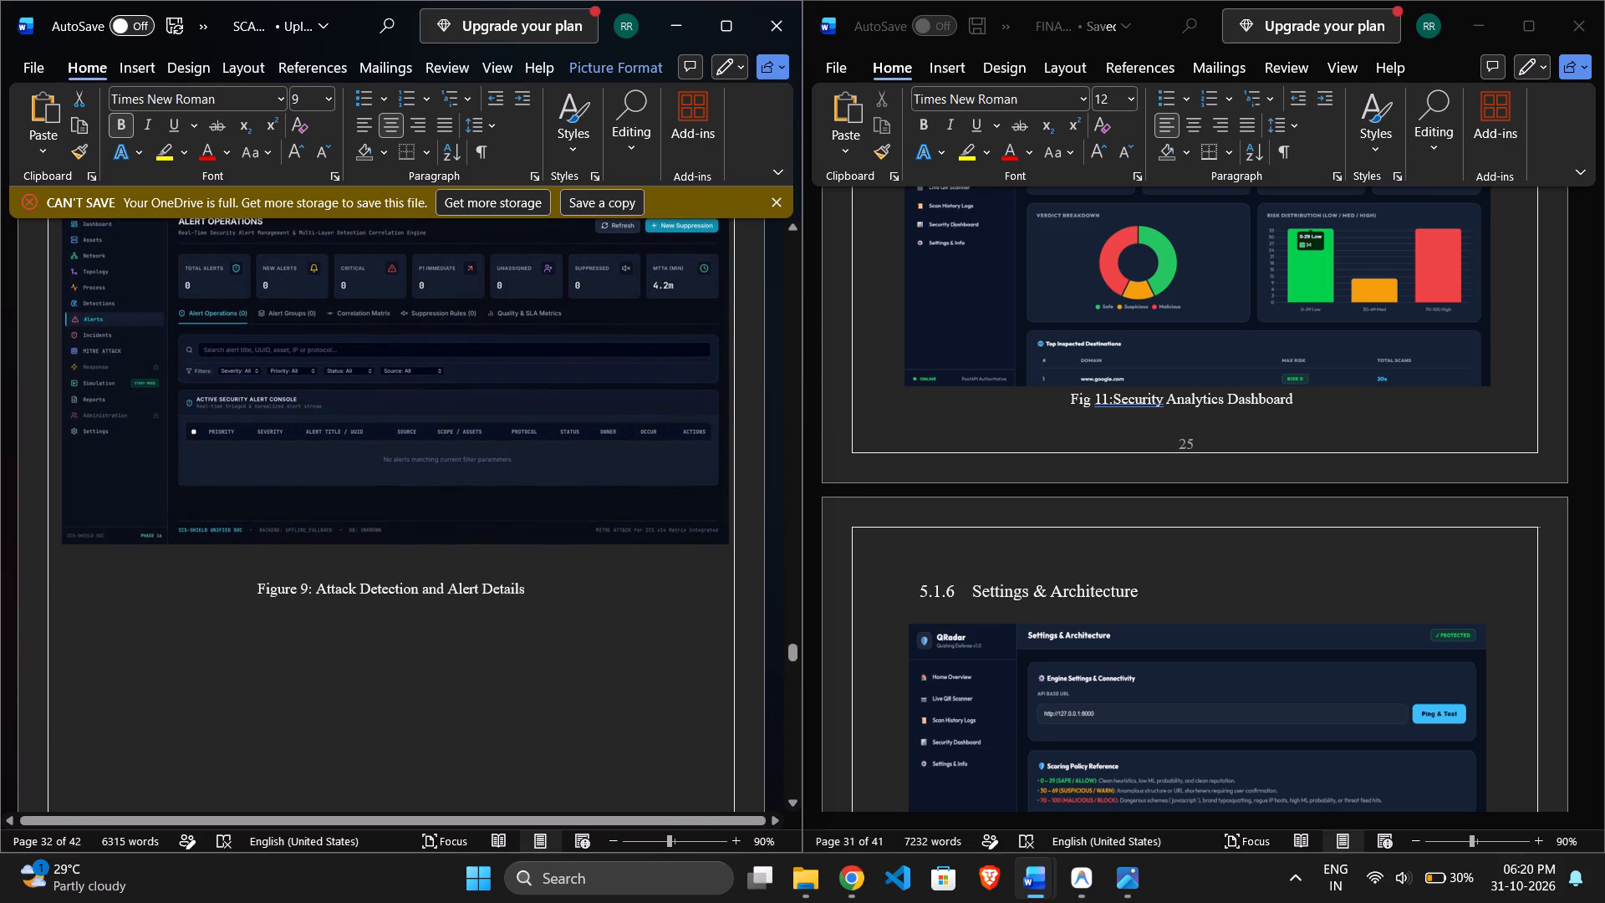
{"action": "key", "text": "ctrl+7"}
{"action": "key", "text": "ctrl+x"}
{"action": "key", "text": "ctrl+7"}
{"action": "key", "text": "ctrl+x"}
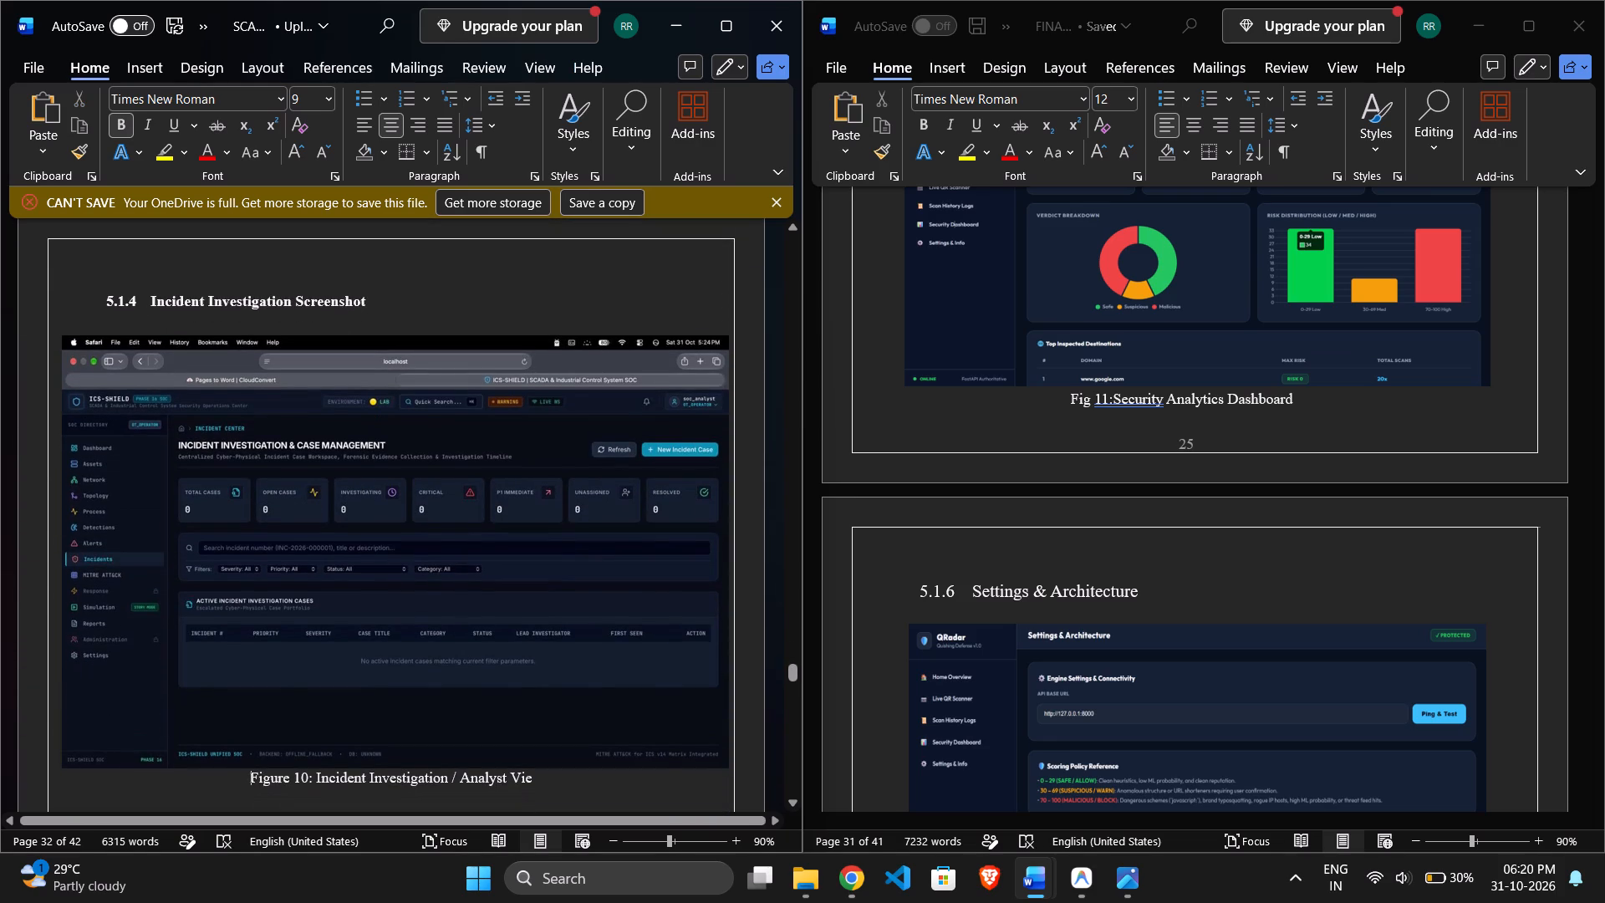
Examine the screenshot and caption layout from Figure 8 through heading 5.2 Resulting Tables.
{"action": "scroll", "coordinate": [248, 632], "scroll_direction": "up", "scroll_amount": 5}
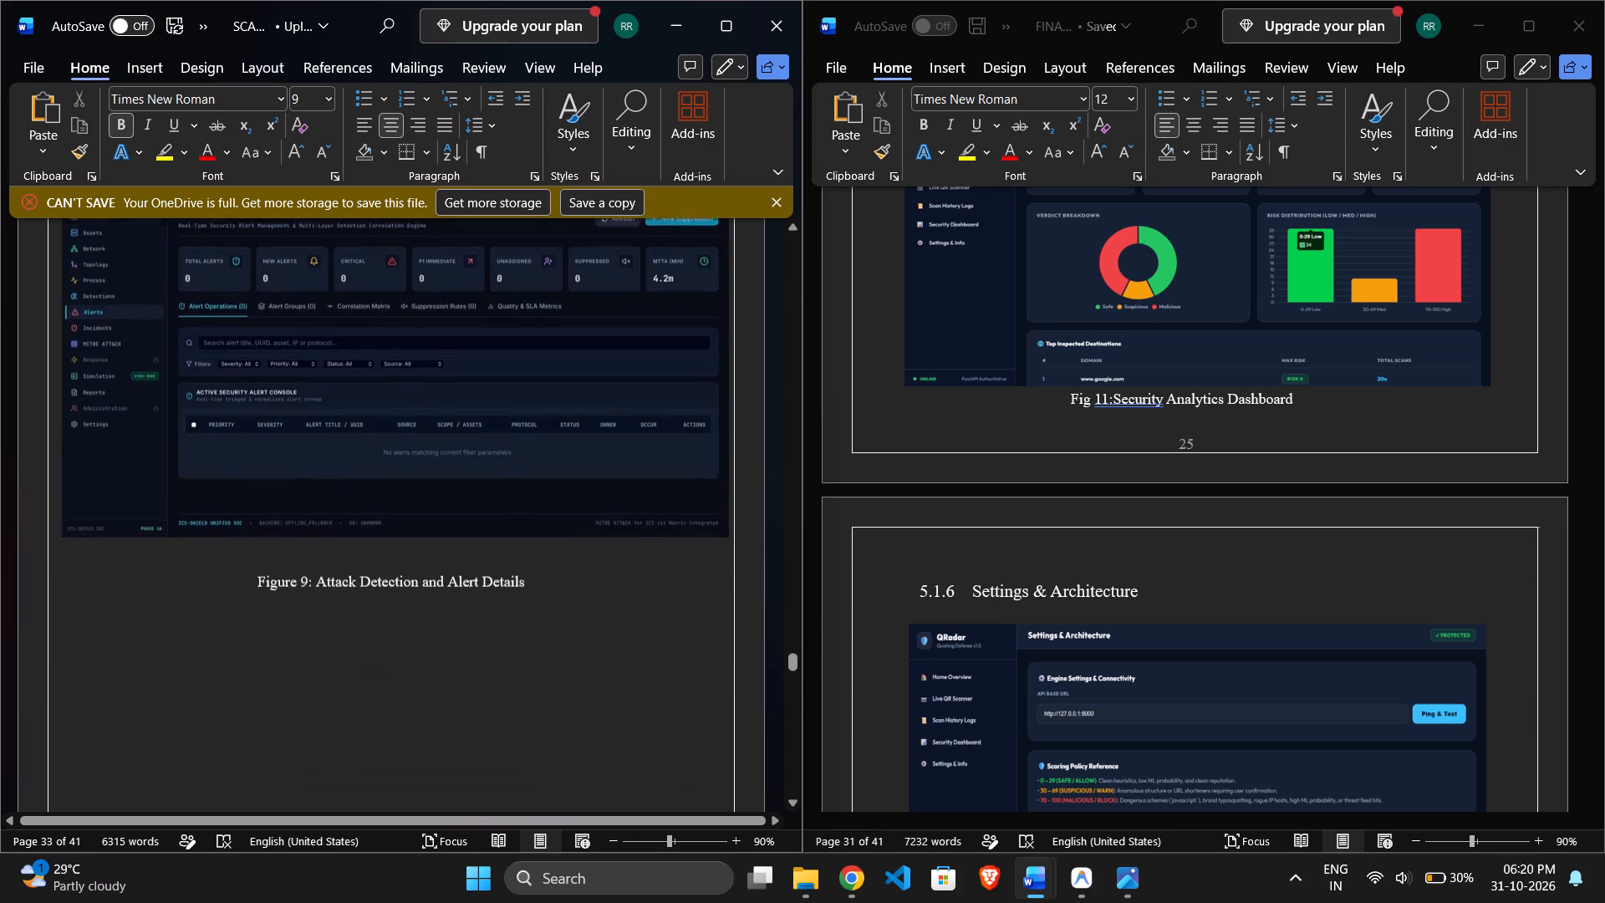
{"action": "scroll", "coordinate": [249, 631], "scroll_direction": "up", "scroll_amount": 3}
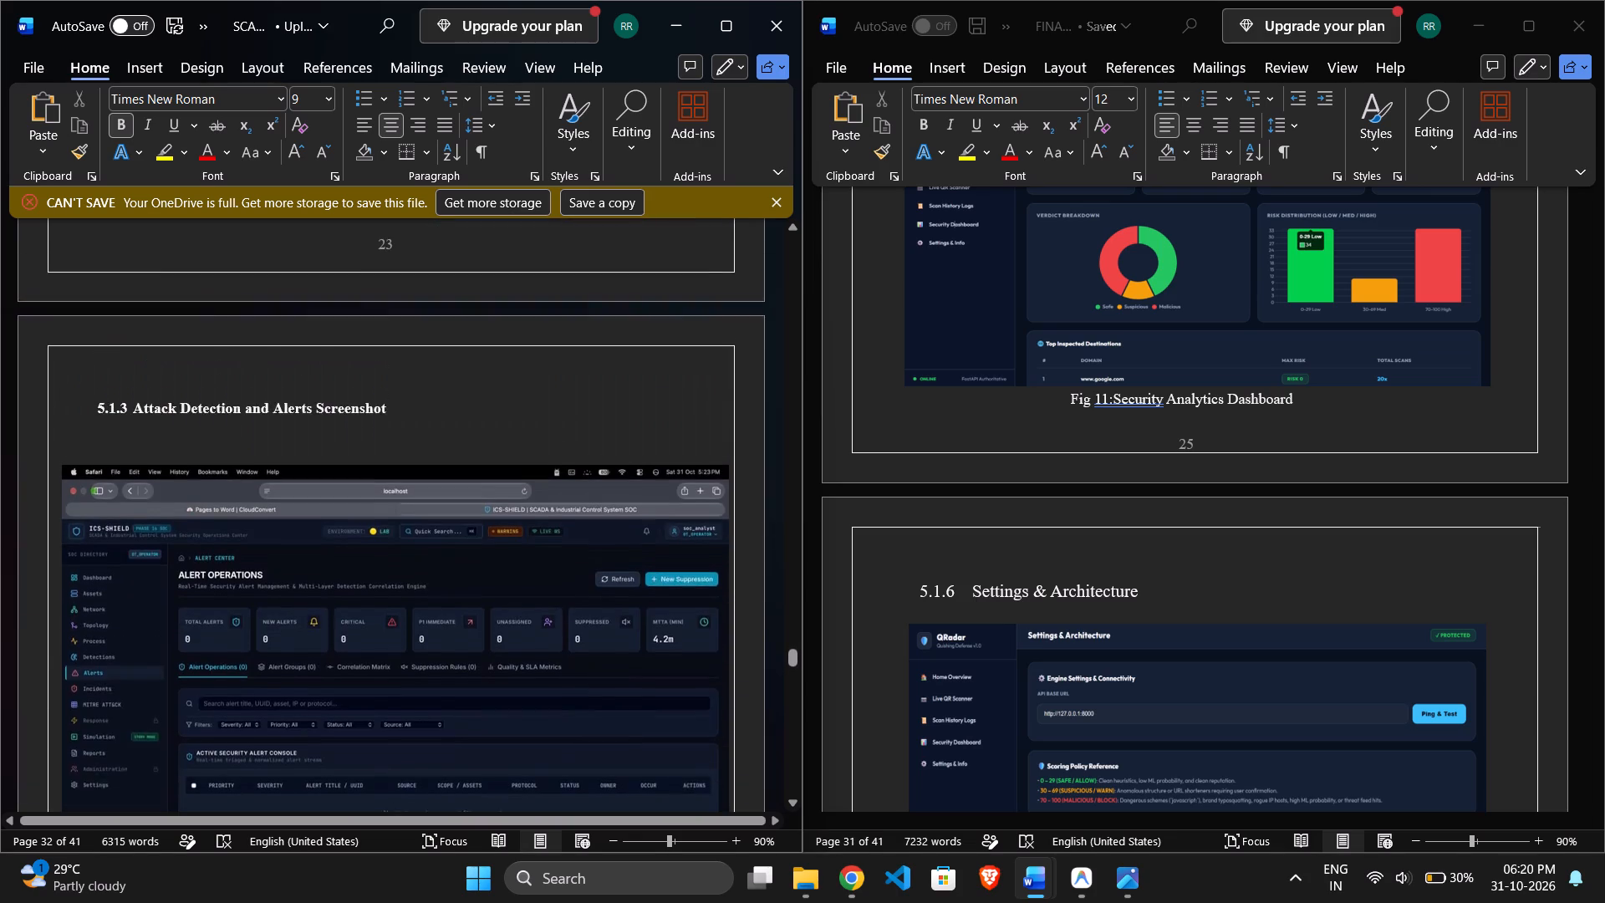
{"action": "scroll", "coordinate": [249, 631], "scroll_direction": "up", "scroll_amount": 4}
{"action": "scroll", "coordinate": [249, 631], "scroll_direction": "down", "scroll_amount": 3}
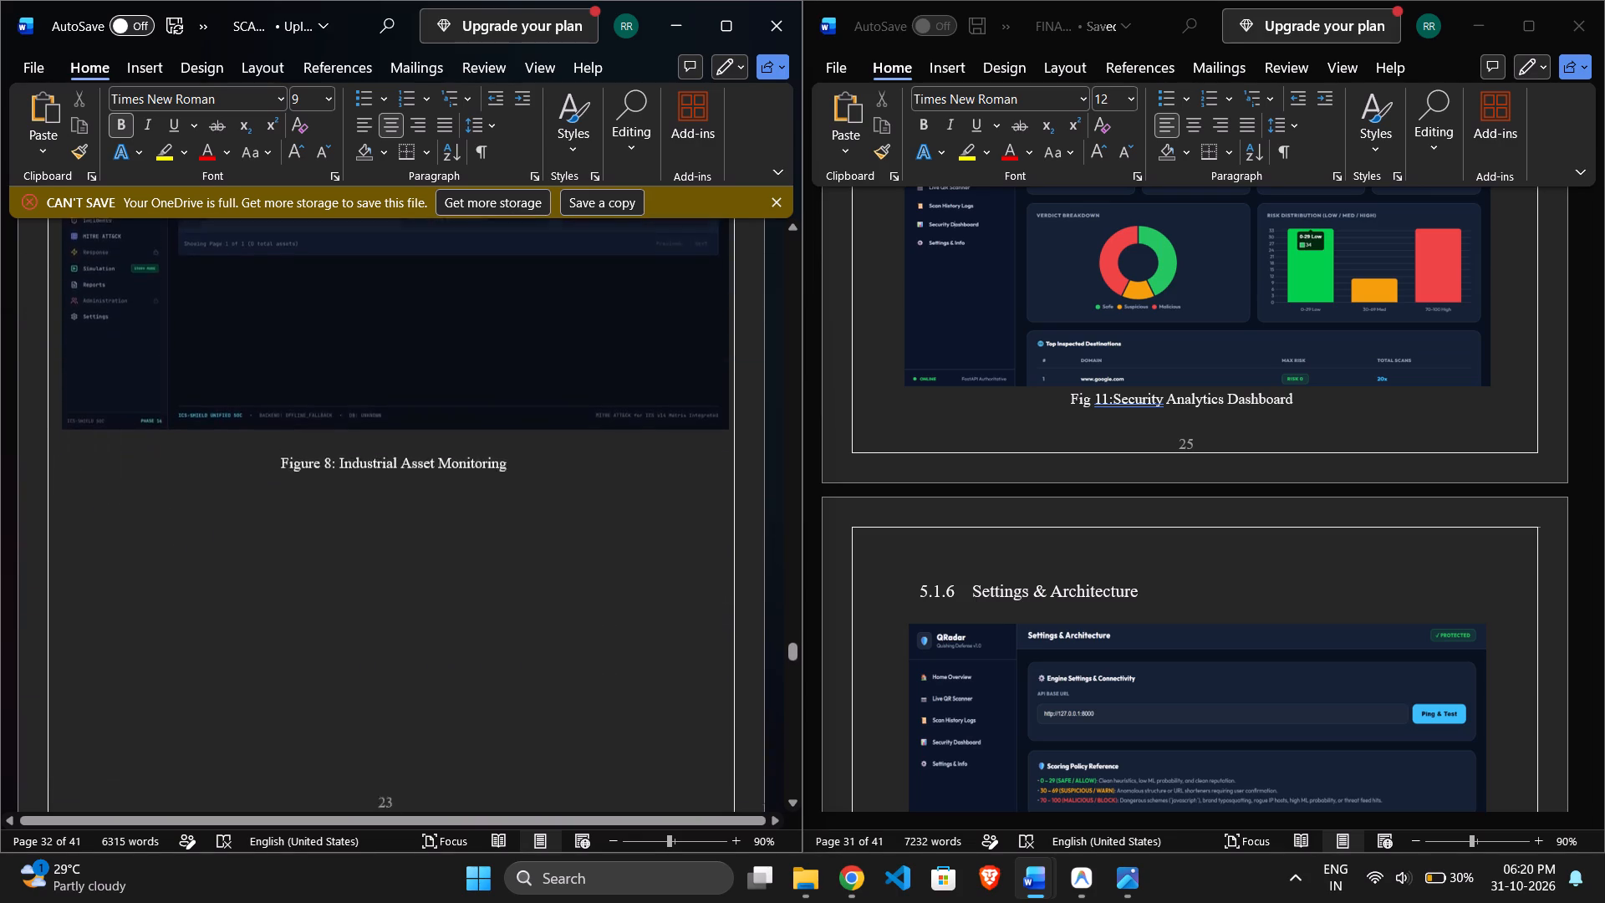
{"action": "scroll", "coordinate": [249, 631], "scroll_direction": "down", "scroll_amount": 8}
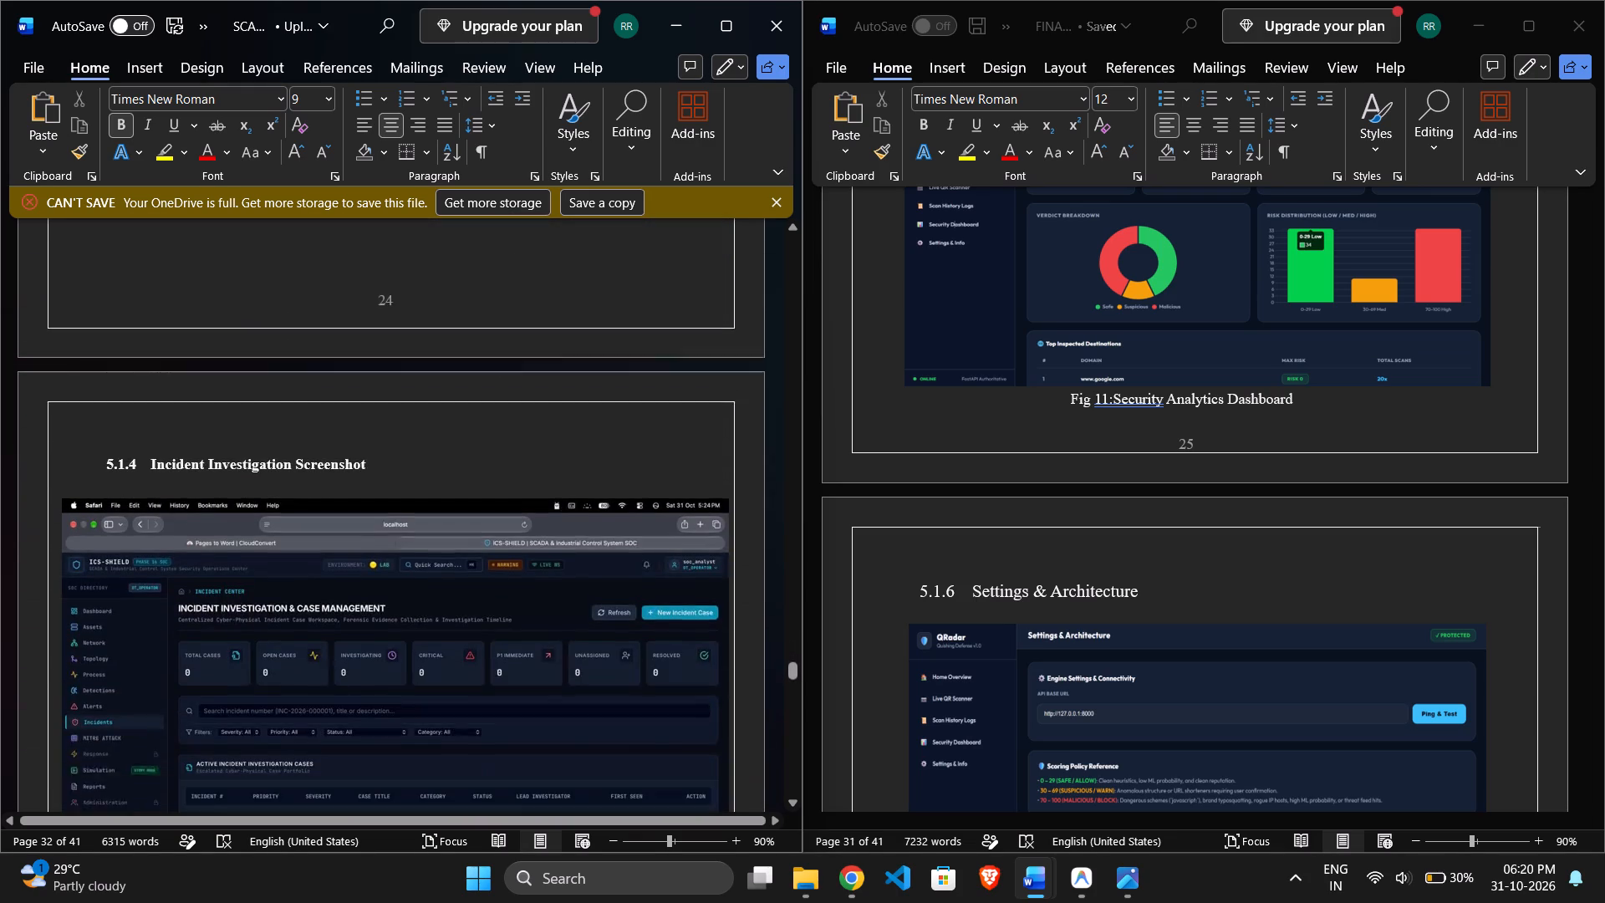
{"action": "scroll", "coordinate": [249, 631], "scroll_direction": "down", "scroll_amount": 6}
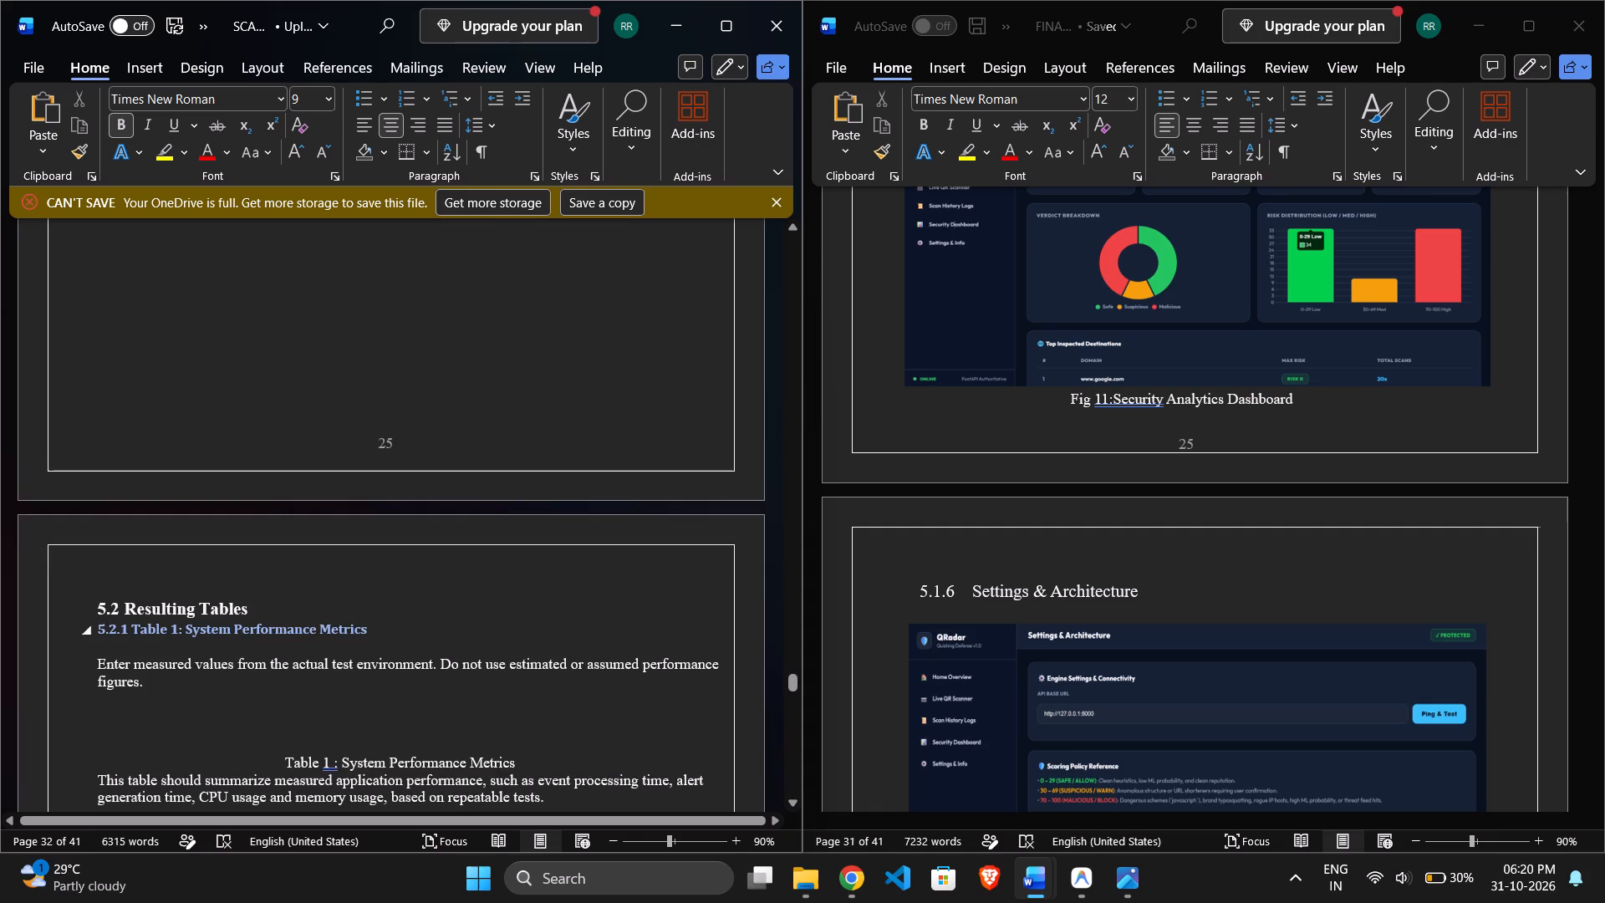
Review the Chapter 5 Results pages from the chapter heading to the blank line between the Figure 10 and Figure 11 captions.
{"action": "scroll", "coordinate": [249, 631], "scroll_direction": "up", "scroll_amount": 3}
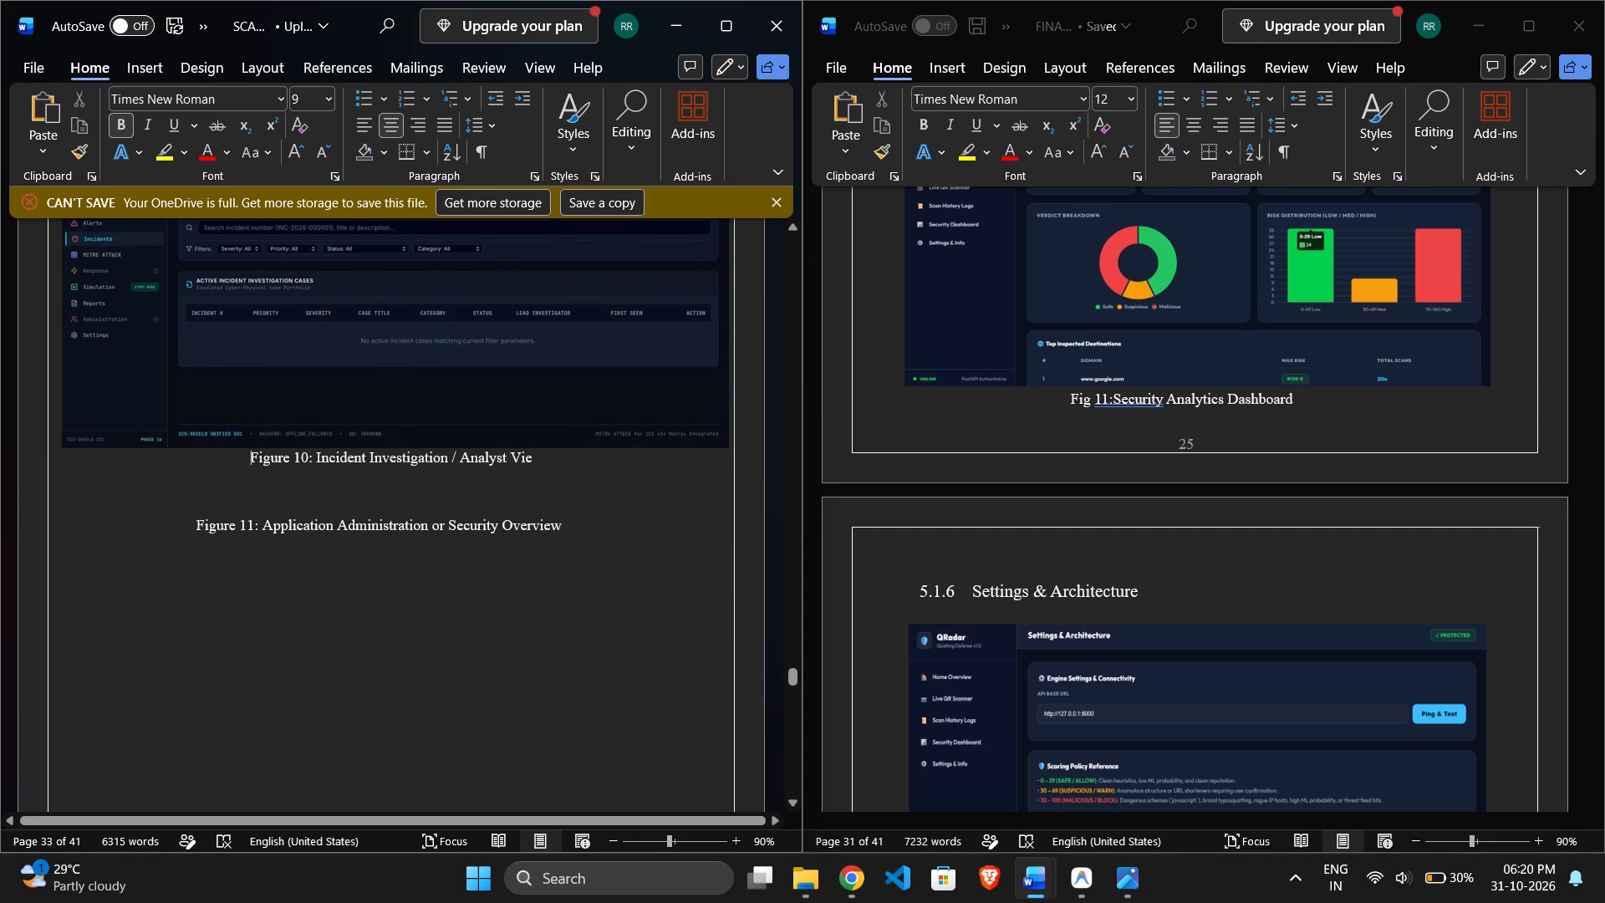
{"action": "left_click", "coordinate": [171, 494]}
{"action": "scroll", "coordinate": [171, 494], "scroll_direction": "up", "scroll_amount": 9}
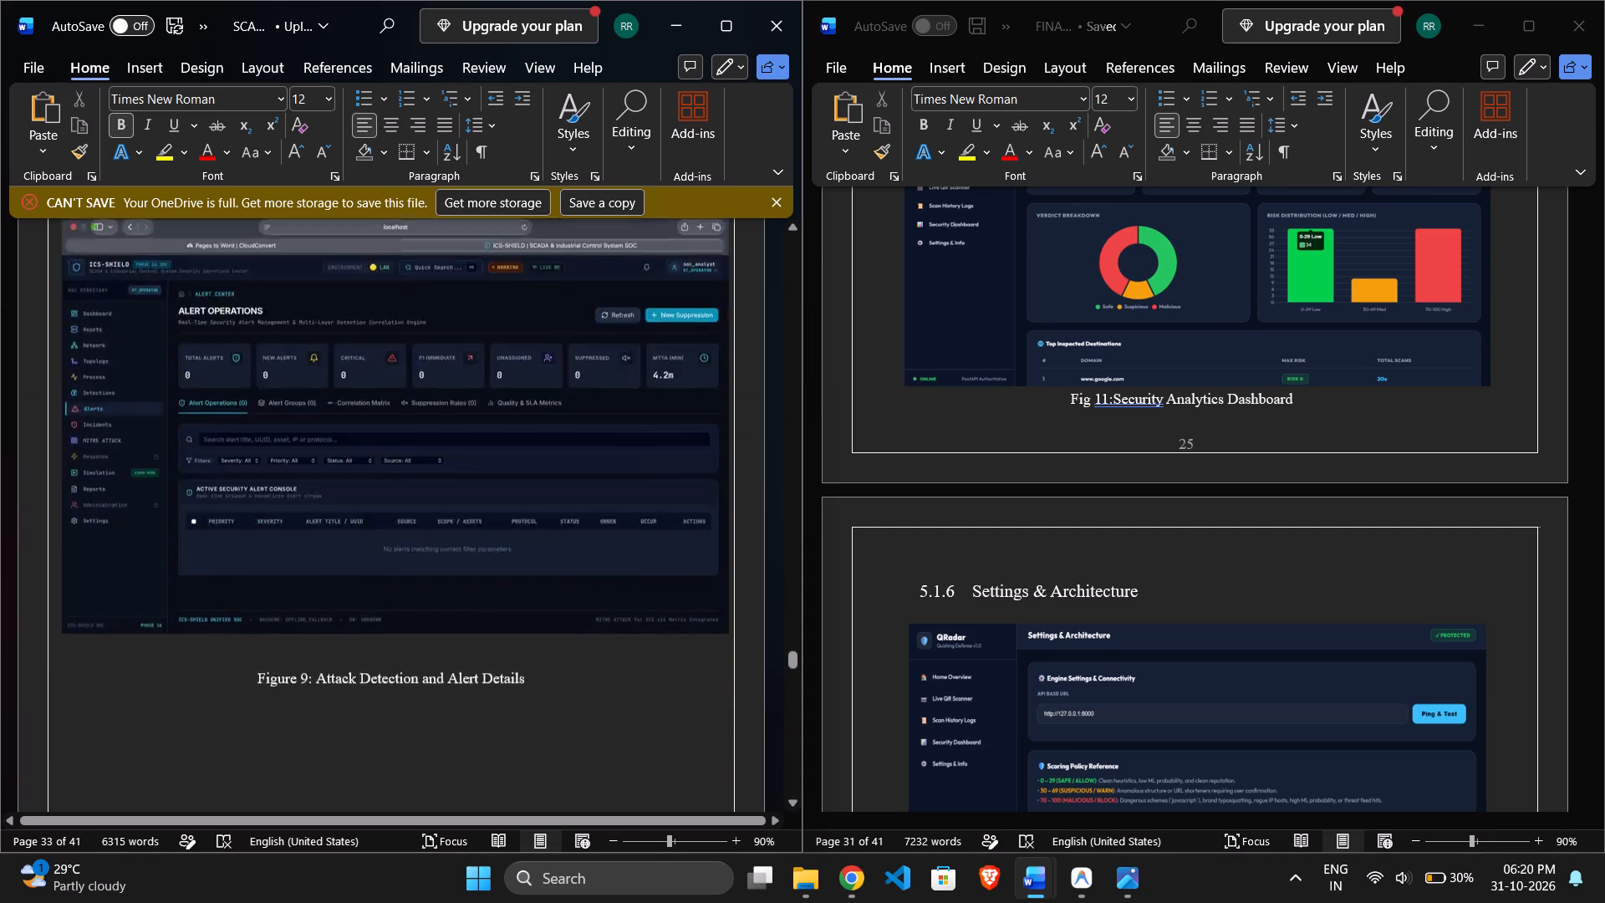
{"action": "scroll", "coordinate": [171, 494], "scroll_direction": "up", "scroll_amount": 6}
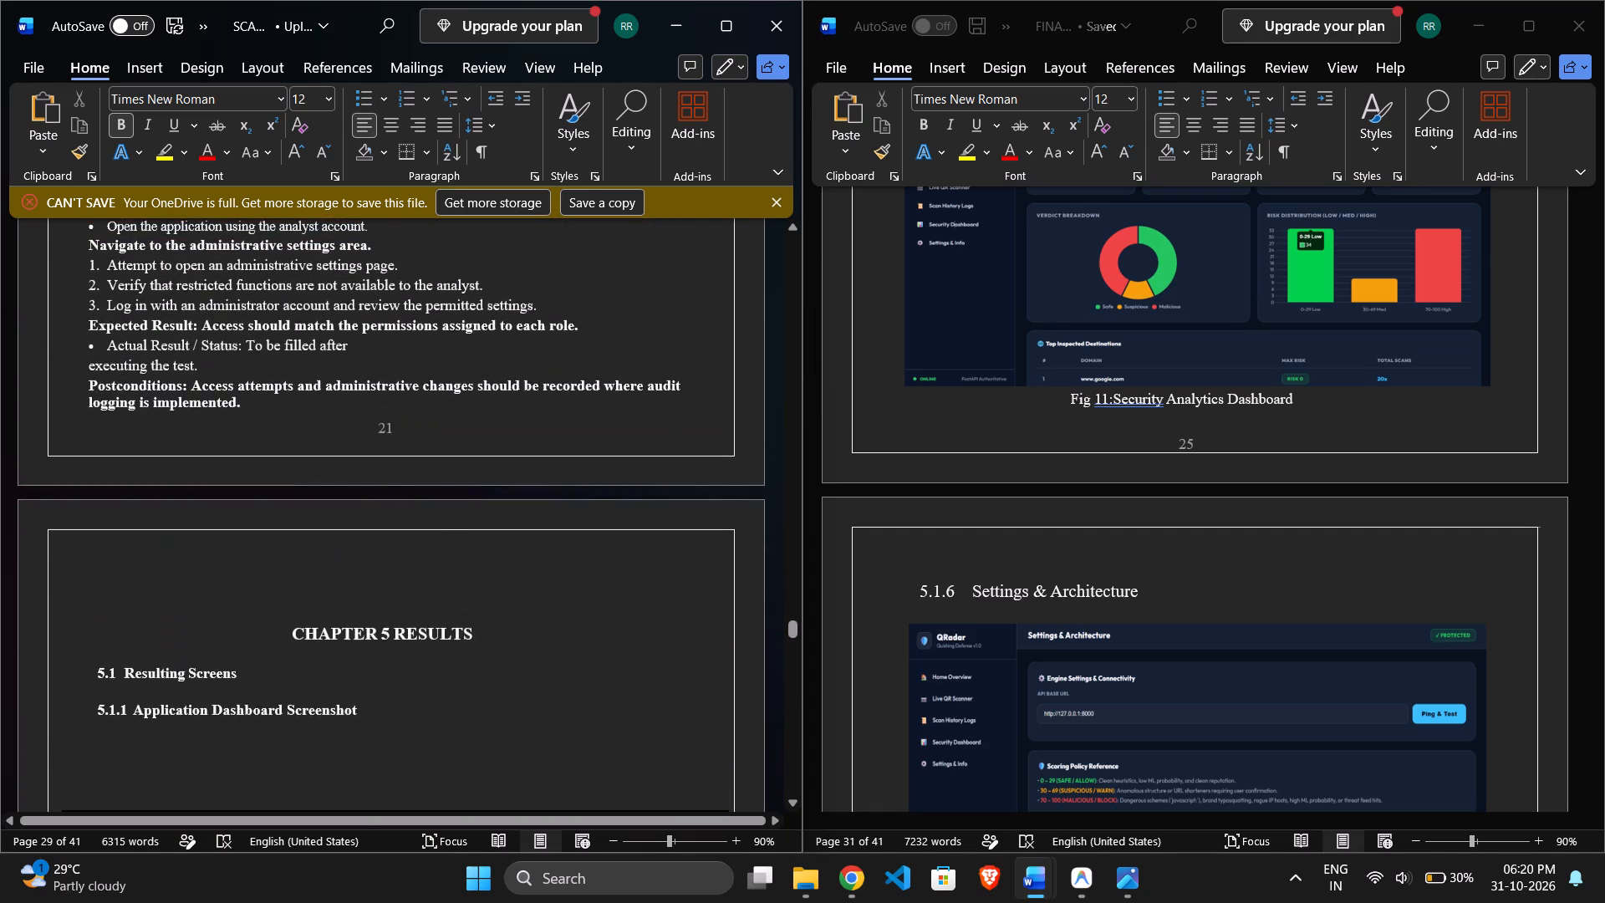
{"action": "scroll", "coordinate": [171, 494], "scroll_direction": "down", "scroll_amount": 6}
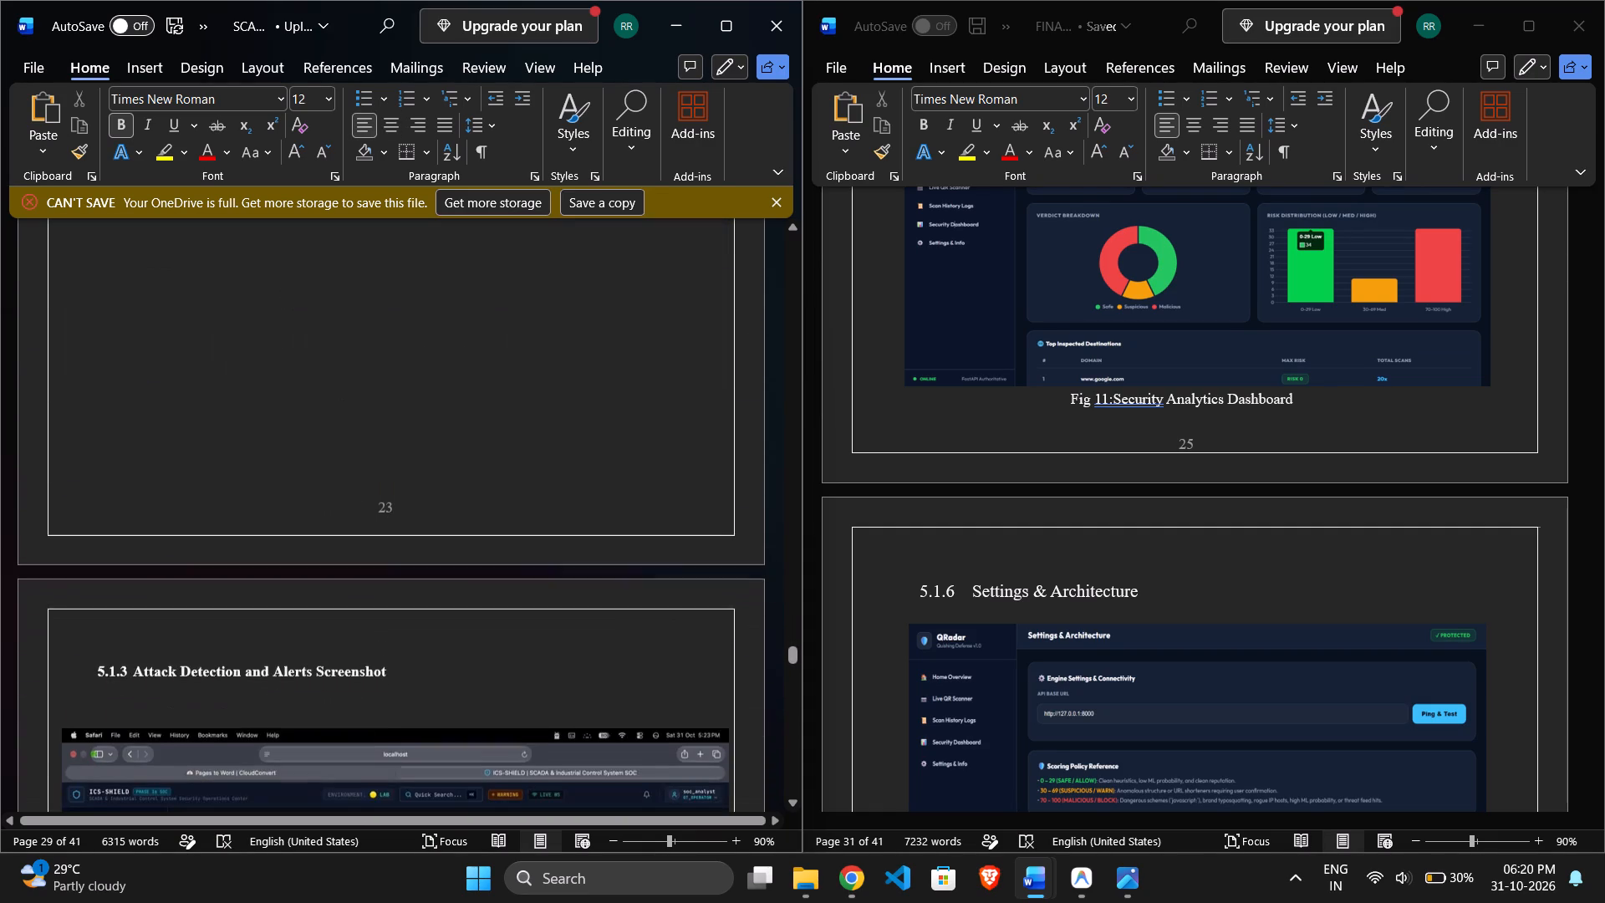
{"action": "scroll", "coordinate": [171, 494], "scroll_direction": "down", "scroll_amount": 5}
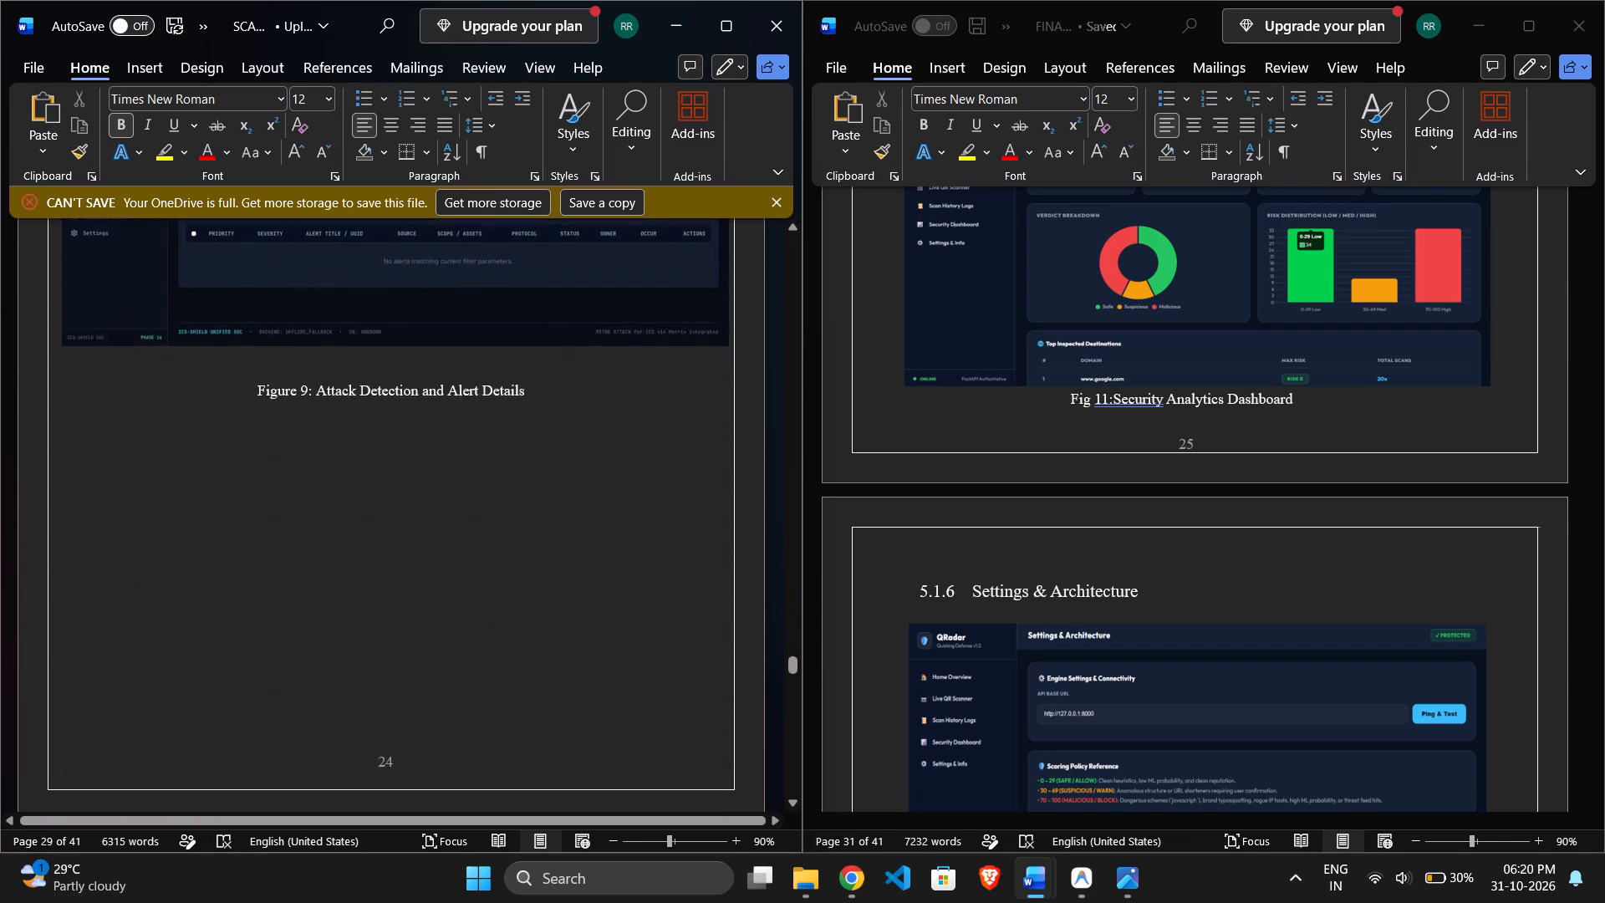
{"action": "scroll", "coordinate": [171, 494], "scroll_direction": "down", "scroll_amount": 7}
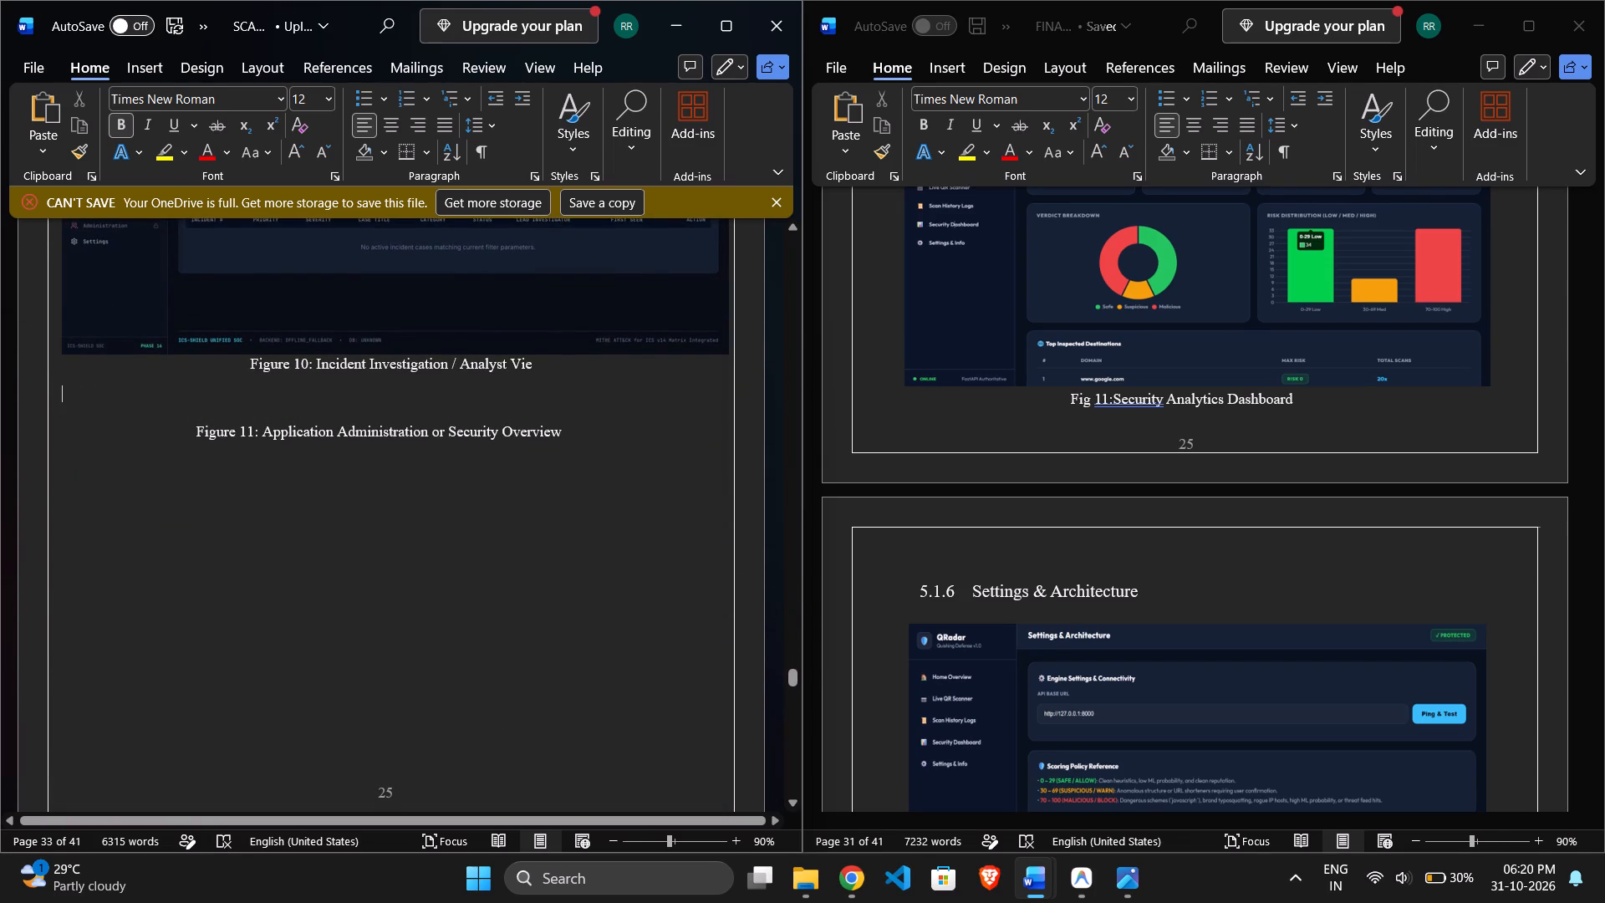
Insert the Downloads screenshot WhatsApp Image 2026-10-31 at 5.25.05 PM on the blank line between the Figure 10 and Figure 11 captions.
{"action": "left_click", "coordinate": [802, 891]}
{"action": "left_click_drag", "start_coordinate": [1011, 365], "coordinate": [1038, 881]}
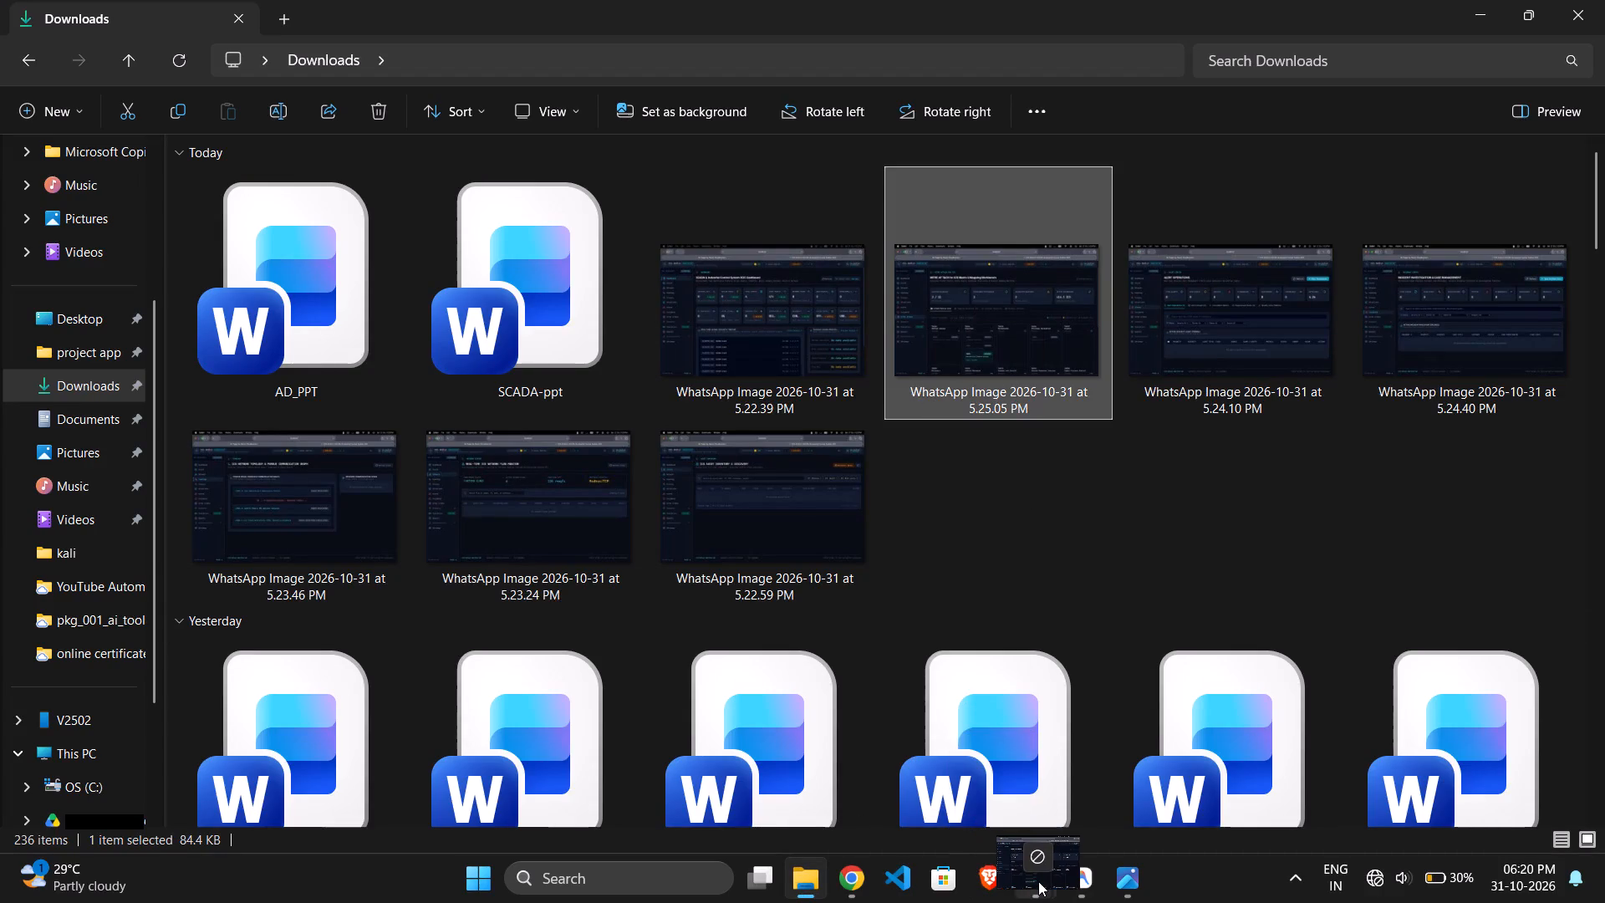
{"action": "left_click_drag", "start_coordinate": [1038, 881], "coordinate": [881, 770]}
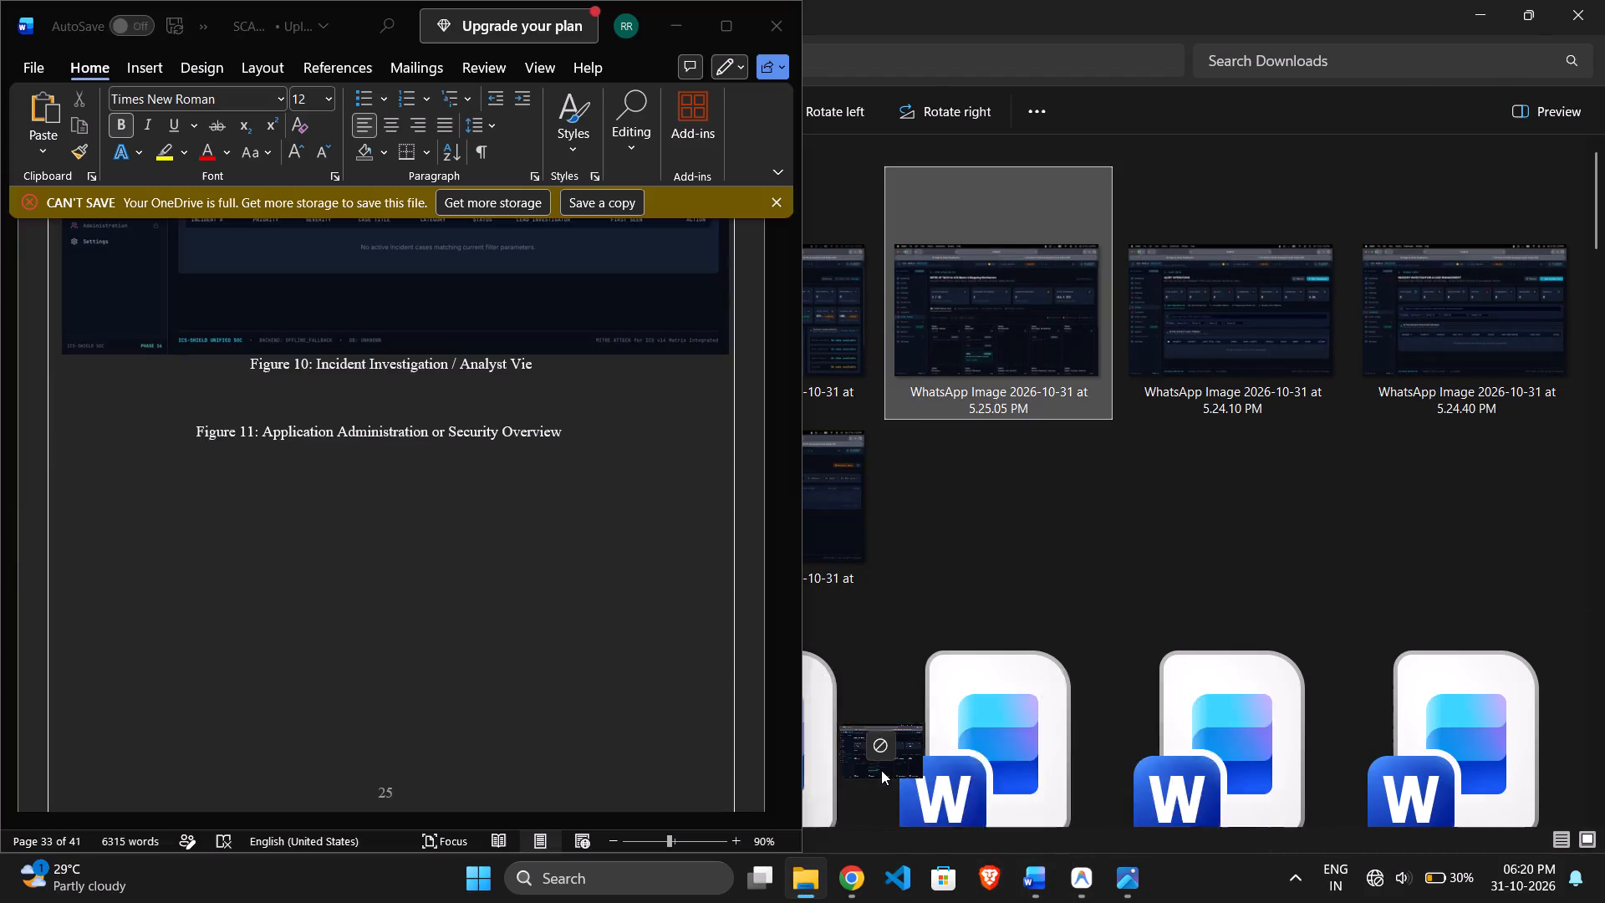
{"action": "left_click_drag", "start_coordinate": [881, 770], "coordinate": [515, 395]}
{"action": "scroll", "coordinate": [393, 646], "scroll_direction": "down", "scroll_amount": 3}
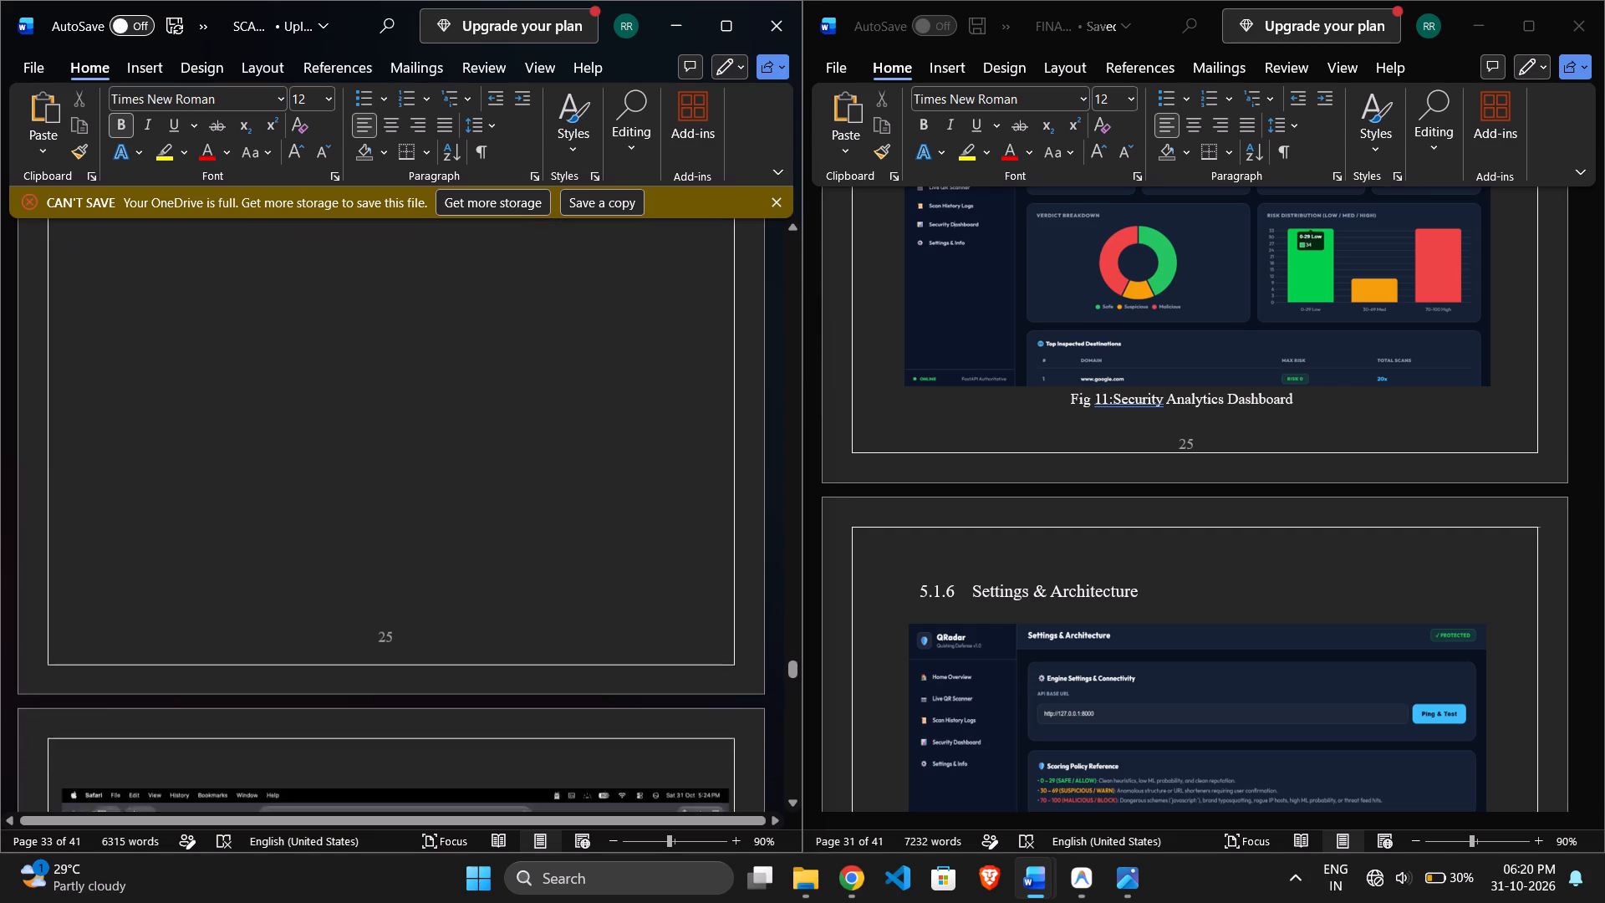
{"action": "scroll", "coordinate": [393, 646], "scroll_direction": "down", "scroll_amount": 5}
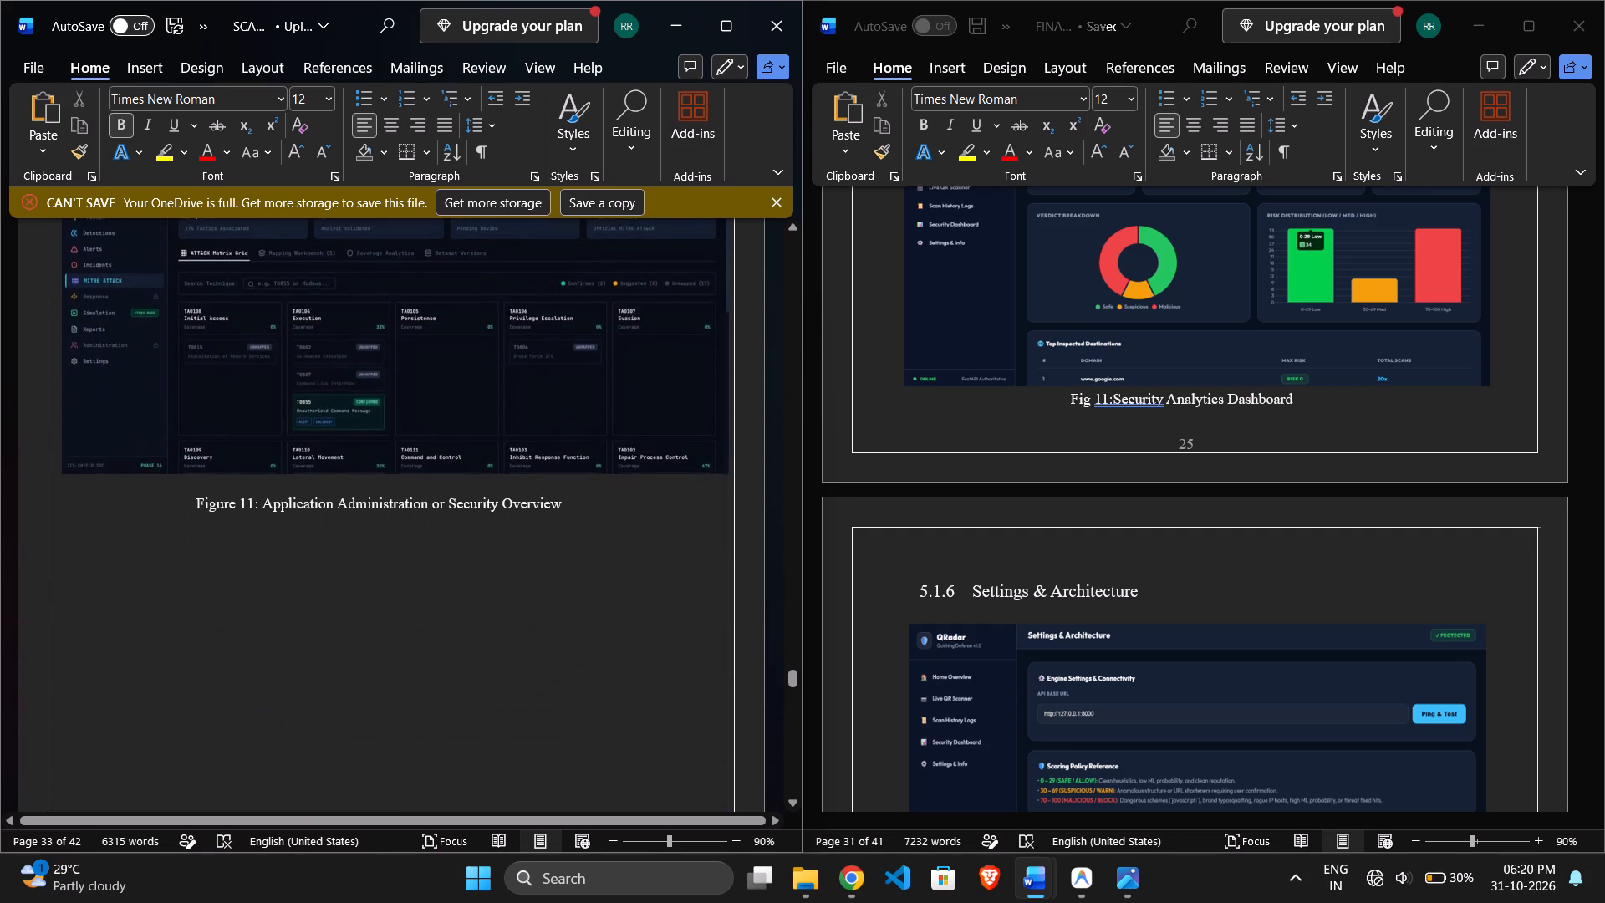
Add two blank lines between the Incident Investigation image and its Figure 10 caption.
{"action": "scroll", "coordinate": [393, 646], "scroll_direction": "up", "scroll_amount": 6}
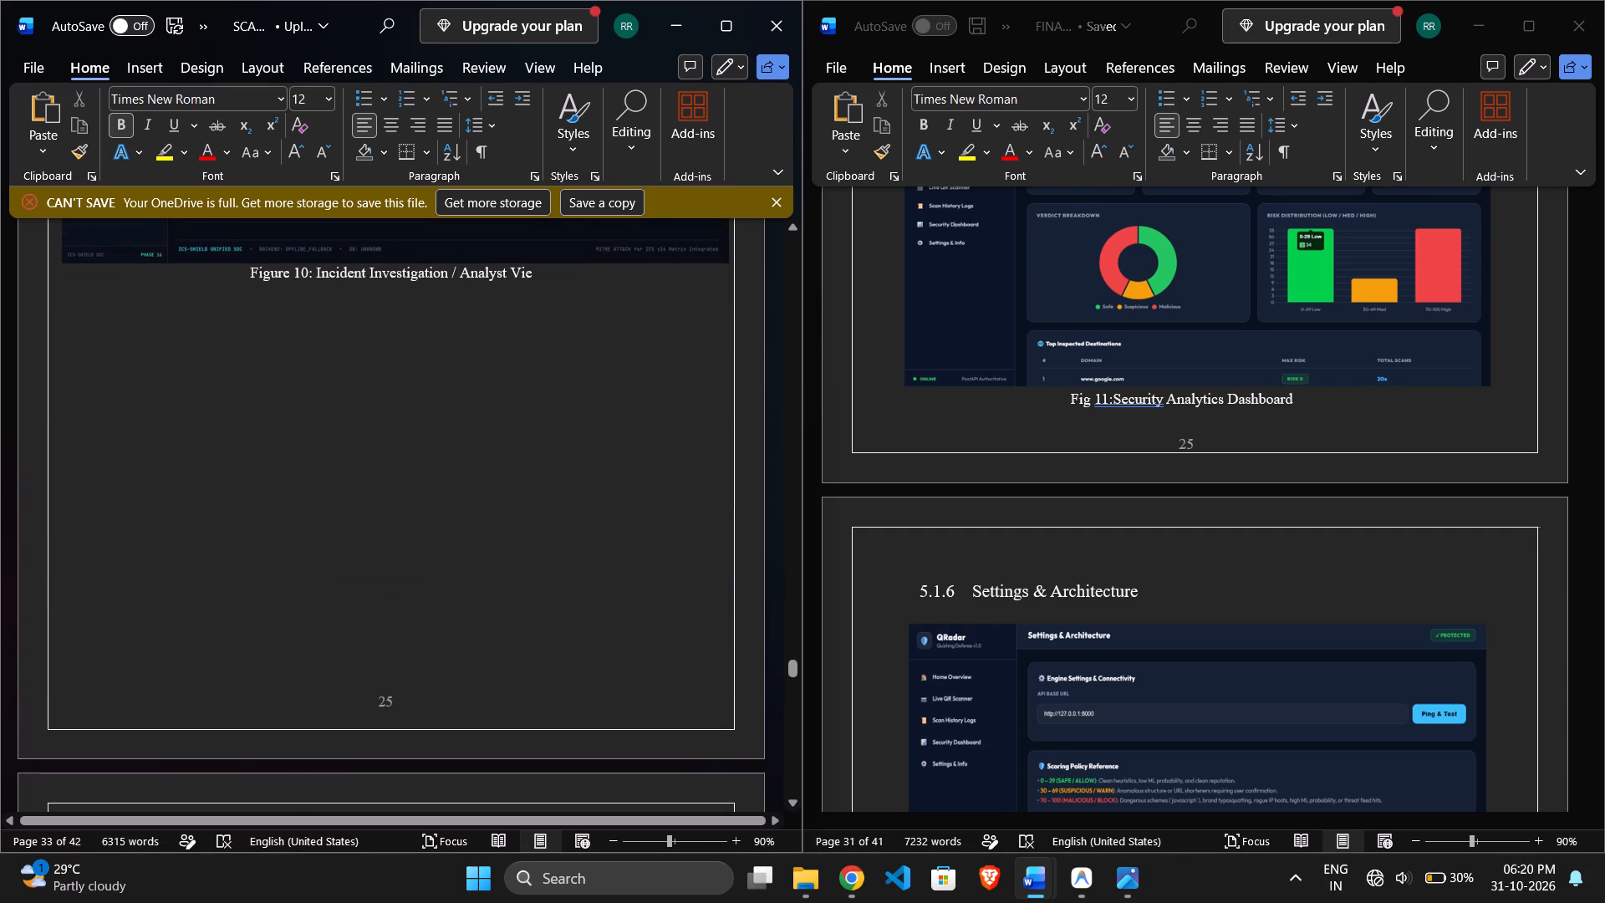
{"action": "left_click", "coordinate": [105, 273]}
{"action": "key", "text": "Return"}
{"action": "key", "text": "Return"}
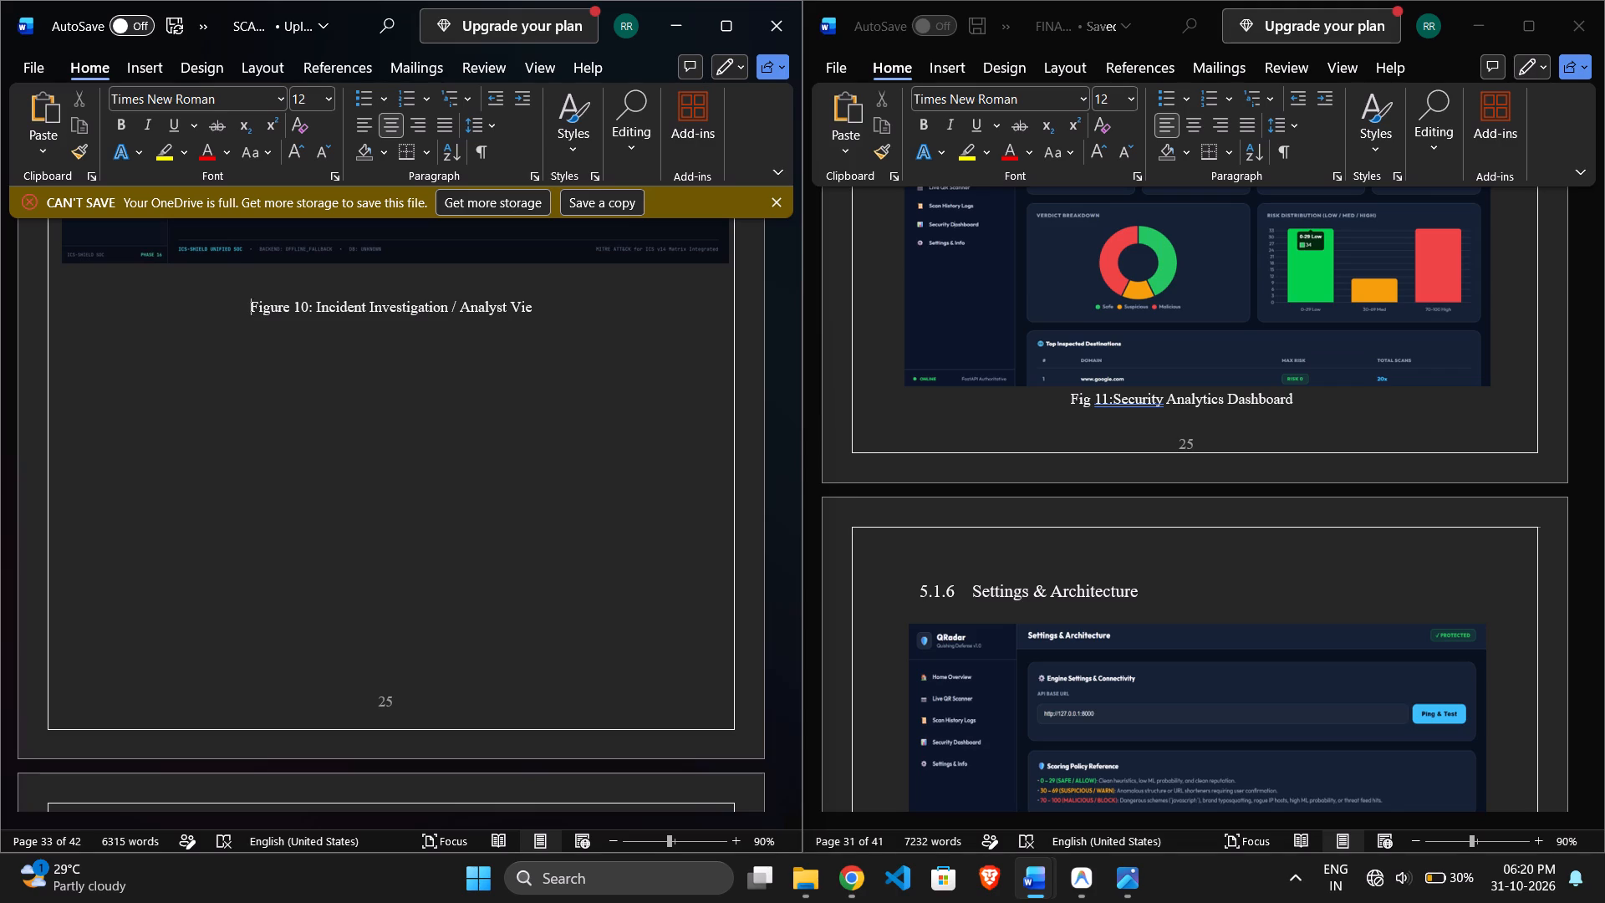
Insert three blank lines below the Figure 10 caption on page 25.
{"action": "scroll", "coordinate": [105, 273], "scroll_direction": "down", "scroll_amount": 4}
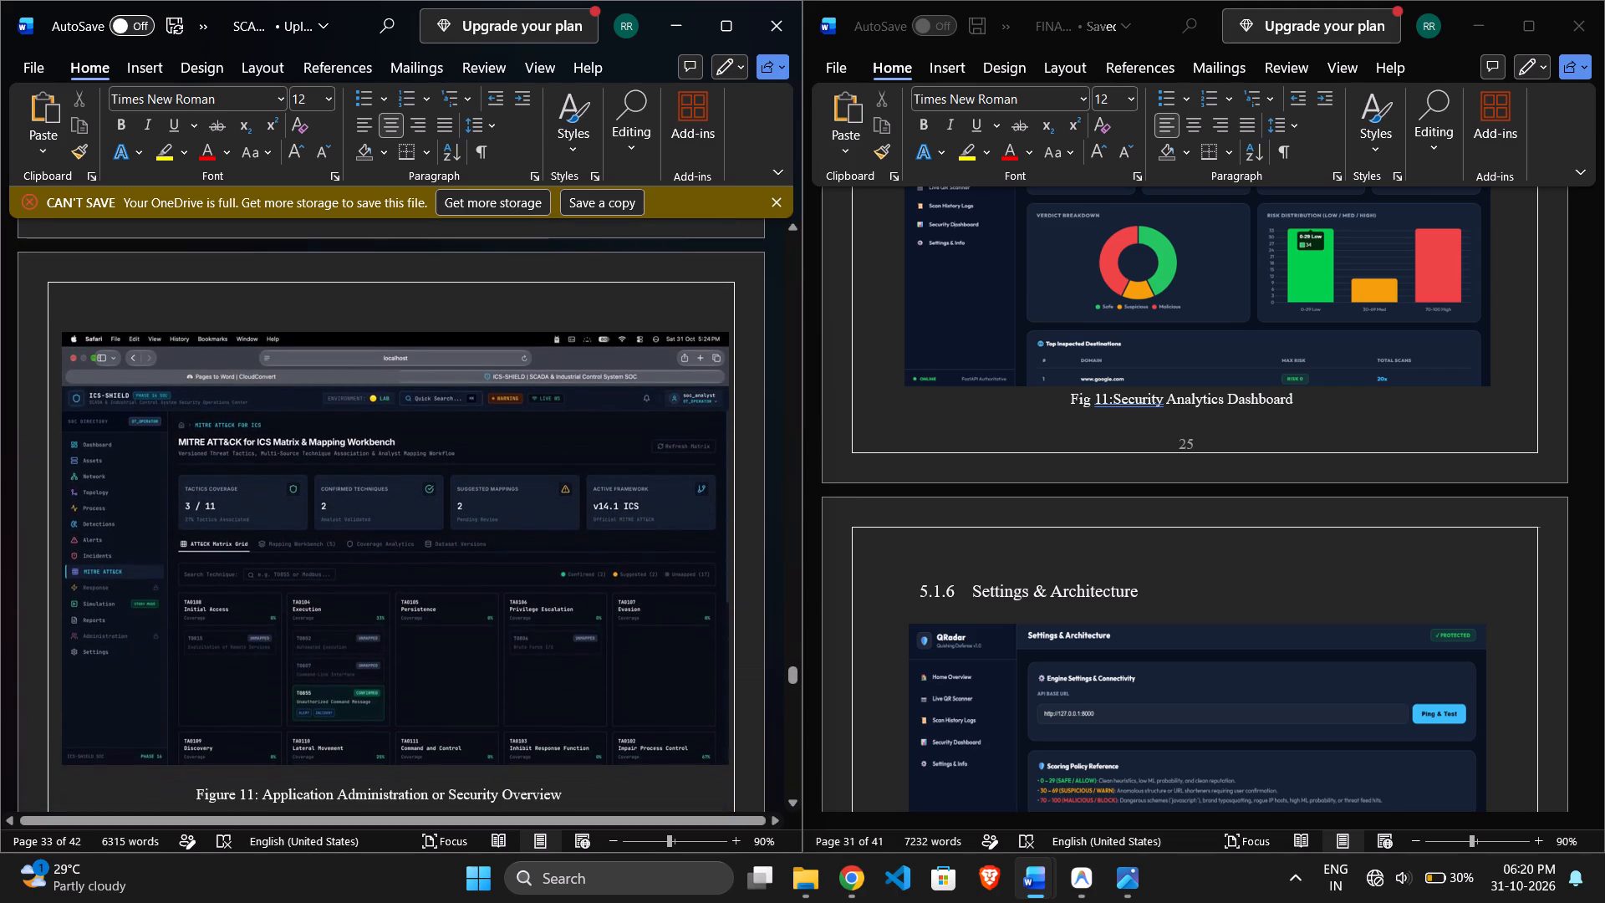
{"action": "left_click", "coordinate": [235, 300]}
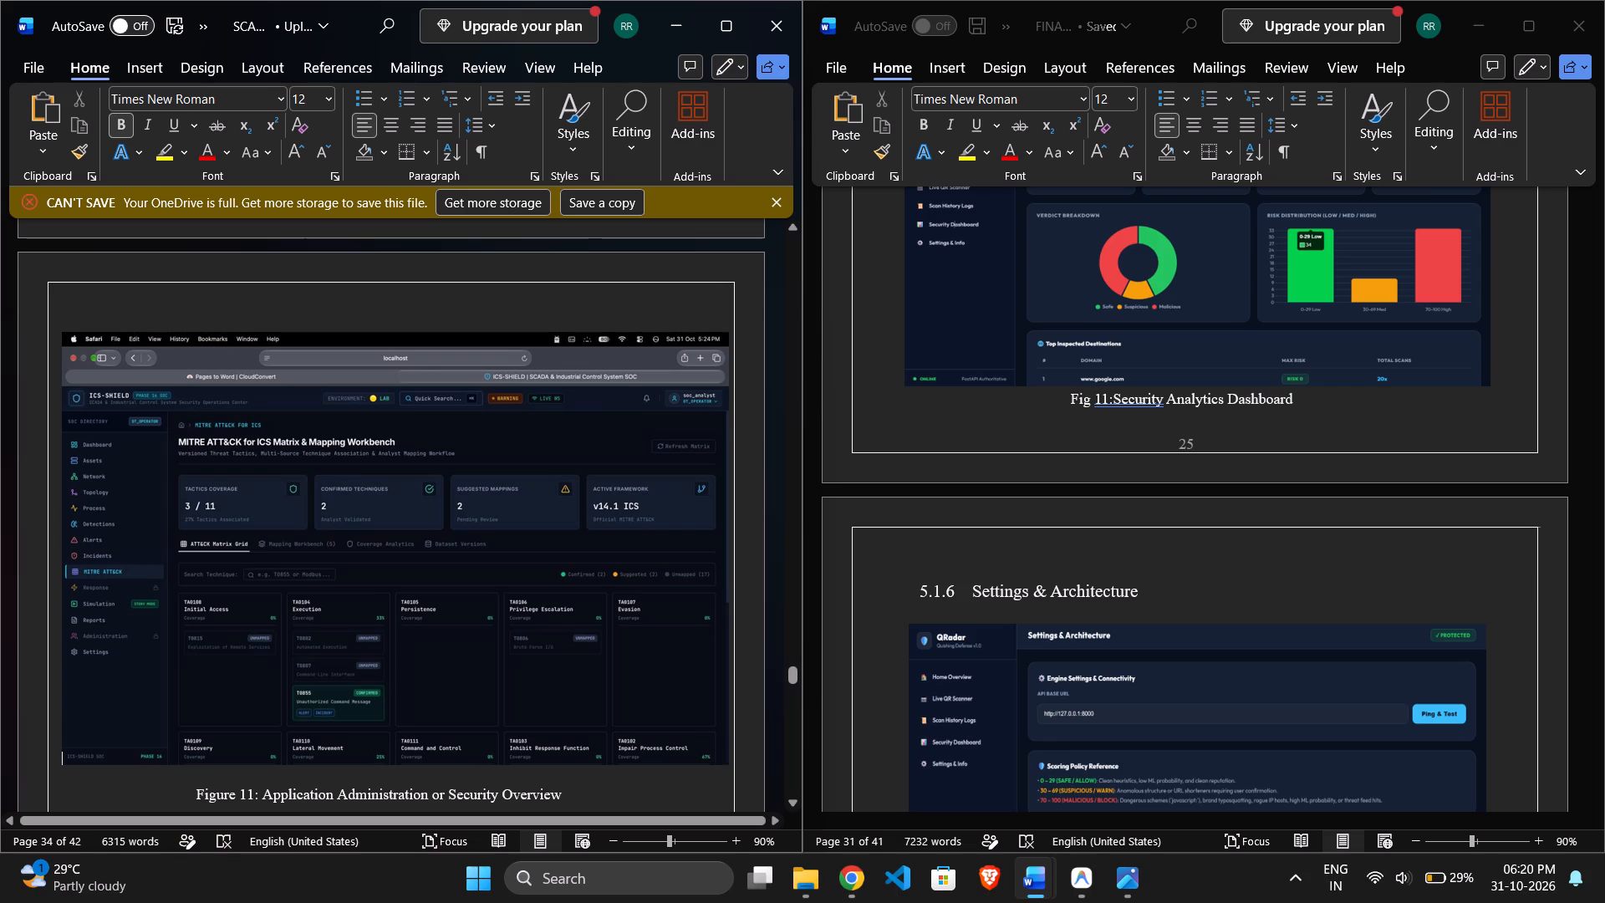
{"action": "scroll", "coordinate": [235, 300], "scroll_direction": "up", "scroll_amount": 1}
{"action": "left_click", "coordinate": [319, 284]}
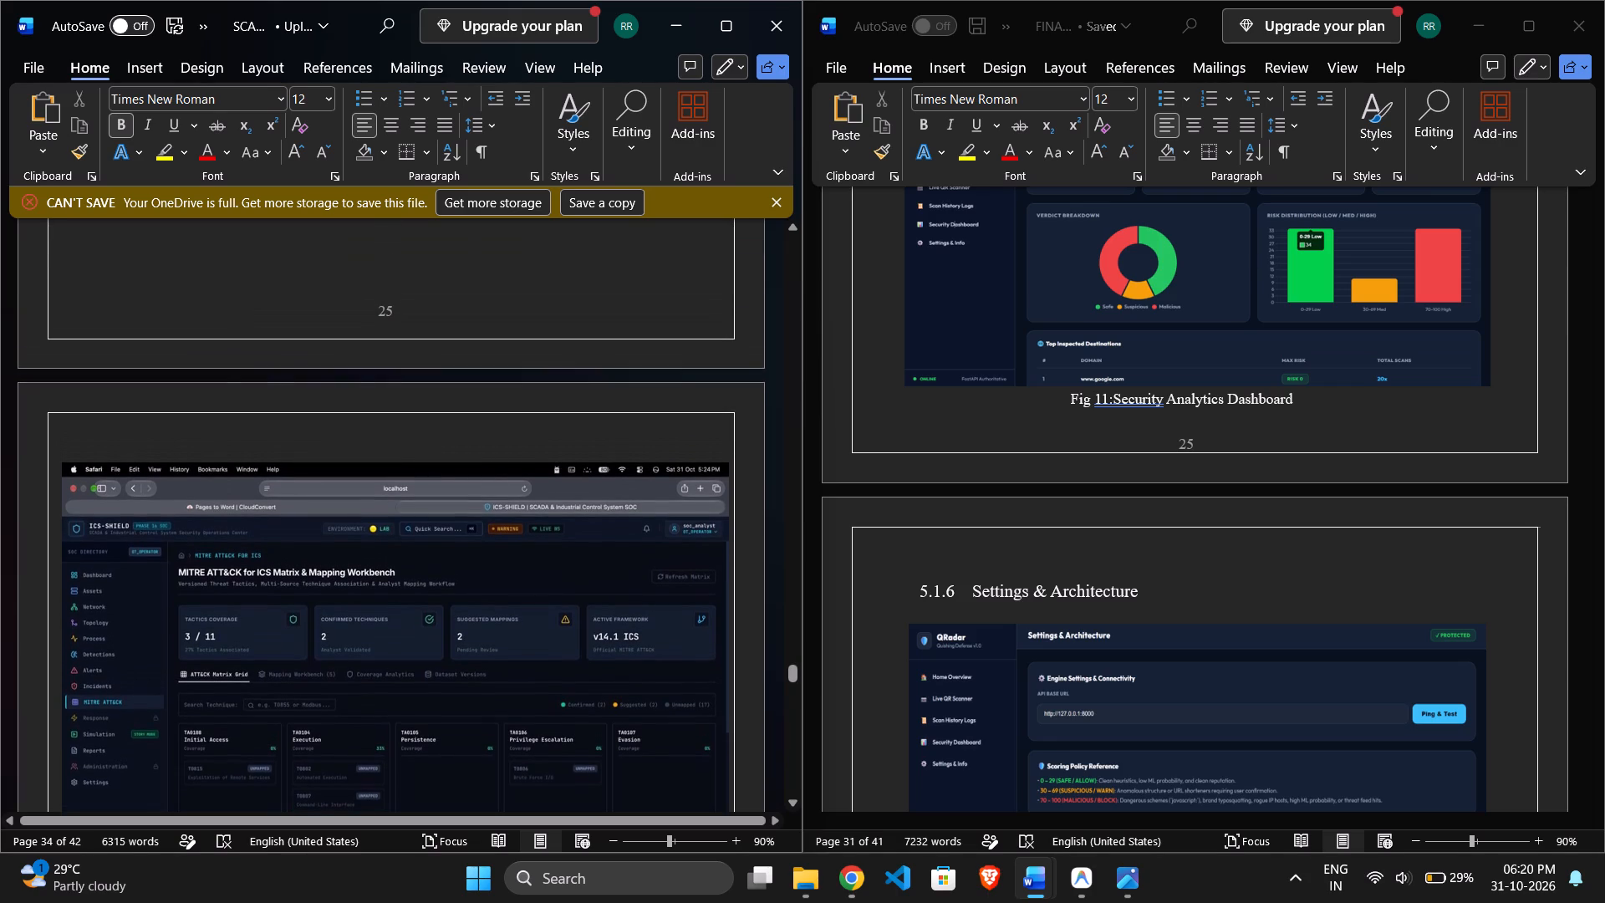
{"action": "left_click", "coordinate": [261, 394]}
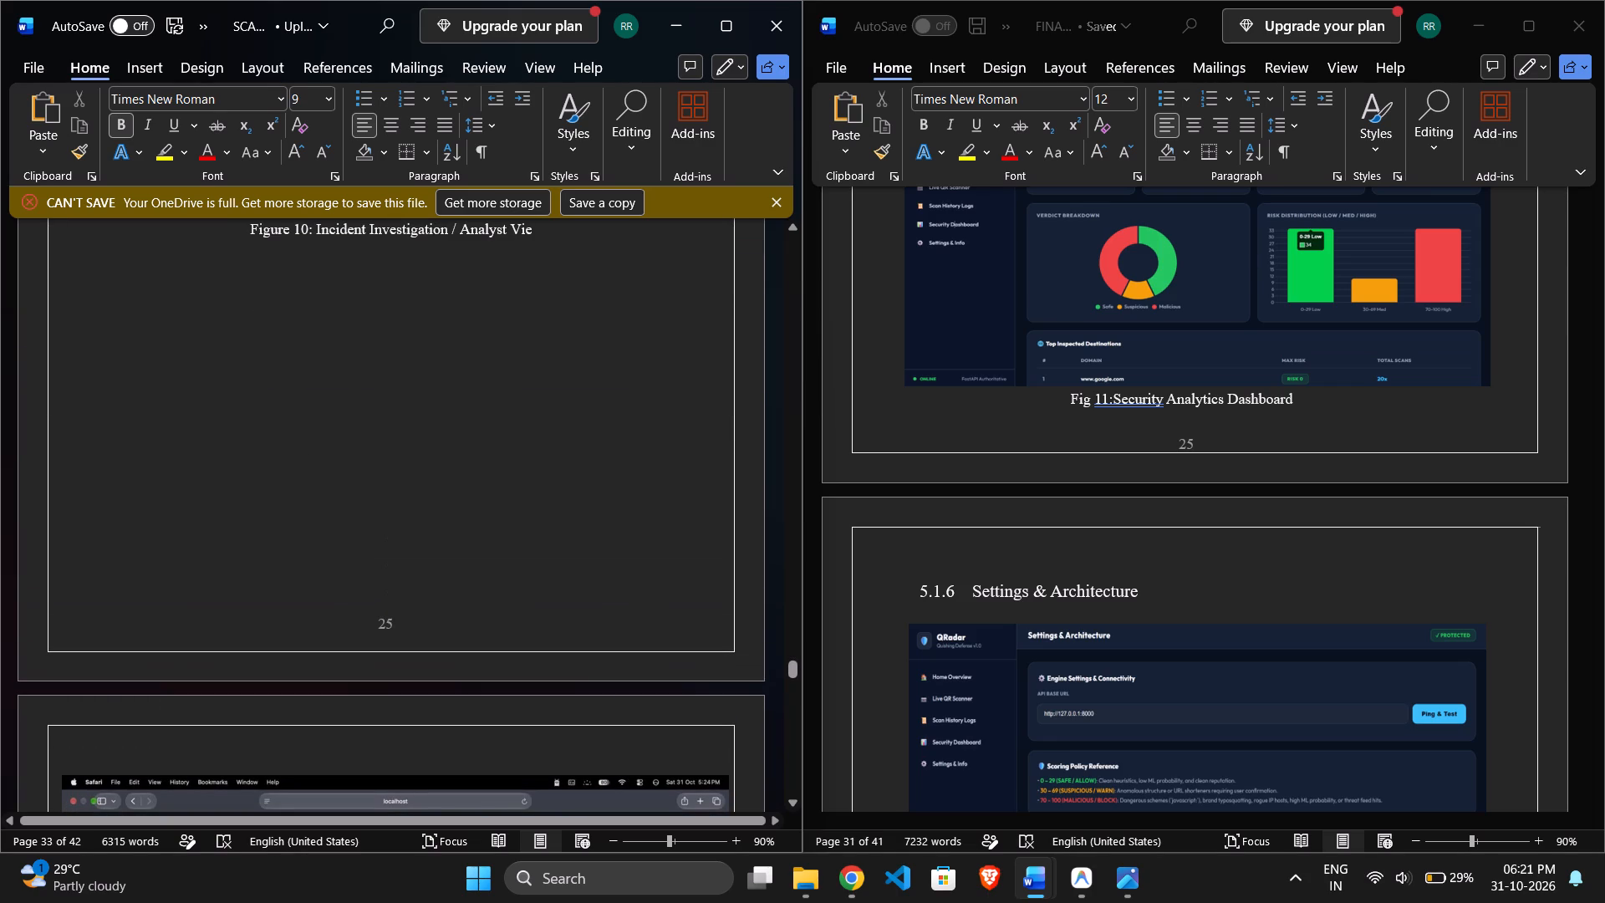
{"action": "key", "text": "Return"}
{"action": "key", "text": "Return"}
{"action": "key", "text": "Return"}
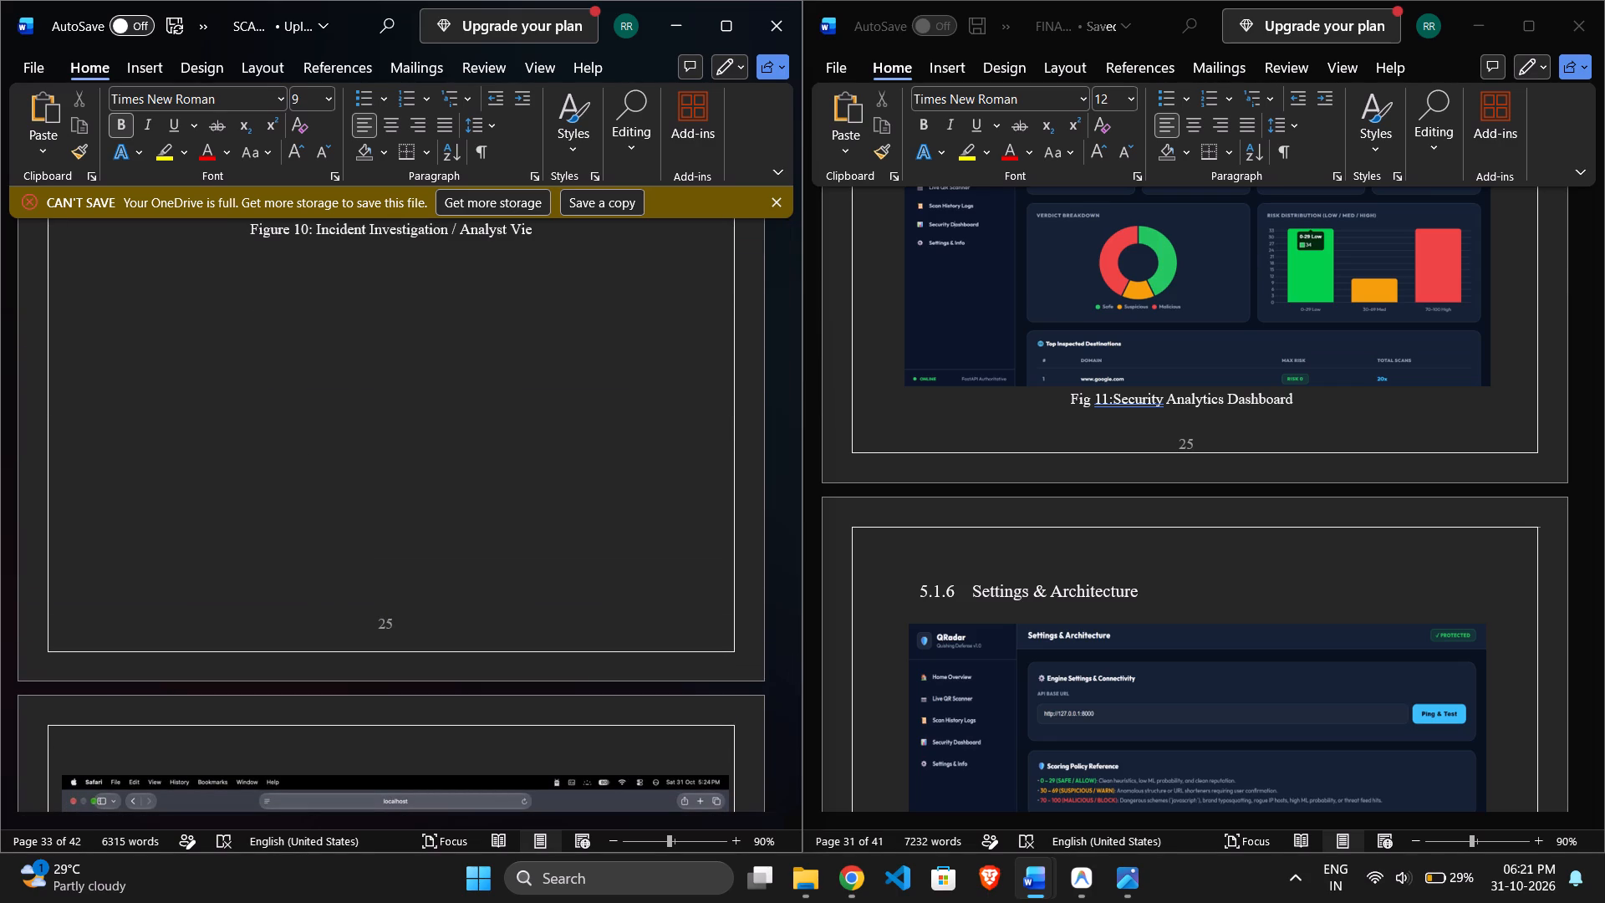
Insert a blank line at the MITRE ATT&CK for ICS Matrix image and two blank lines above the Figure 11 caption.
{"action": "left_click", "coordinate": [149, 752]}
{"action": "key", "text": "Return"}
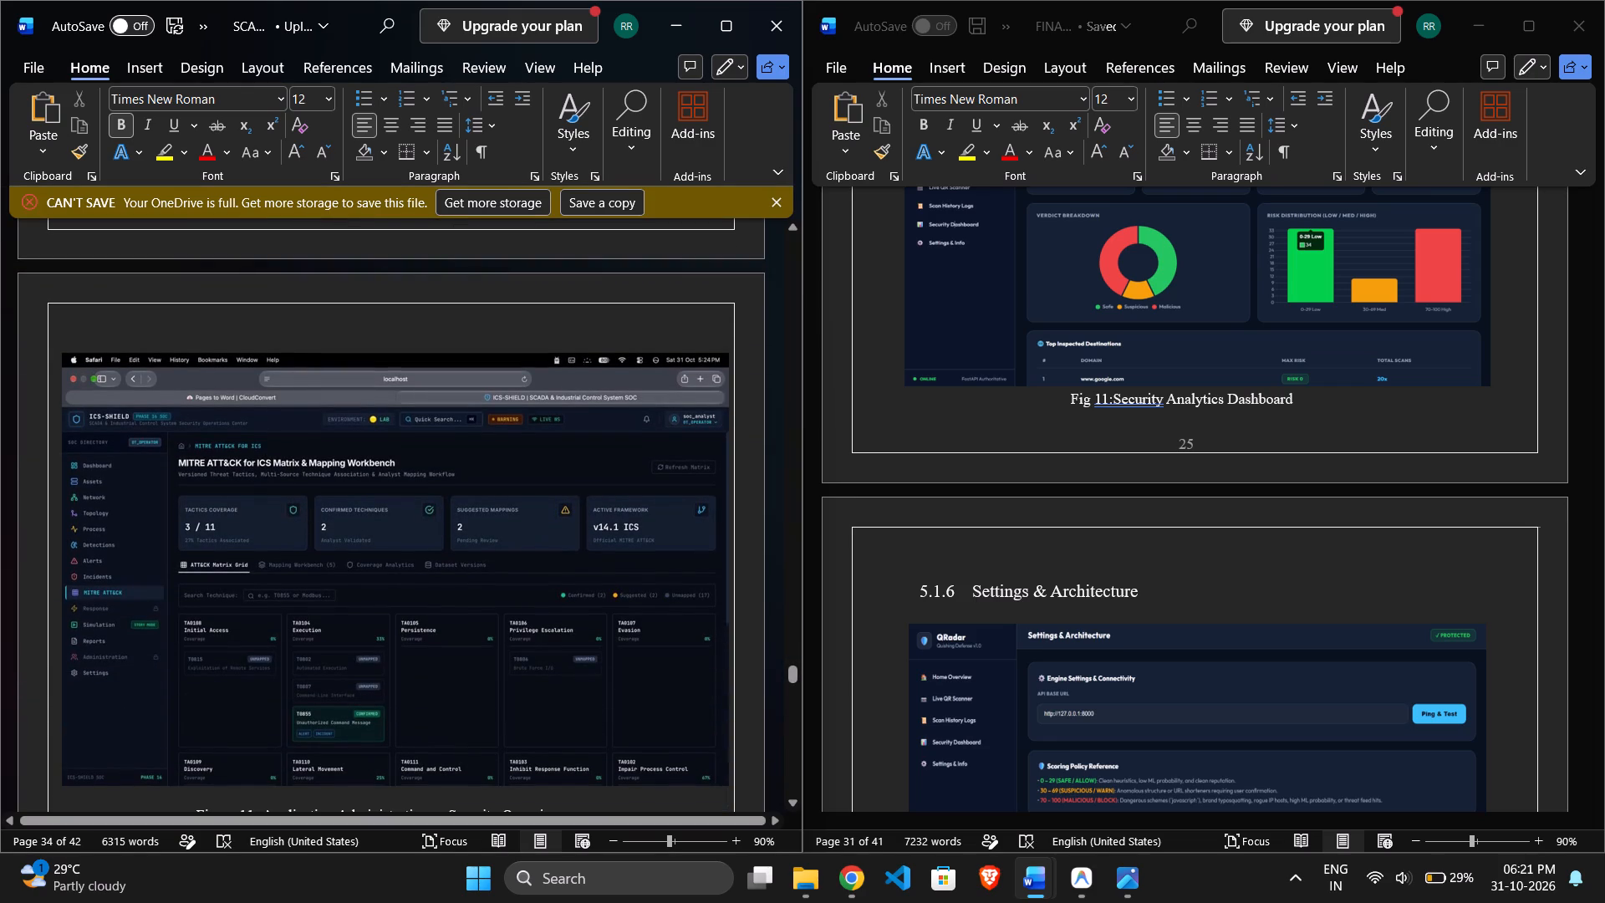
{"action": "scroll", "coordinate": [332, 627], "scroll_direction": "down", "scroll_amount": 2}
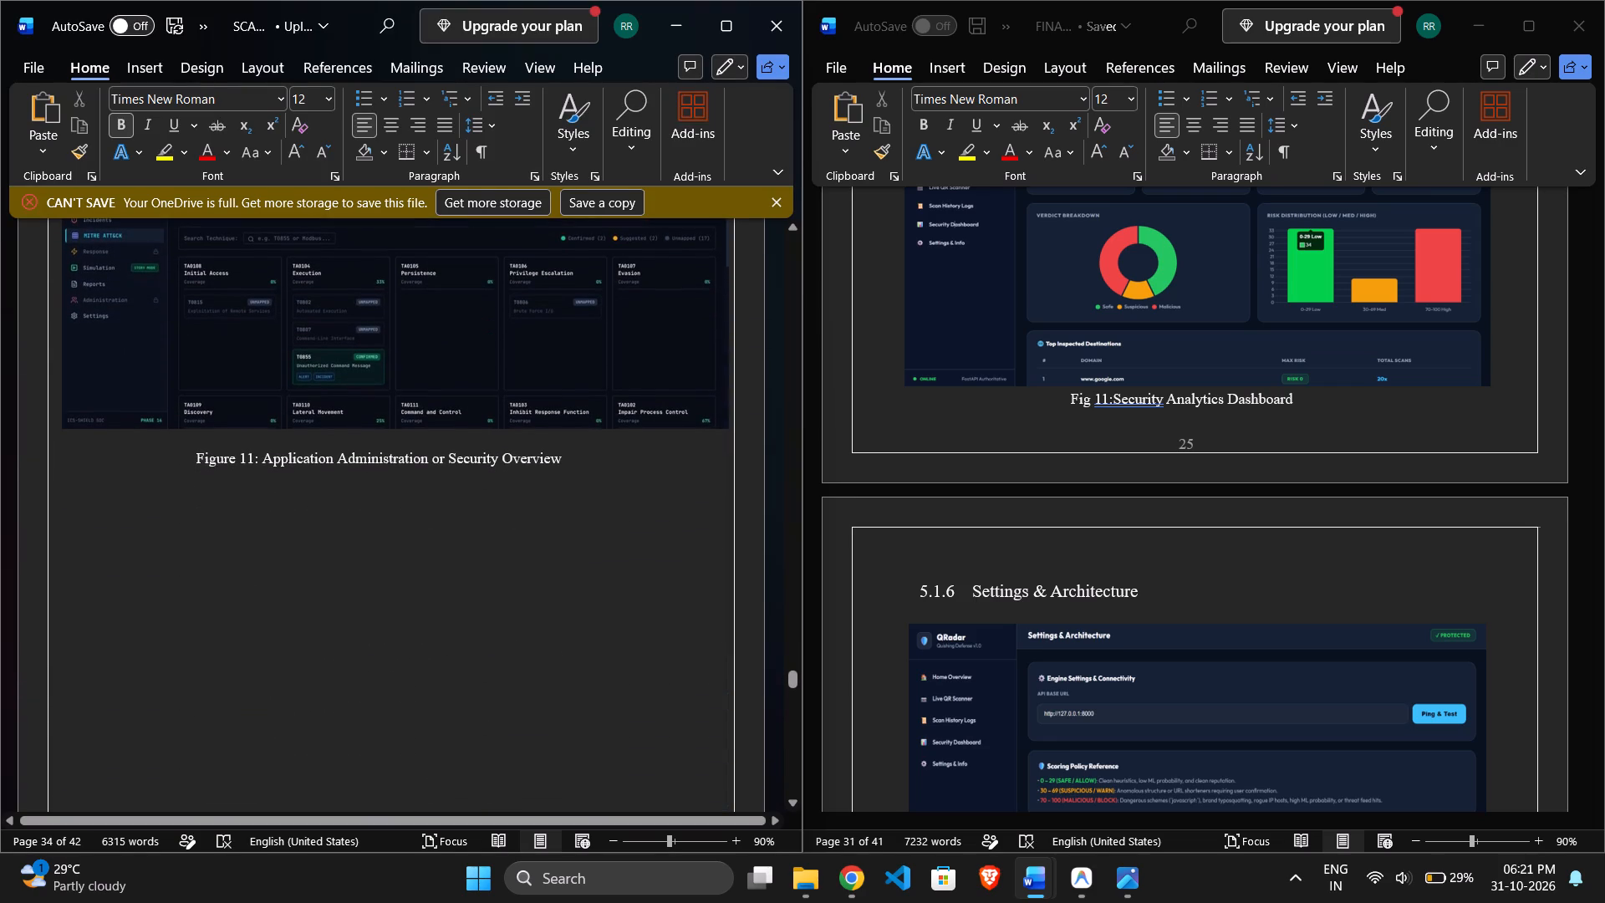
{"action": "left_click", "coordinate": [186, 463]}
{"action": "key", "text": "Return"}
{"action": "key", "text": "Return"}
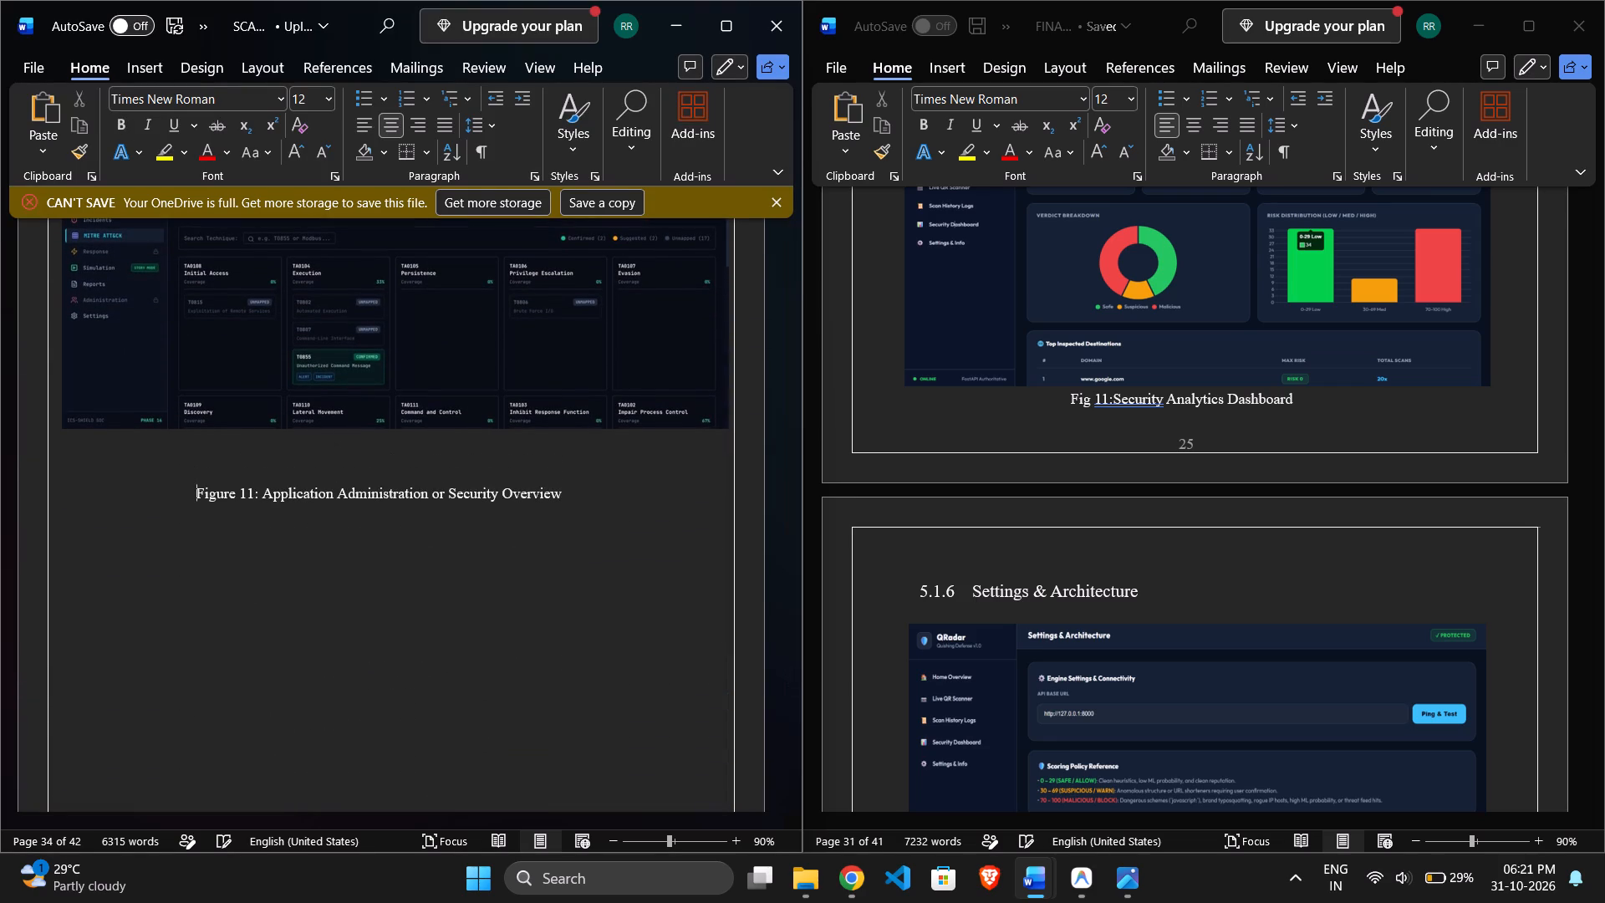
Try to move the MITRE ATT&CK for ICS Matrix image slightly down toward the Figure 11 caption.
{"action": "left_click_drag", "start_coordinate": [299, 385], "coordinate": [293, 429]}
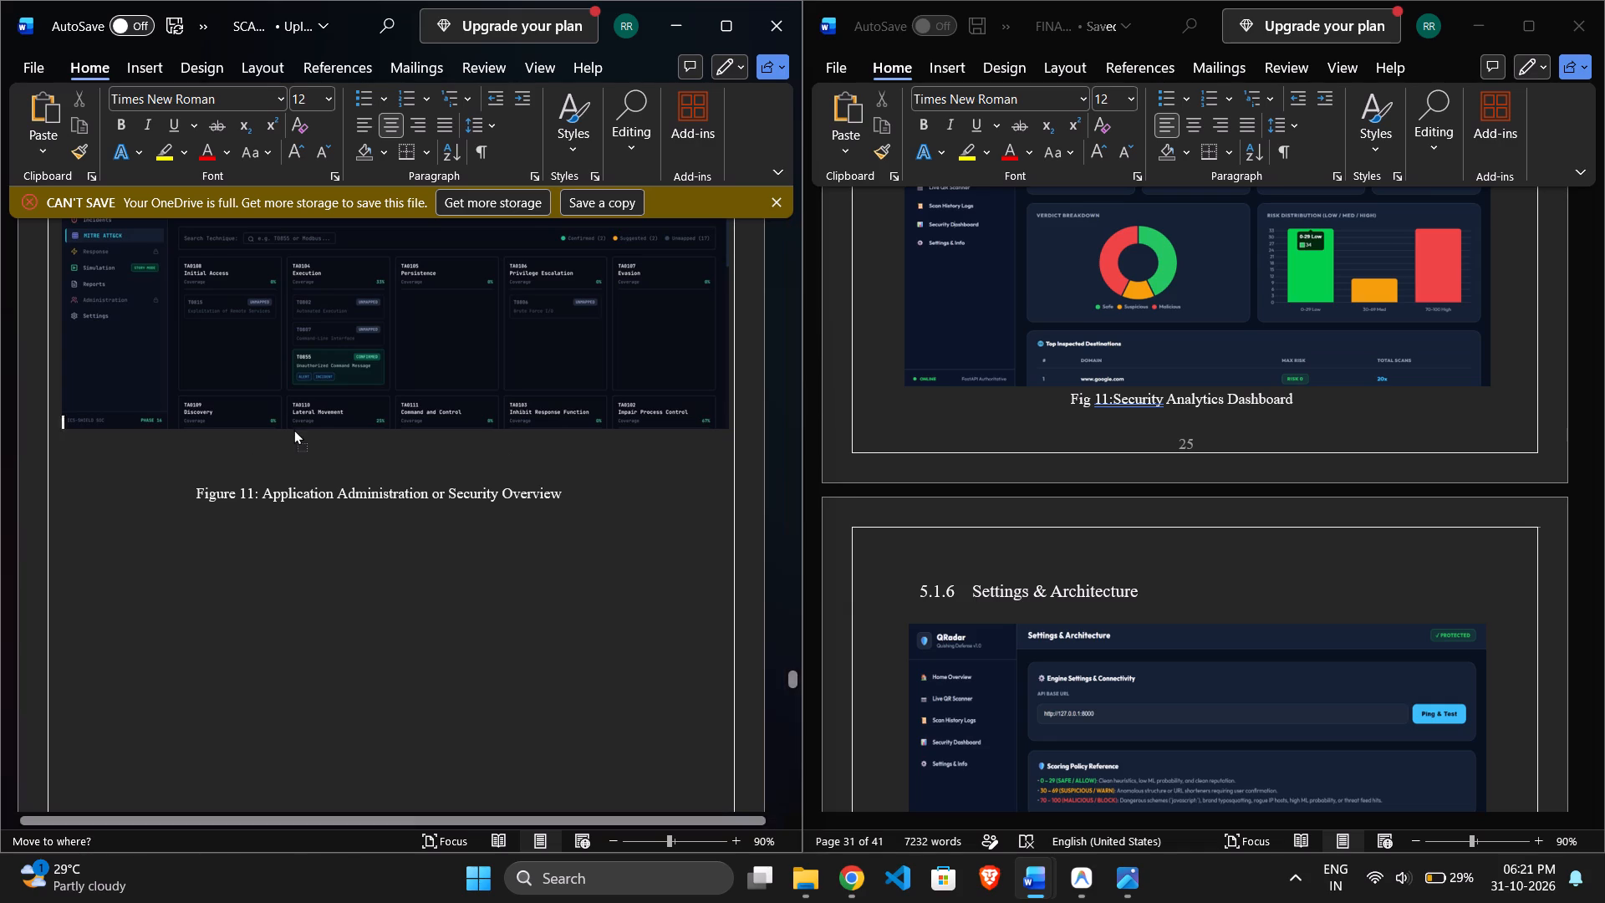
{"action": "left_click_drag", "start_coordinate": [293, 429], "coordinate": [294, 434]}
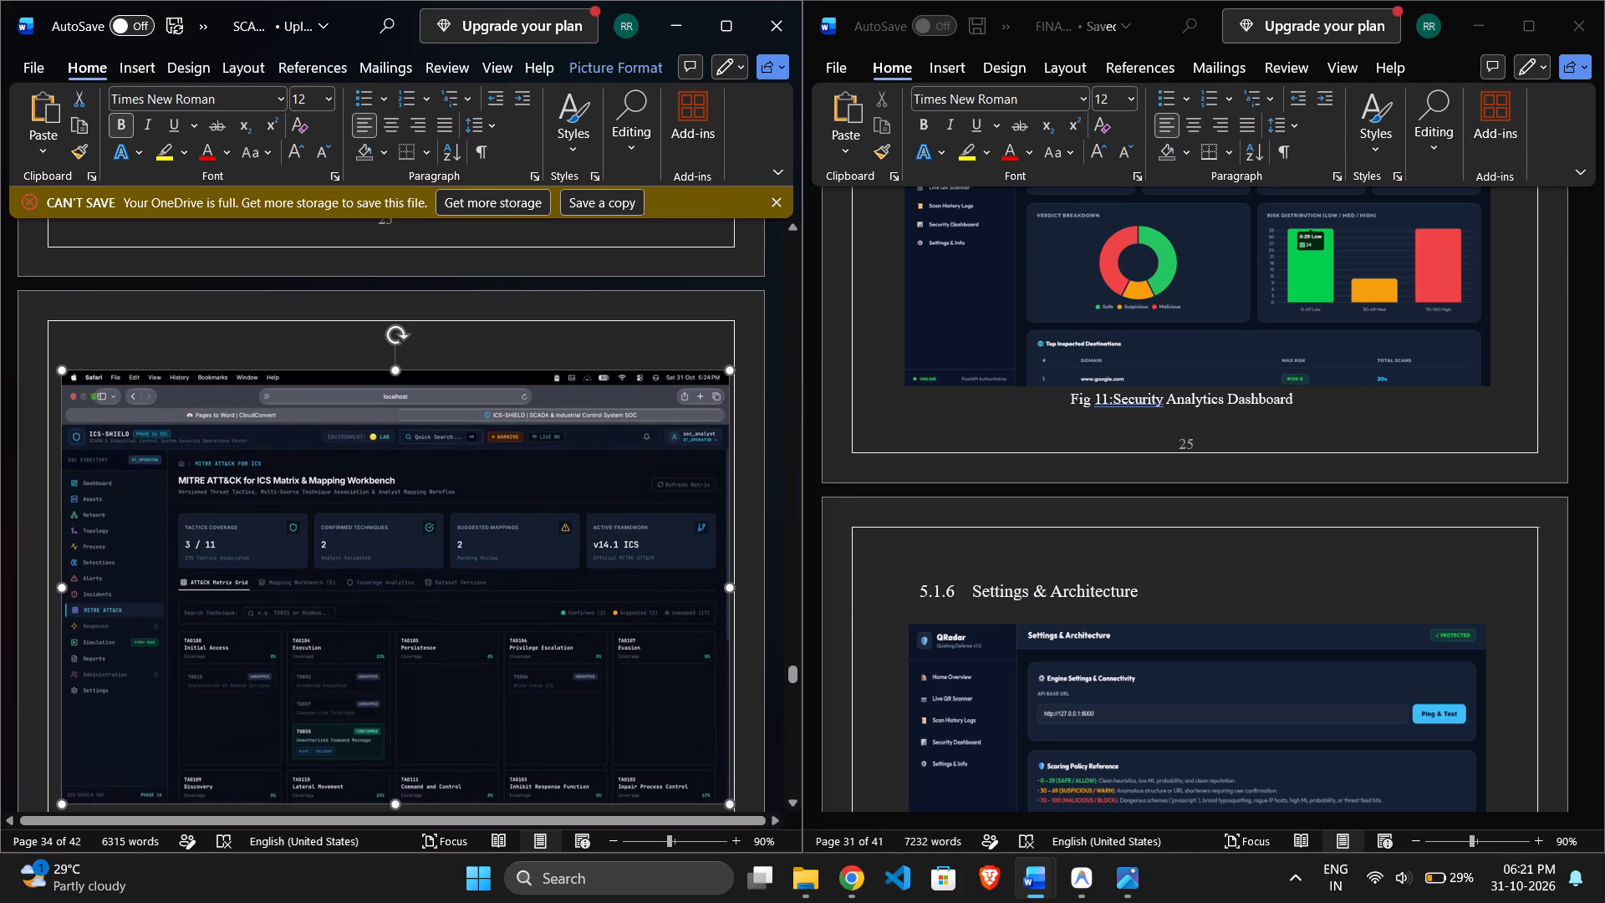
{"action": "left_click", "coordinate": [100, 339]}
{"action": "left_click", "coordinate": [100, 339]}
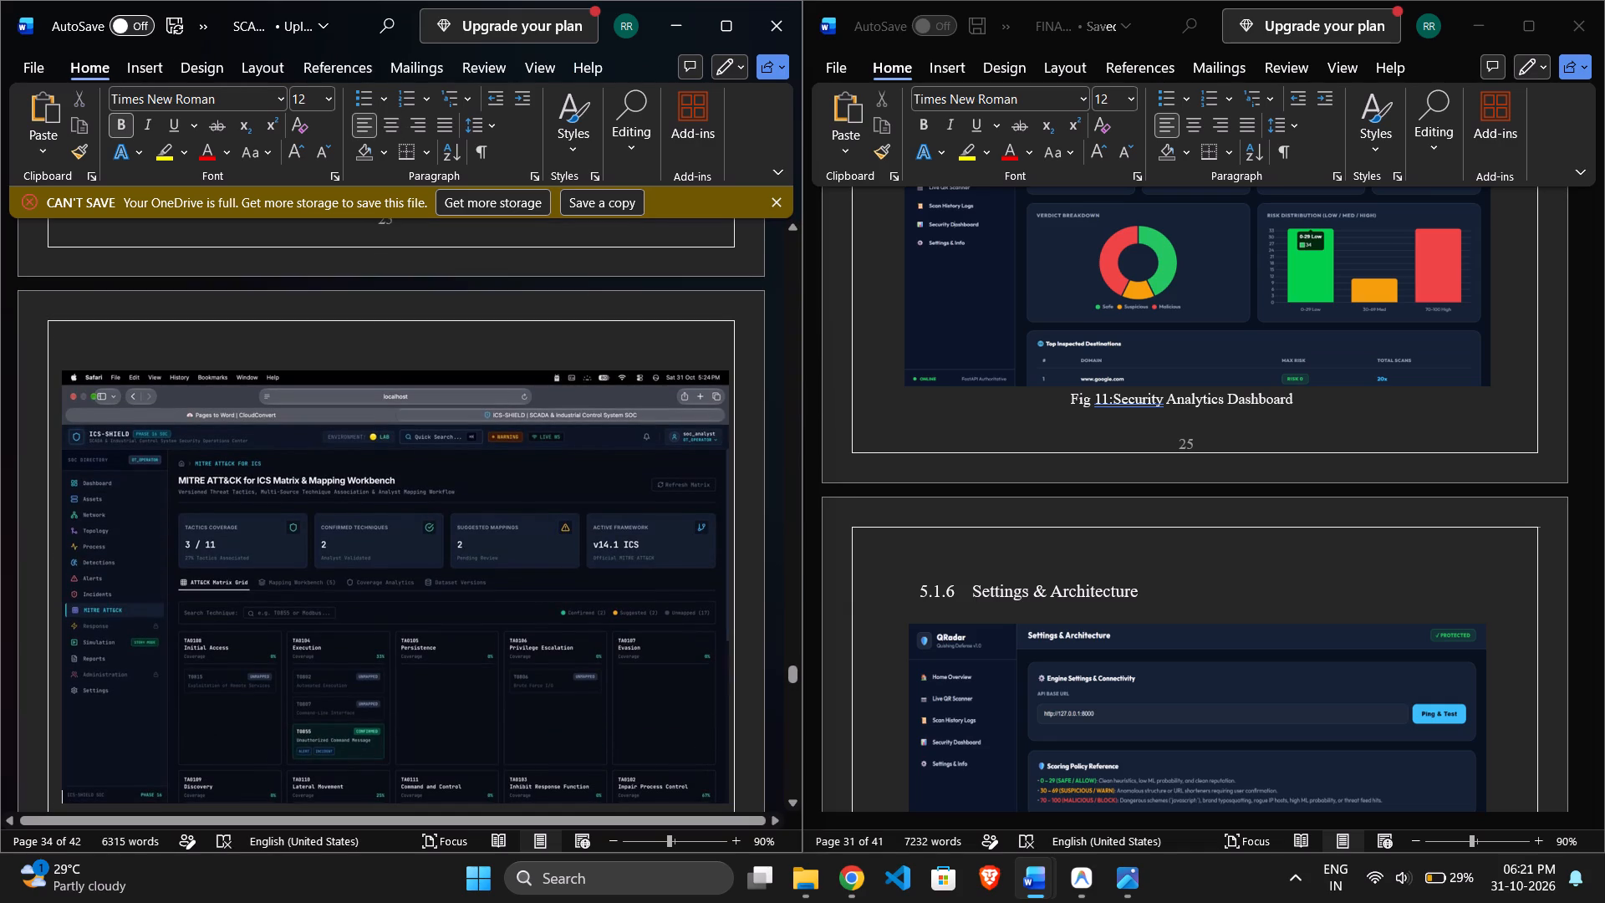
Insert six blank lines between the MITRE ATT&CK for ICS Matrix image and the Figure 11 caption.
{"action": "scroll", "coordinate": [100, 339], "scroll_direction": "down", "scroll_amount": 4}
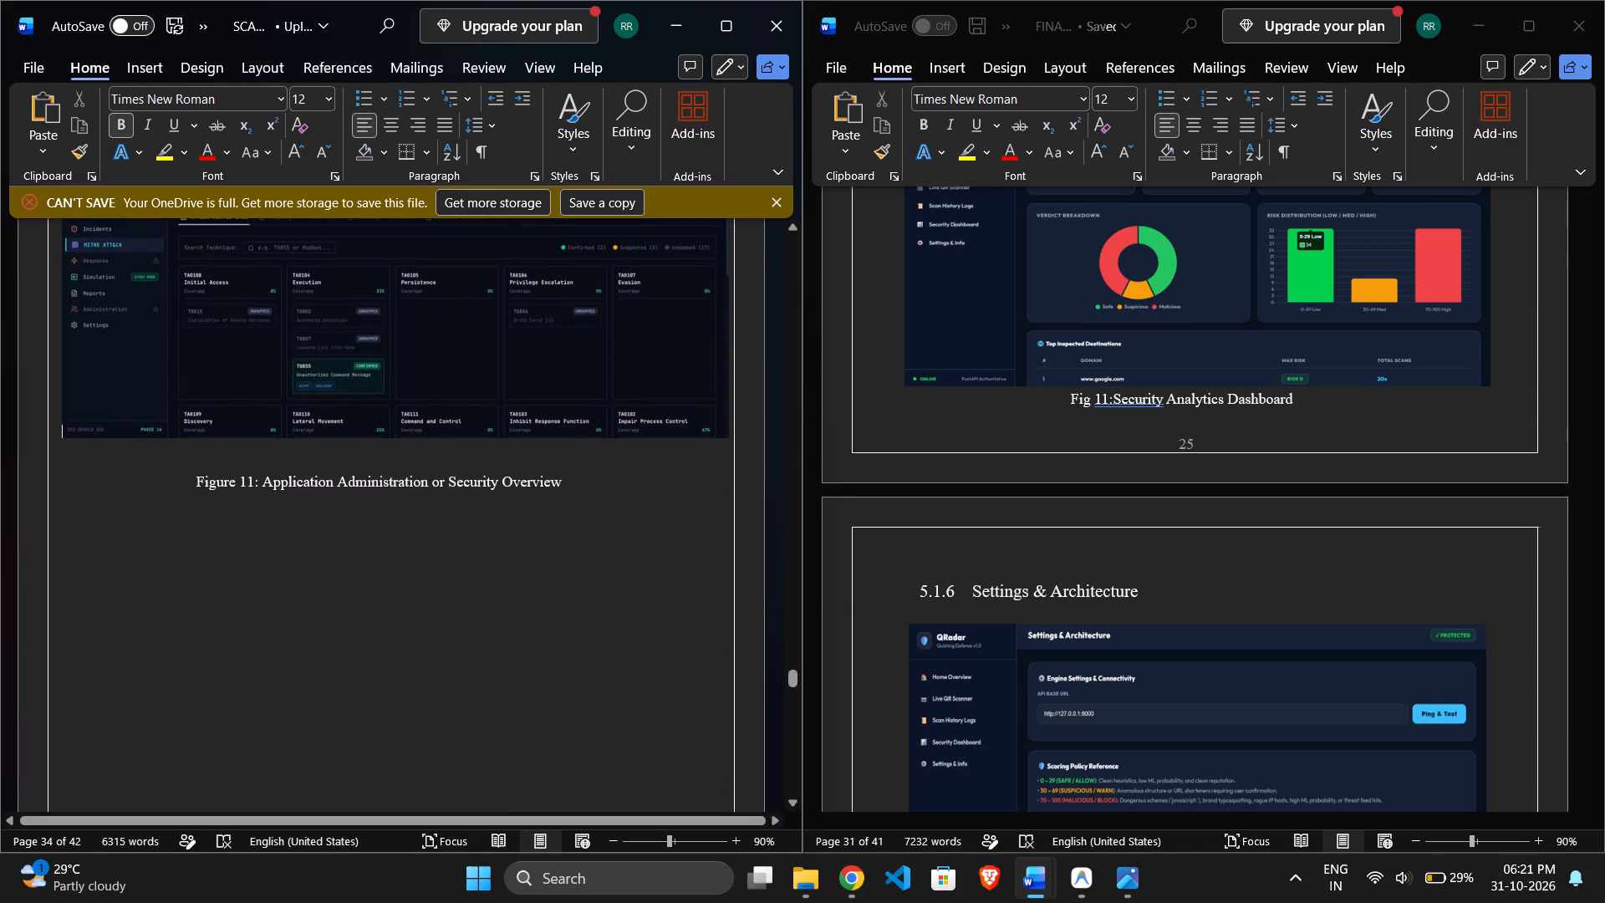
{"action": "left_click", "coordinate": [194, 481]}
{"action": "key", "text": "Return"}
{"action": "key", "text": "Return"}
{"action": "key", "text": "Return"}
{"action": "key", "text": "Return"}
{"action": "key", "text": "Return"}
{"action": "key", "text": "Return"}
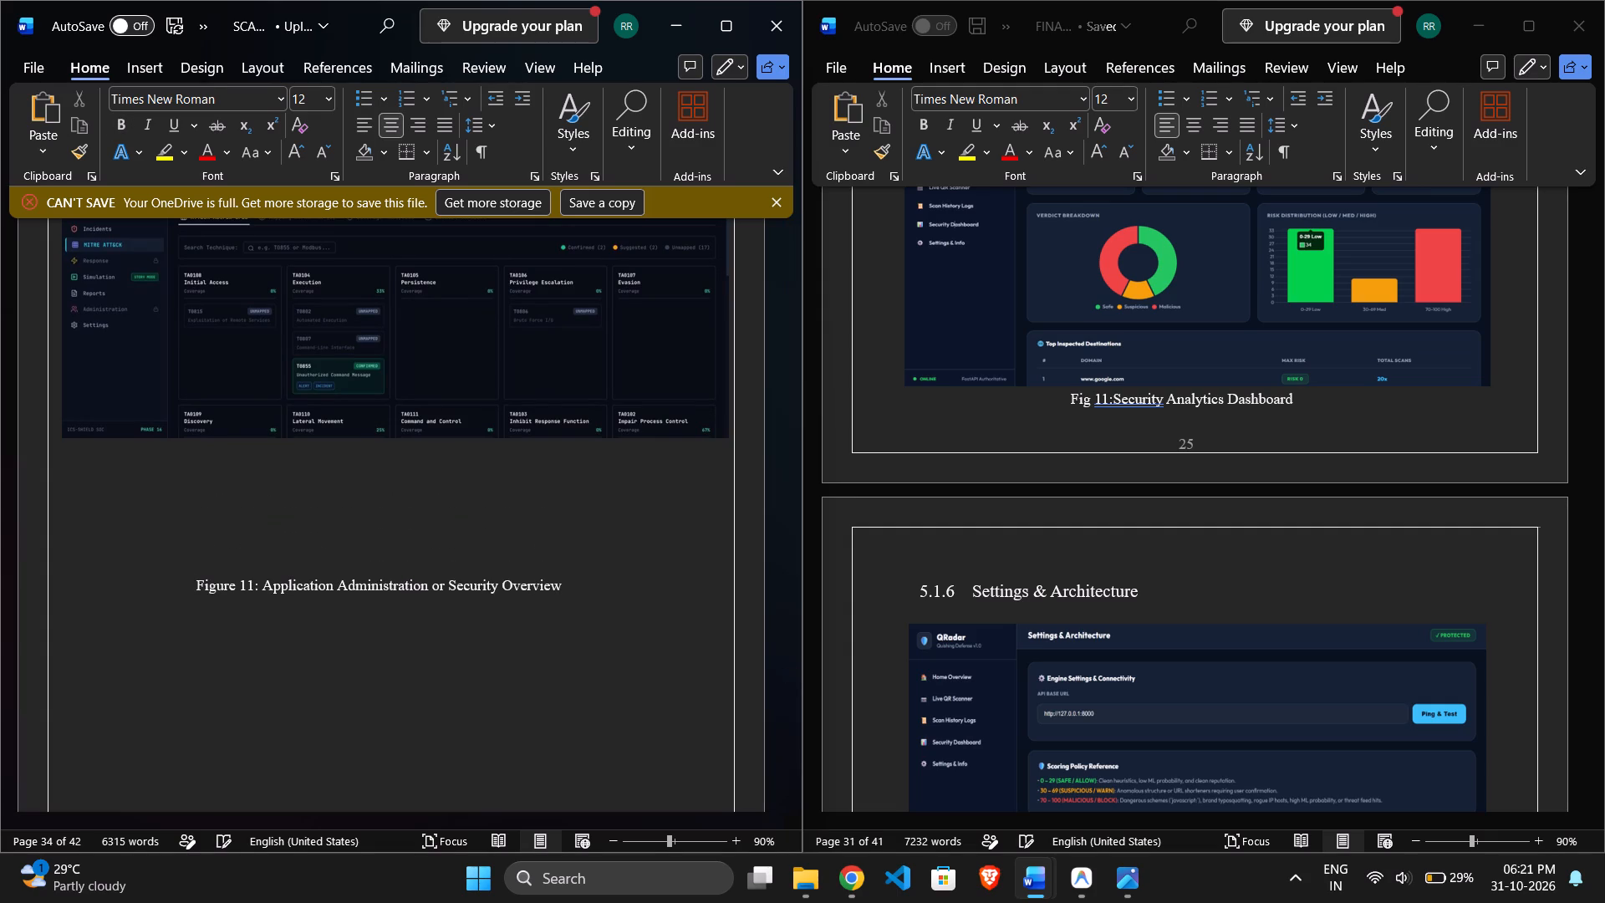
Move the MITRE ATT&CK for ICS Matrix image down so it sits directly above the Figure 11 caption.
{"action": "scroll", "coordinate": [260, 421], "scroll_direction": "up", "scroll_amount": 1}
{"action": "left_click", "coordinate": [260, 421]}
{"action": "left_click_drag", "start_coordinate": [260, 421], "coordinate": [266, 493]}
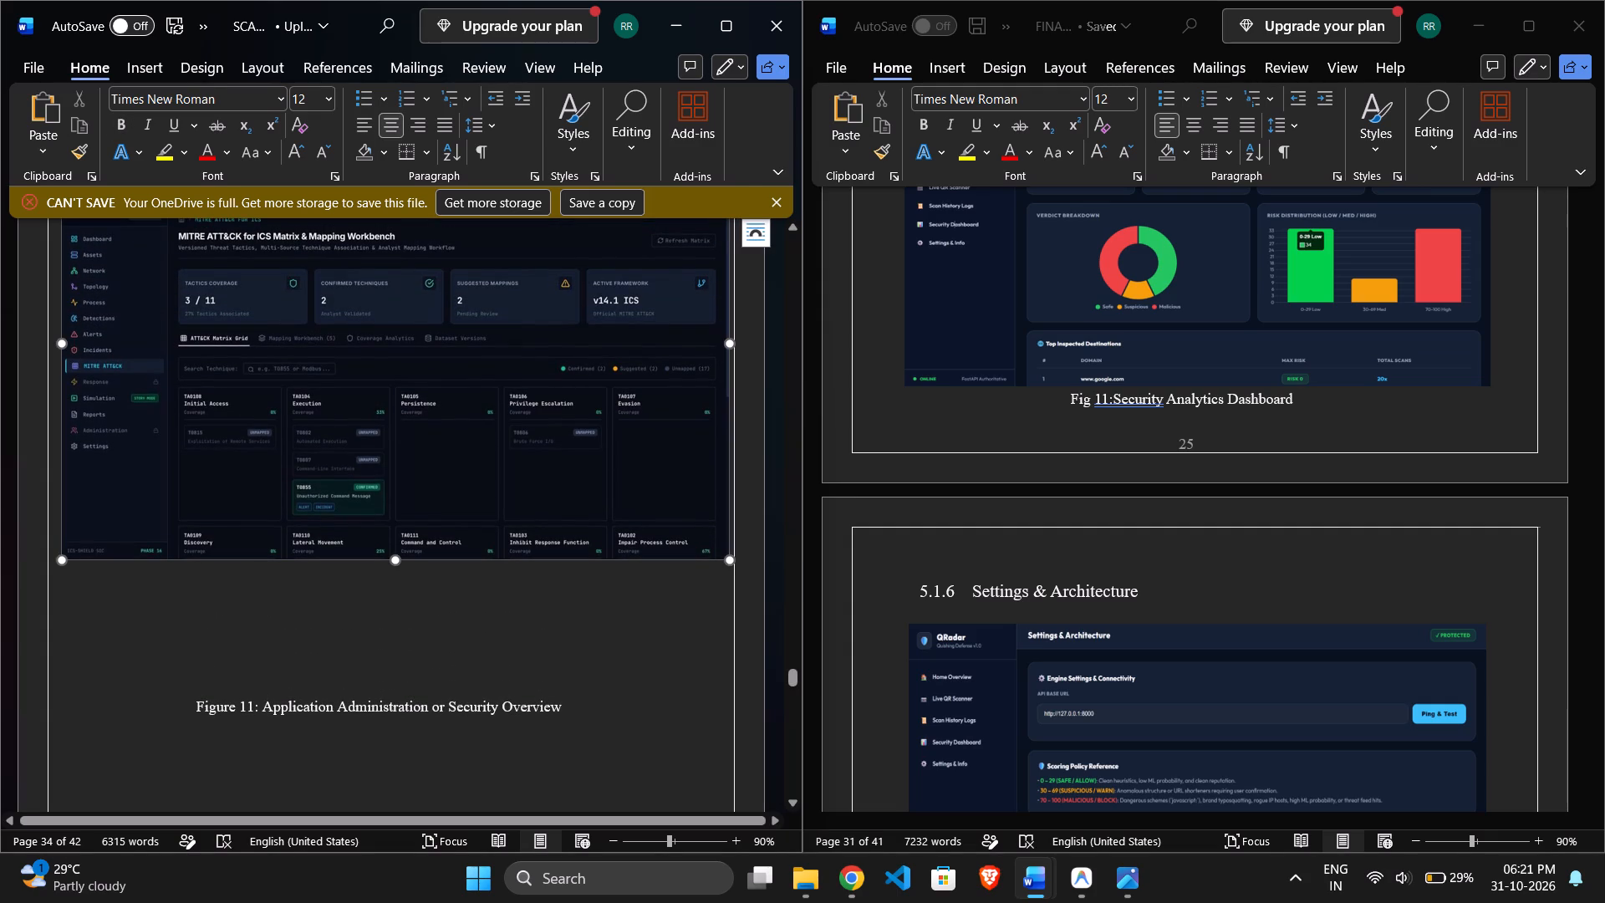
{"action": "left_click_drag", "start_coordinate": [266, 493], "coordinate": [259, 524]}
{"action": "left_click_drag", "start_coordinate": [309, 495], "coordinate": [294, 644]}
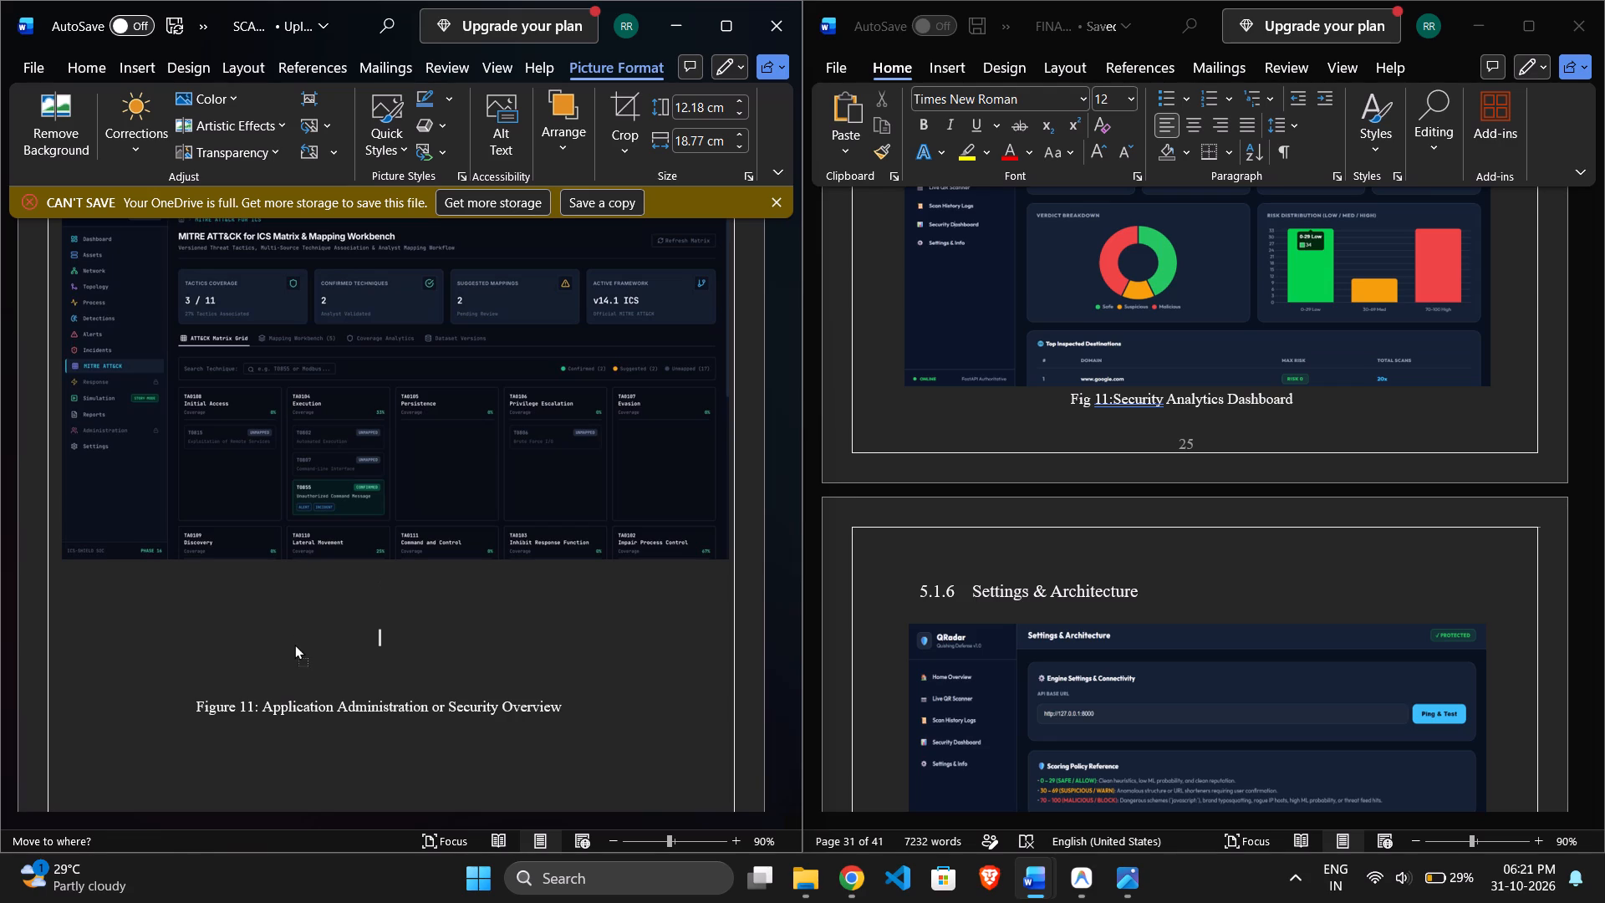
{"action": "left_click_drag", "start_coordinate": [294, 644], "coordinate": [296, 657]}
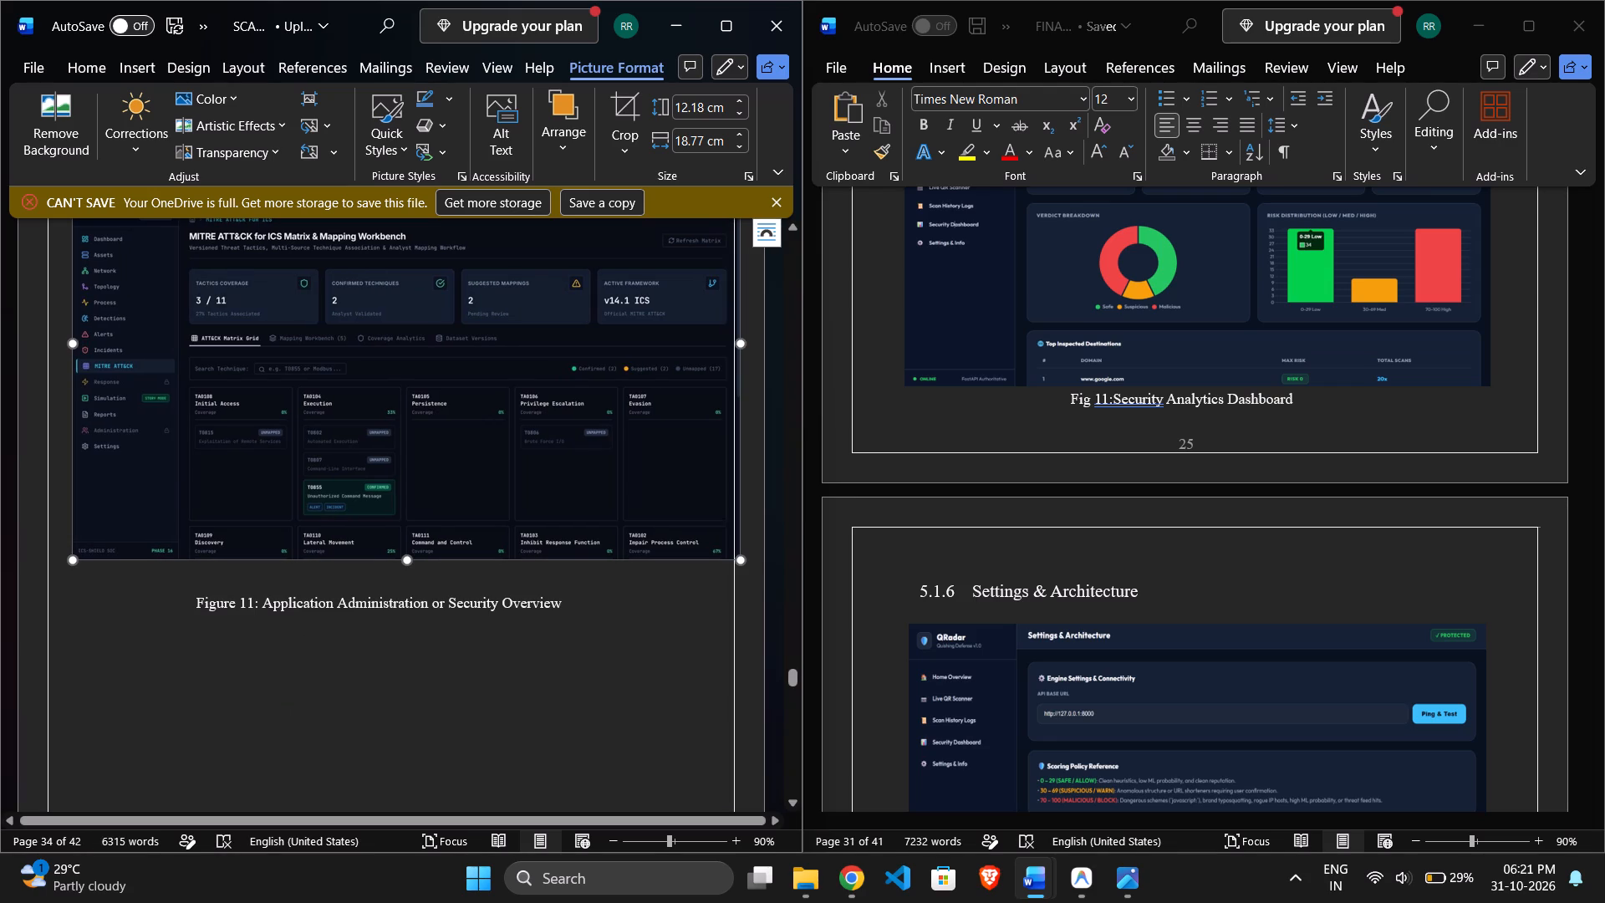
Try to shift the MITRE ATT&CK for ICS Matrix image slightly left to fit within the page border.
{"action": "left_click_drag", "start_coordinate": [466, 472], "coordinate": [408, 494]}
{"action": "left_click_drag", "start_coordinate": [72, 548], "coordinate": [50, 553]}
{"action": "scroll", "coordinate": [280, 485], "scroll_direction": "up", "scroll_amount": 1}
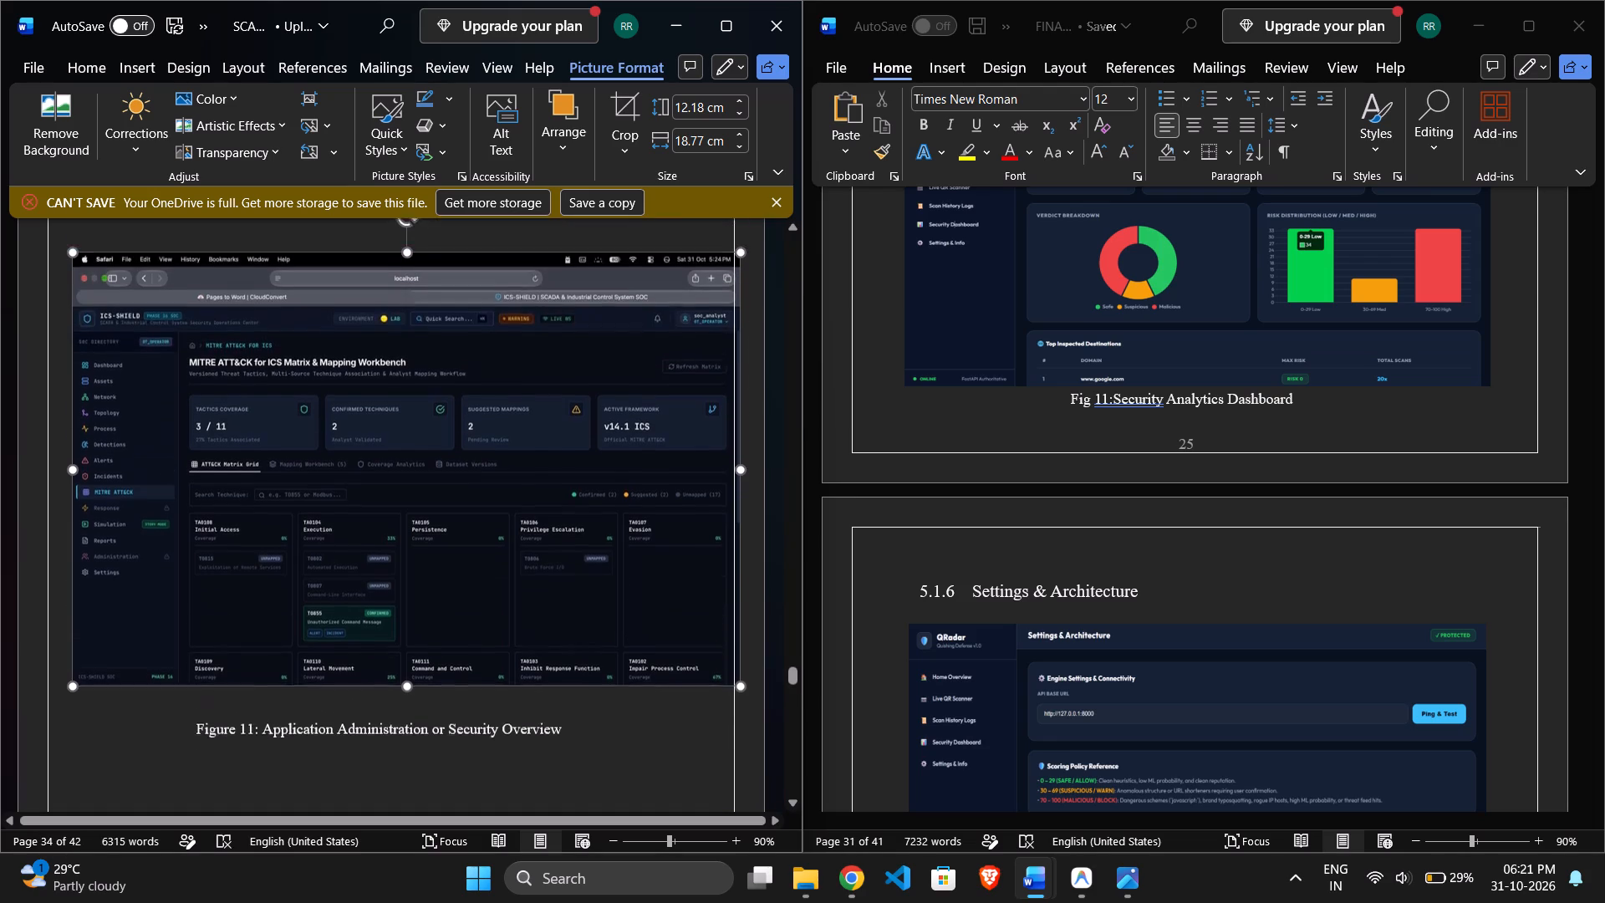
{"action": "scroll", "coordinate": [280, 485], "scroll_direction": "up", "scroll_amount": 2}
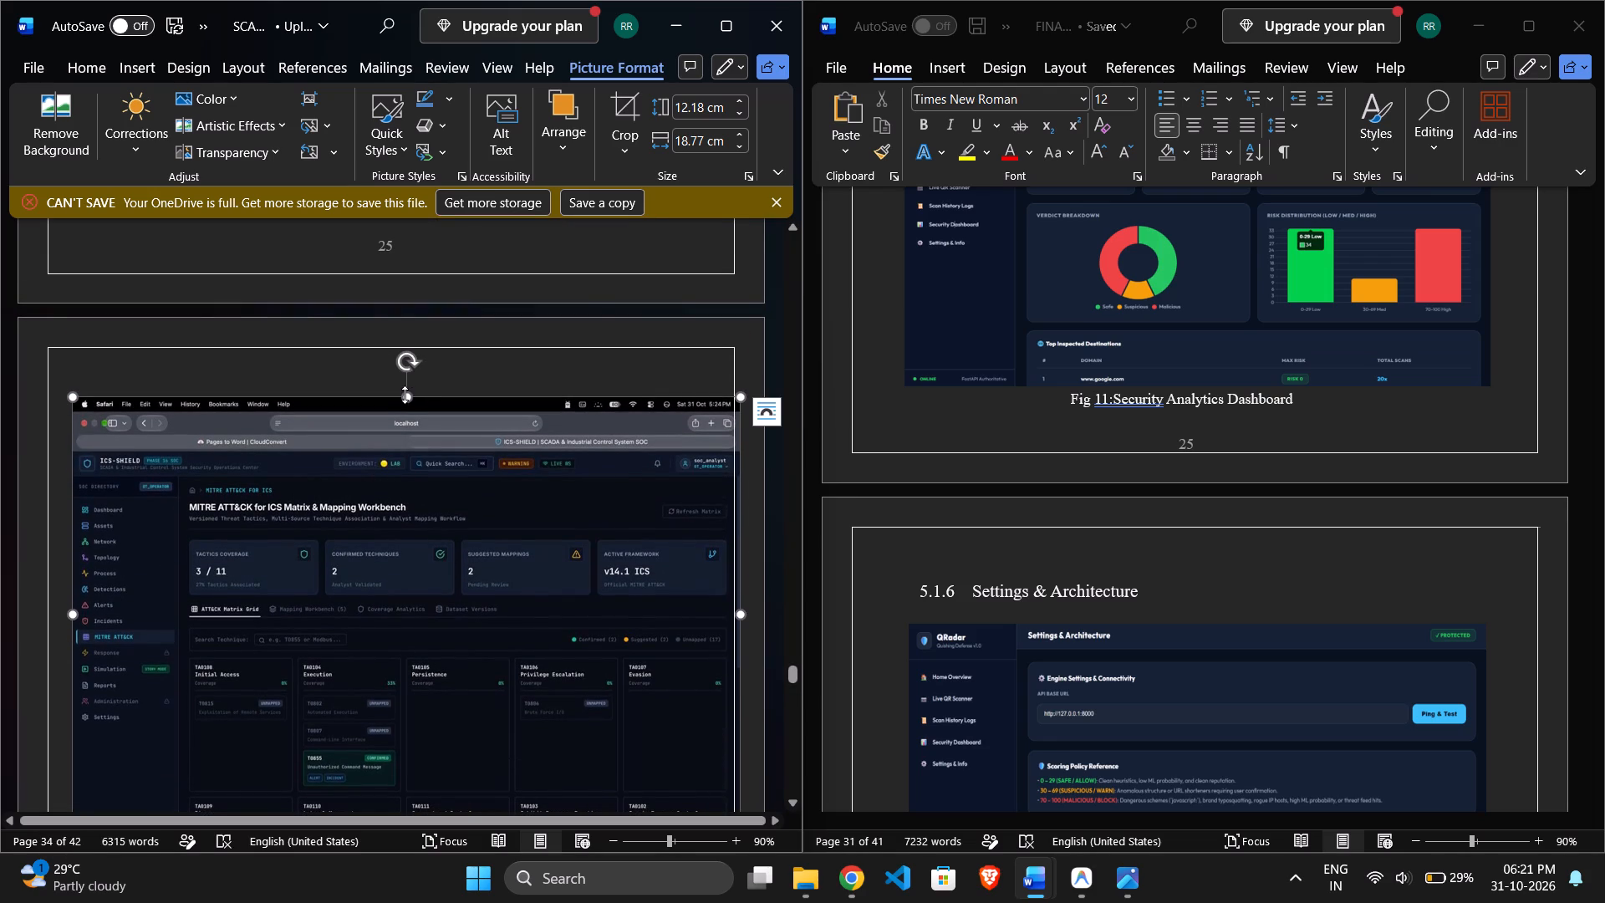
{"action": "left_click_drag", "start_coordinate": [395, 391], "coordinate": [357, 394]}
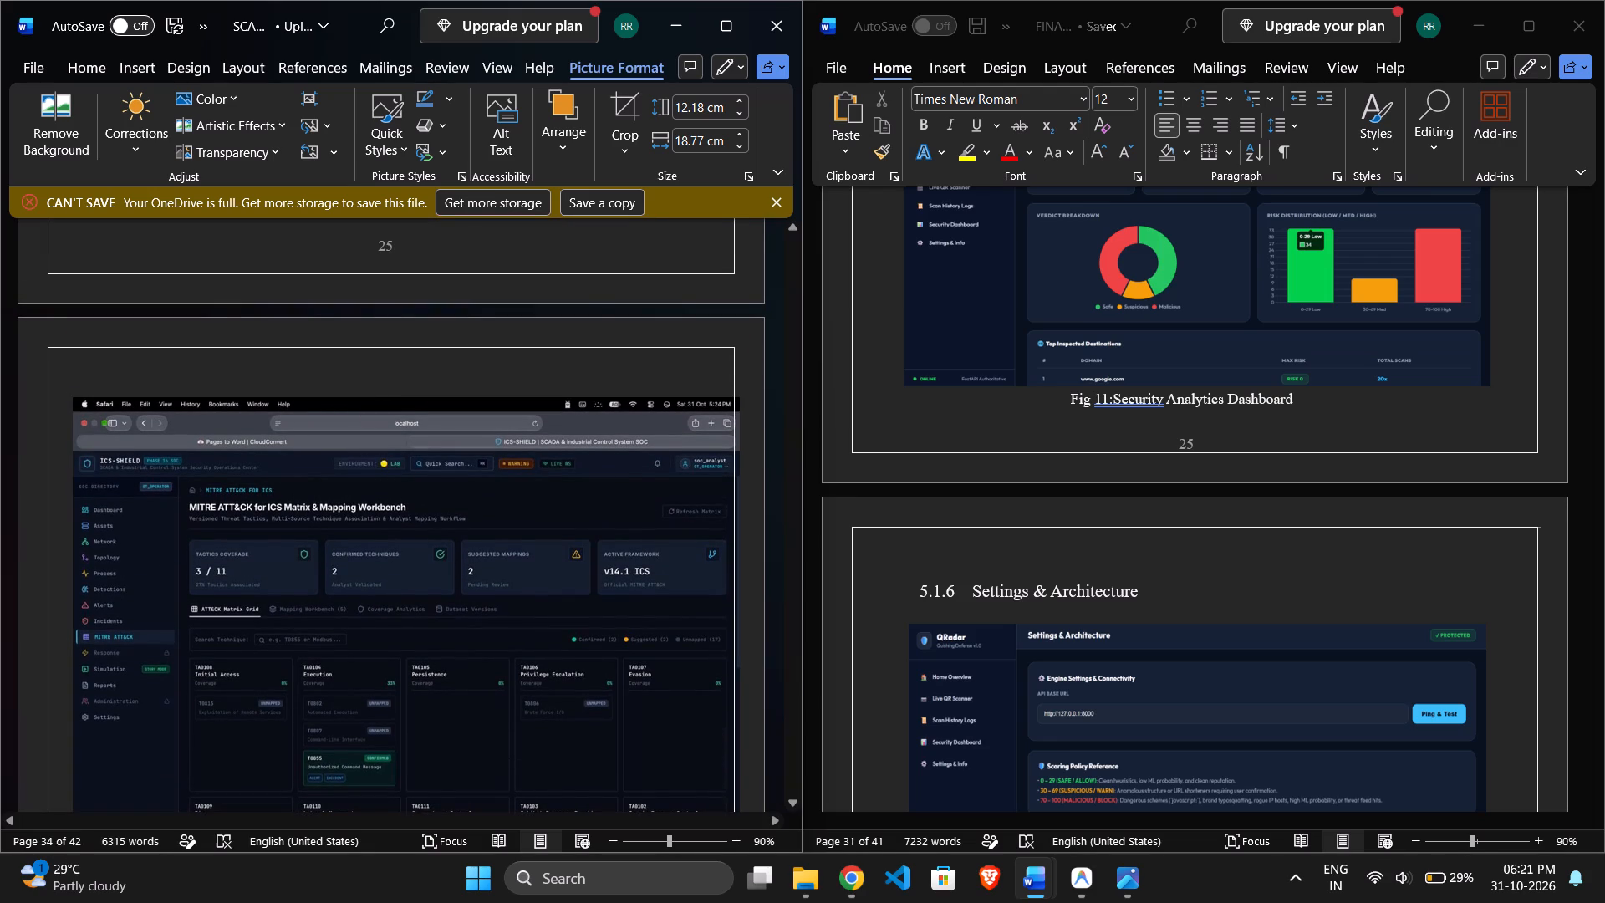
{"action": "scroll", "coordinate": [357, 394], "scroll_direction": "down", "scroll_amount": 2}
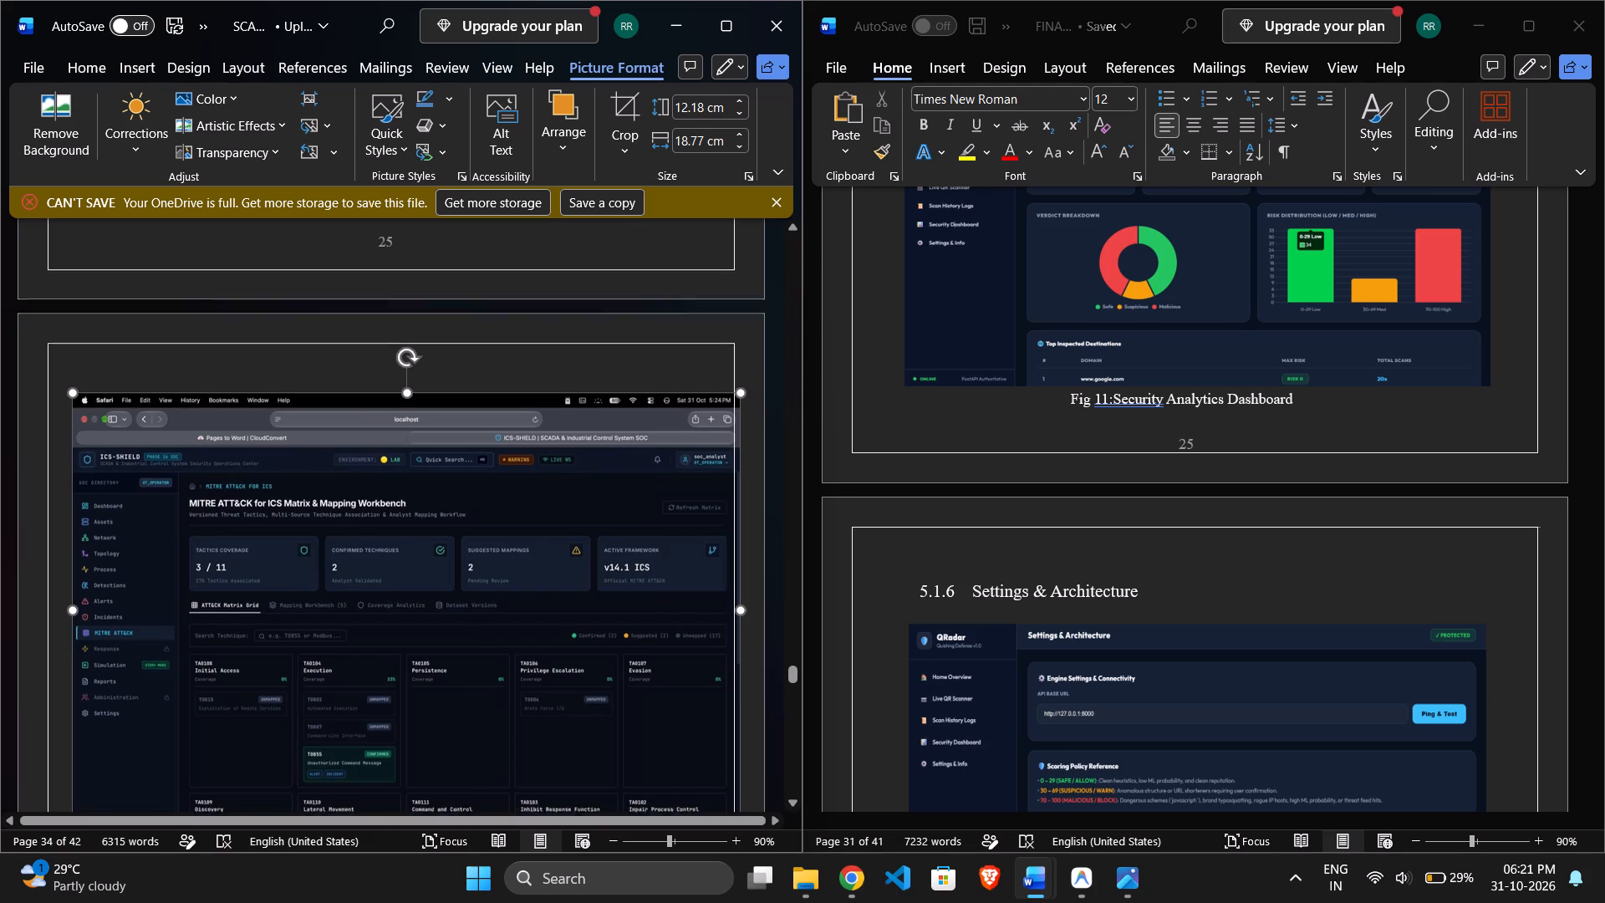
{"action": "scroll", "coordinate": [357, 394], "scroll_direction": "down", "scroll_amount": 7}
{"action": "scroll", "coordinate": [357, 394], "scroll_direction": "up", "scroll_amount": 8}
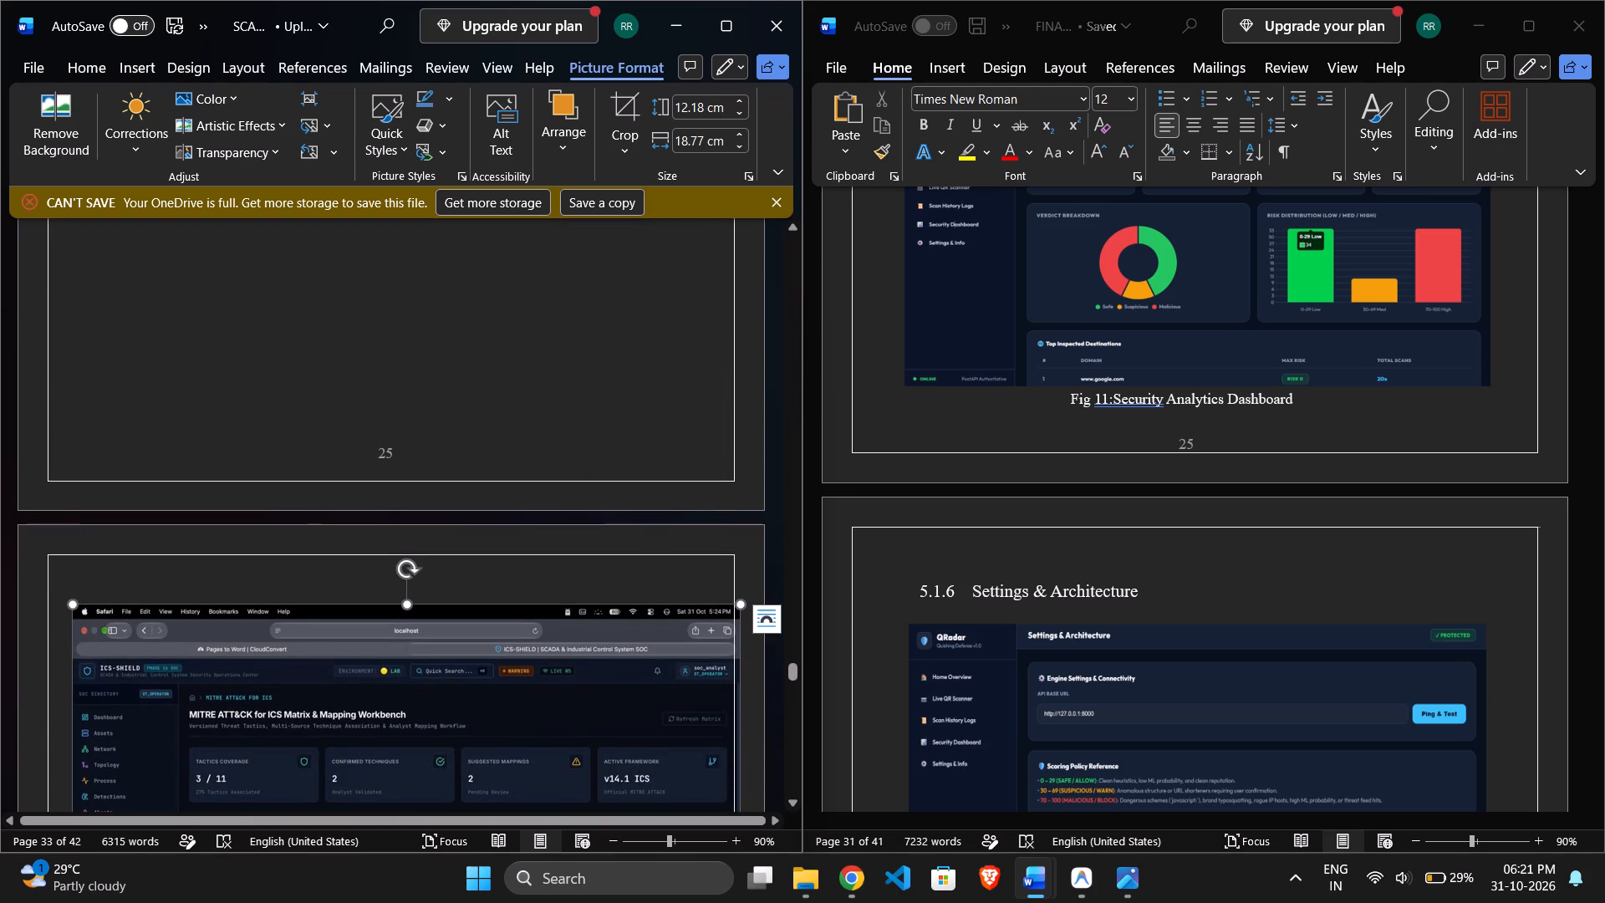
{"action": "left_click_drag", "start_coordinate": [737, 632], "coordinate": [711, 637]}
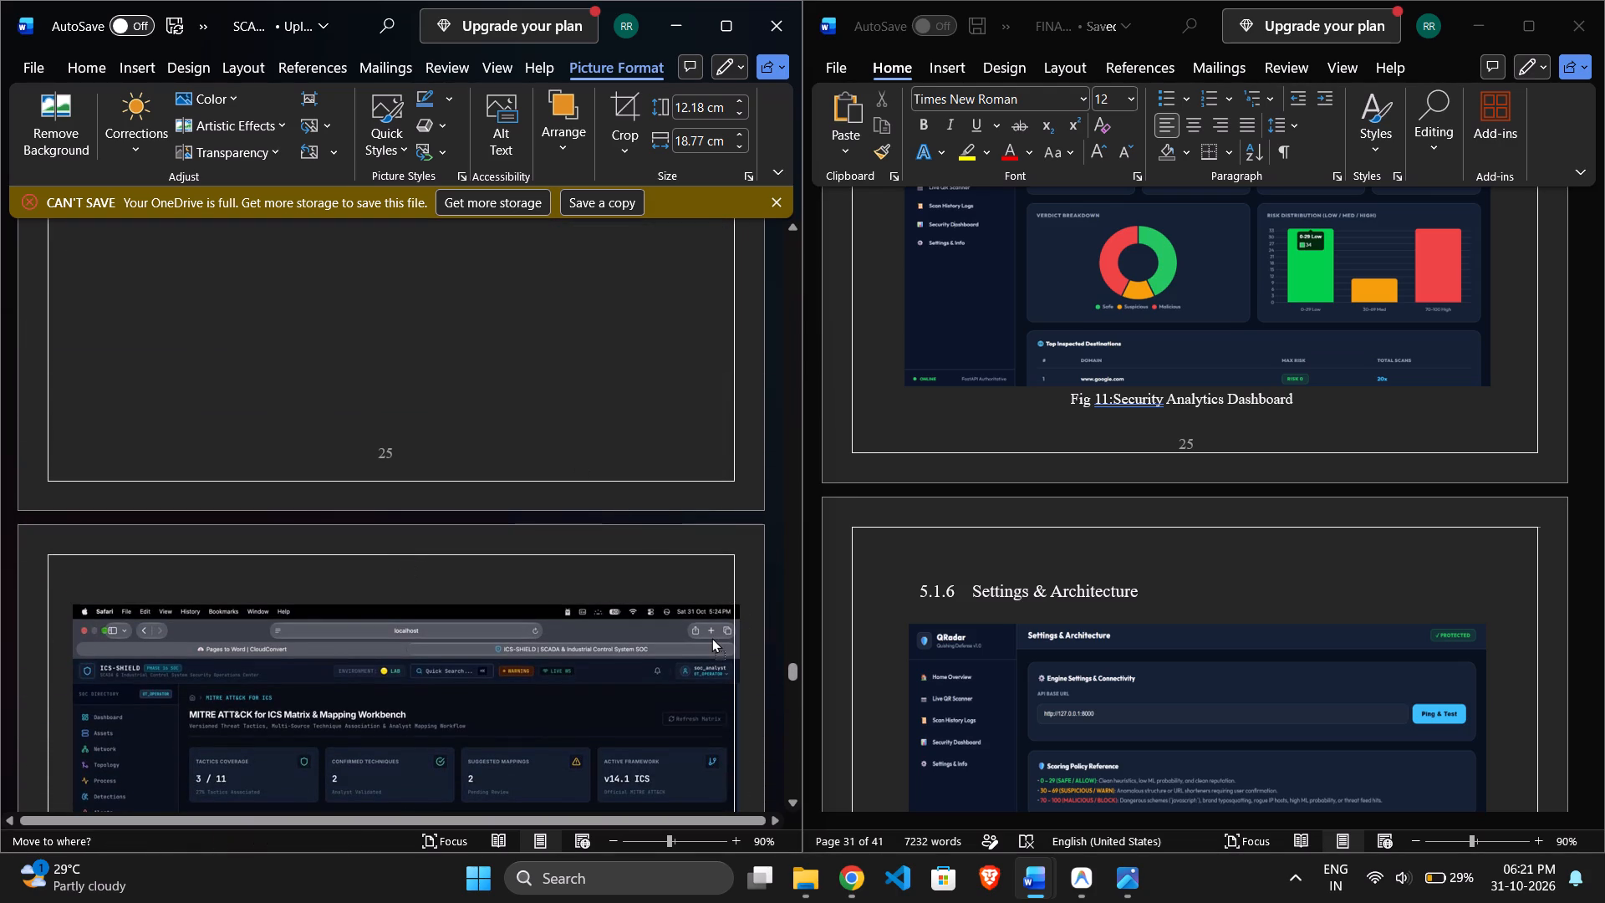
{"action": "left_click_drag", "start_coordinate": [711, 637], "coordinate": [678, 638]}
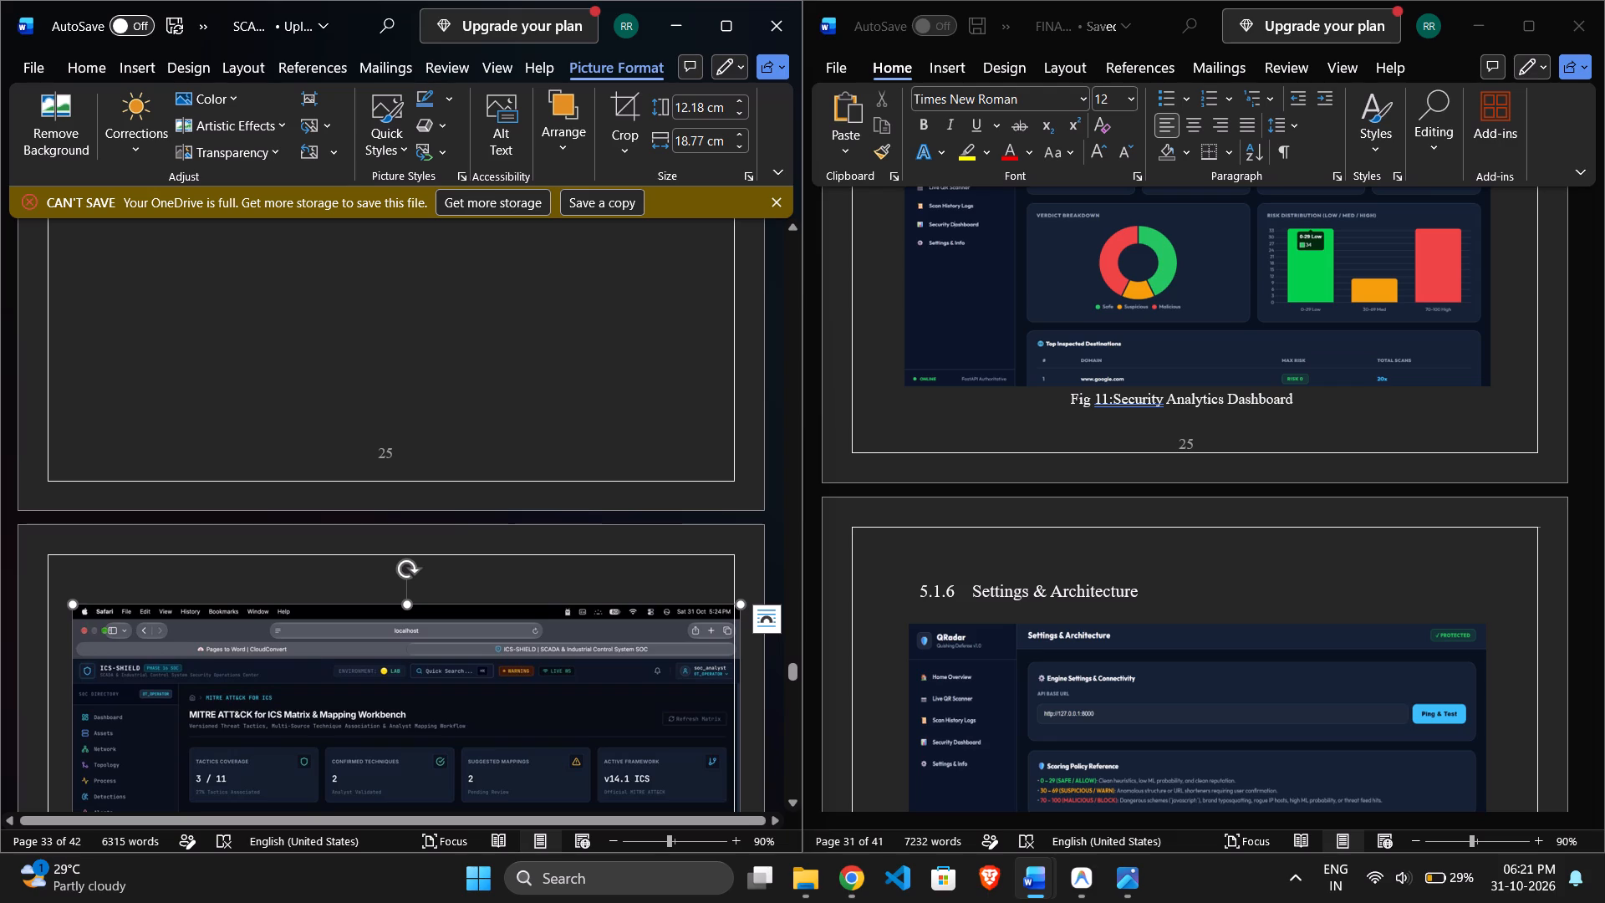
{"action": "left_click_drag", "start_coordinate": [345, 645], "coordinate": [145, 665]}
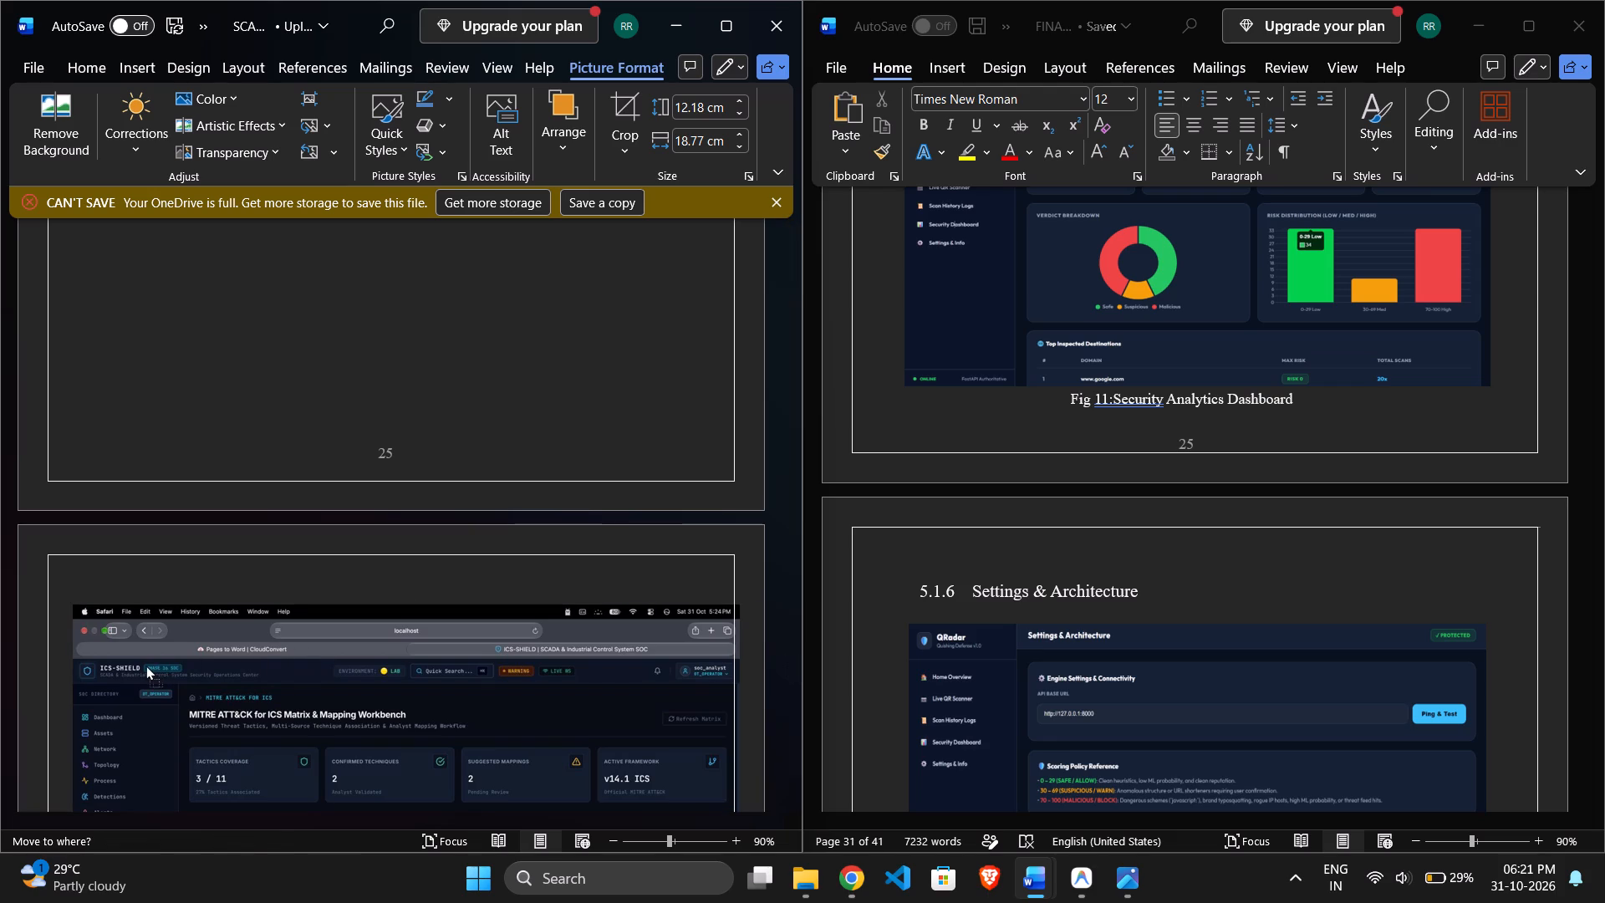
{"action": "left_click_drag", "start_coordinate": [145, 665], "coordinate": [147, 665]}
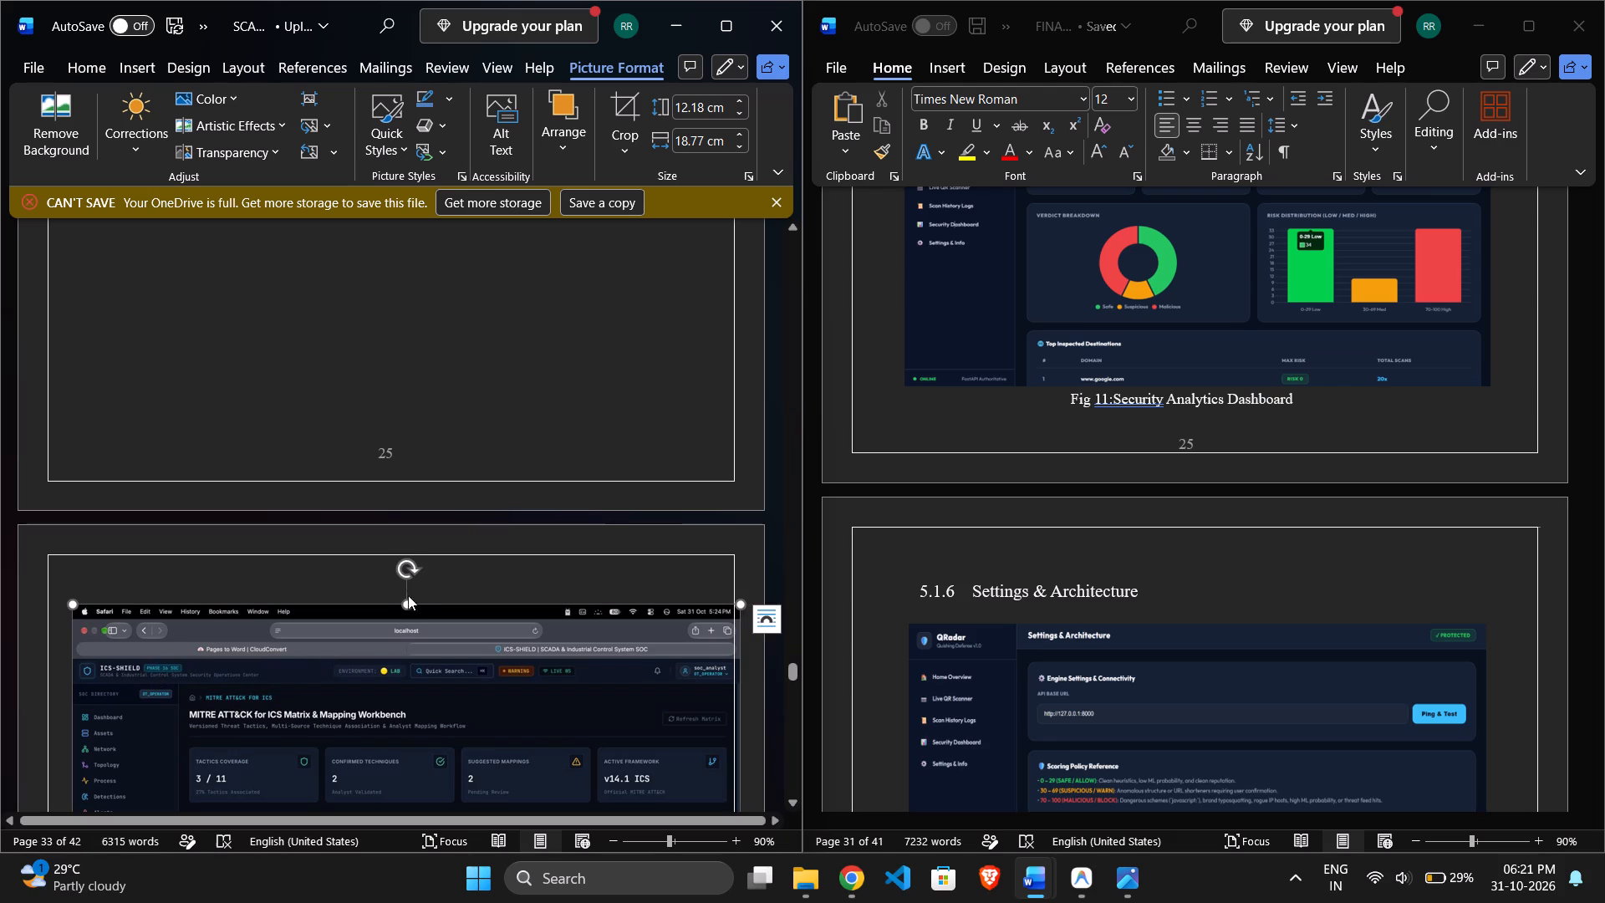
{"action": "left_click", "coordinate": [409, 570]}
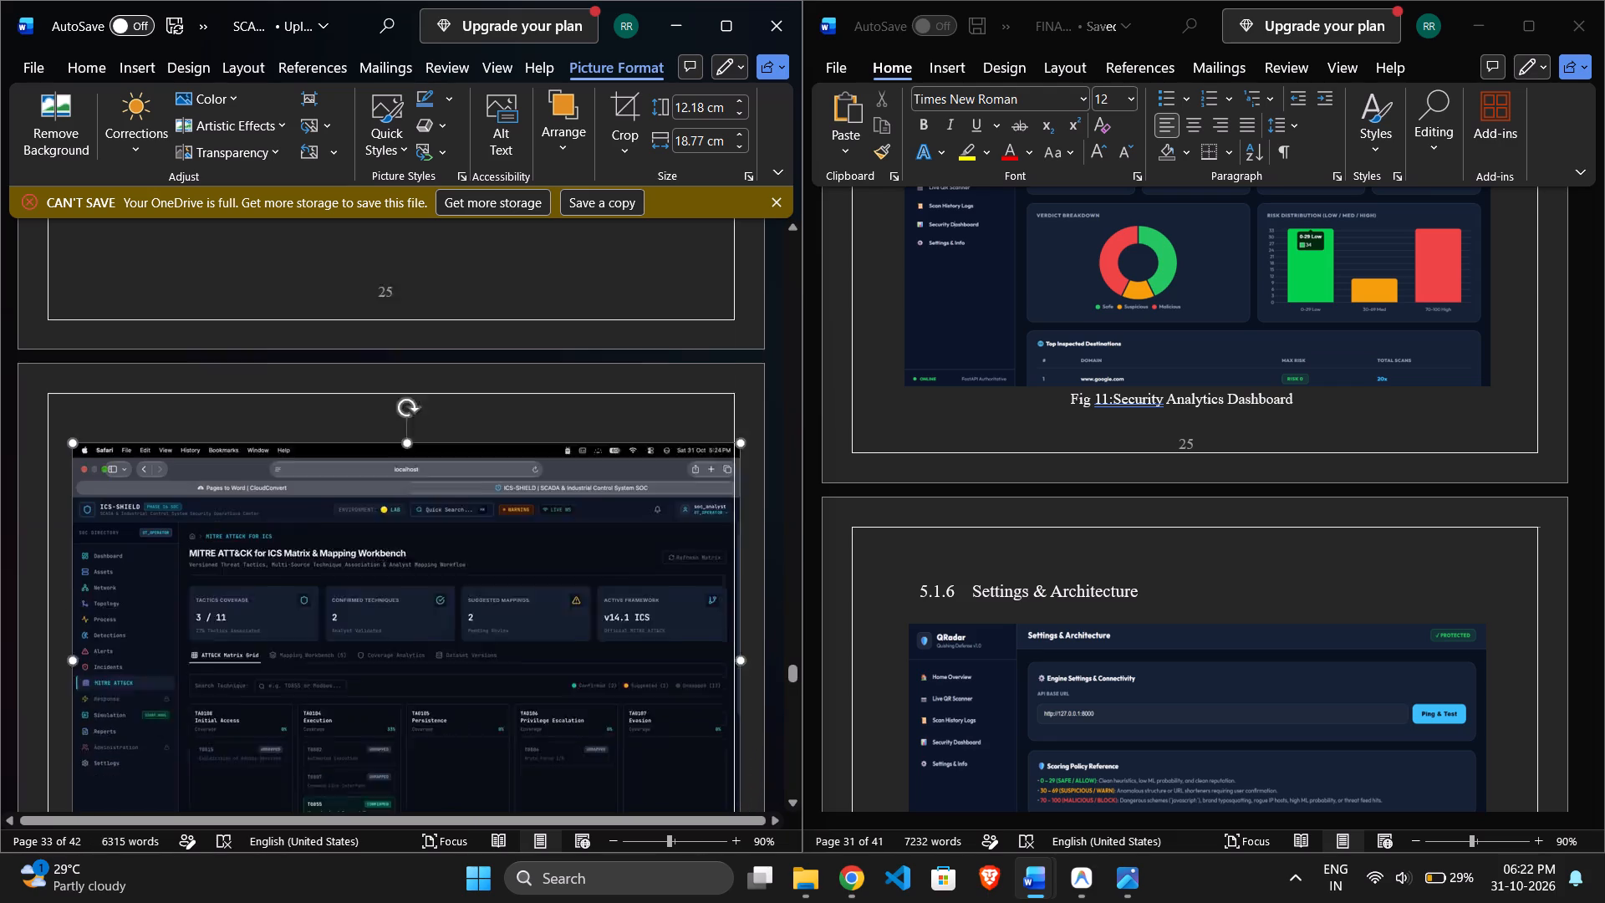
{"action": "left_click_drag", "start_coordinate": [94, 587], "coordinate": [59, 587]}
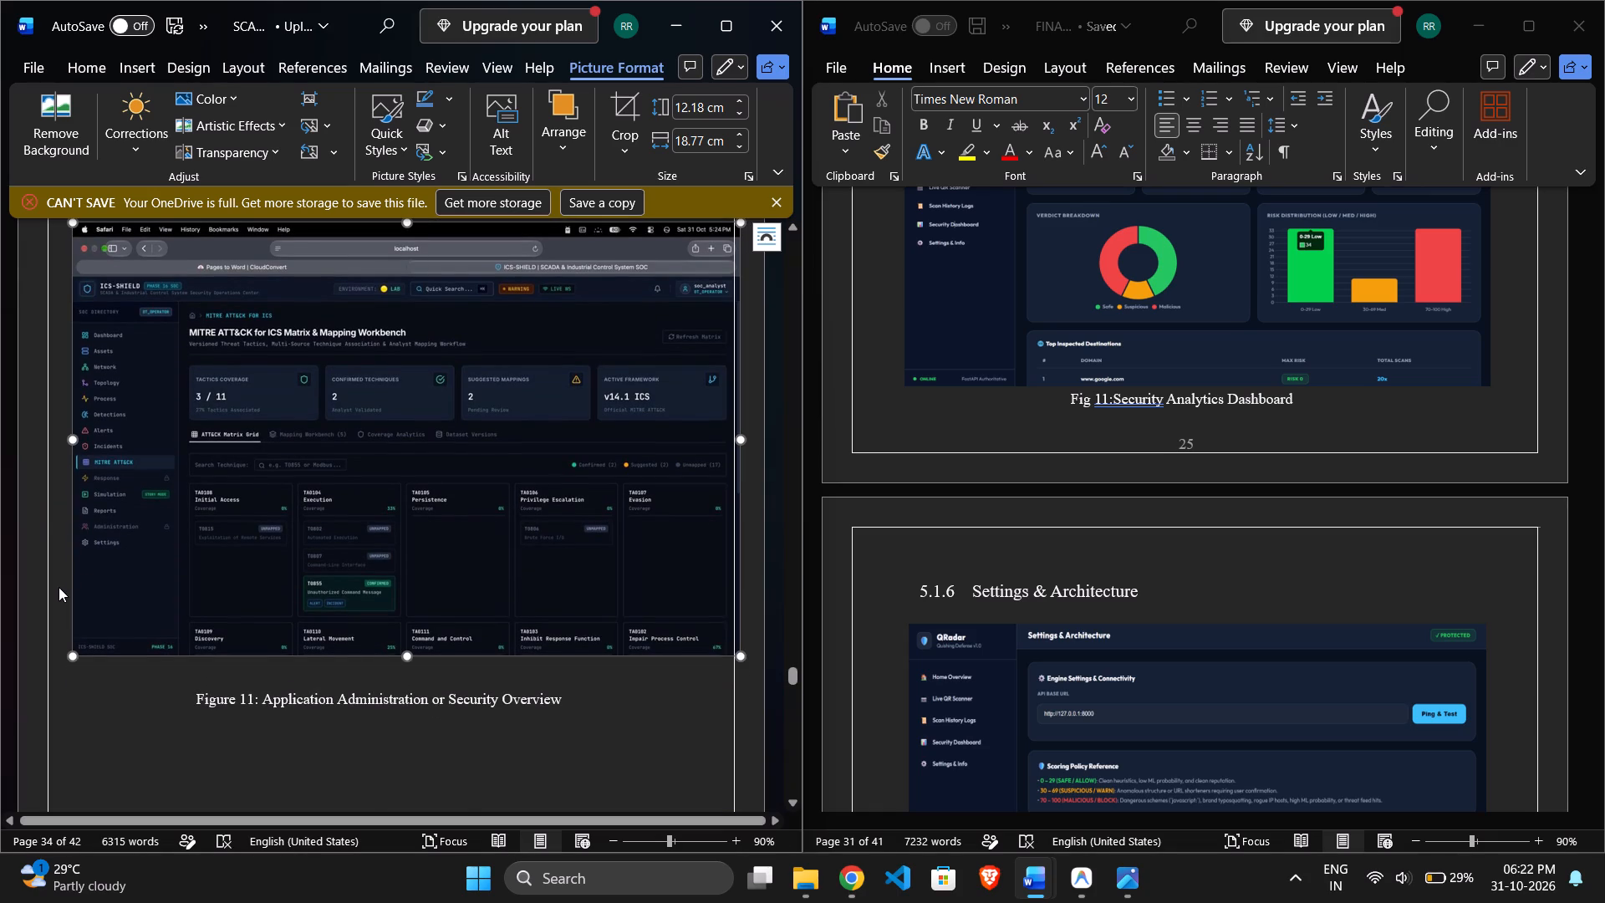
Cut the MITRE ATT&CK for ICS Matrix image from above the Figure 11 caption.
{"action": "key", "text": "ctrl+7"}
{"action": "key", "text": "ctrl+x"}
Add blank lines between the Figure 10 and Figure 11 captions to push the Figure 11 caption onto the following page.
{"action": "scroll", "coordinate": [59, 587], "scroll_direction": "up", "scroll_amount": 4}
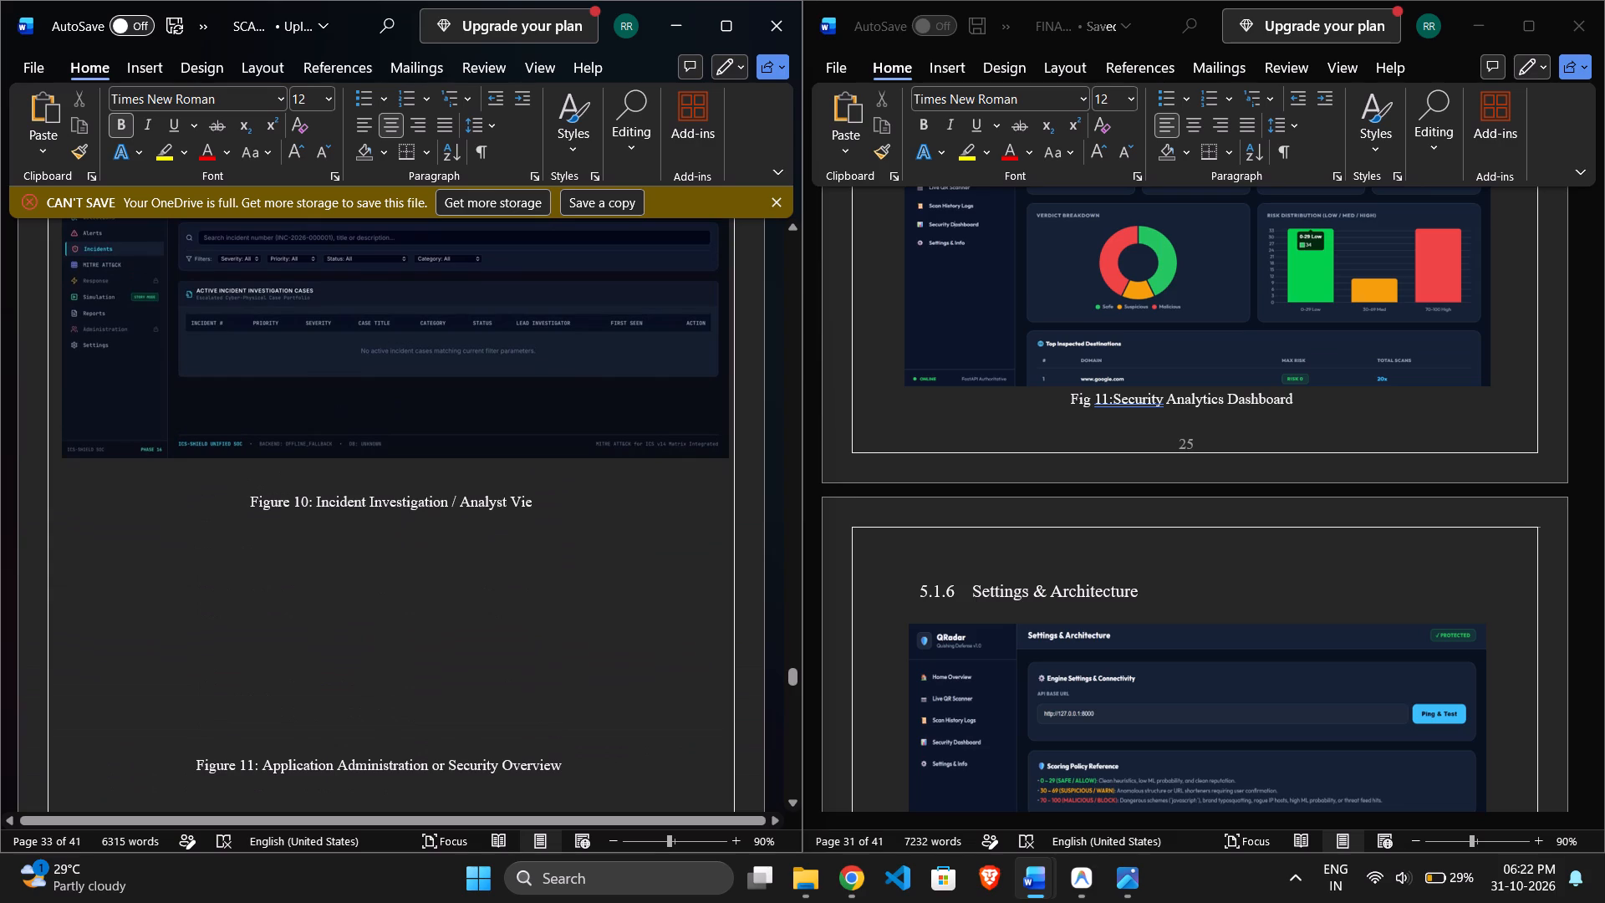
{"action": "key", "text": "Return"}
{"action": "key", "text": "Return"}
{"action": "key", "text": "Return"}
{"action": "key", "text": "Return"}
{"action": "key", "text": "Return"}
{"action": "key", "text": "Return"}
{"action": "key", "text": "Return"}
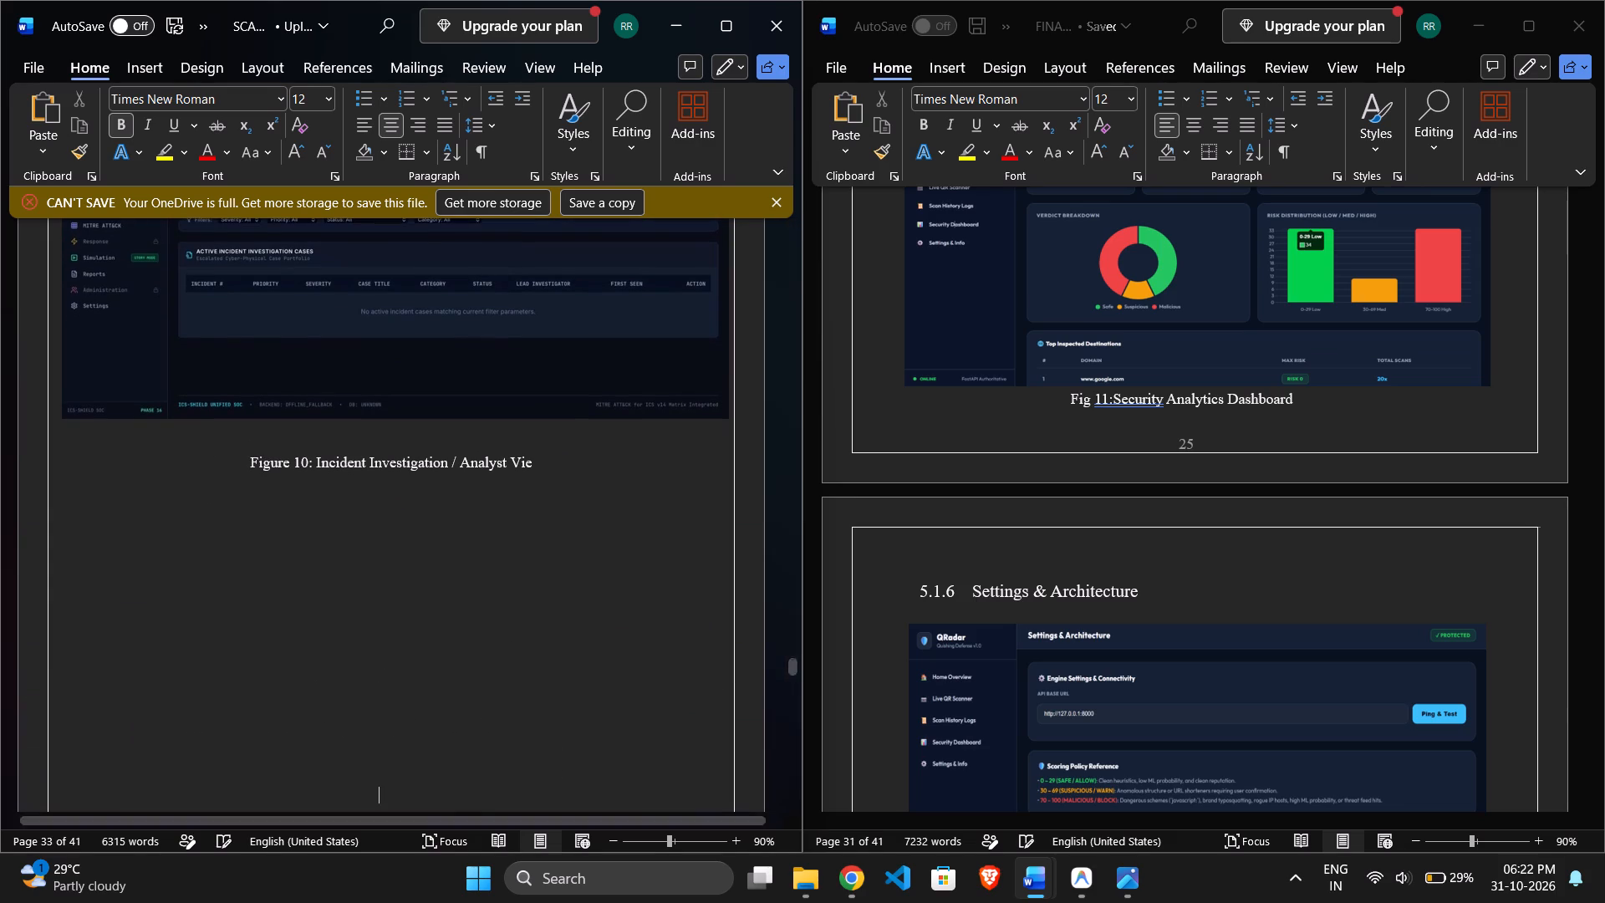
{"action": "key", "text": "Return"}
{"action": "key", "text": "Return"}
{"action": "key", "text": "Return"}
{"action": "key", "text": "Return"}
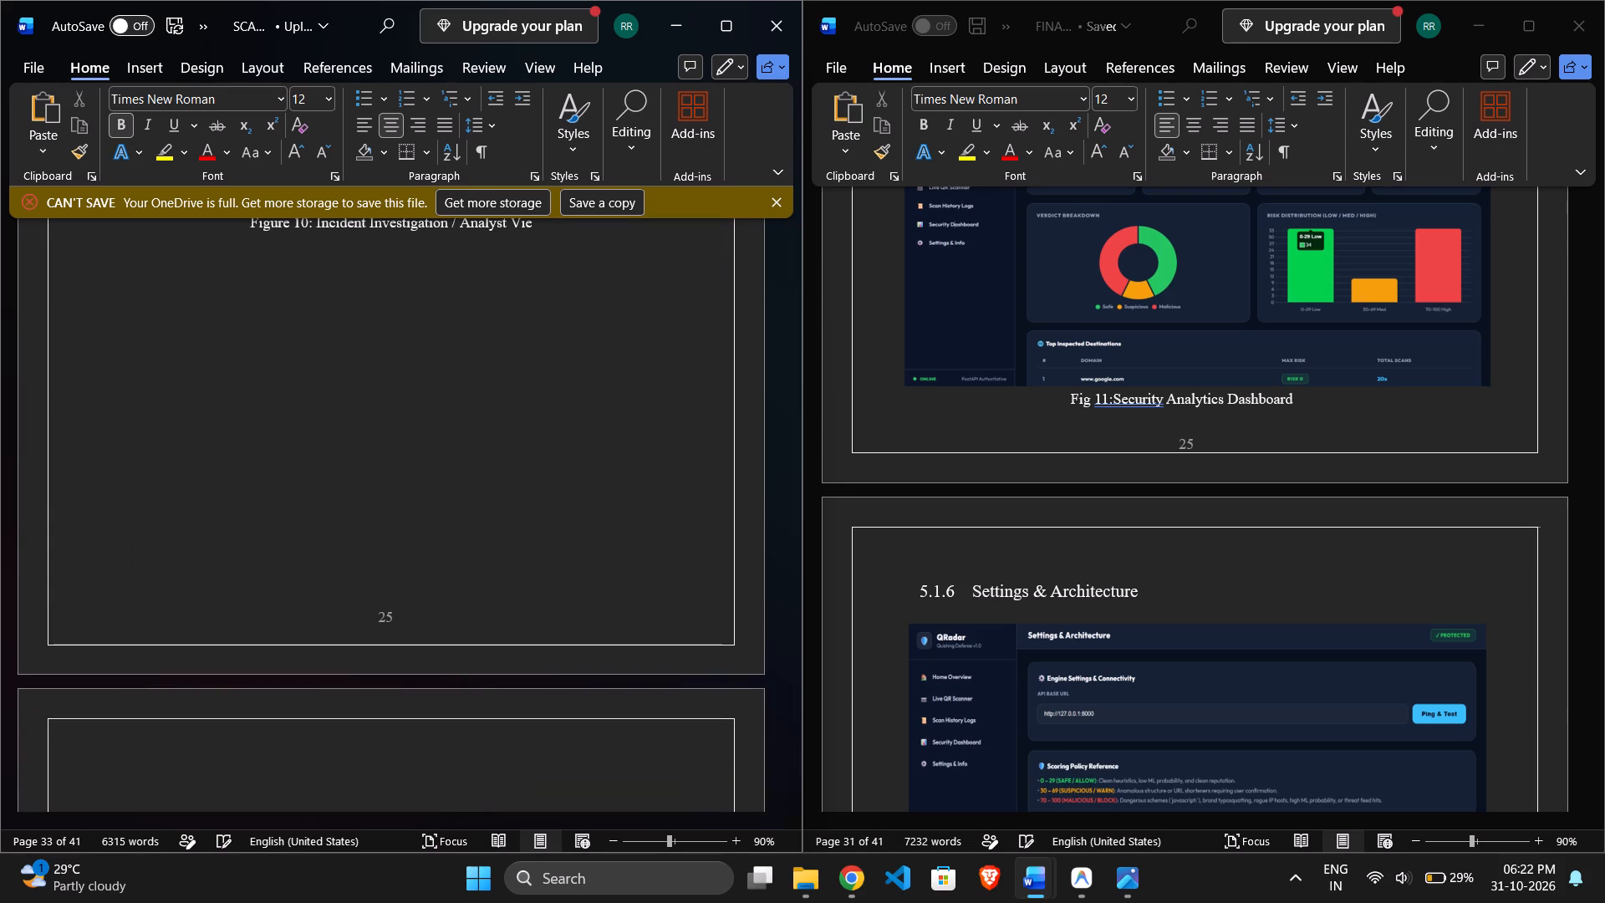
{"action": "key", "text": "BackSpace"}
{"action": "key", "text": "BackSpace"}
{"action": "key", "text": "BackSpace"}
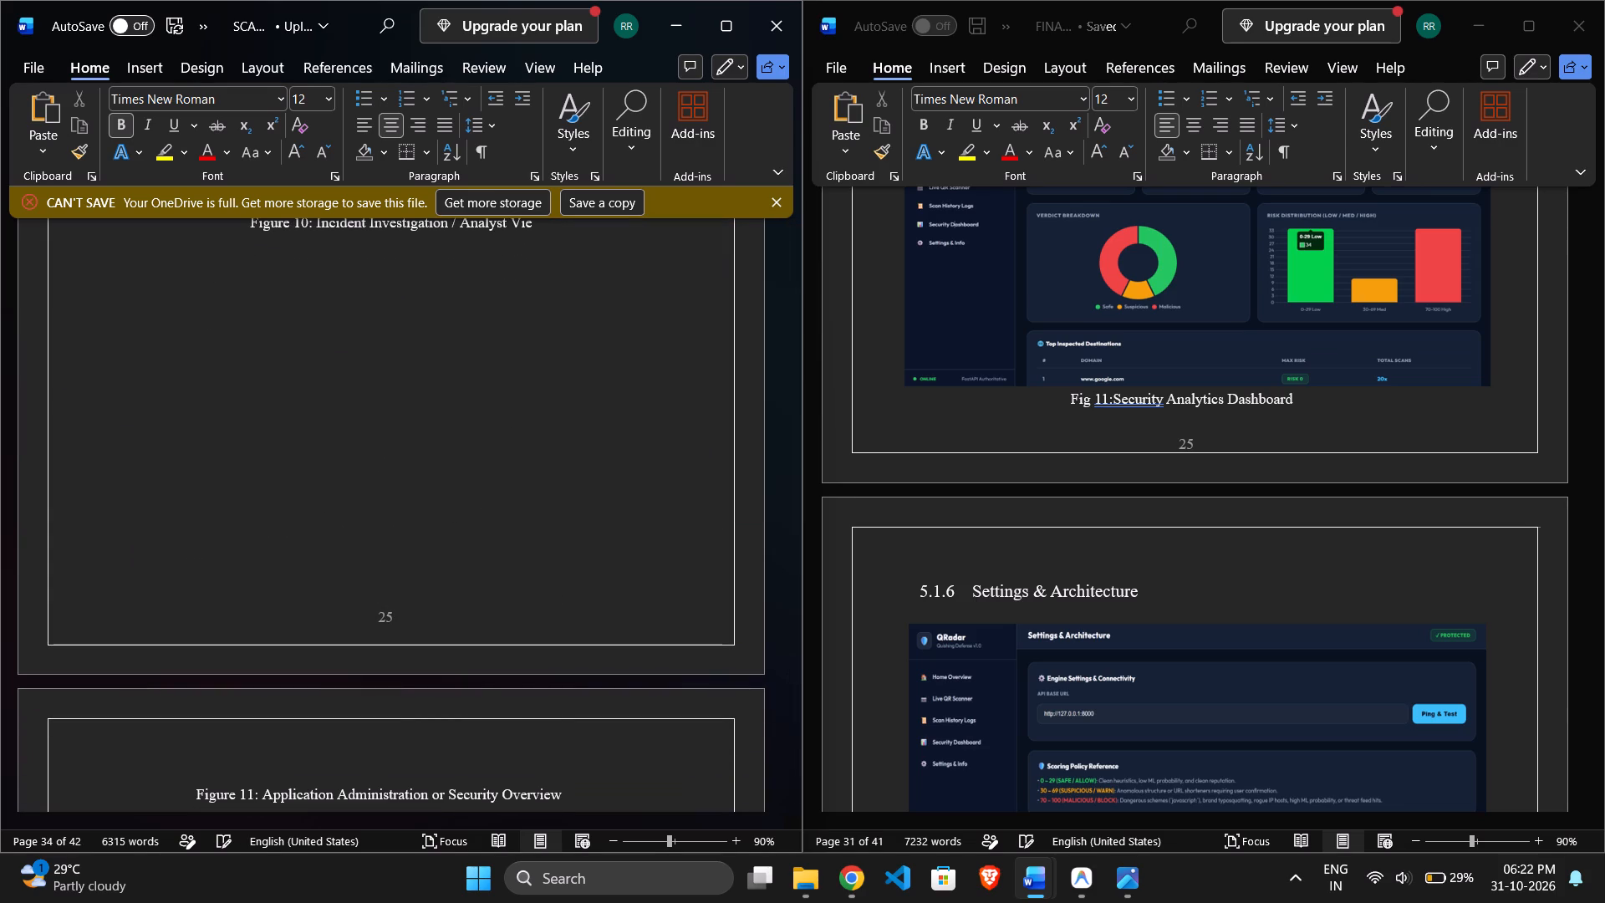
Insert six more blank lines above the Figure 11 caption at the top of its new page.
{"action": "key", "text": "Return"}
{"action": "key", "text": "Return"}
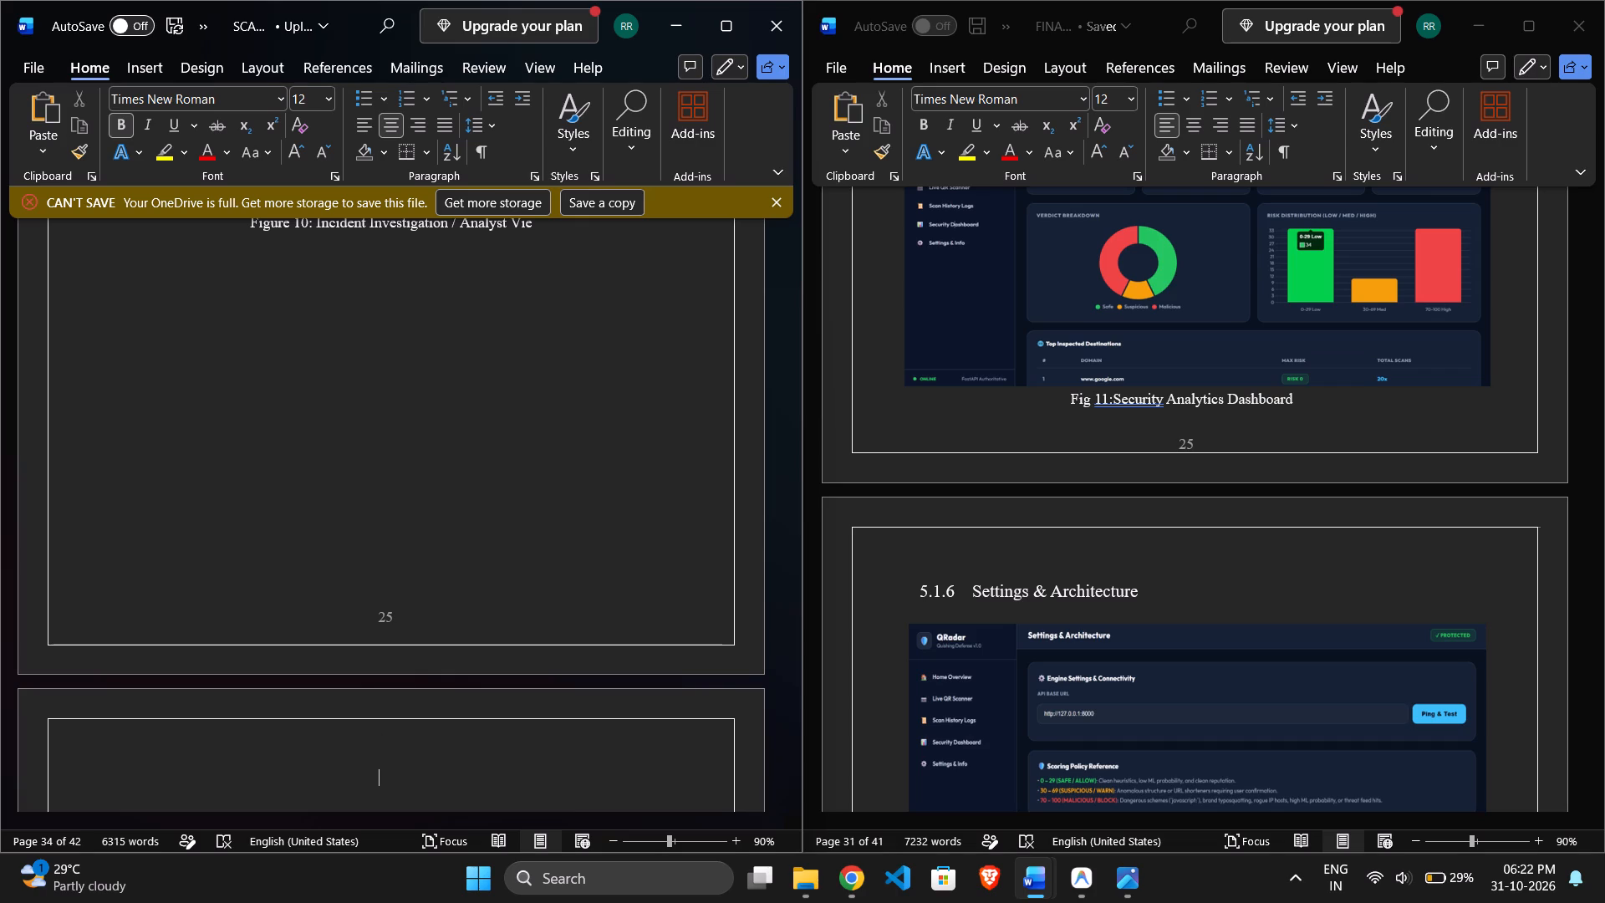
{"action": "key", "text": "Return"}
{"action": "scroll", "coordinate": [59, 587], "scroll_direction": "down", "scroll_amount": 2}
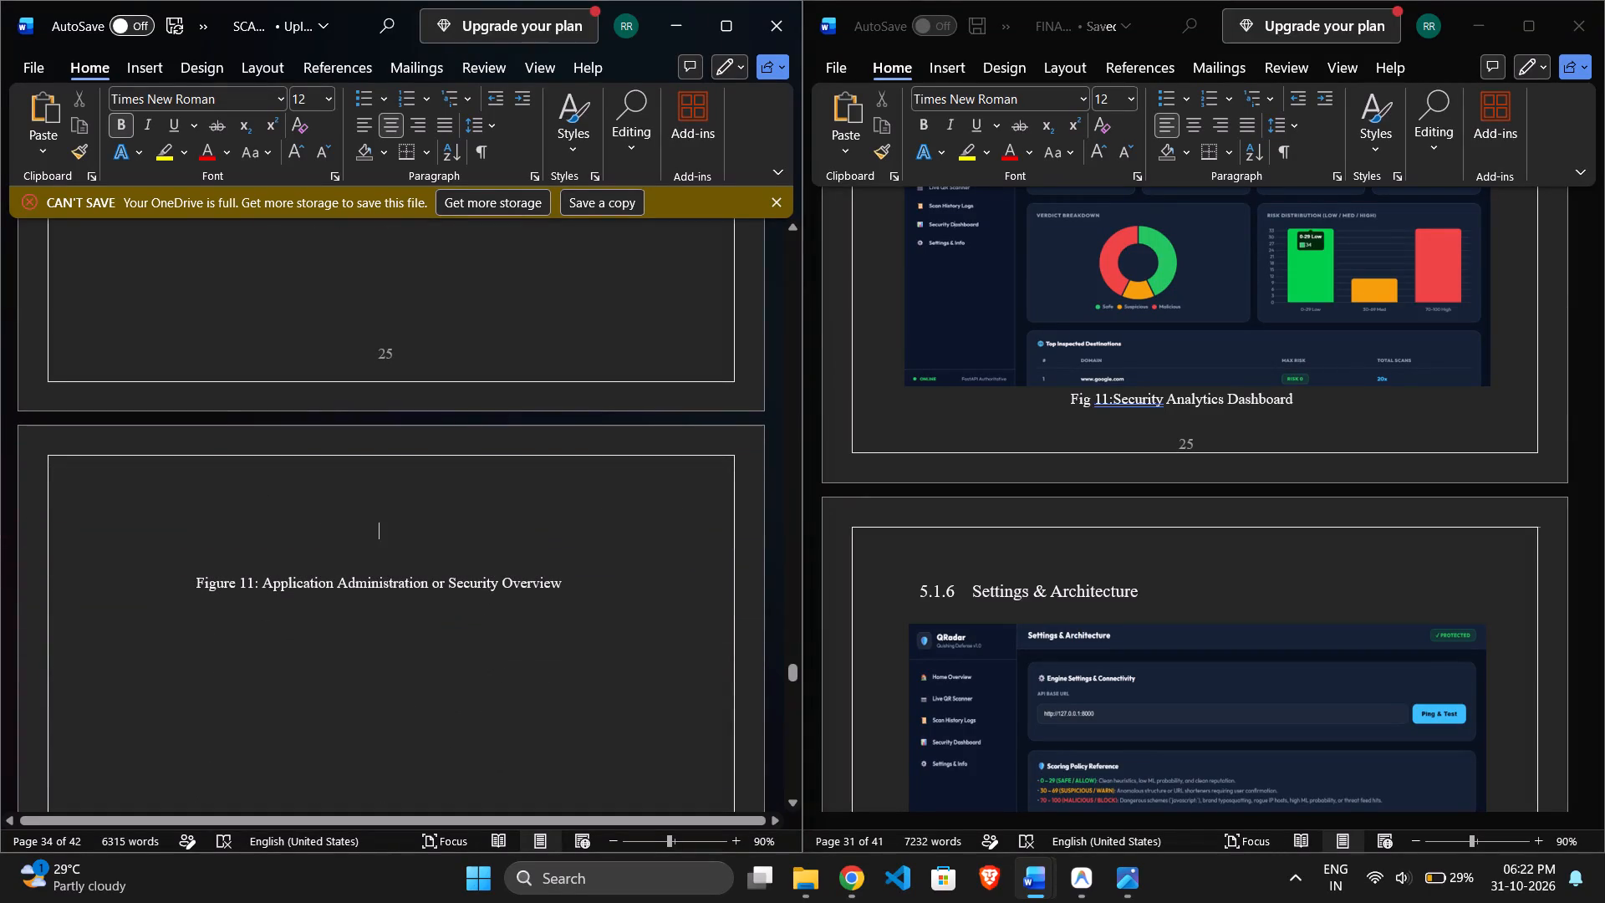
{"action": "left_click", "coordinate": [107, 511]}
{"action": "key", "text": "Return"}
{"action": "key", "text": "Return"}
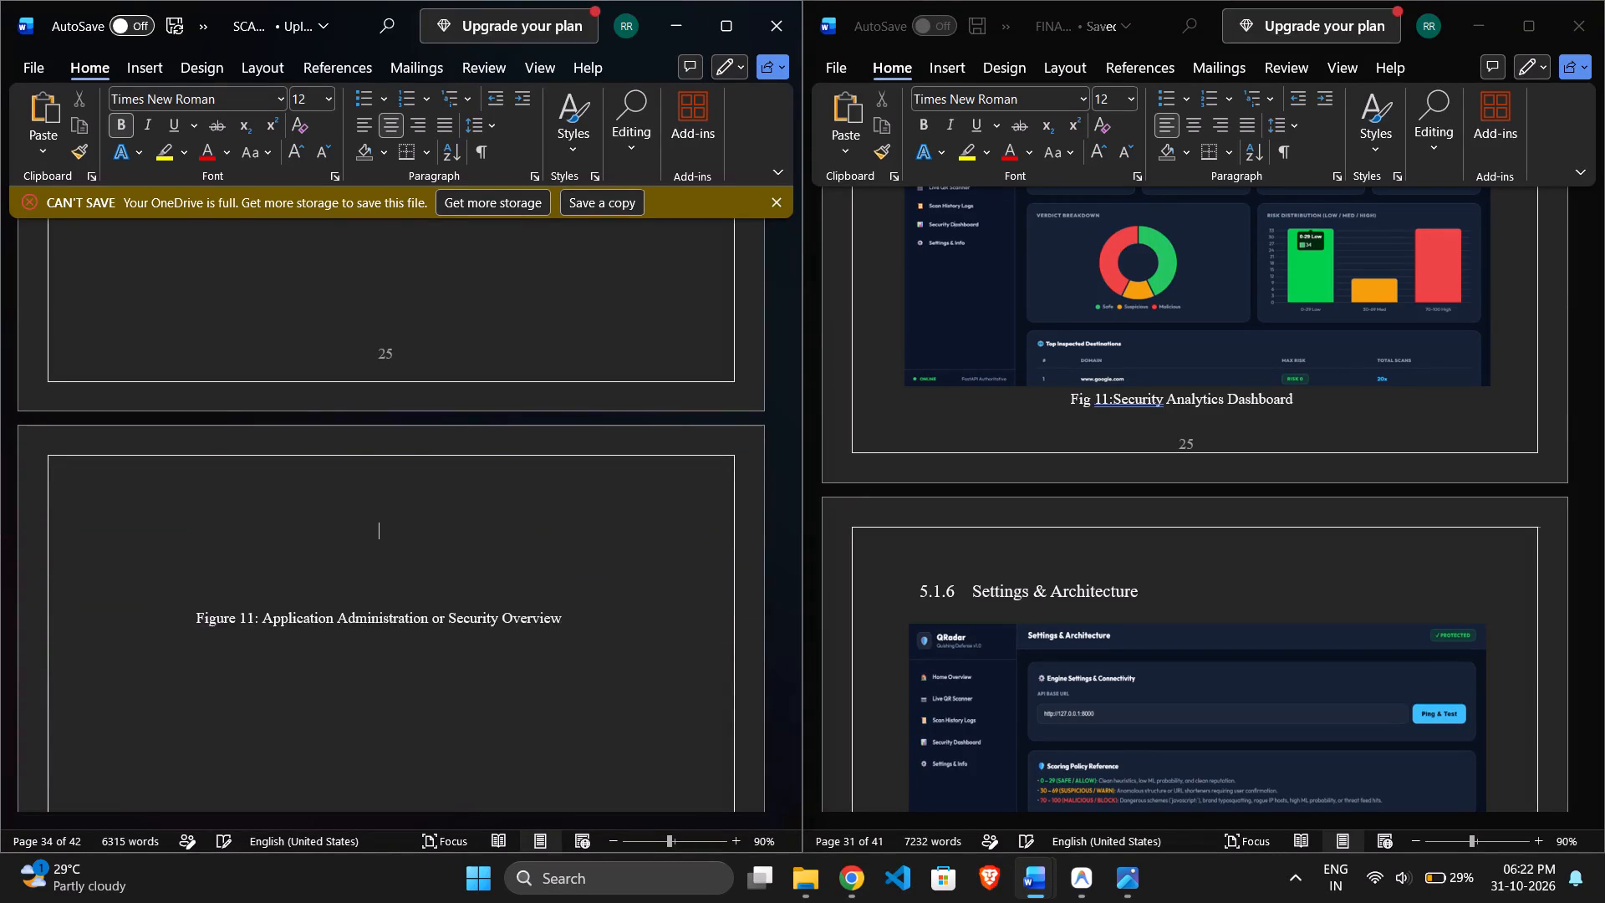
{"action": "key", "text": "Return"}
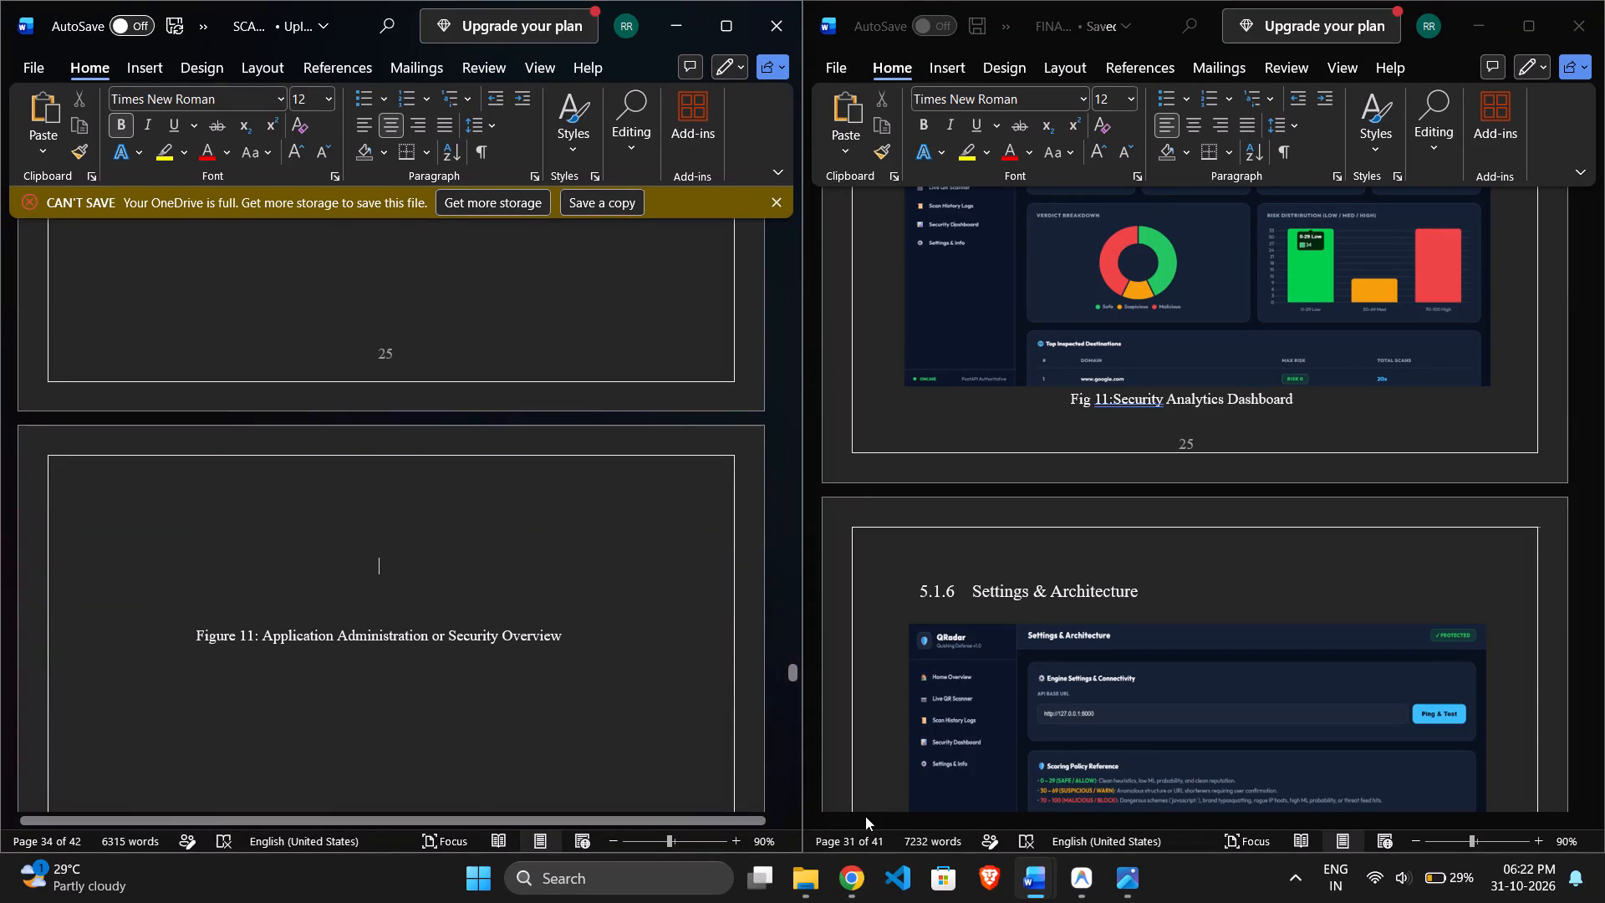
Insert the 5.25.05 PM WhatsApp screenshot of the MITRE ATT&CK matrix from Downloads above the Figure 11 caption.
{"action": "left_click", "coordinate": [816, 873]}
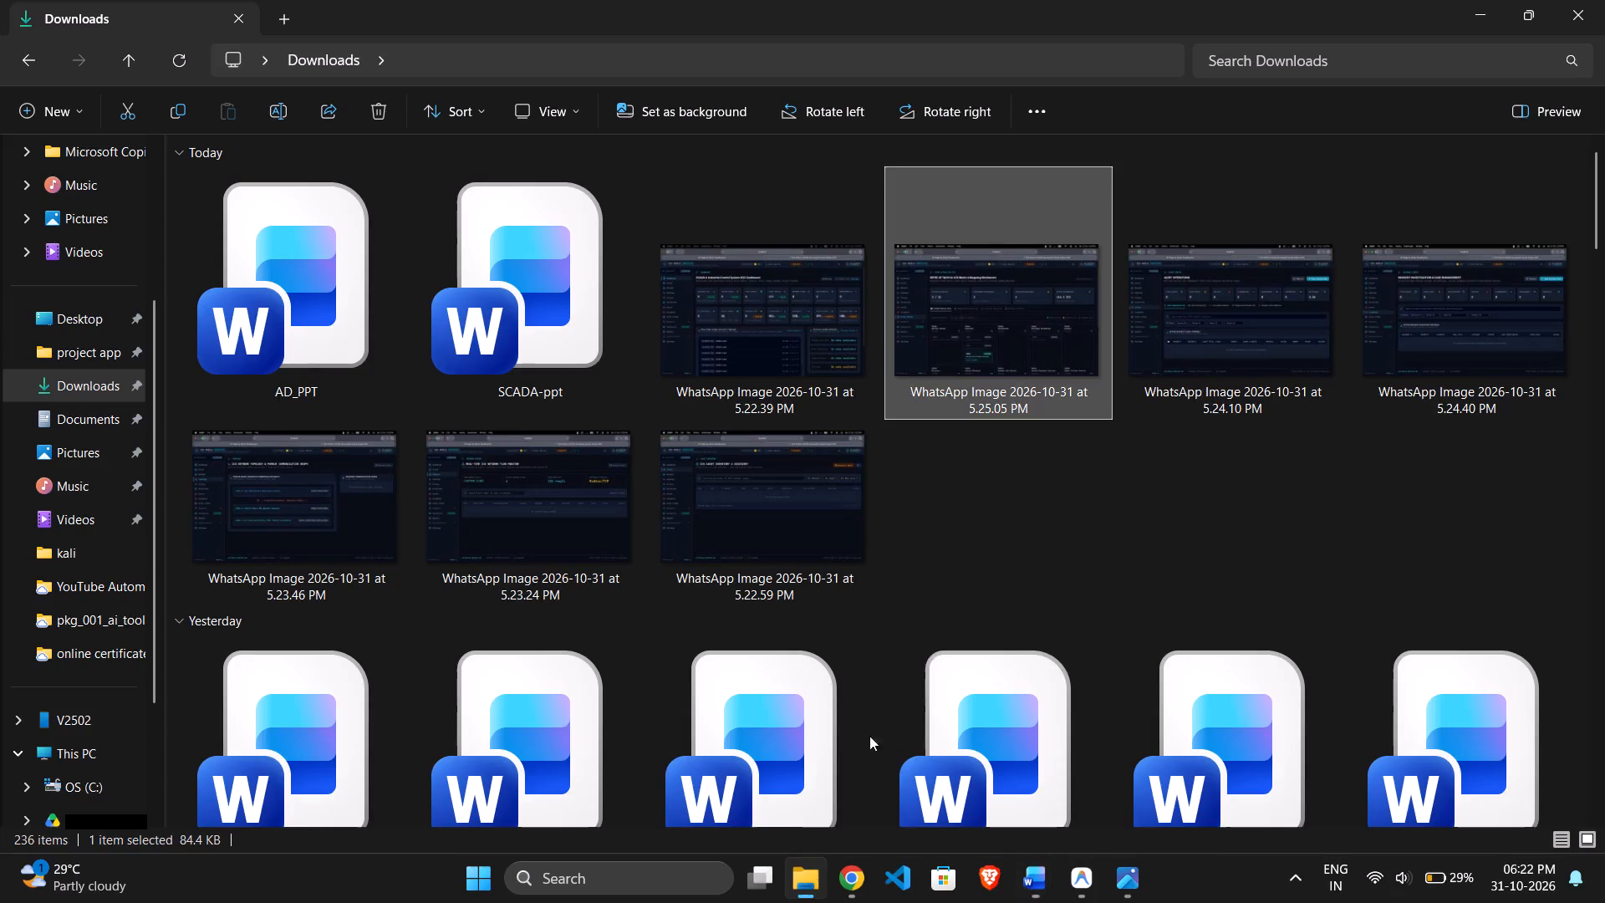
{"action": "left_click_drag", "start_coordinate": [1031, 329], "coordinate": [1037, 885]}
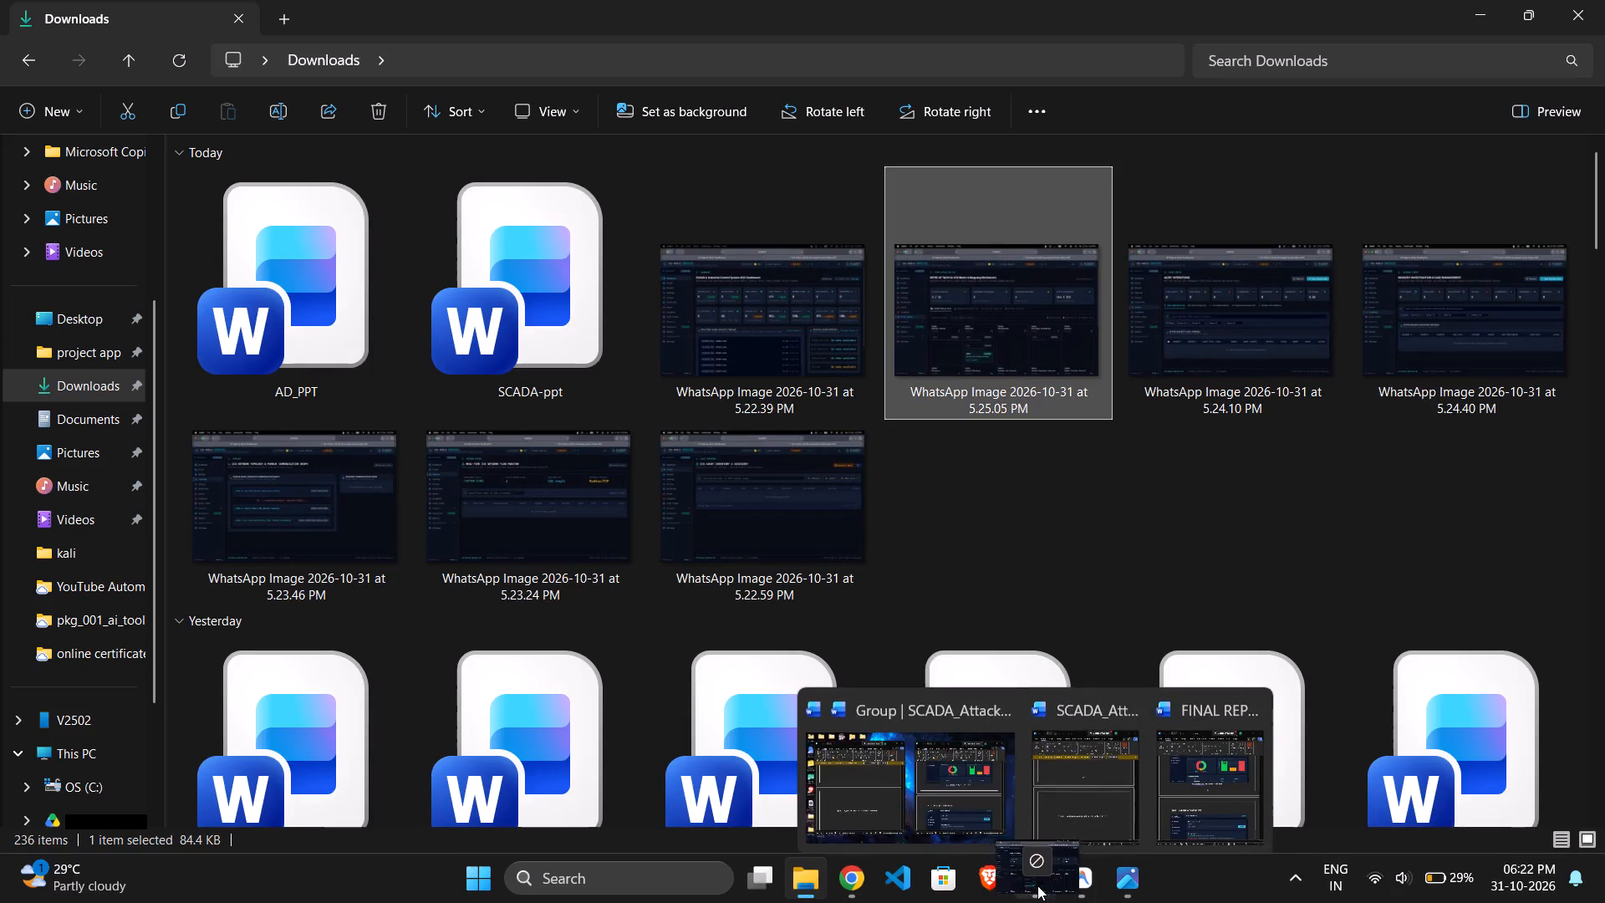
{"action": "left_click_drag", "start_coordinate": [1037, 885], "coordinate": [847, 774]}
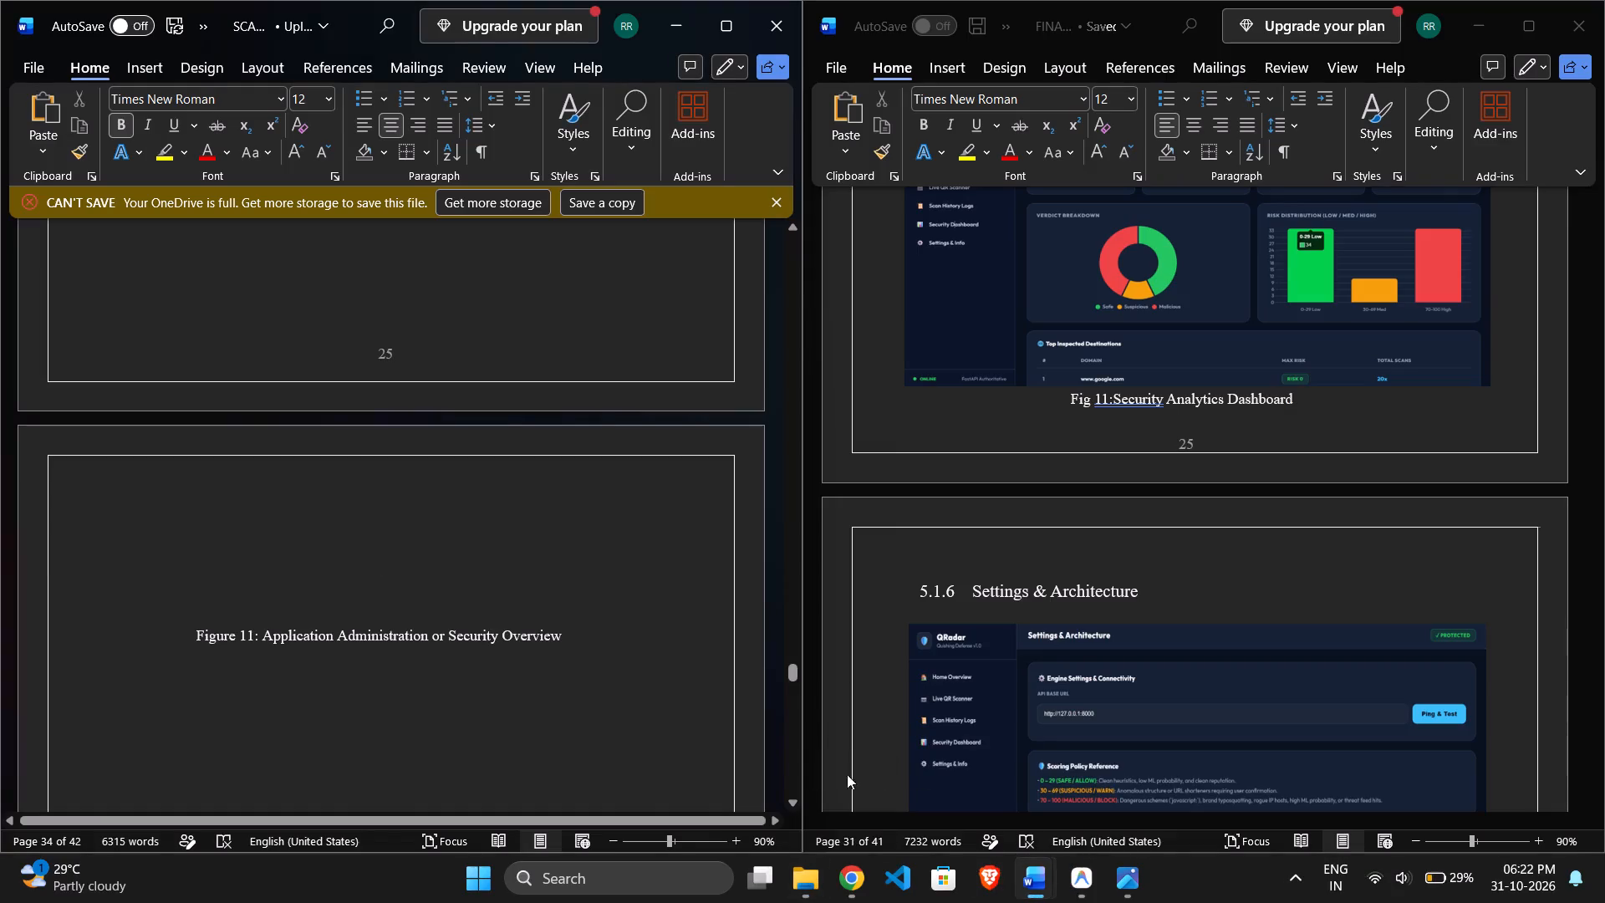
{"action": "left_click_drag", "start_coordinate": [847, 774], "coordinate": [233, 569]}
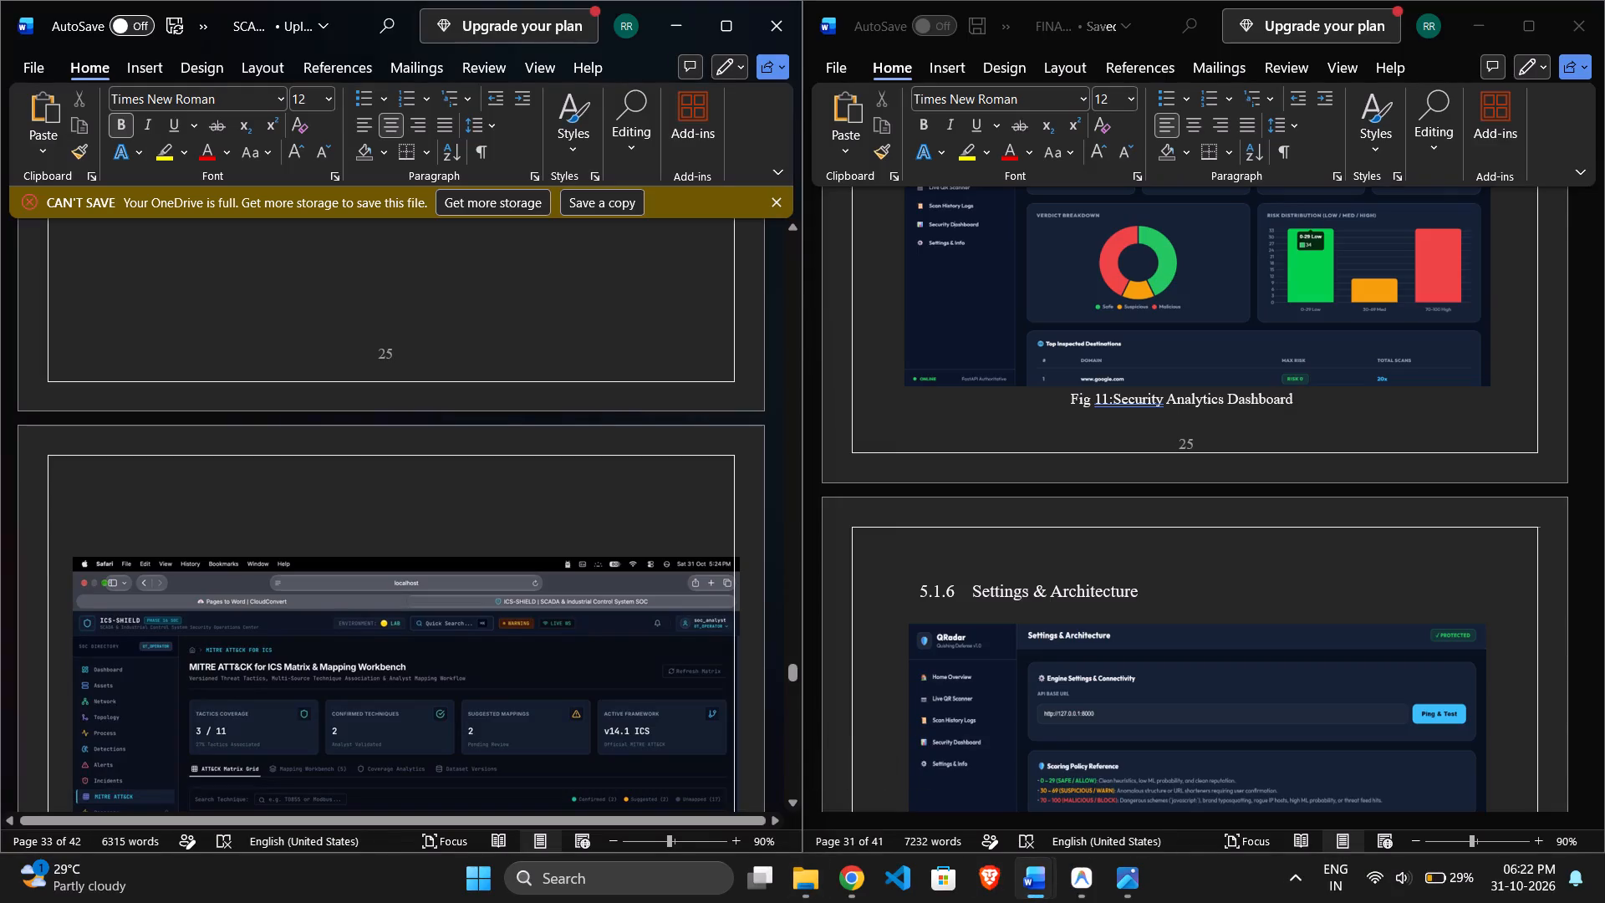
Left-align the MITRE ATT&CK image and remove the extra spacing before it so it fits within the page border.
{"action": "scroll", "coordinate": [449, 559], "scroll_direction": "up", "scroll_amount": 6}
{"action": "scroll", "coordinate": [449, 559], "scroll_direction": "down", "scroll_amount": 6}
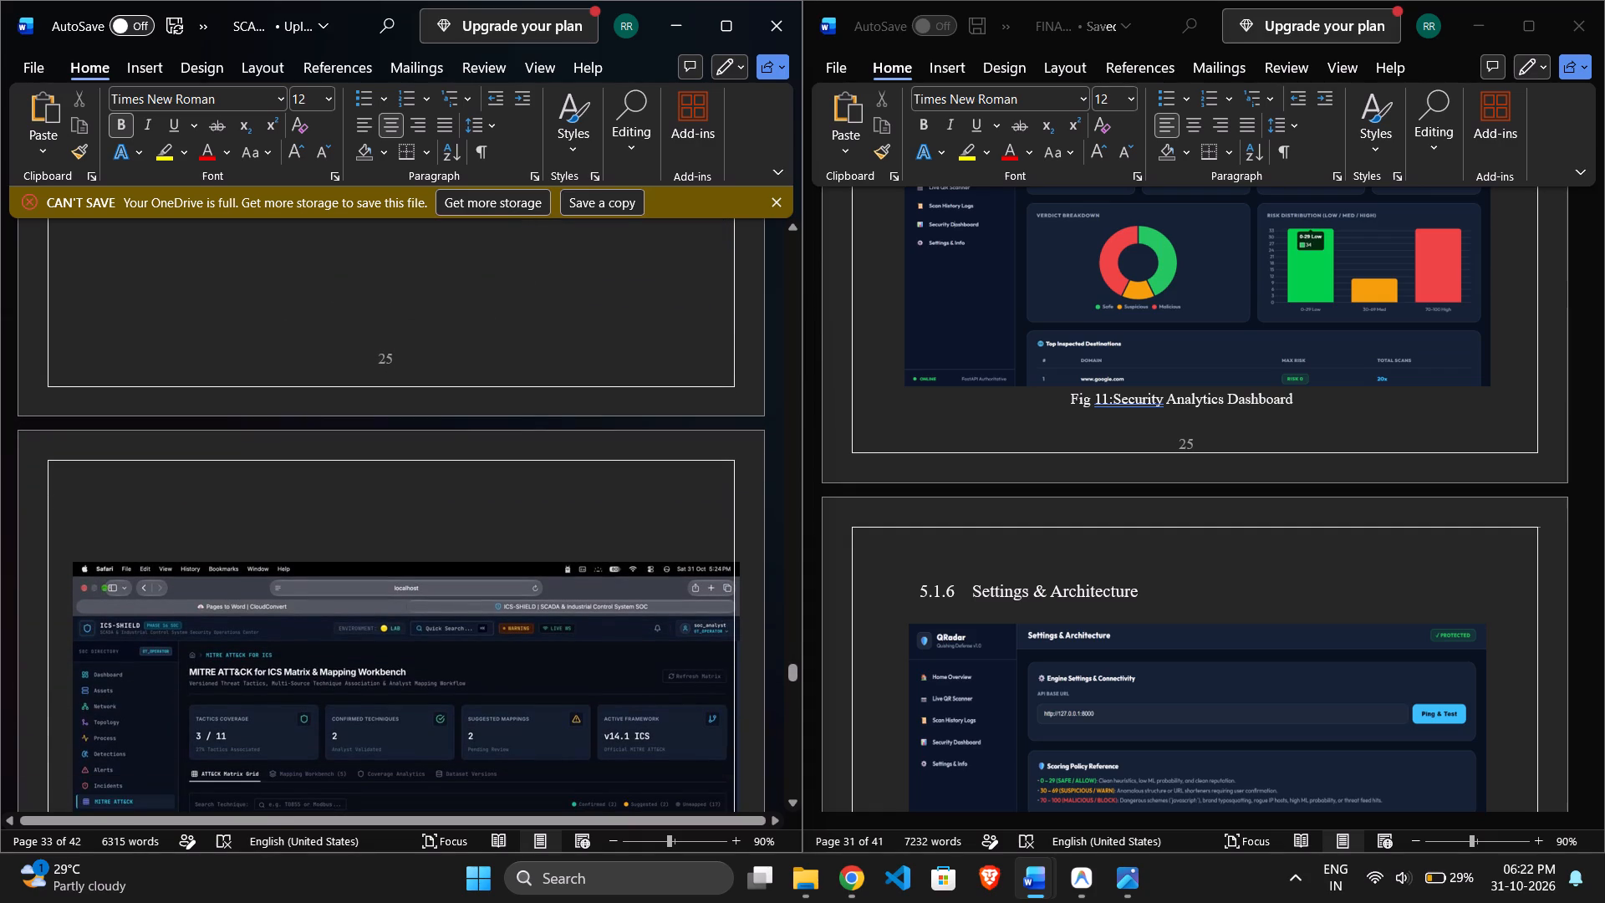
{"action": "left_click", "coordinate": [59, 571]}
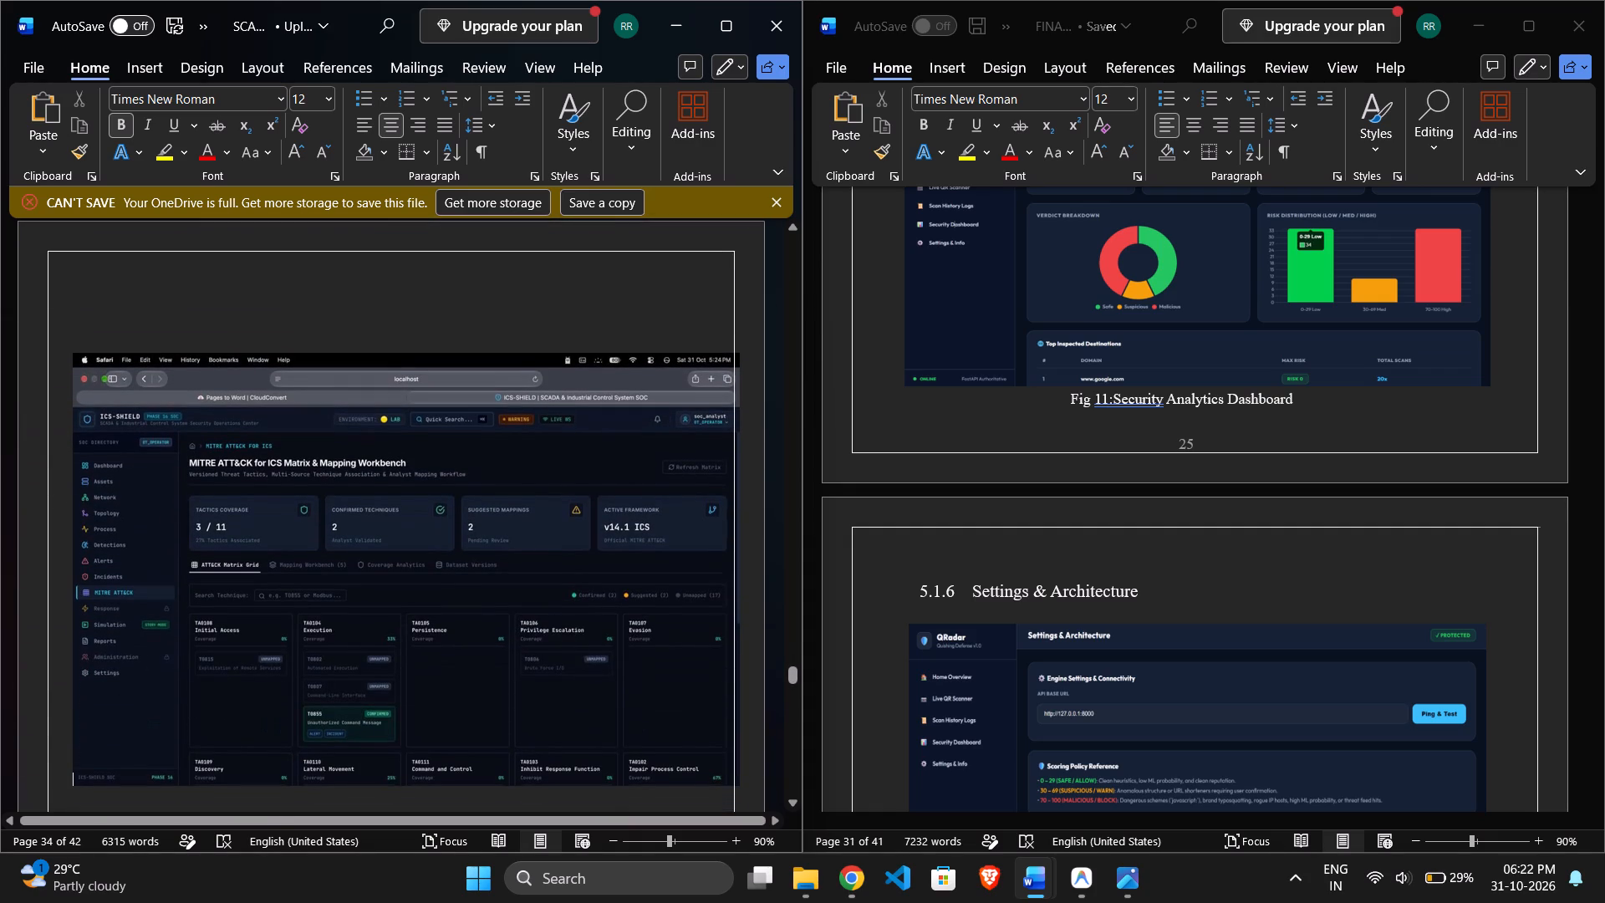
{"action": "key", "text": "BackSpace"}
{"action": "key", "text": "BackSpace"}
{"action": "key", "text": "BackSpace"}
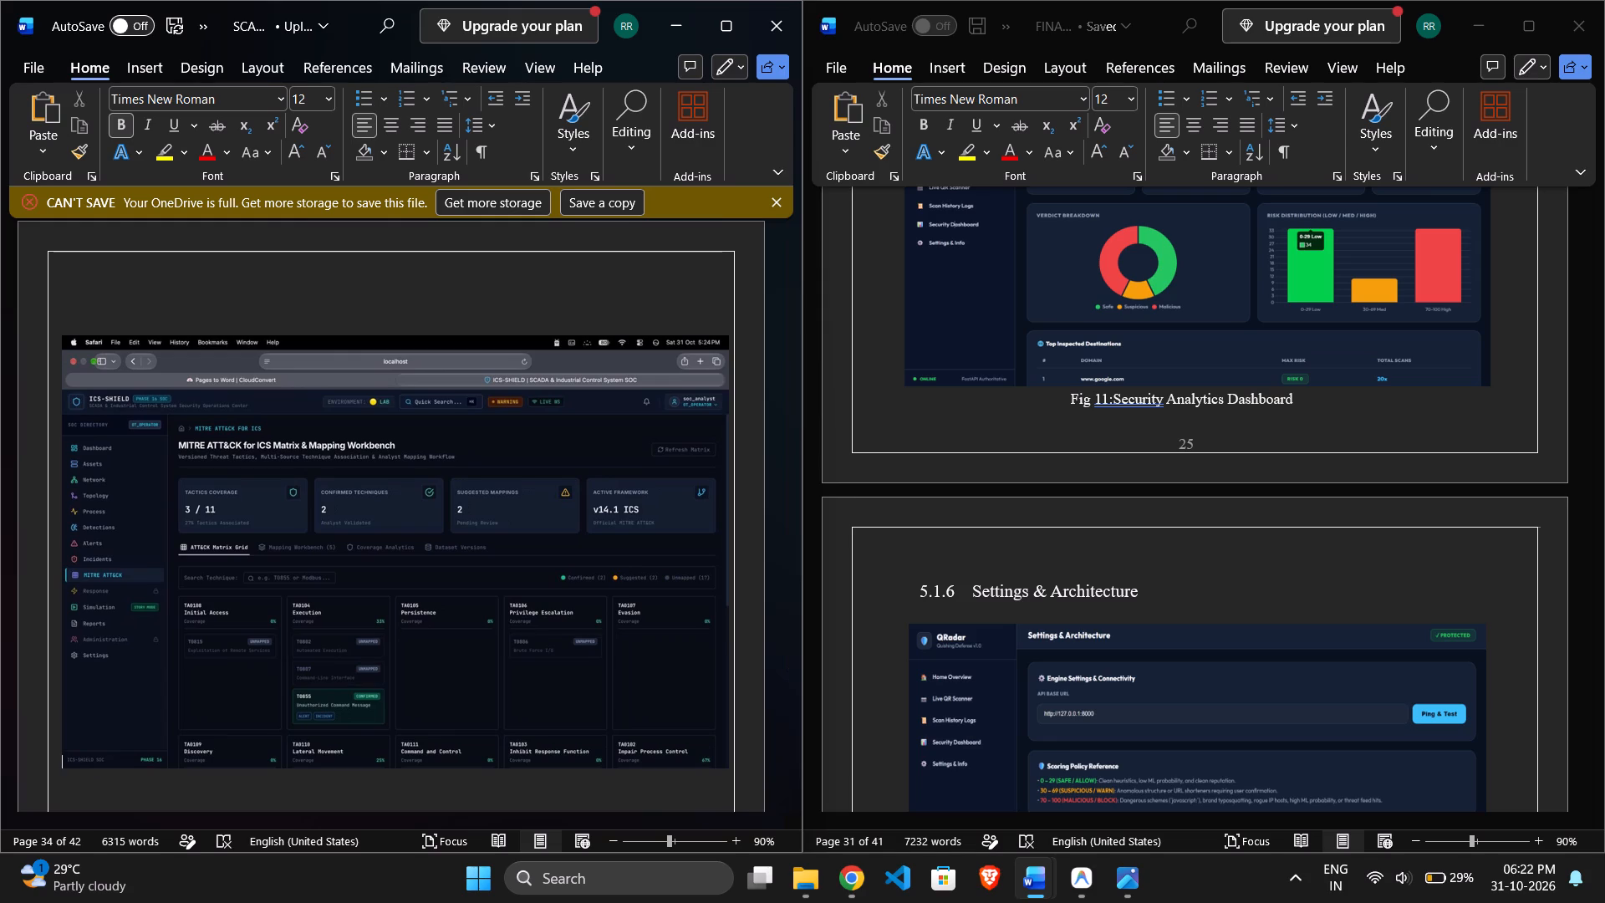
Review the report from the Figure 11 caption down to section 5.2 Resulting Tables.
{"action": "scroll", "coordinate": [85, 518], "scroll_direction": "down", "scroll_amount": 6}
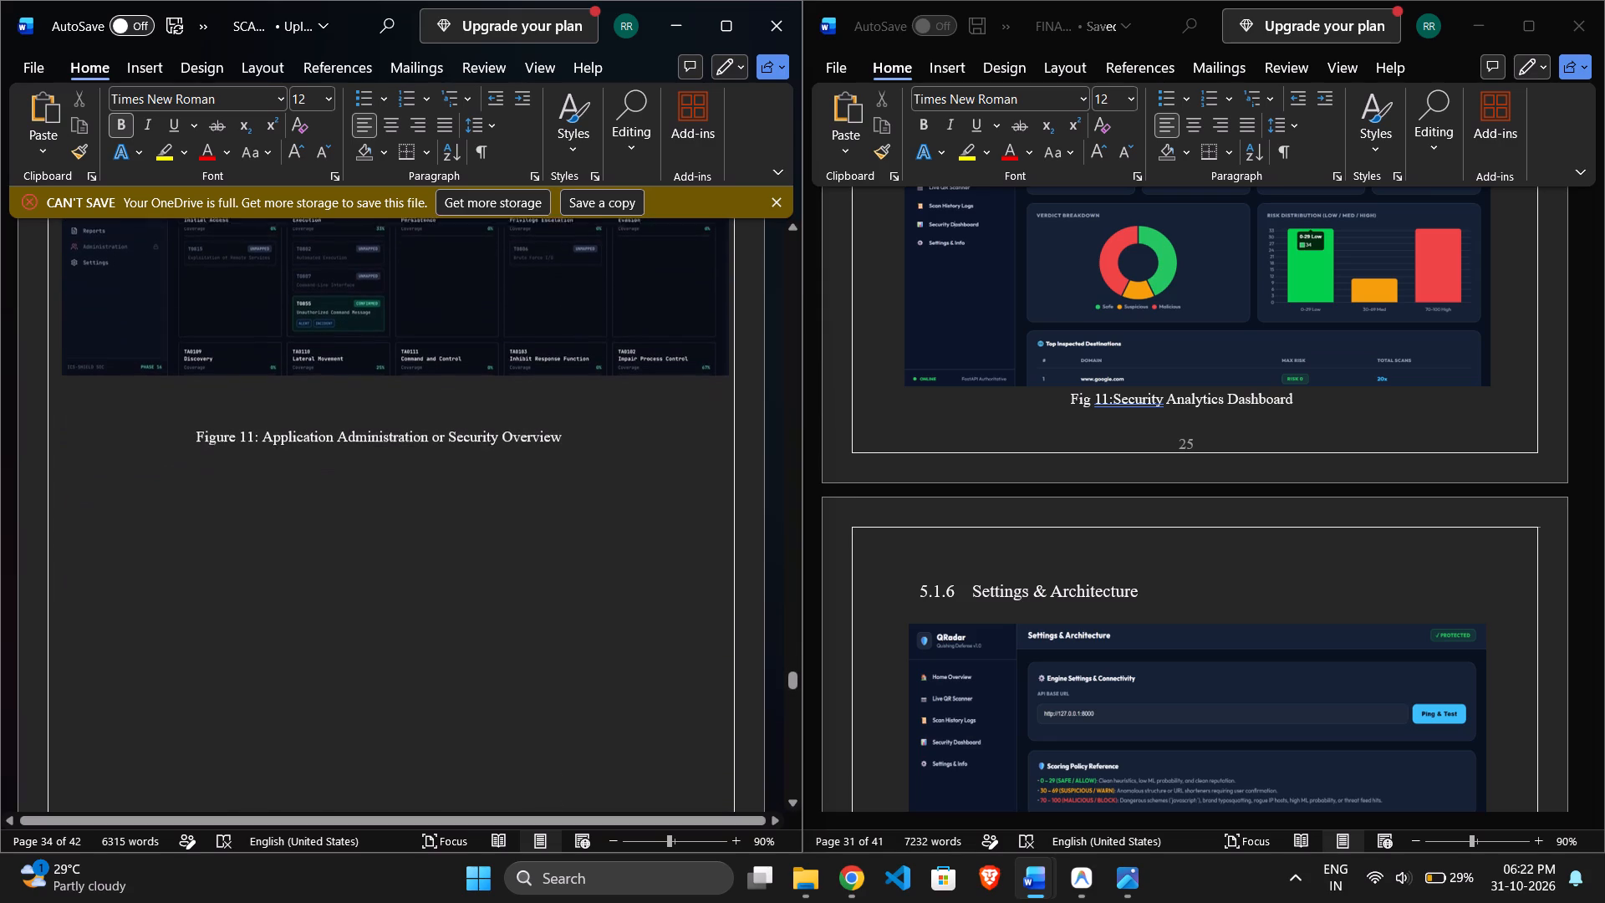
{"action": "scroll", "coordinate": [85, 518], "scroll_direction": "down", "scroll_amount": 4}
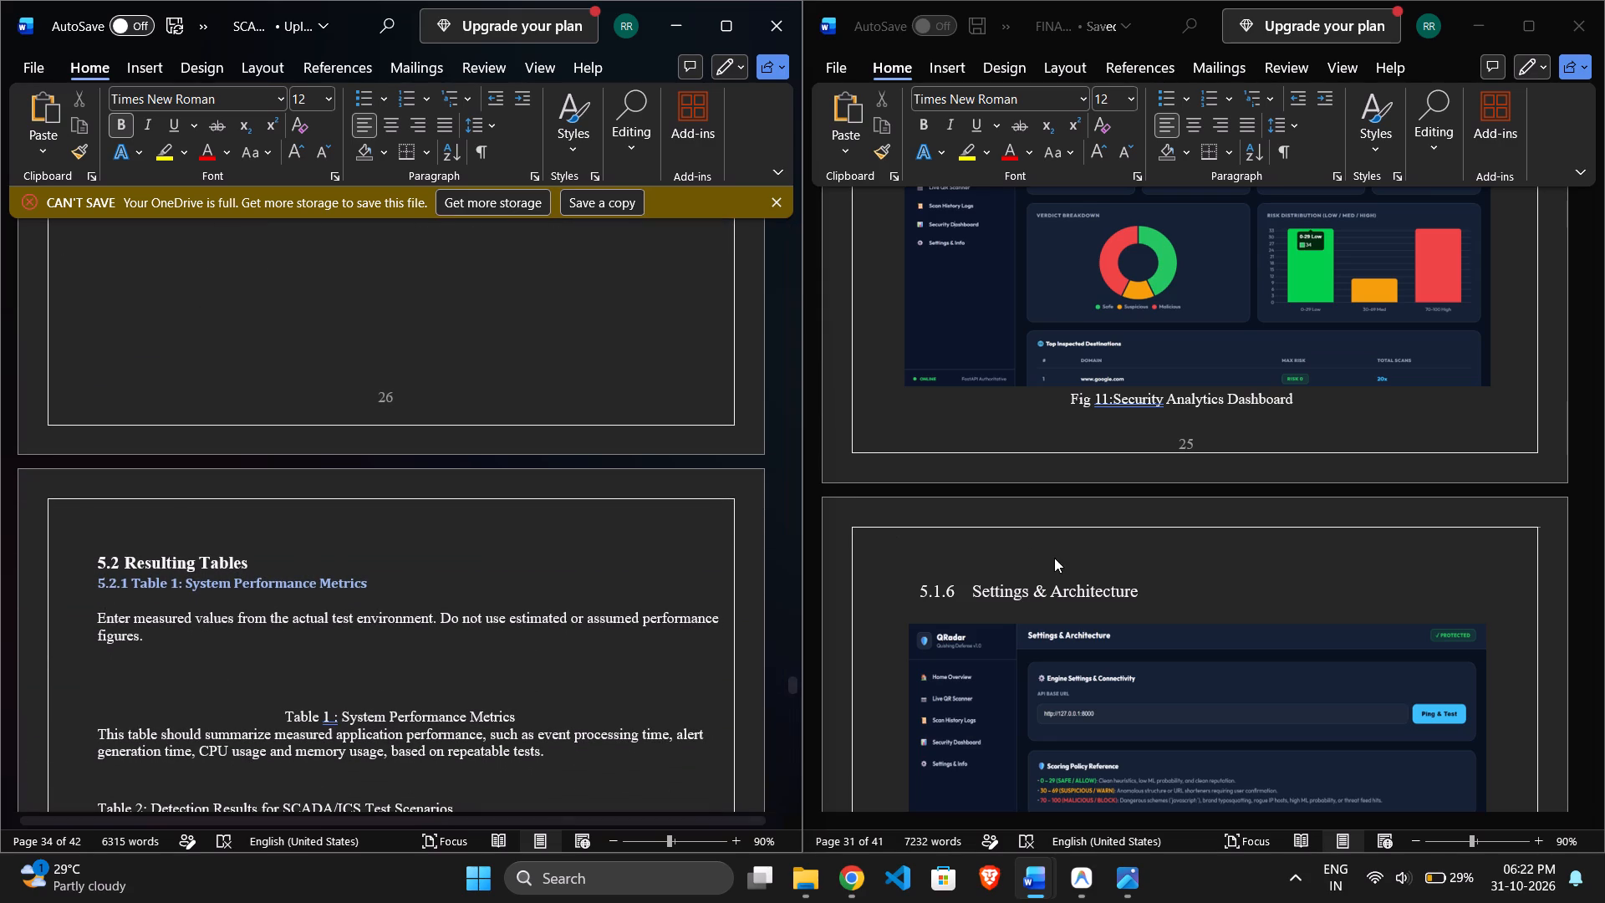
Compare section 5.2 Resulting Tables in the QRadar report with sections 5.2 to 5.4 of the SCADA report.
{"action": "scroll", "coordinate": [1054, 558], "scroll_direction": "down", "scroll_amount": 9}
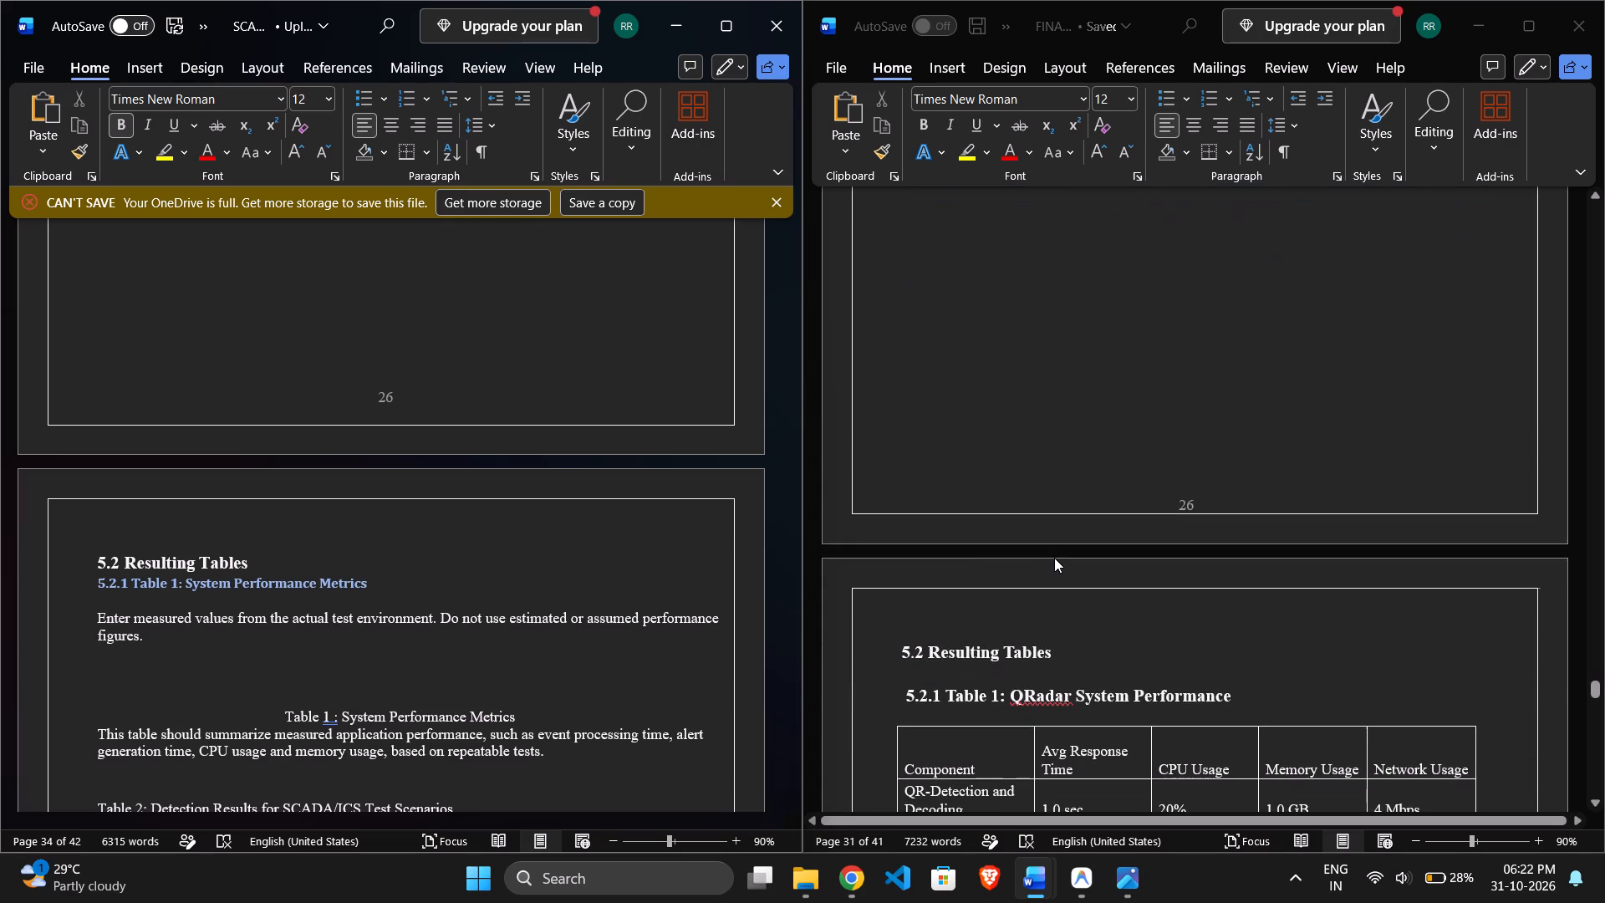
{"action": "scroll", "coordinate": [573, 586], "scroll_direction": "down", "scroll_amount": 5}
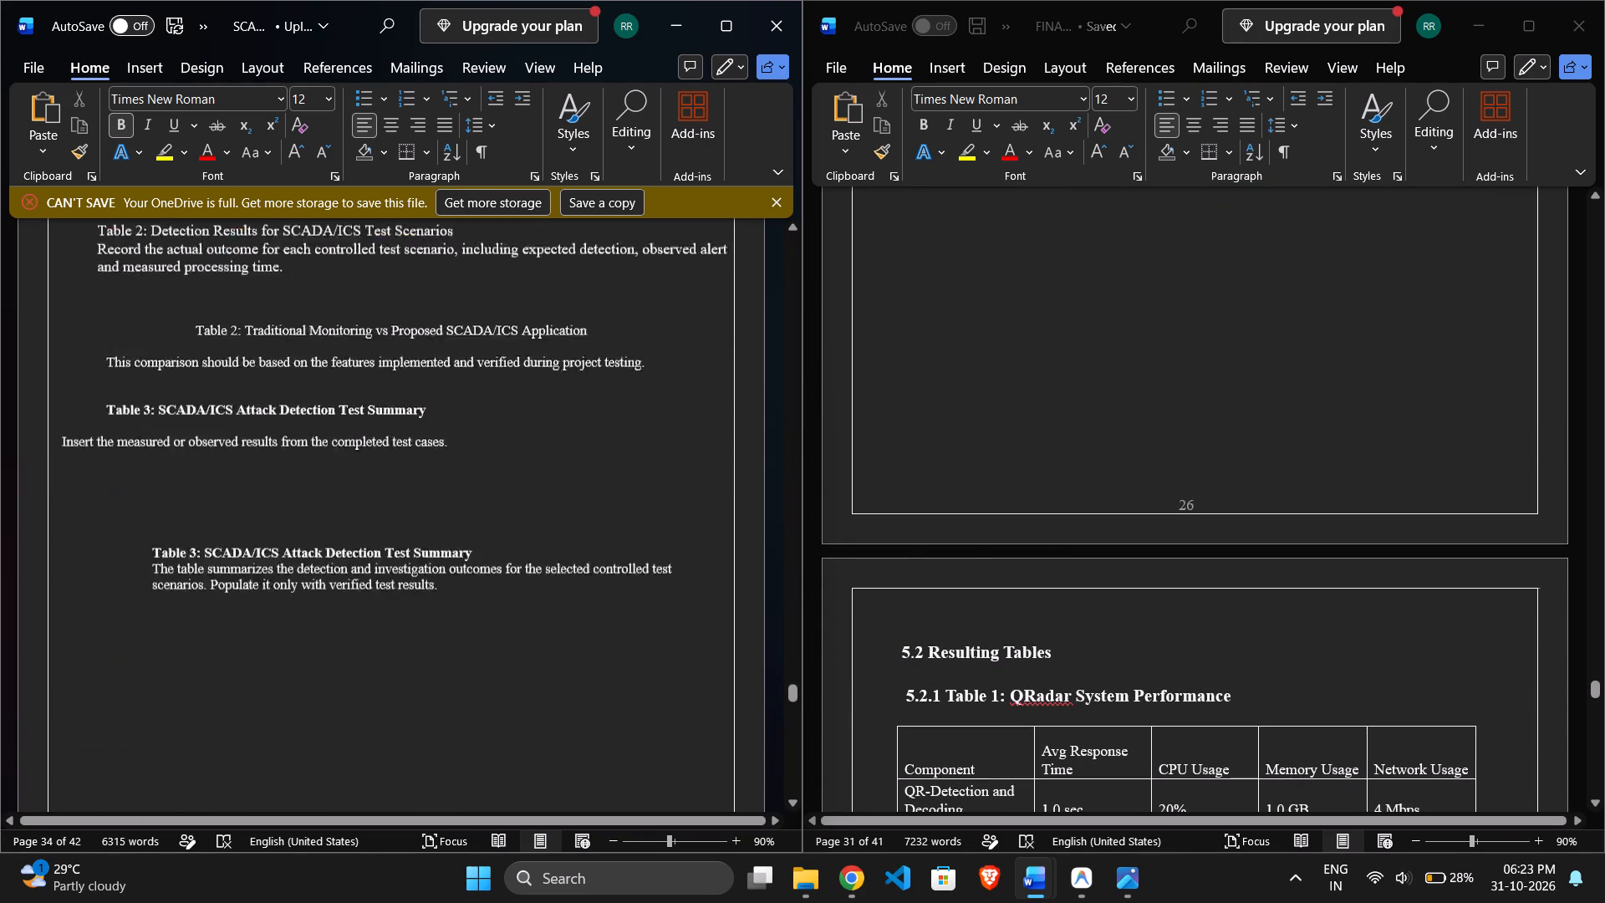
{"action": "scroll", "coordinate": [573, 586], "scroll_direction": "down", "scroll_amount": 9}
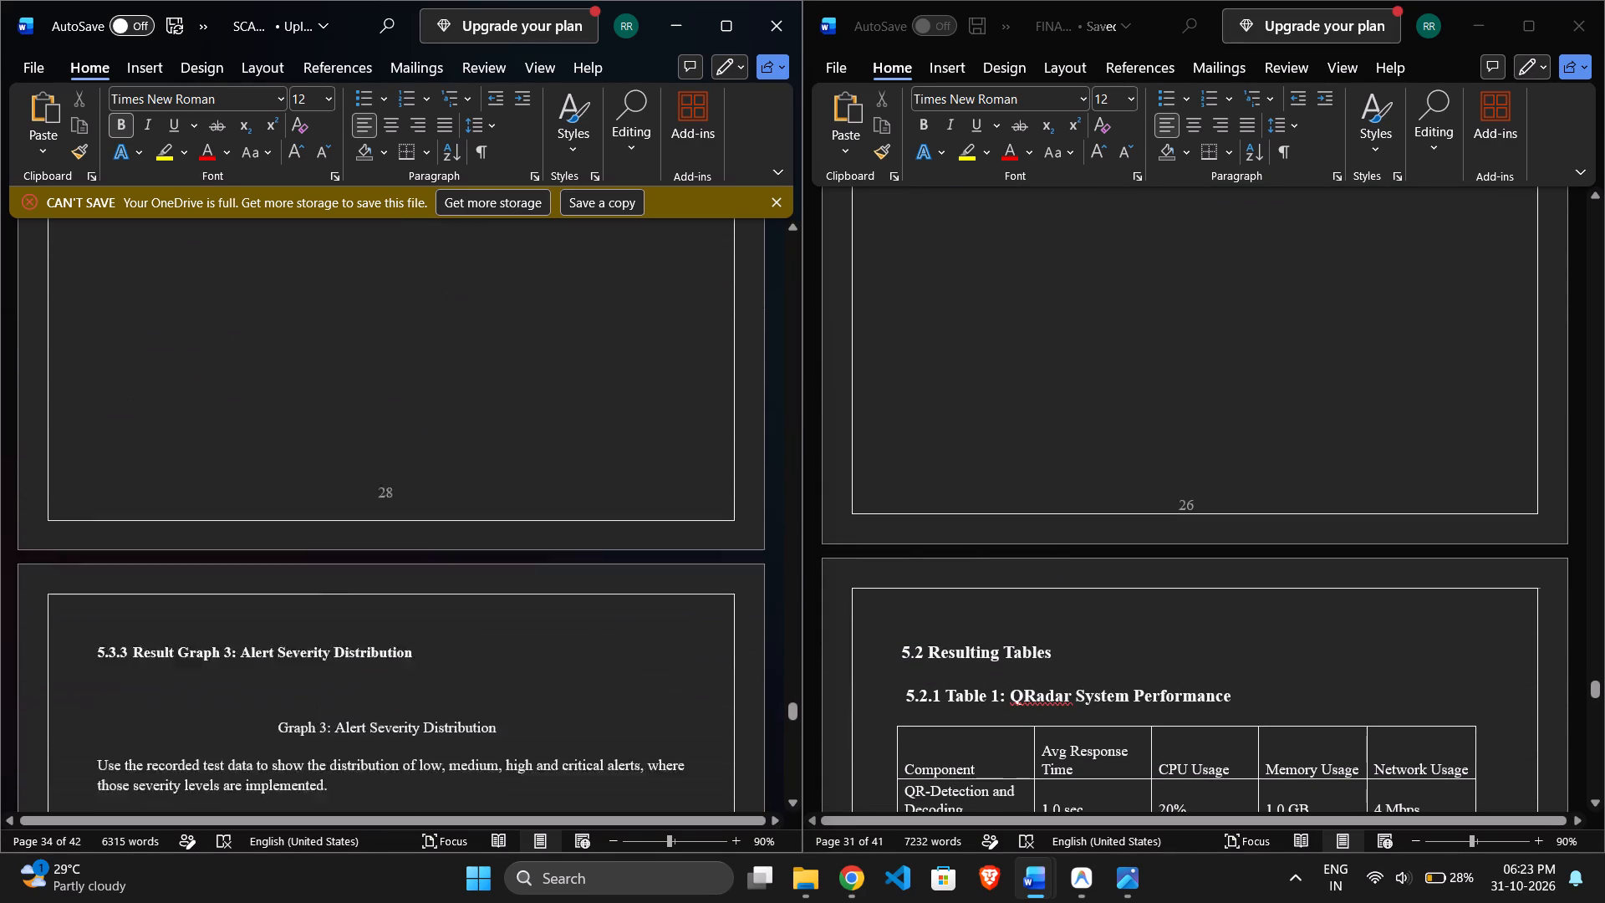
{"action": "scroll", "coordinate": [573, 586], "scroll_direction": "down", "scroll_amount": 4}
{"action": "scroll", "coordinate": [573, 586], "scroll_direction": "up", "scroll_amount": 1}
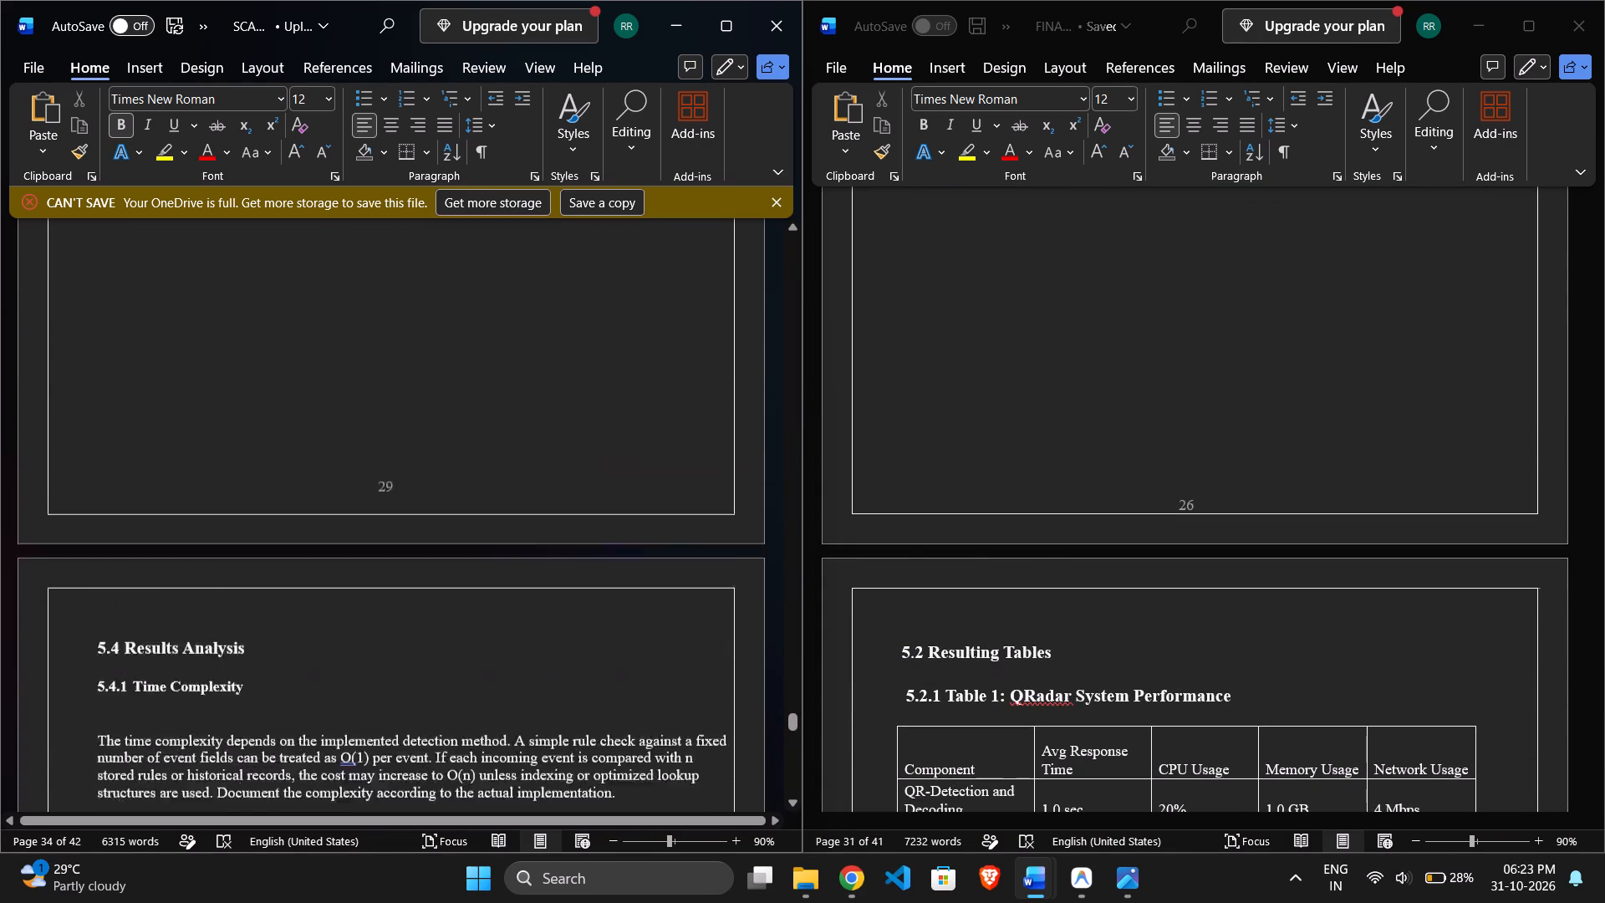
{"action": "scroll", "coordinate": [573, 586], "scroll_direction": "up", "scroll_amount": 1}
{"action": "scroll", "coordinate": [573, 586], "scroll_direction": "down", "scroll_amount": 1}
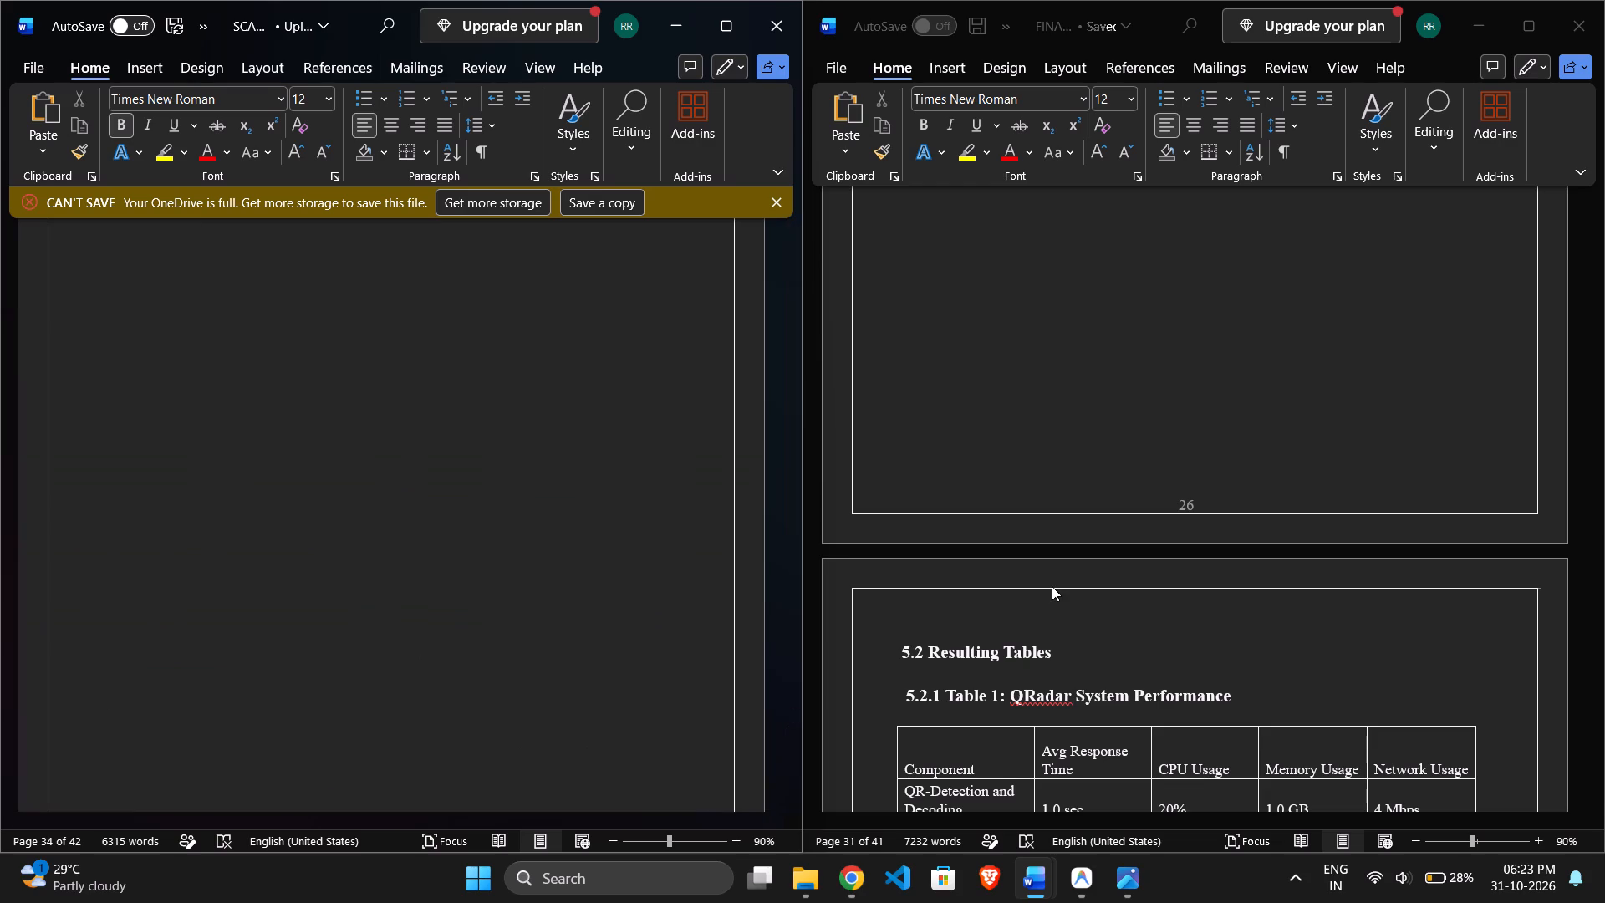
Compare the layout of section 5.3 Resulting graphs in the QRadar report and the SCADA report.
{"action": "scroll", "coordinate": [1052, 586], "scroll_direction": "down", "scroll_amount": 8}
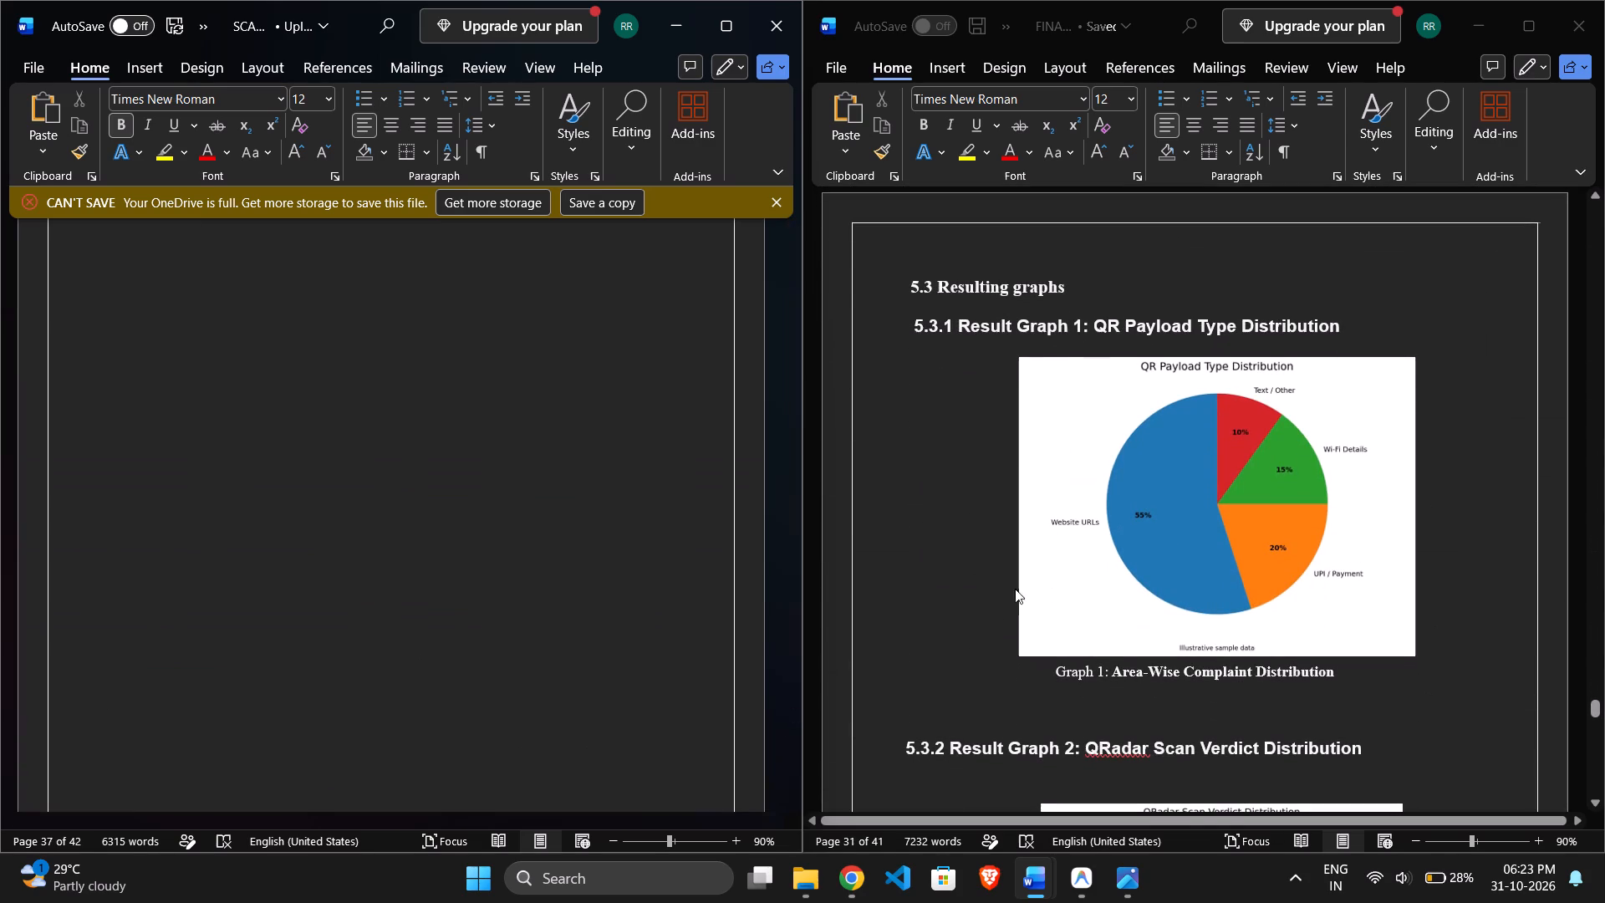
{"action": "scroll", "coordinate": [407, 520], "scroll_direction": "up", "scroll_amount": 9}
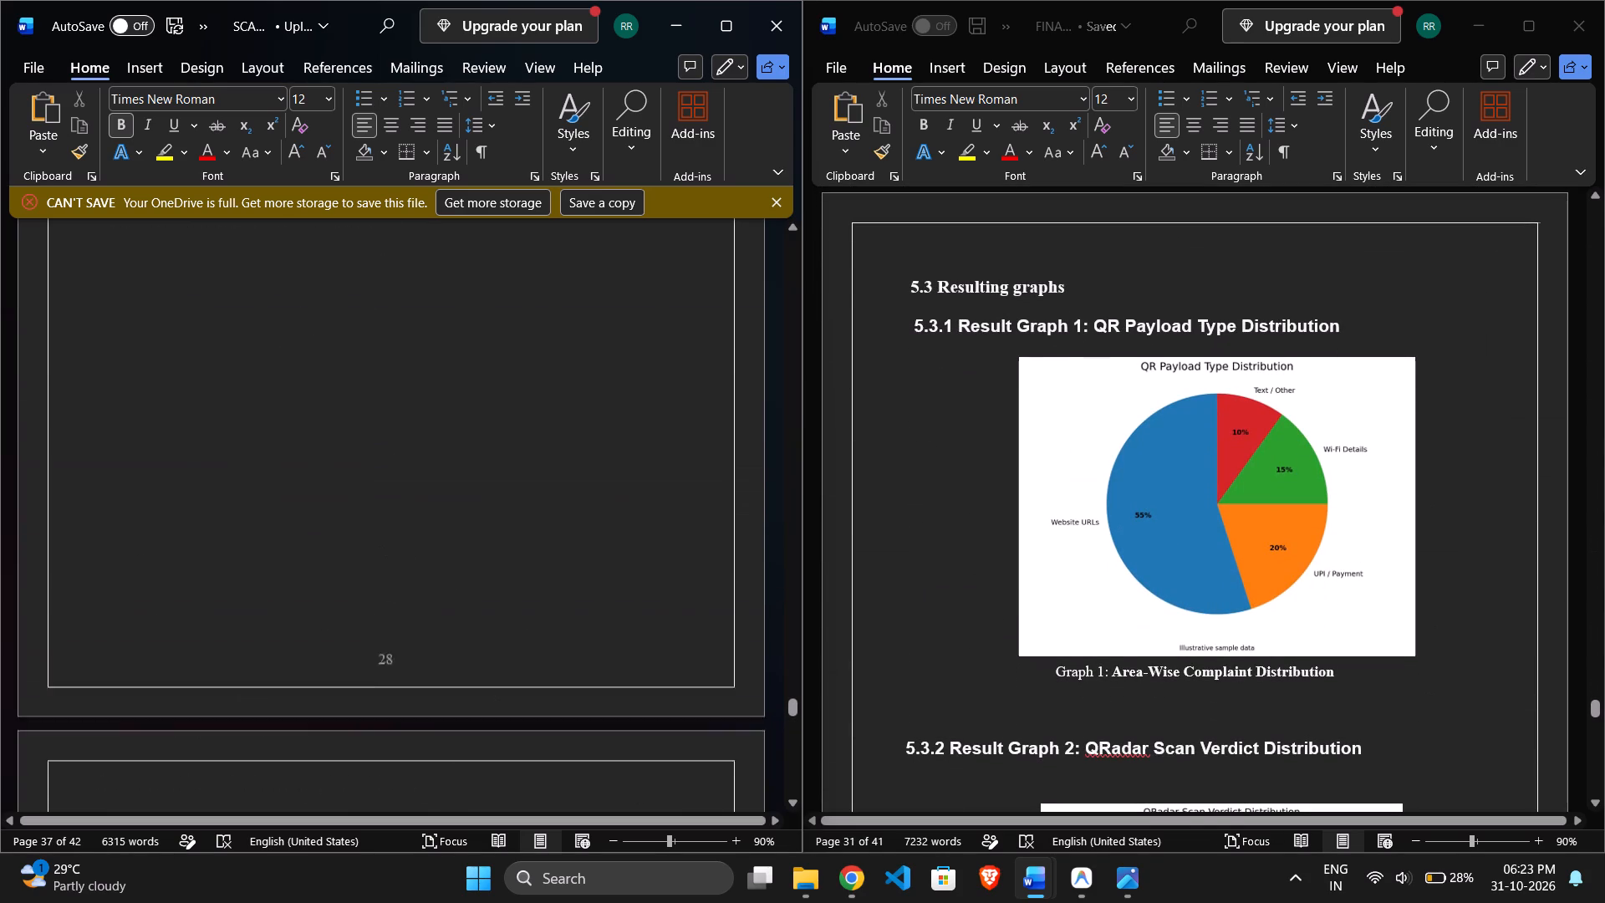
{"action": "scroll", "coordinate": [407, 520], "scroll_direction": "up", "scroll_amount": 3}
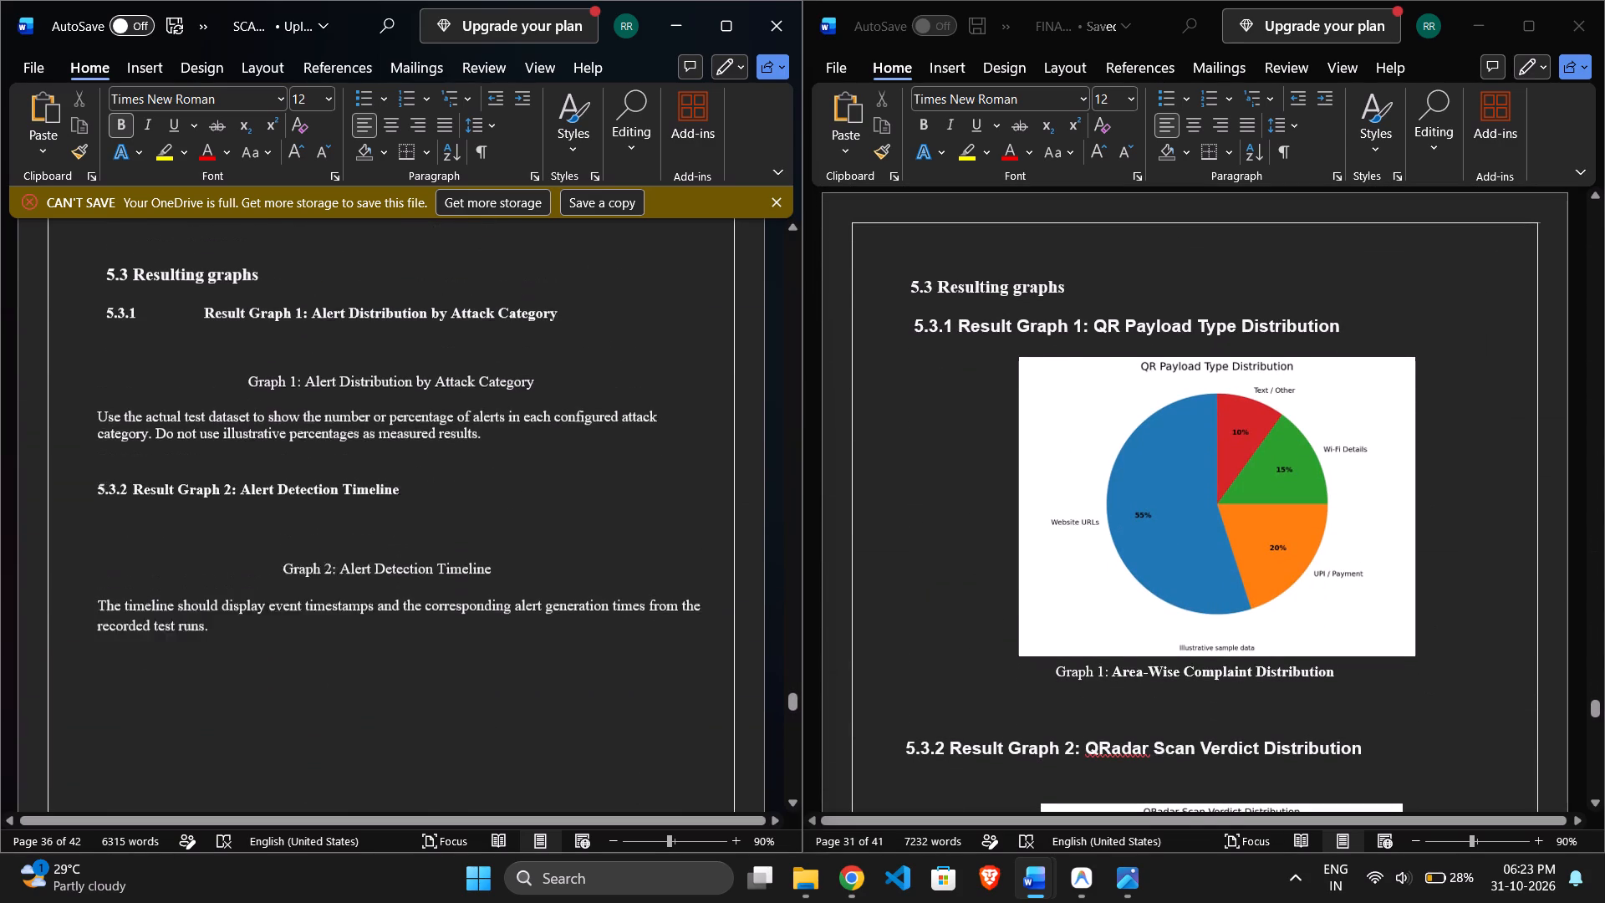